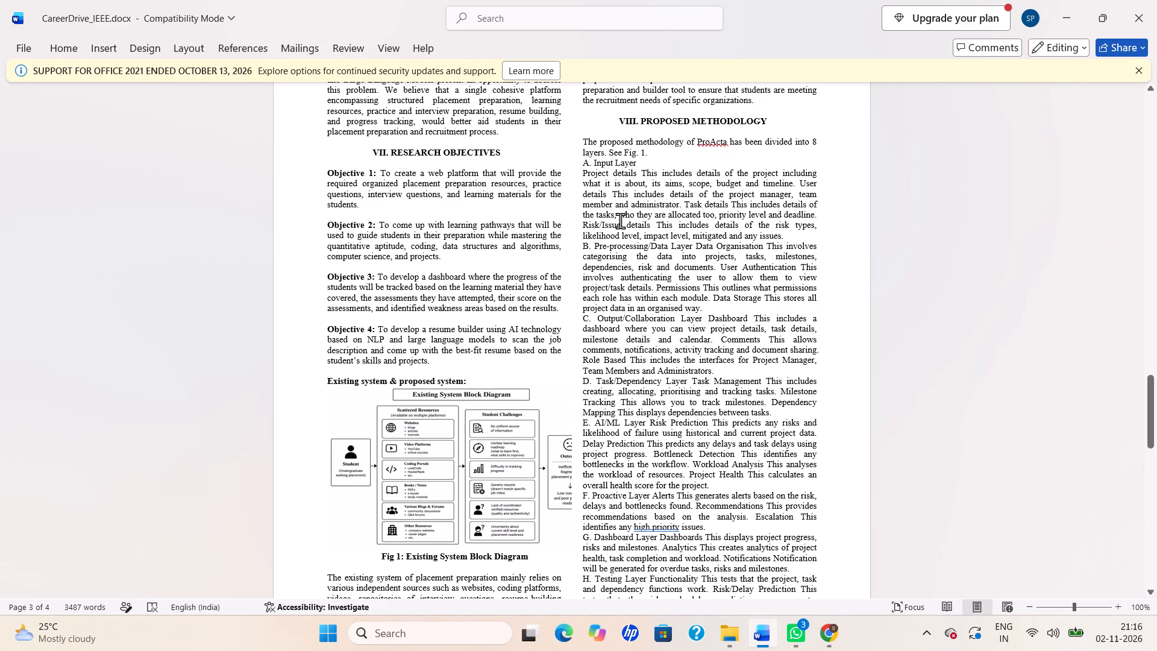
# In the Proposed Methodology section, start new lines after "B. Pre-processing/Data Layer Data Organisation" and "C. Output/Collaboration" to separate the headings from their text.
pyautogui.click(770, 246)
pyautogui.click(766, 246)
pyautogui.press('Return')
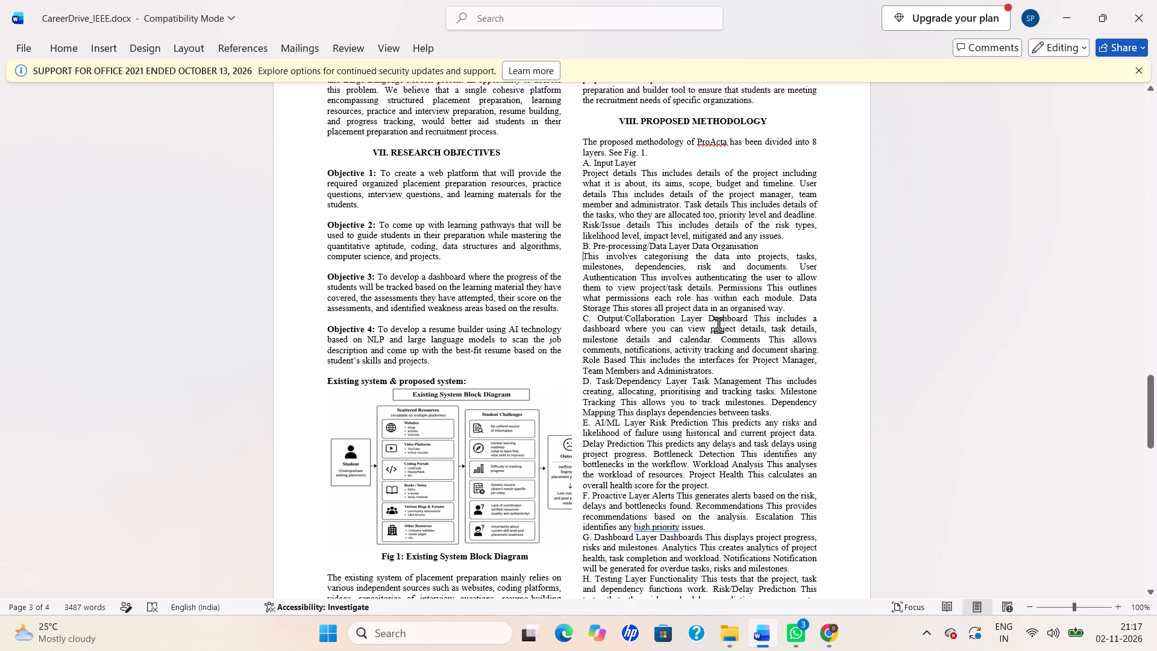
pyautogui.click(680, 318)
pyautogui.press('Return')
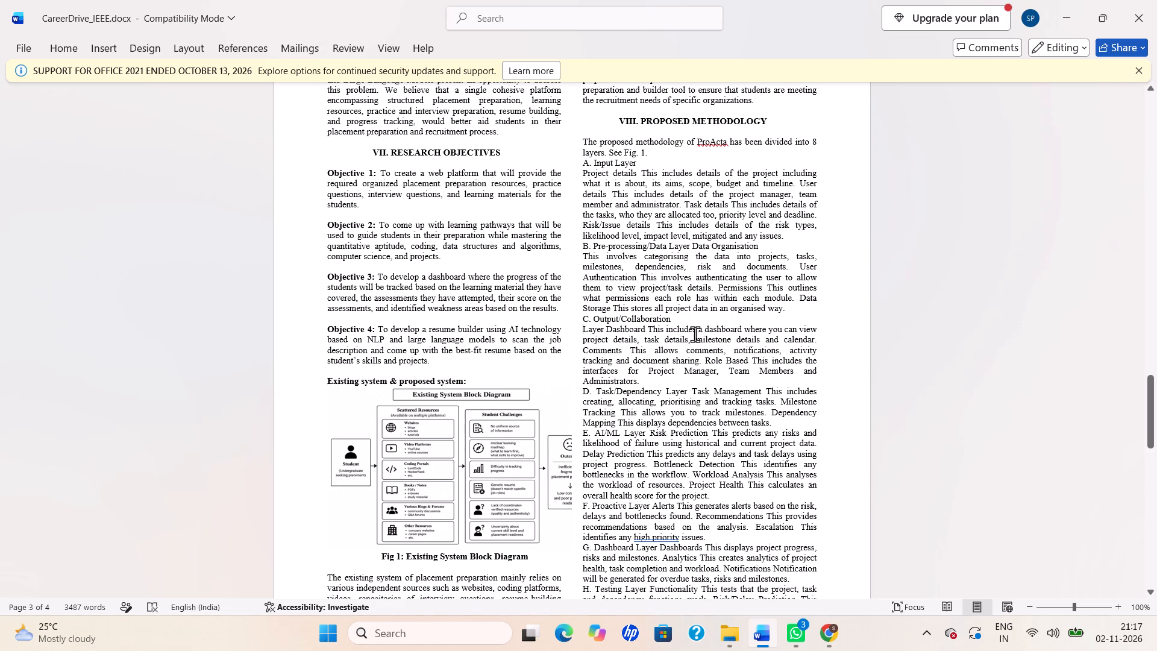
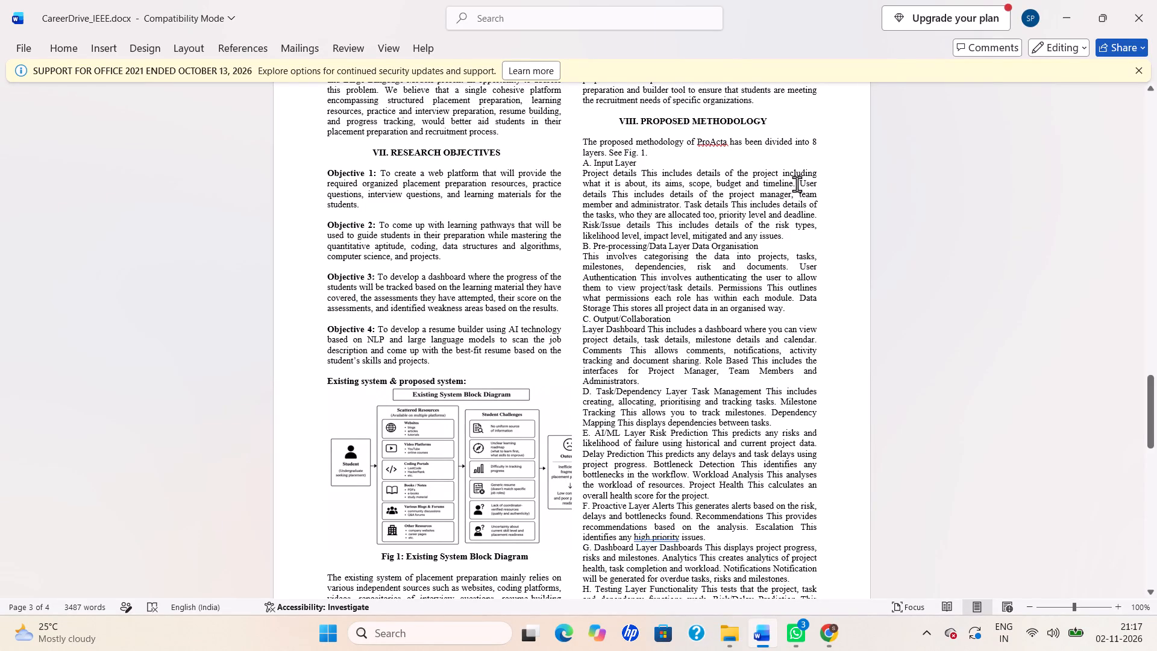
# Under A. Input Layer, start a new line before "User details" to separate it from the project details text.
pyautogui.click(797, 184)
pyautogui.press('Return')
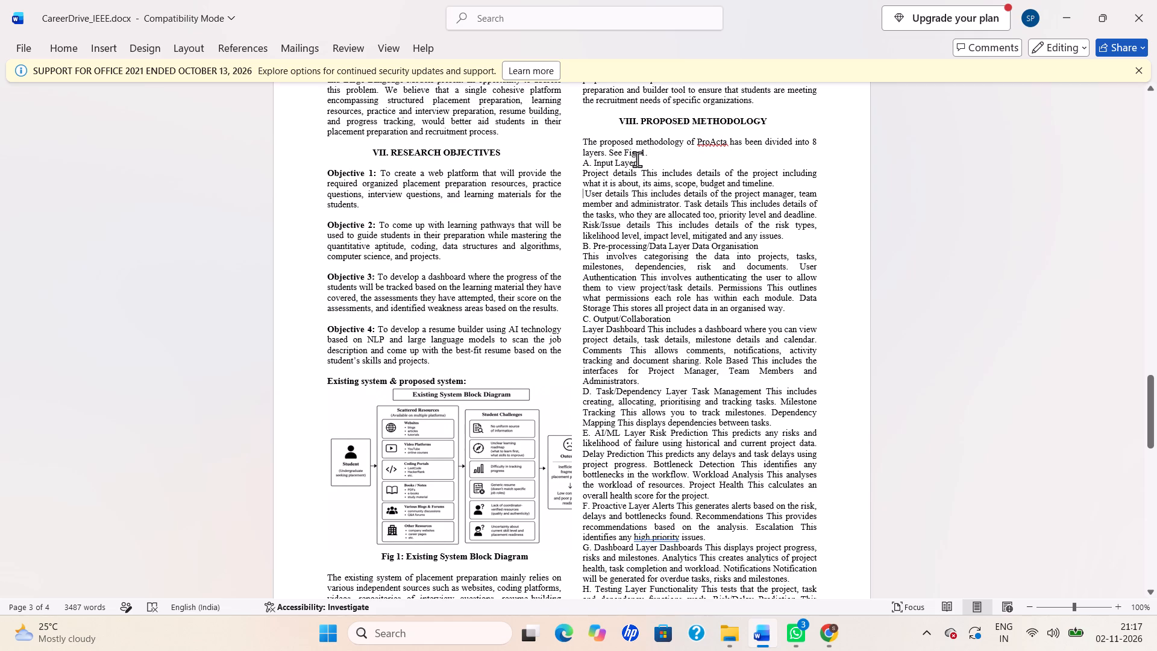
# Make the "A. Input Layer" heading in the Proposed Methodology section bold.
pyautogui.moveTo(635, 163); pyautogui.dragTo(585, 166)
pyautogui.moveTo(585, 166); pyautogui.dragTo(647, 157)
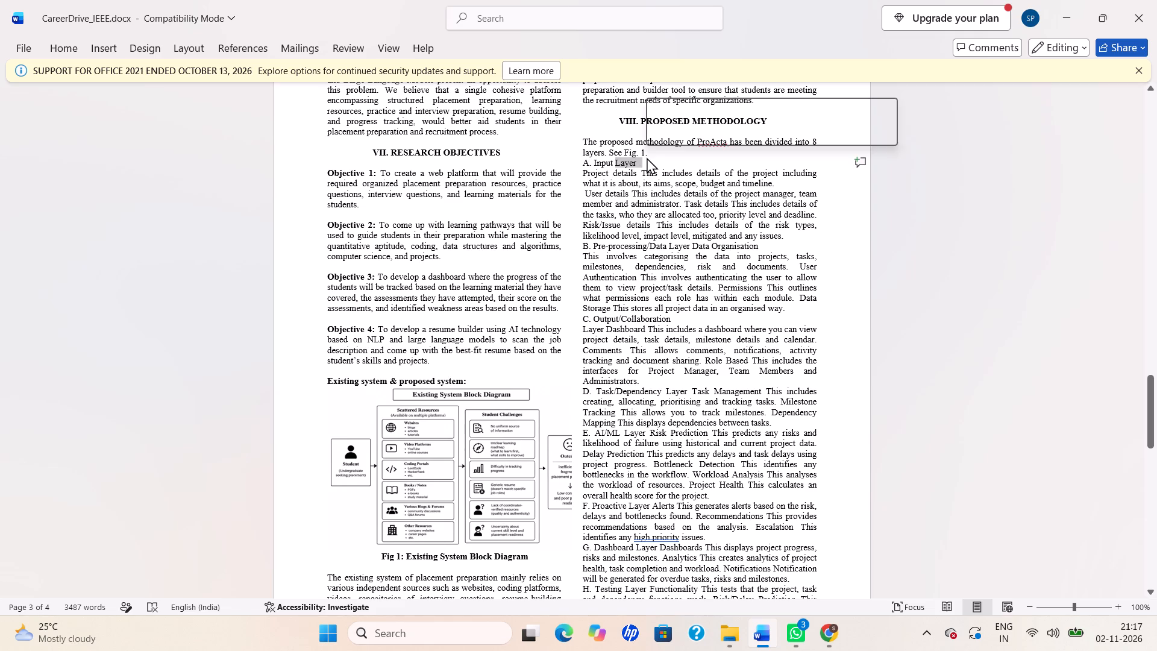
pyautogui.click(647, 157)
pyautogui.moveTo(635, 166); pyautogui.dragTo(591, 161)
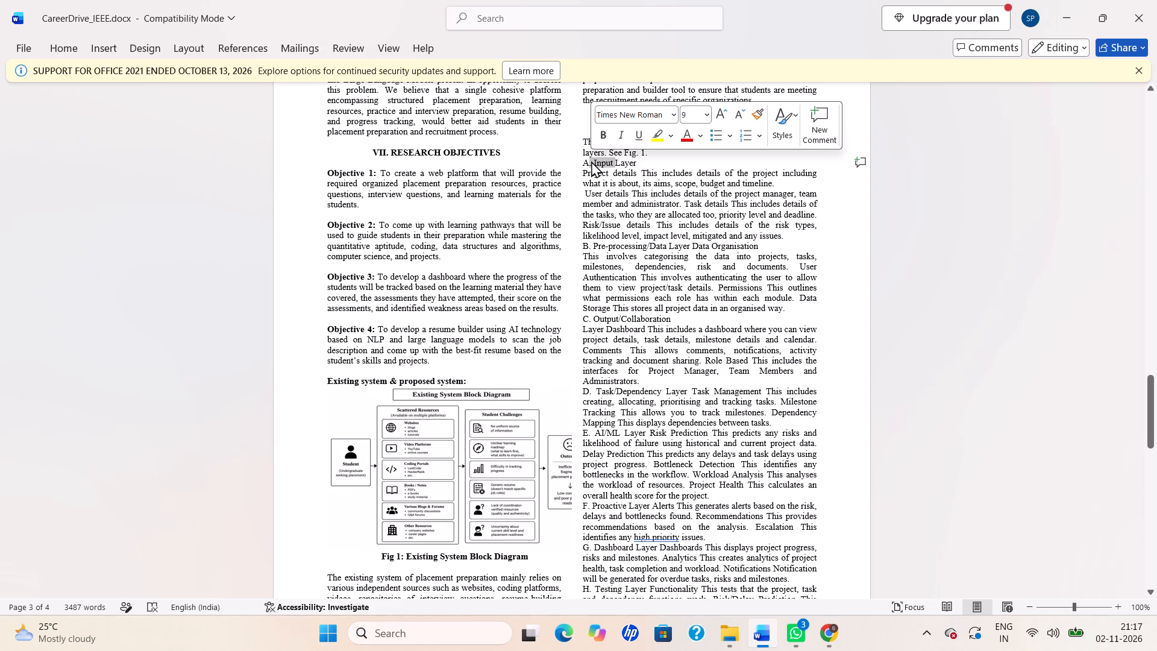
pyautogui.click(644, 161)
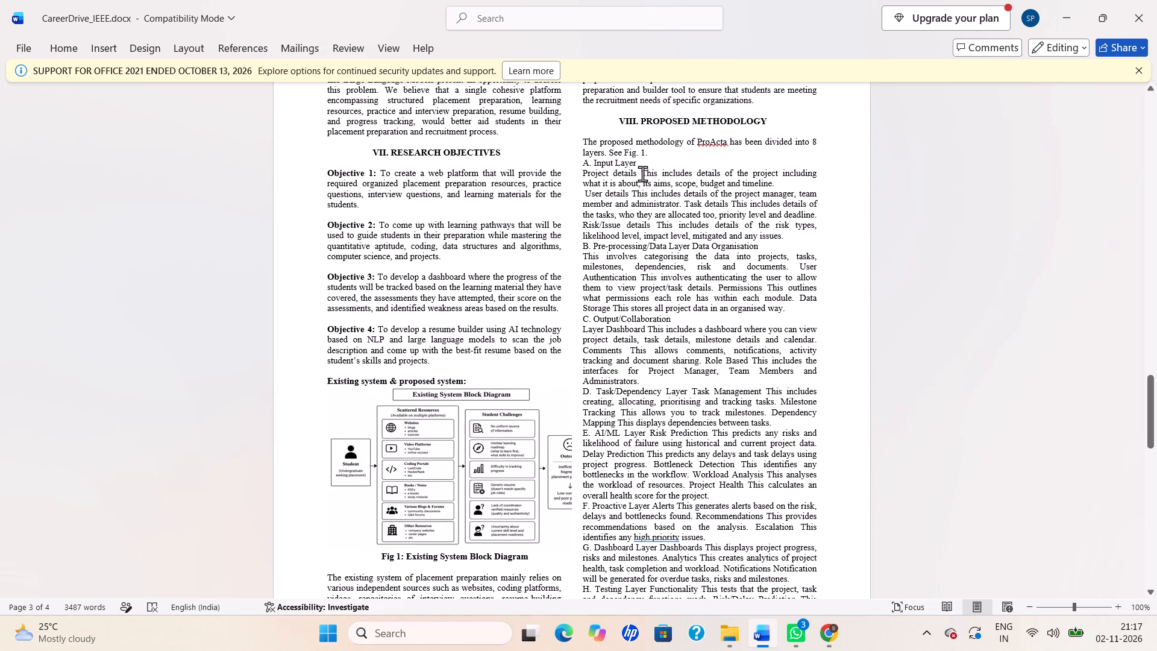
pyautogui.click(642, 173)
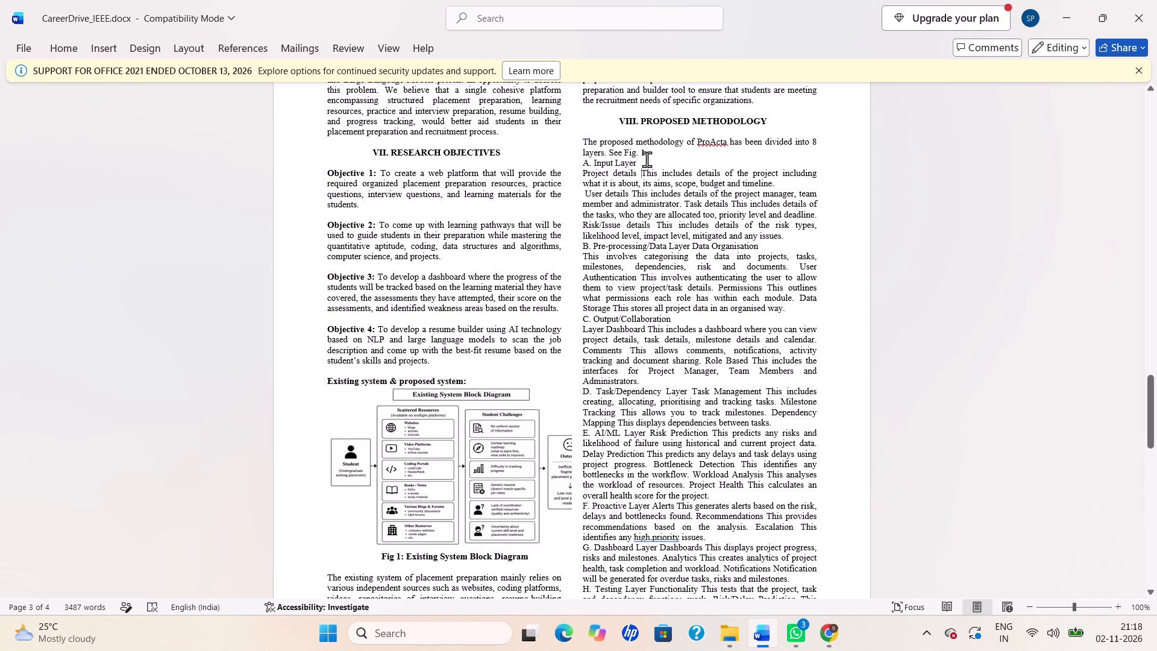
pyautogui.click(646, 158)
pyautogui.moveTo(644, 162); pyautogui.dragTo(595, 163)
pyautogui.moveTo(595, 163); pyautogui.dragTo(583, 161)
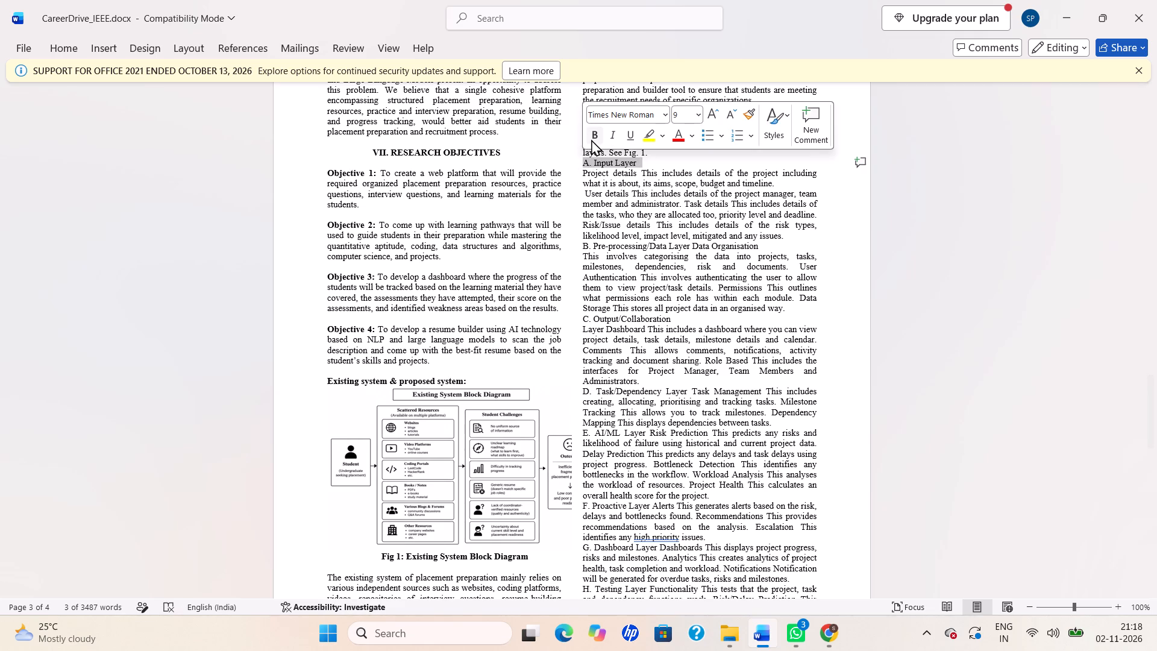
pyautogui.click(591, 138)
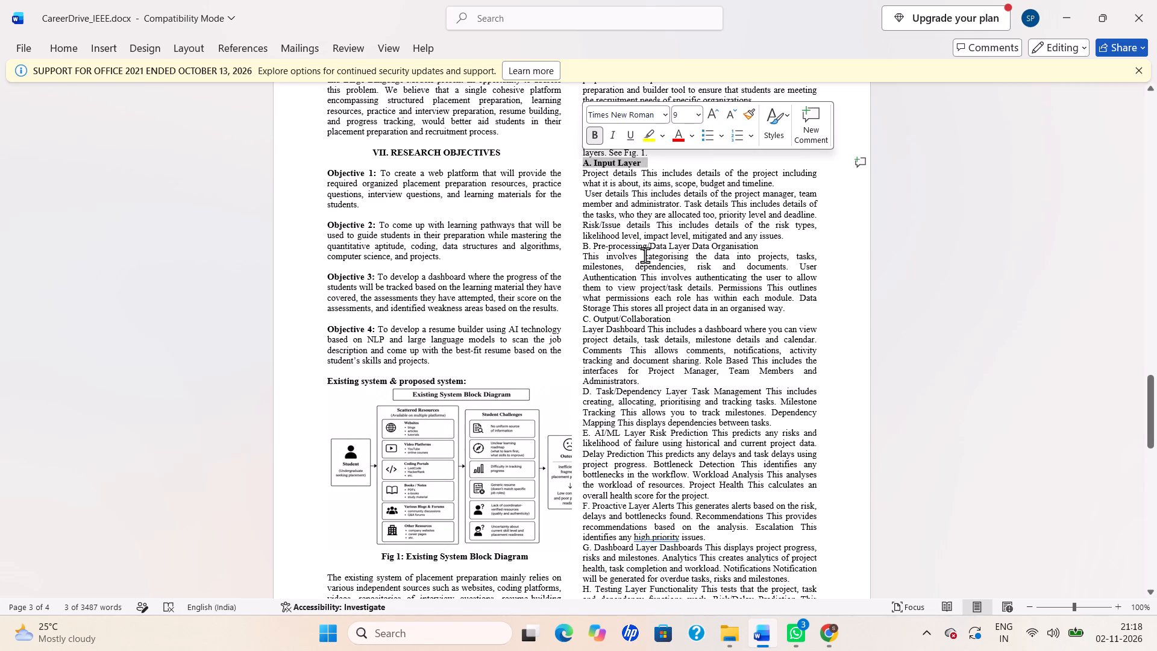
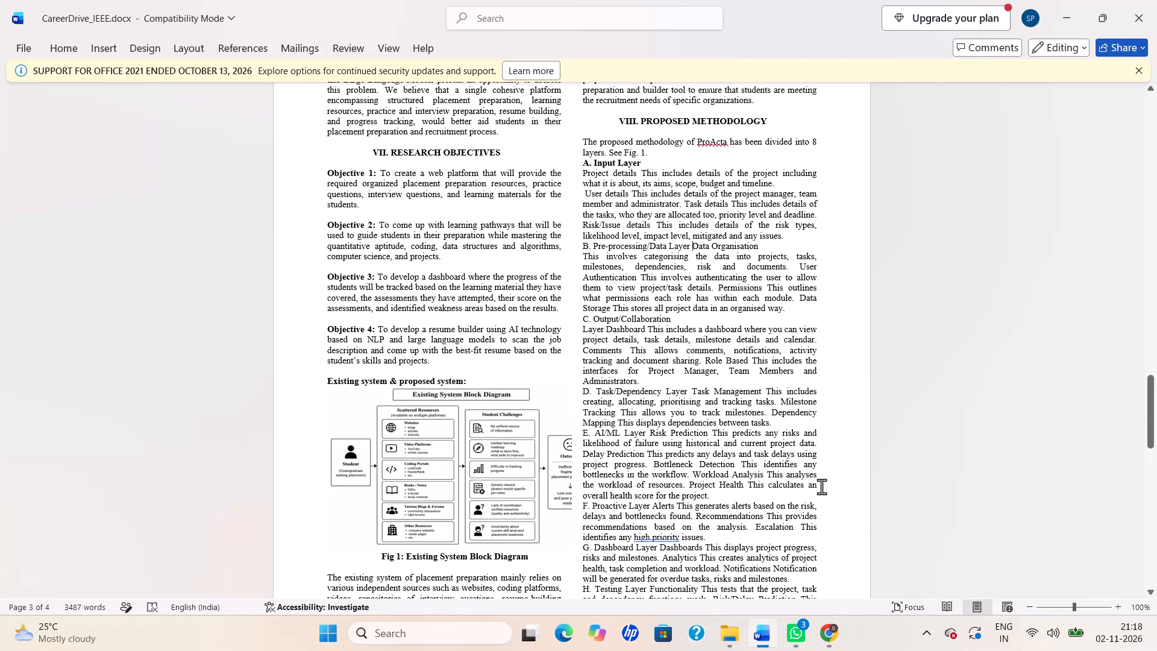
# Move "Data Organisation" off the "B. Pre-processing/Data Layer" heading line and join it with its description beginning "This involves categorising".
pyautogui.press('Return')
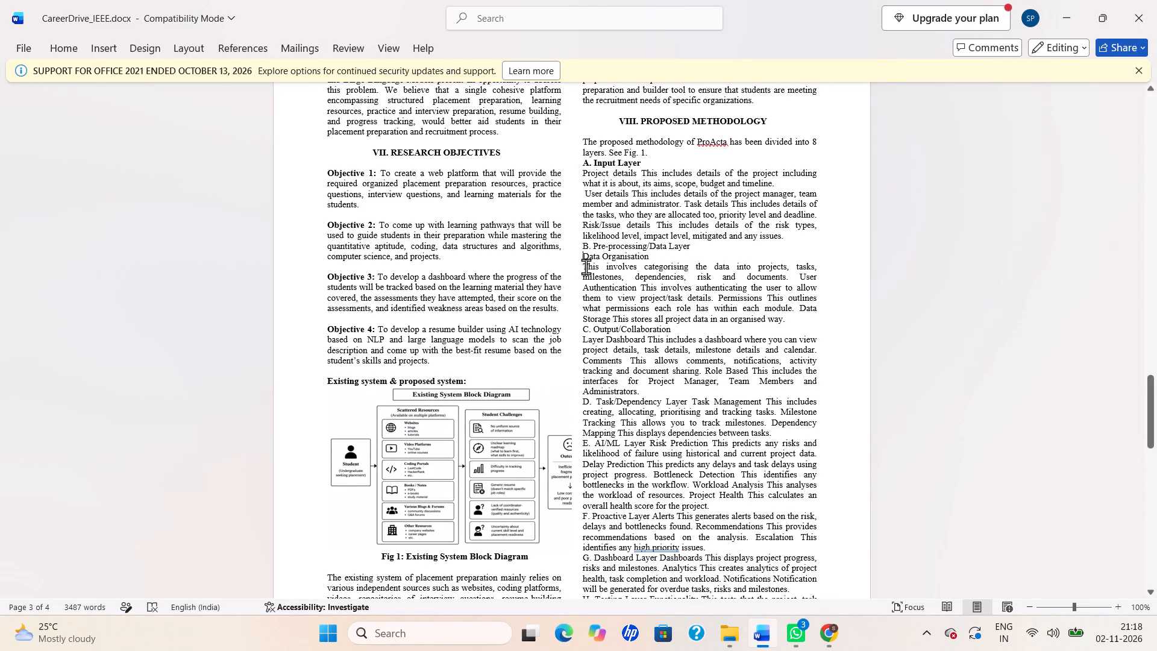
pyautogui.moveTo(585, 270); pyautogui.dragTo(791, 517)
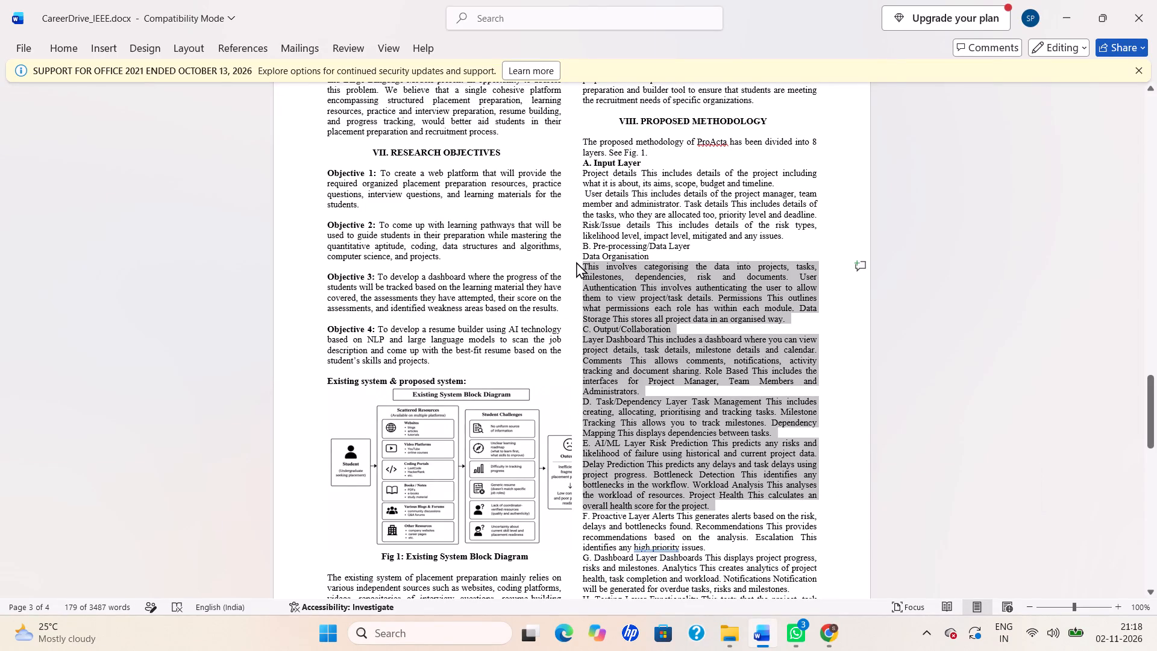
pyautogui.click(578, 266)
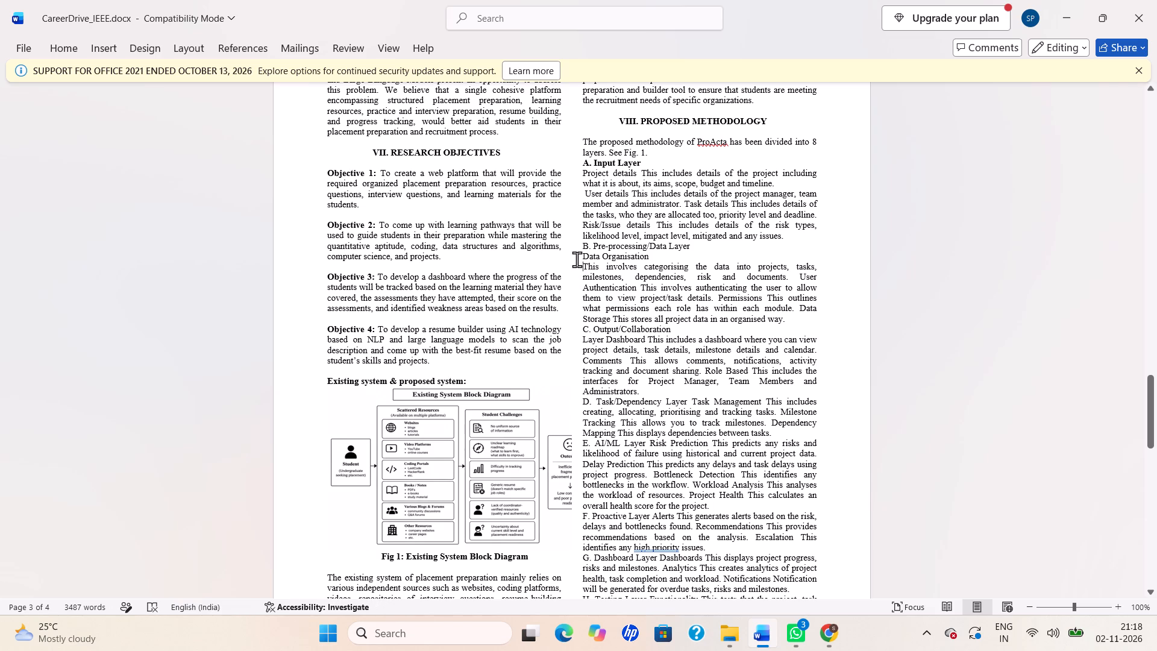
pyautogui.press('BackSpace')
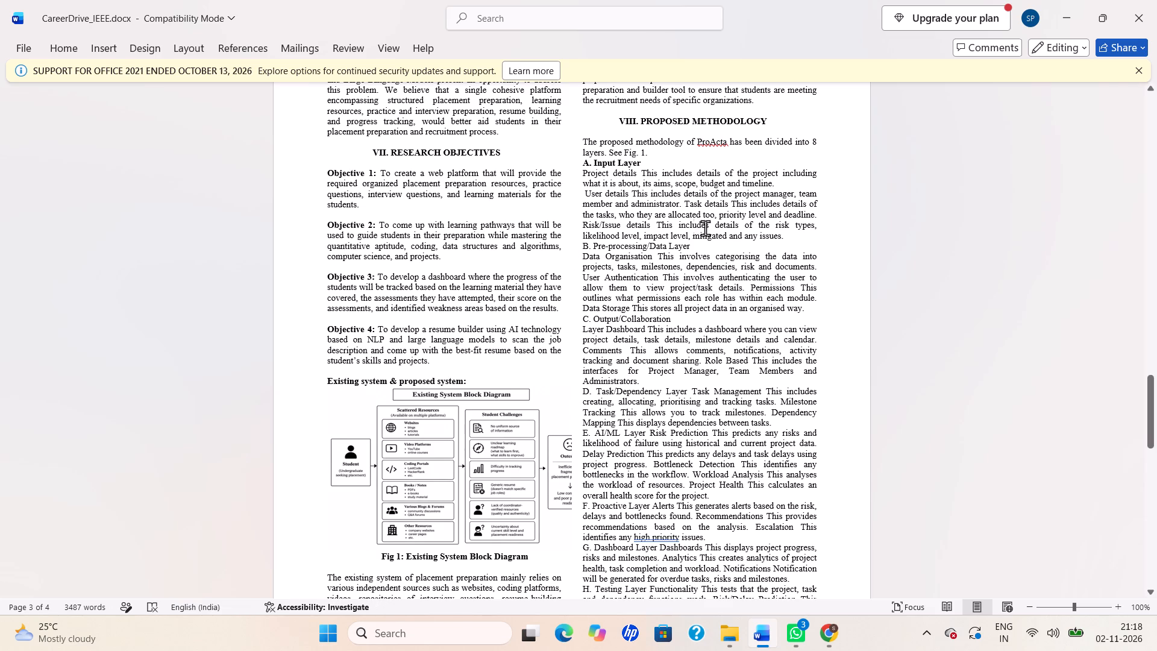
# Make the "B. Pre-processing/Data Layer" and "C. Output/Collaboration" headings in the Proposed Methodology section bold.
pyautogui.moveTo(692, 244); pyautogui.dragTo(584, 247)
pyautogui.click(595, 221)
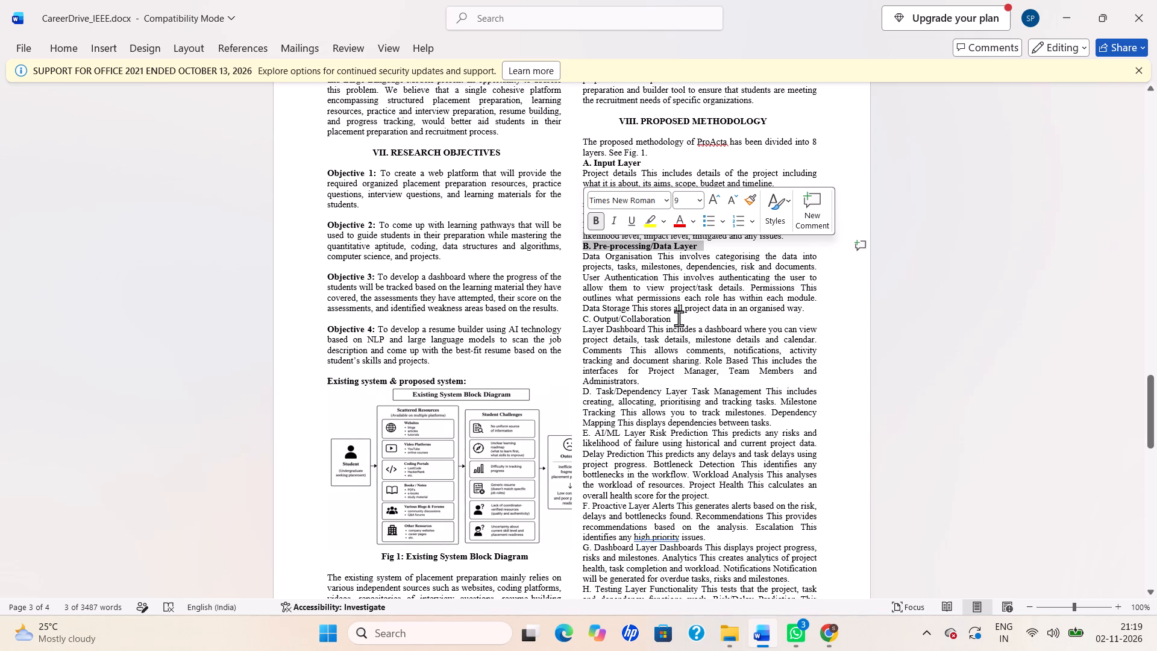
pyautogui.moveTo(675, 323); pyautogui.dragTo(609, 325)
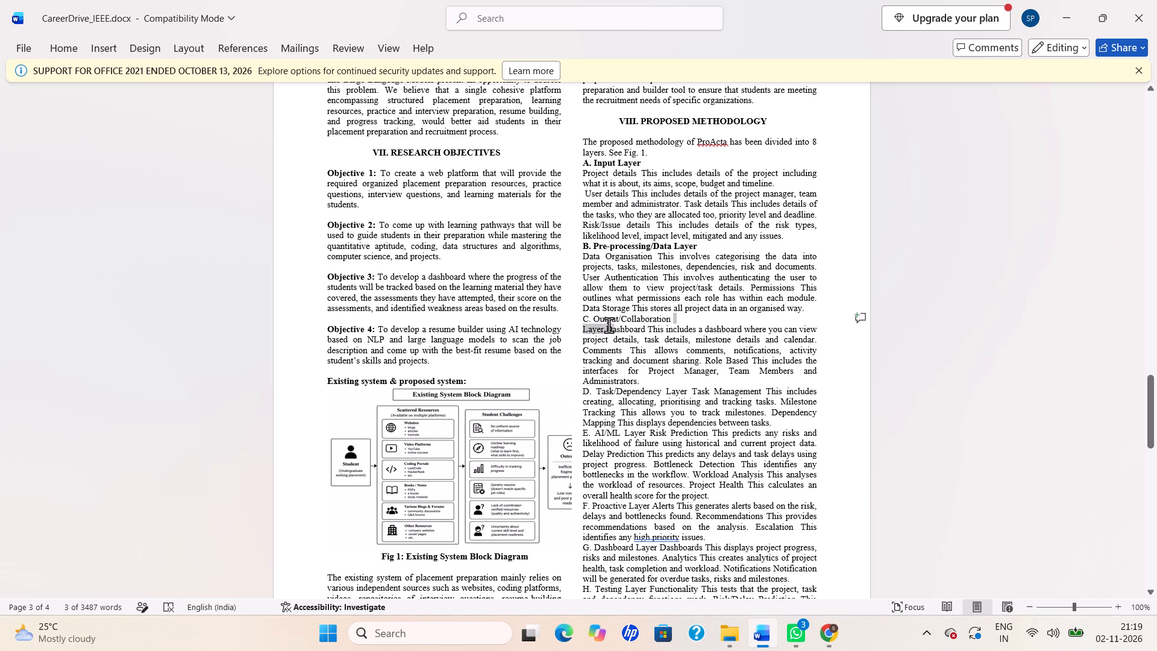
pyautogui.moveTo(609, 325); pyautogui.dragTo(583, 318)
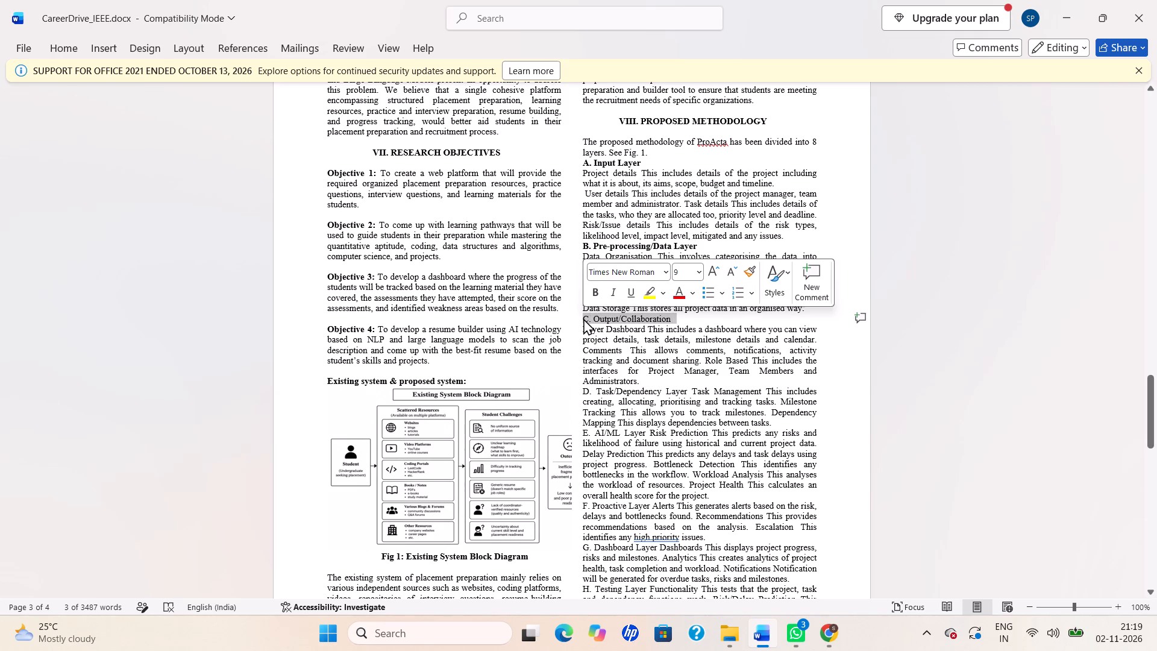
pyautogui.click(590, 292)
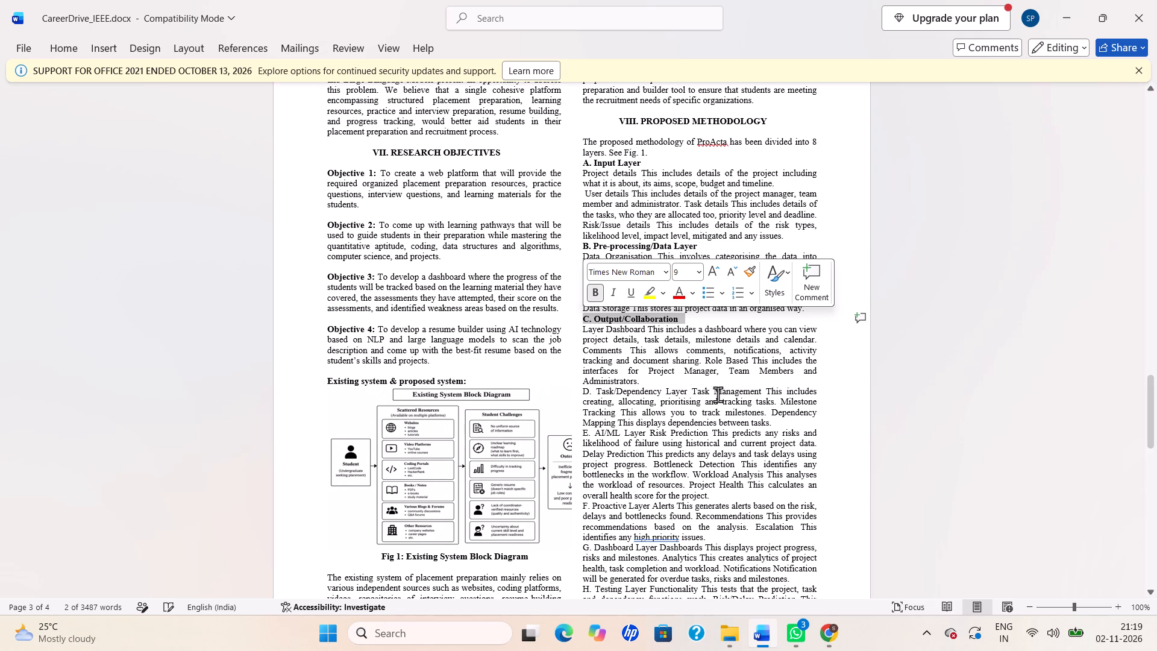
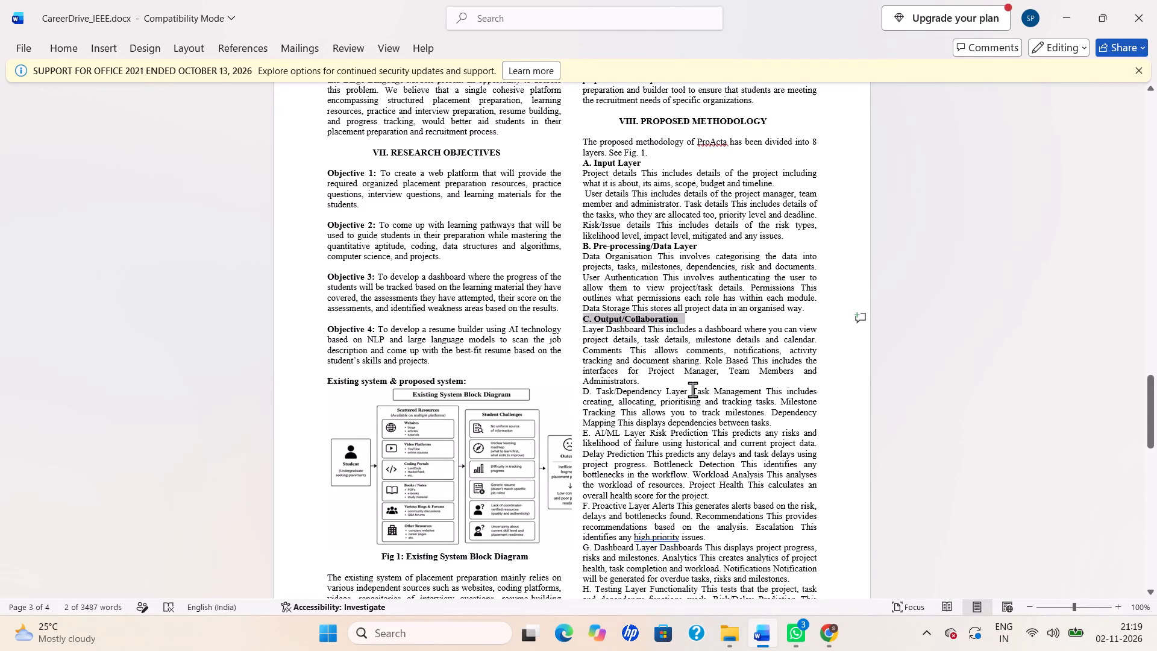
# Put the "D. Task/Dependency Layer" heading on its own line, separate from "Task Management", and make it bold.
pyautogui.click(692, 389)
pyautogui.press('Return')
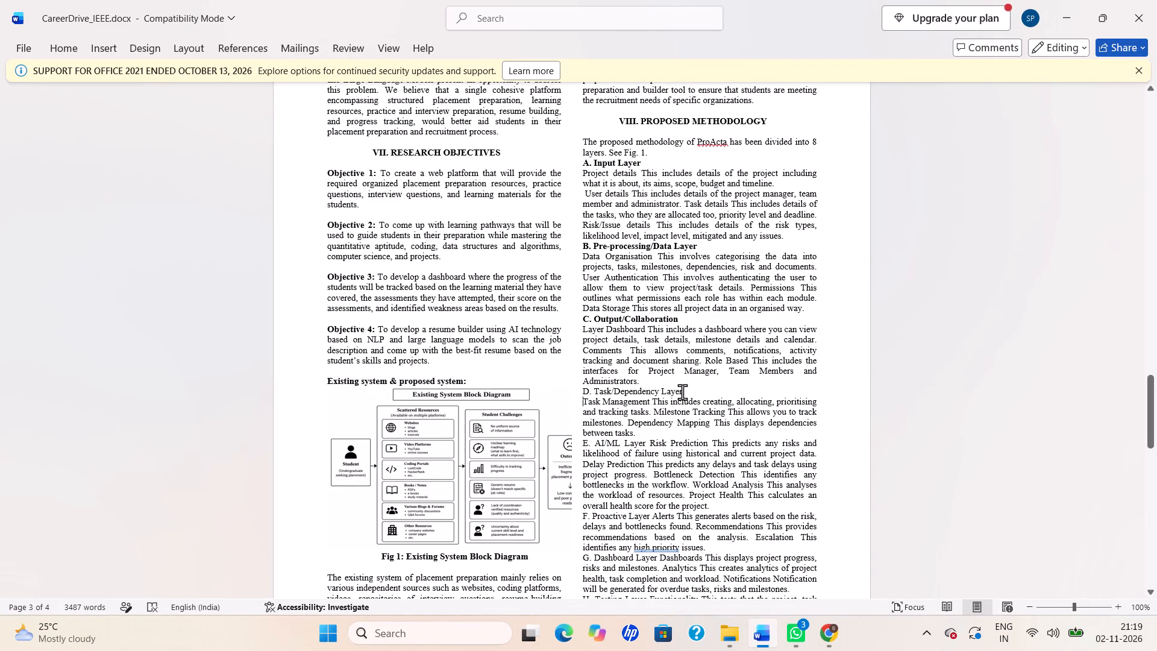
pyautogui.moveTo(682, 392); pyautogui.dragTo(591, 390)
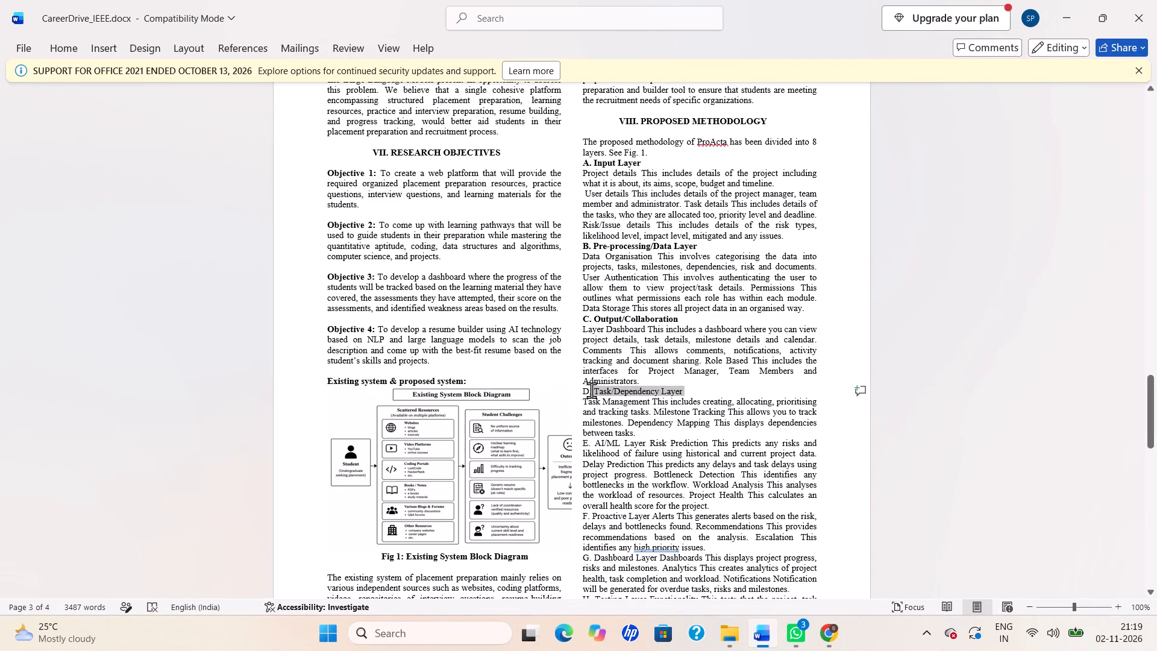
pyautogui.moveTo(591, 390); pyautogui.dragTo(583, 389)
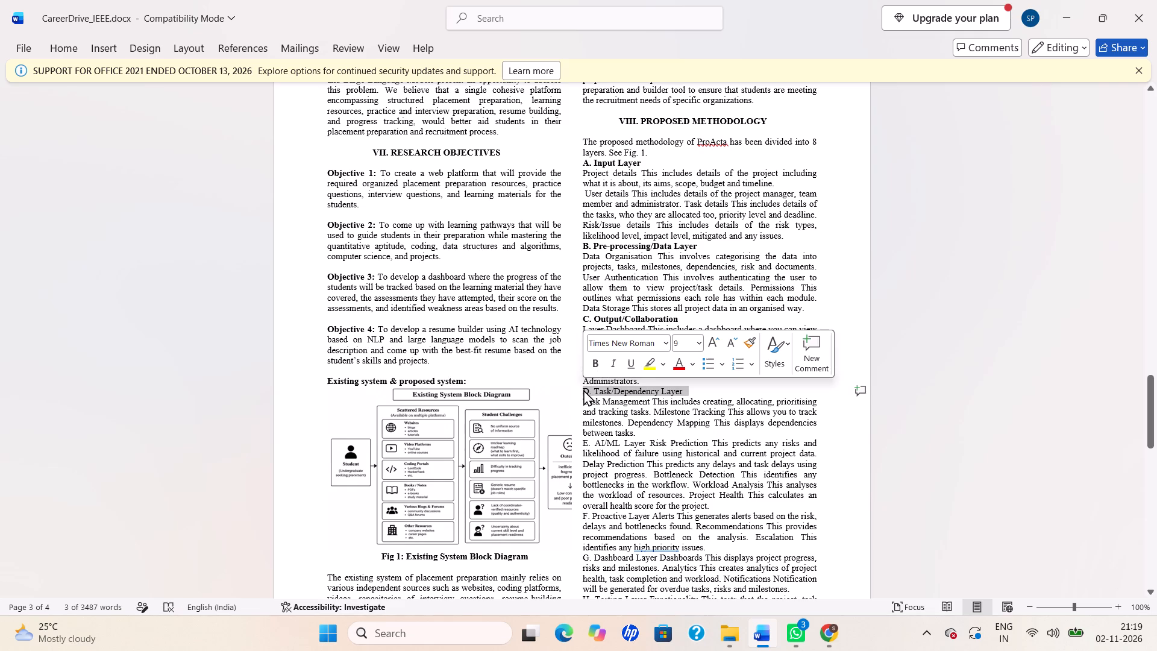
pyautogui.click(597, 368)
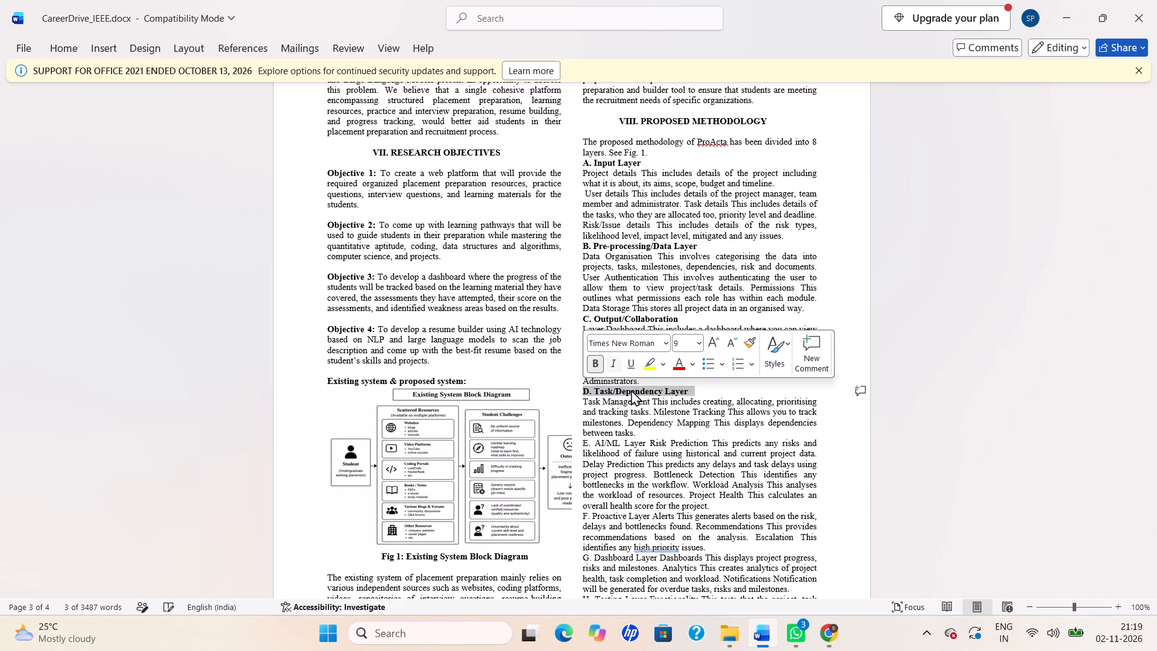
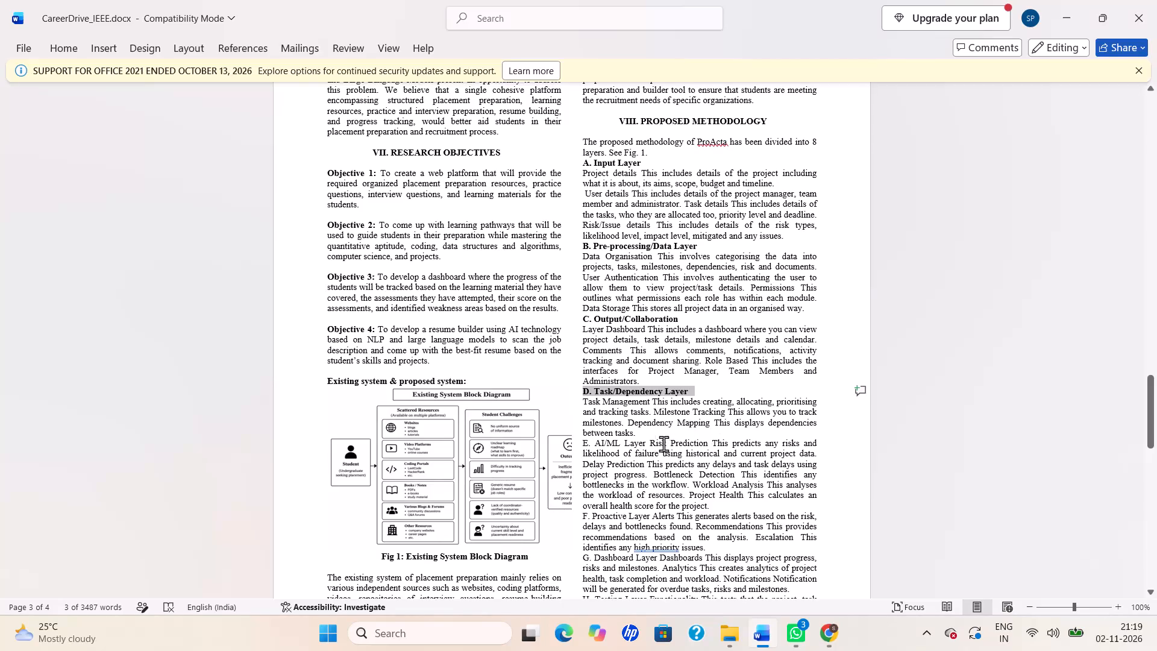
# Put the "E. AI/ML Layer" heading in the Proposed Methodology section on its own line and make it bold.
pyautogui.click(651, 441)
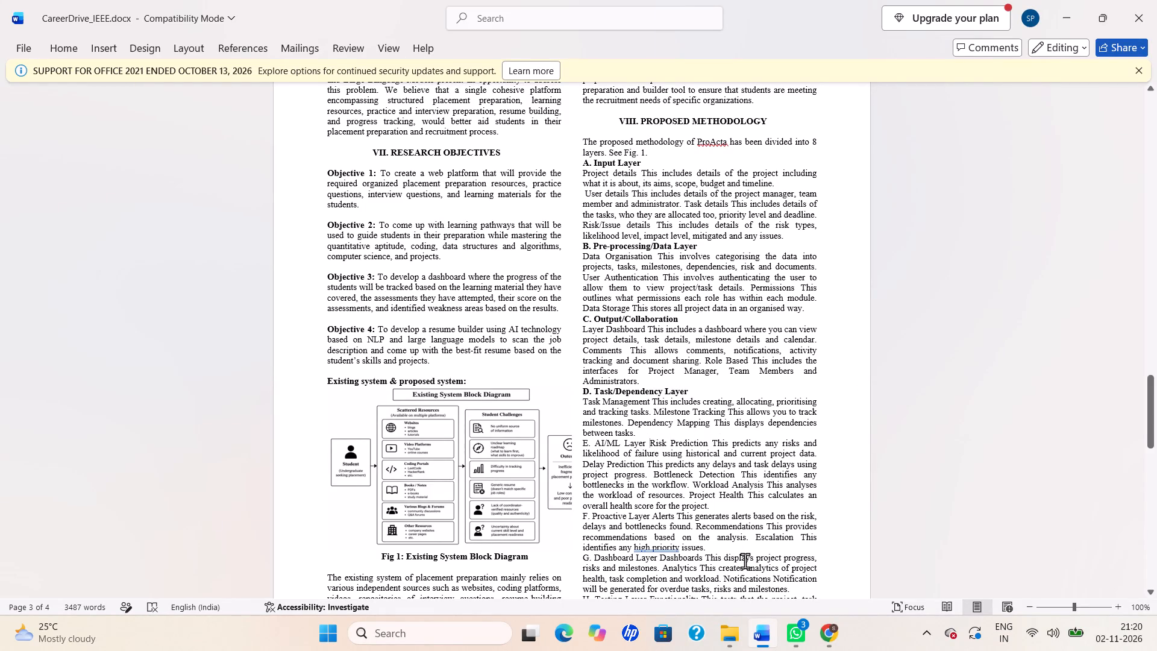
pyautogui.press('Return')
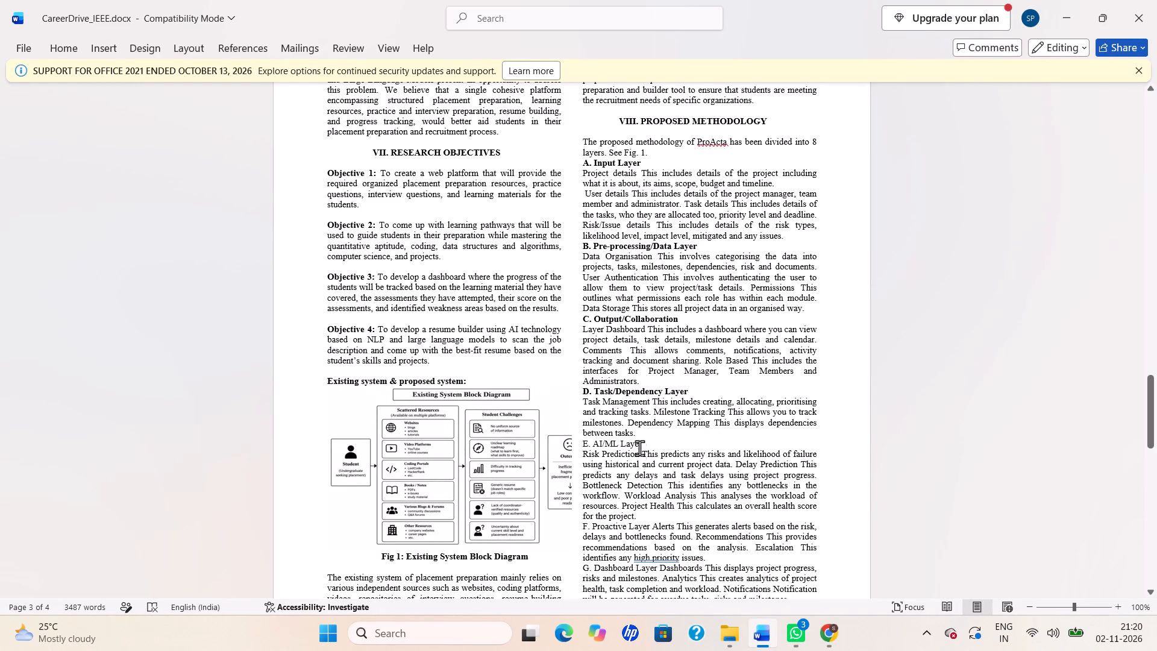
pyautogui.moveTo(644, 443); pyautogui.dragTo(585, 443, button='right')
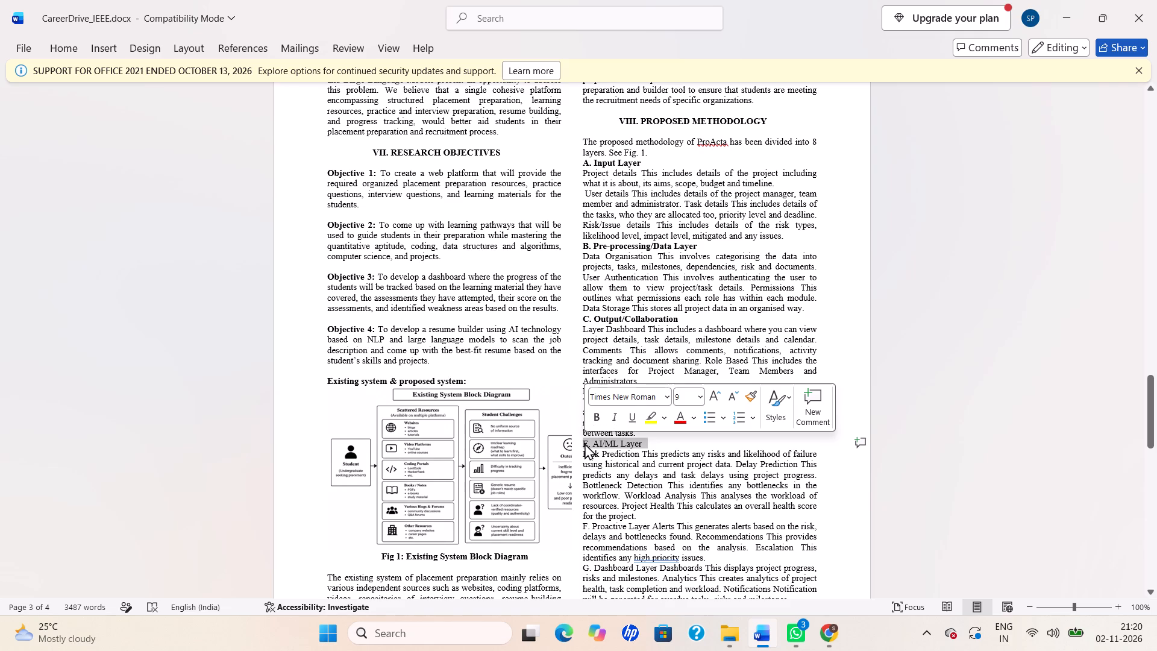
pyautogui.click(598, 420)
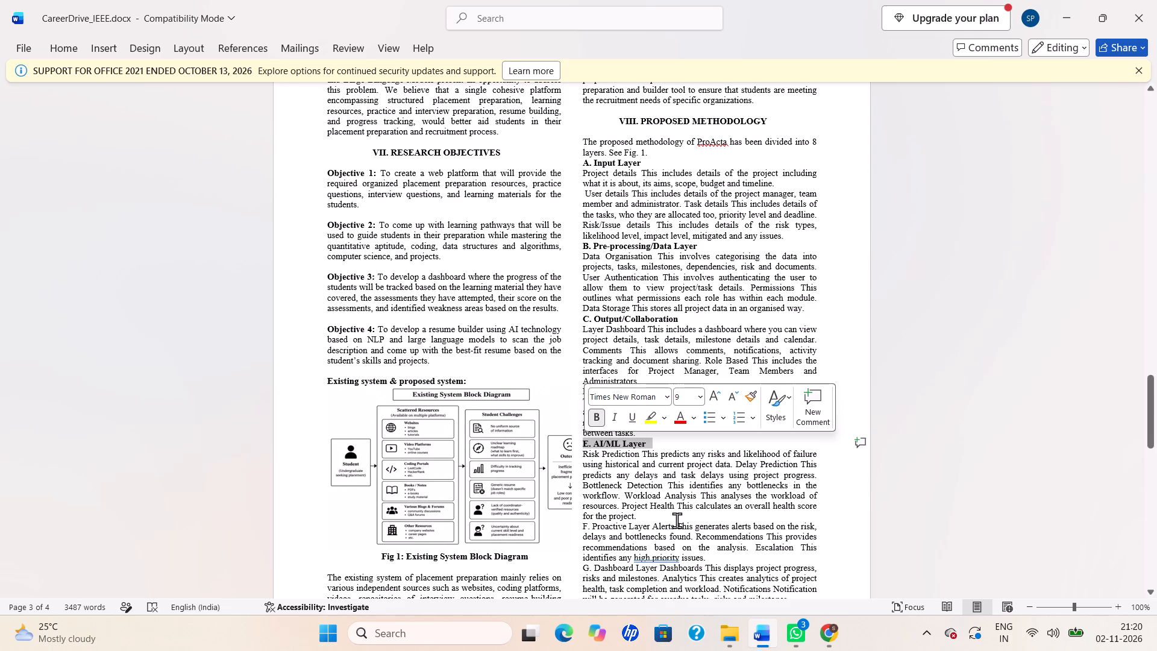
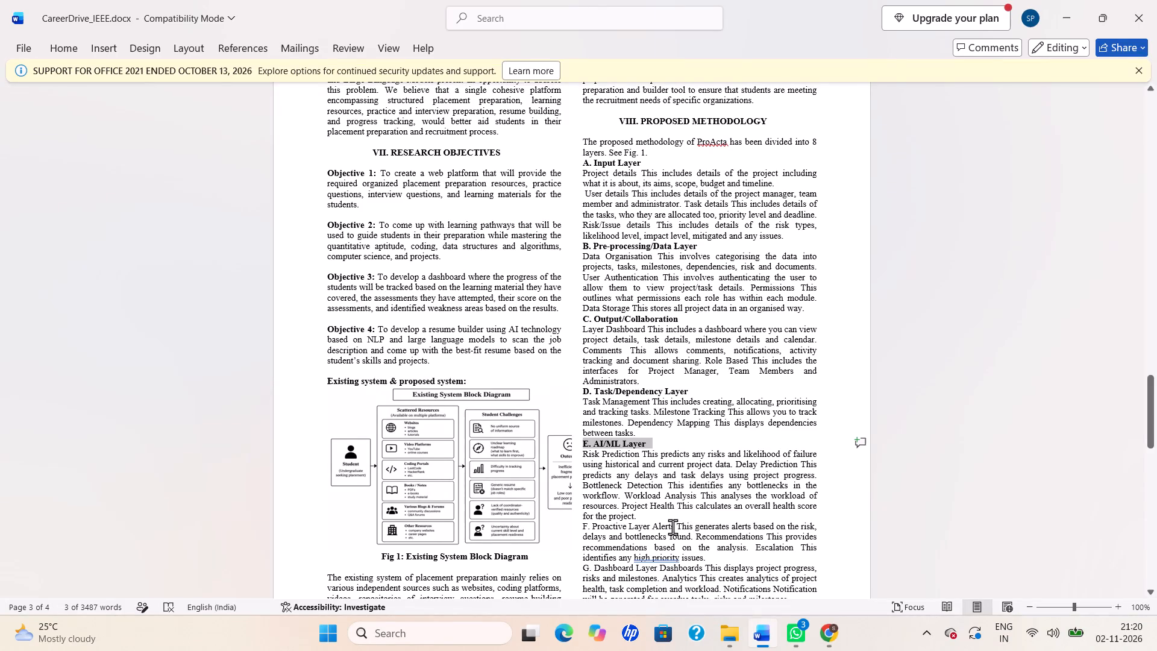
# Put the "F. Proactive Layer" heading in the Proposed Methodology section on its own line and make it bold.
pyautogui.click(658, 525)
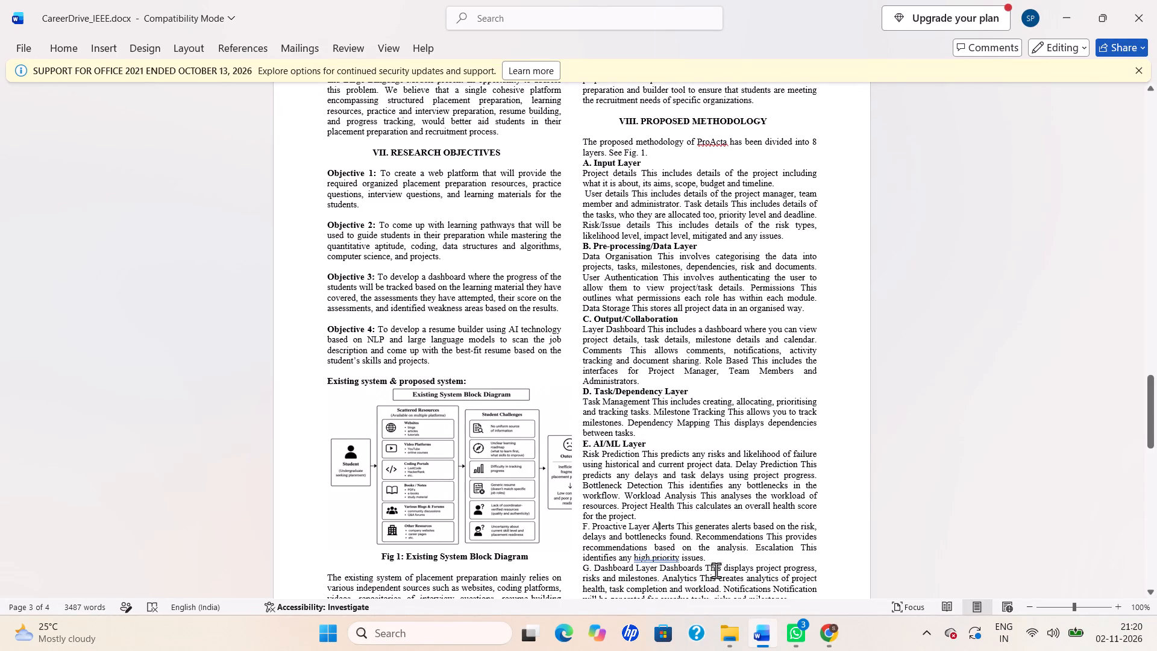
pyautogui.press('Left')
pyautogui.press('Return')
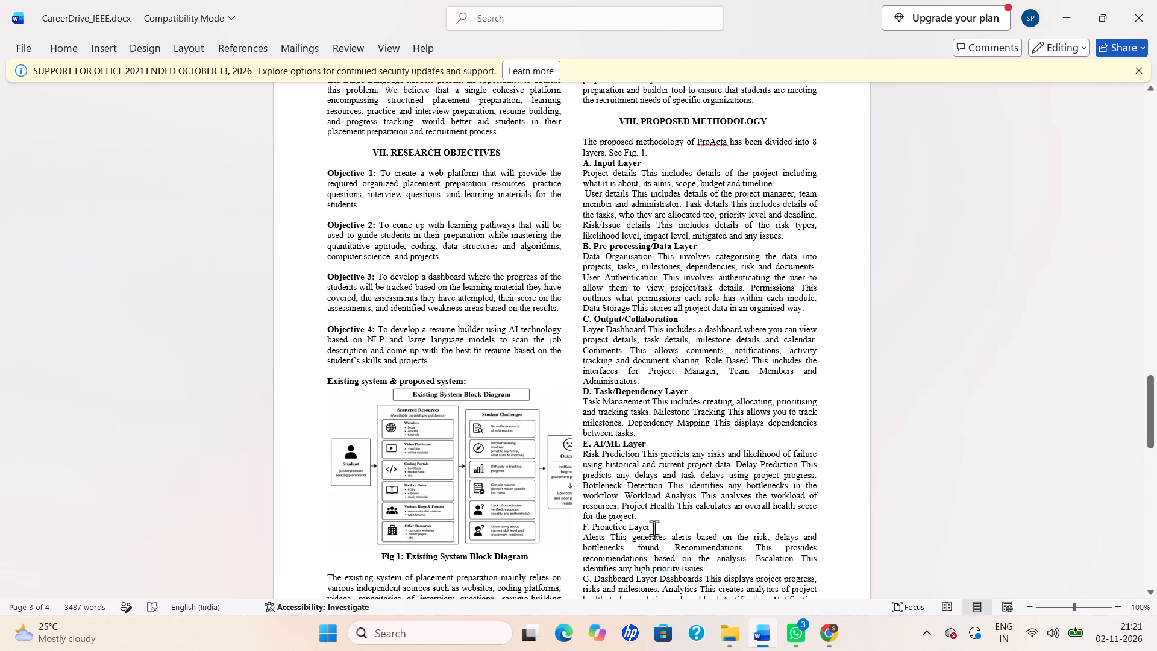
pyautogui.moveTo(652, 526); pyautogui.dragTo(607, 520)
pyautogui.moveTo(607, 520); pyautogui.dragTo(583, 523)
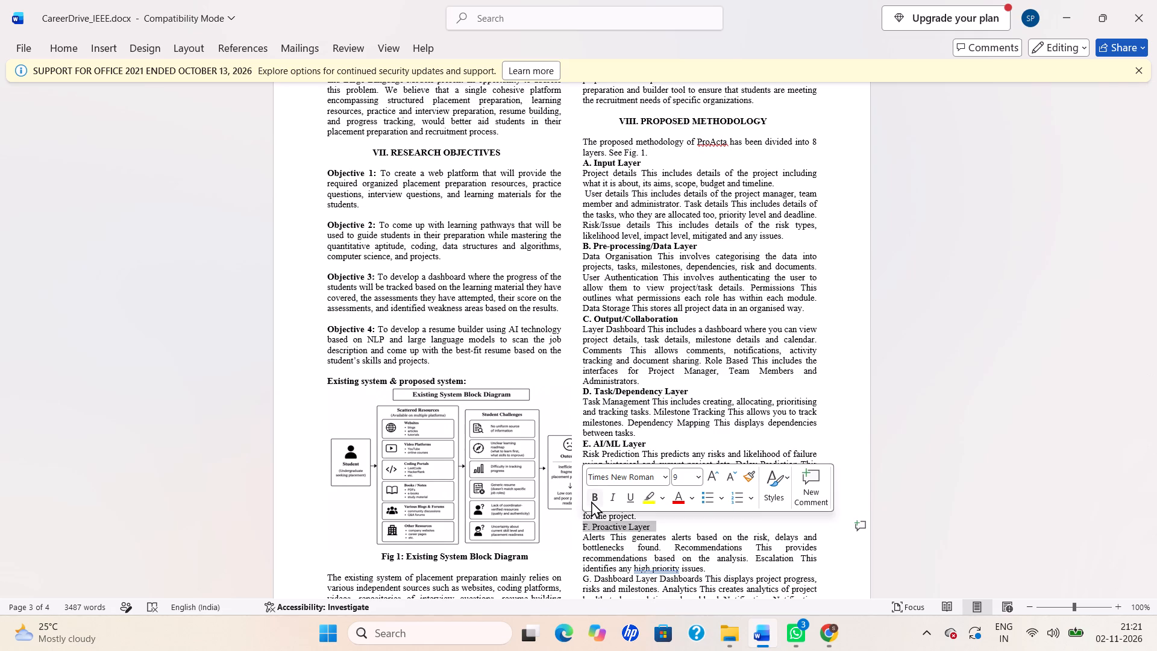
pyautogui.click(591, 501)
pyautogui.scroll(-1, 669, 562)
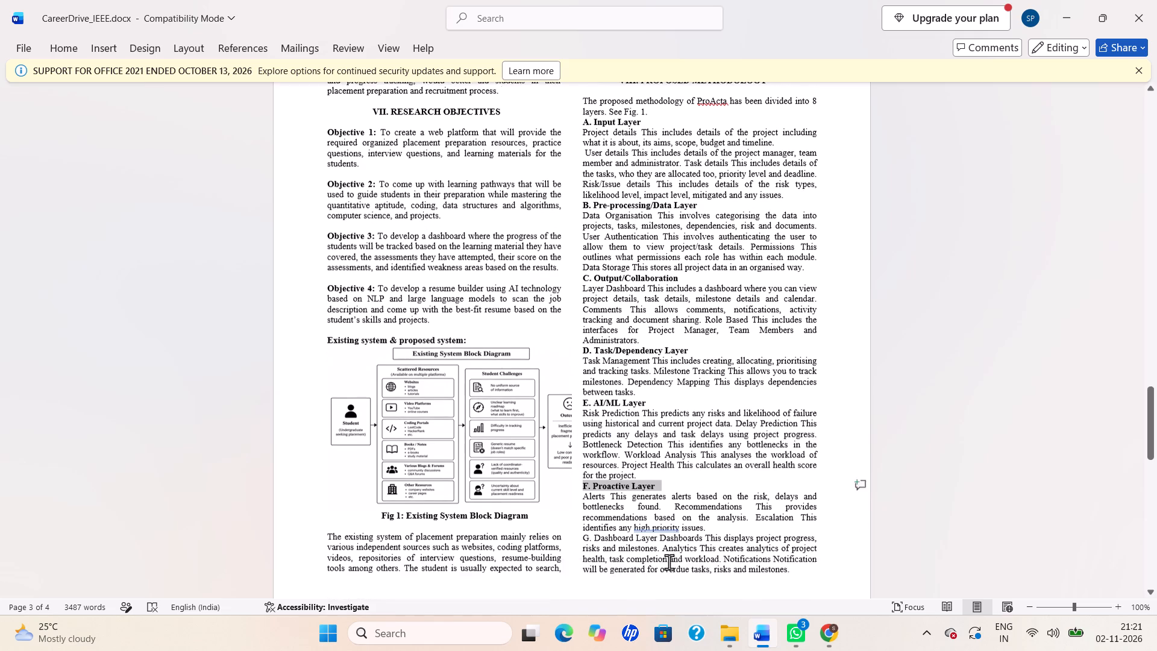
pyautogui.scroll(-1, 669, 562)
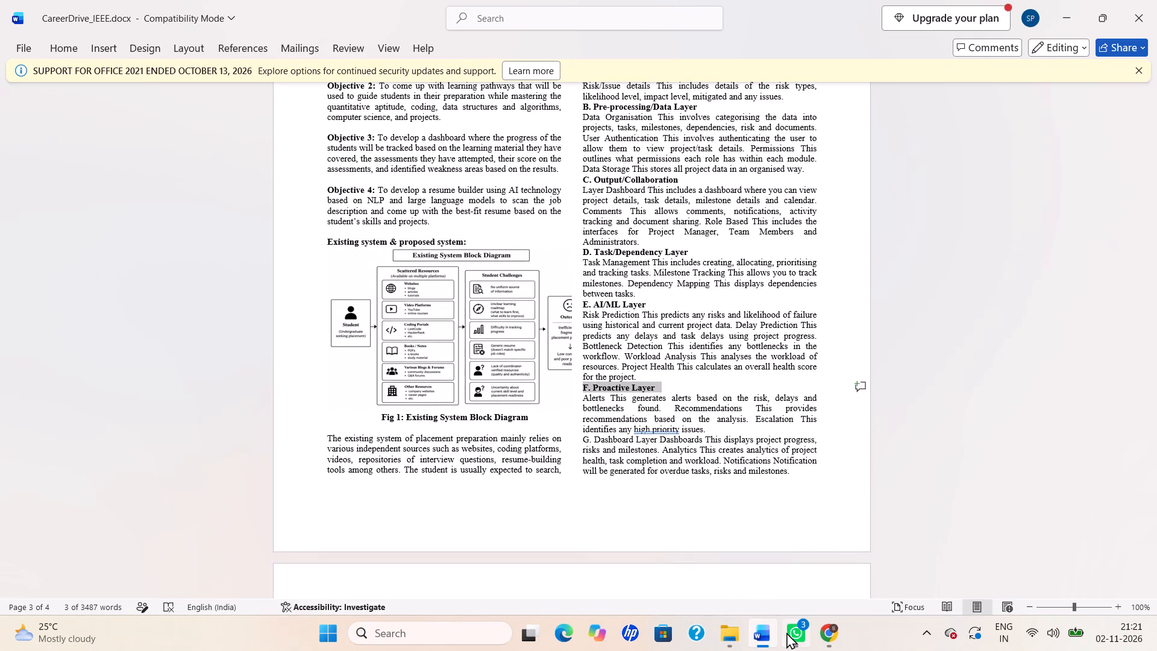
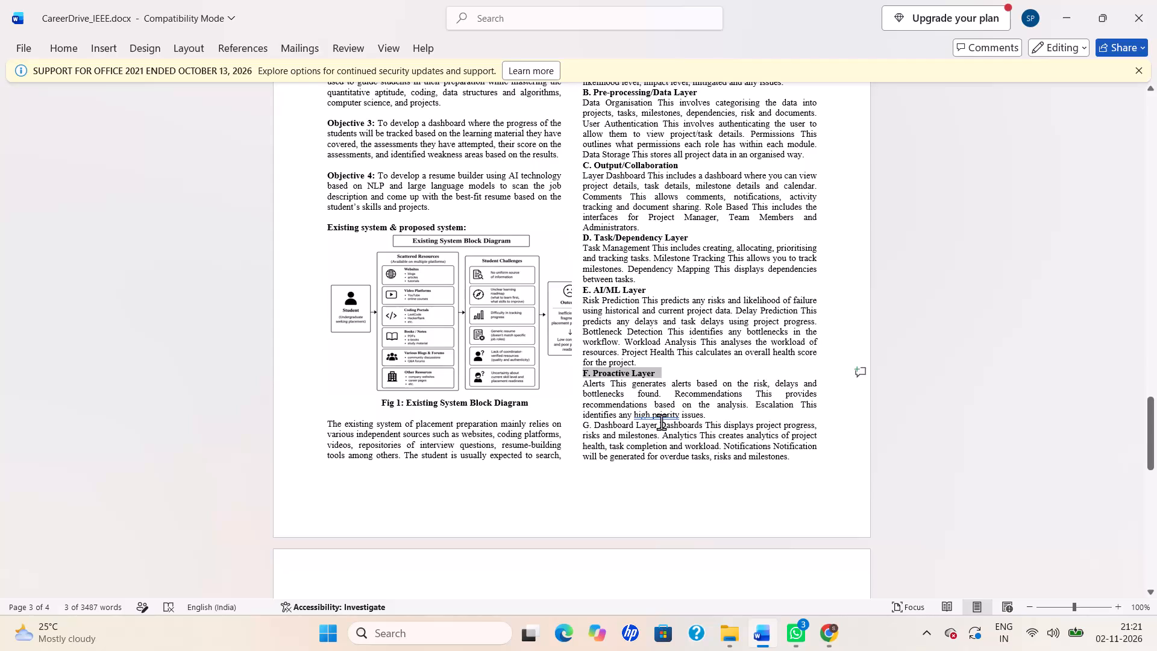
# Put the "G. Dashboard Layer" heading in the Proposed Methodology section on its own line and make it bold.
pyautogui.moveTo(661, 422); pyautogui.dragTo(691, 442)
pyautogui.moveTo(691, 442); pyautogui.dragTo(739, 514)
pyautogui.click(724, 459)
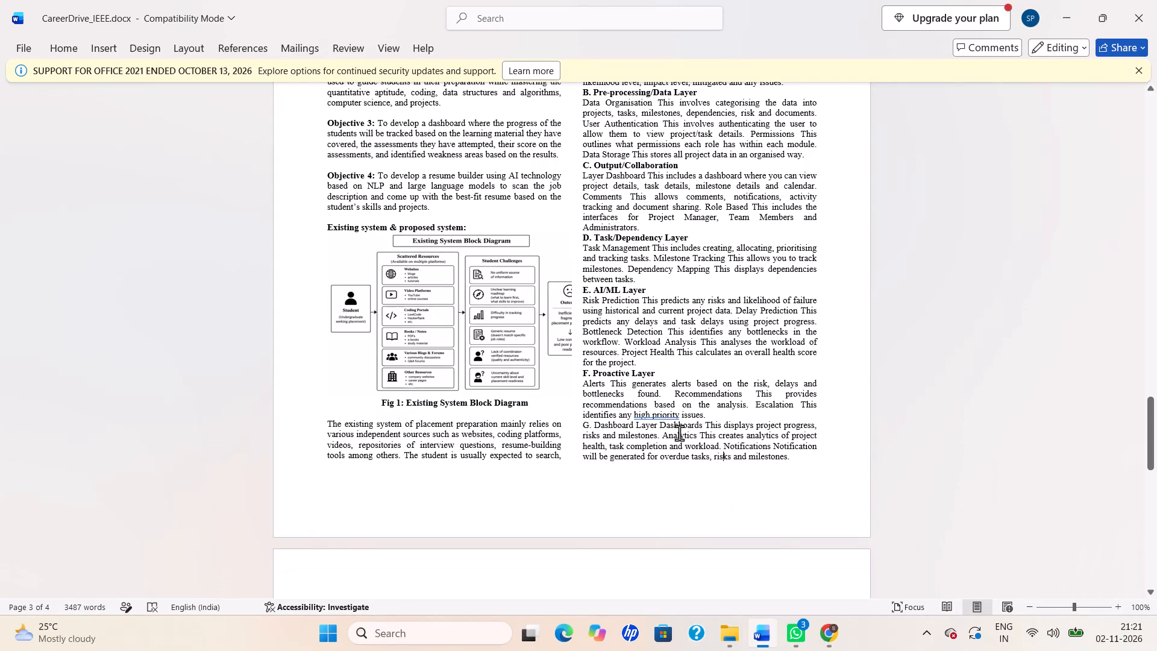
pyautogui.click(662, 424)
pyautogui.press('Return')
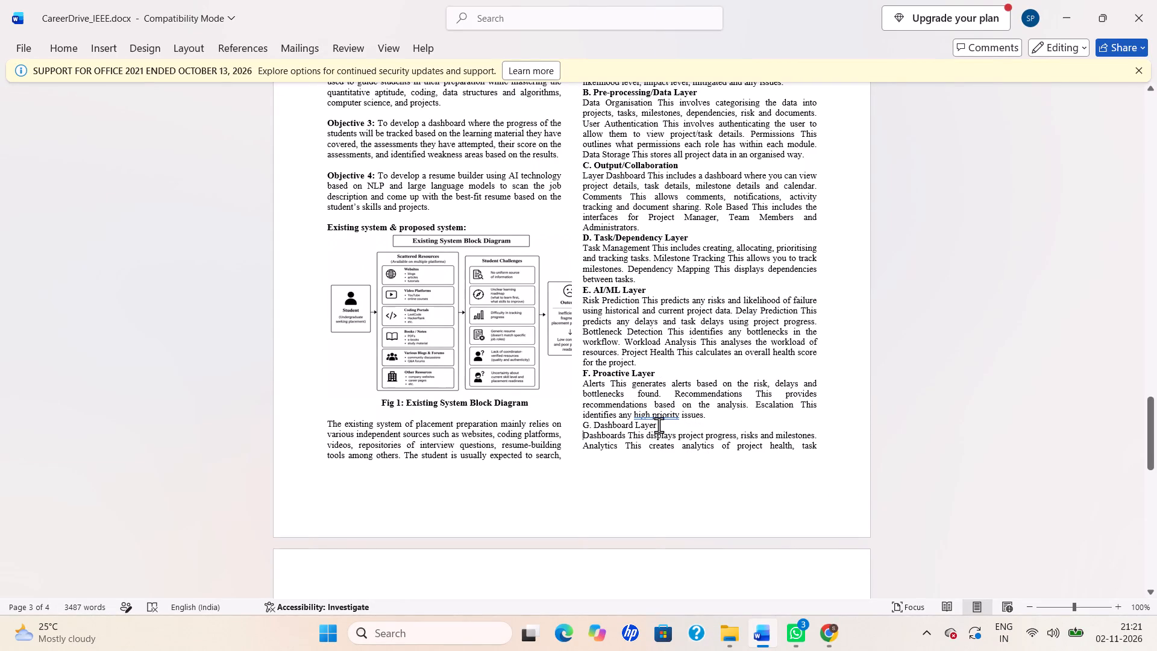
pyautogui.moveTo(659, 425); pyautogui.dragTo(584, 426)
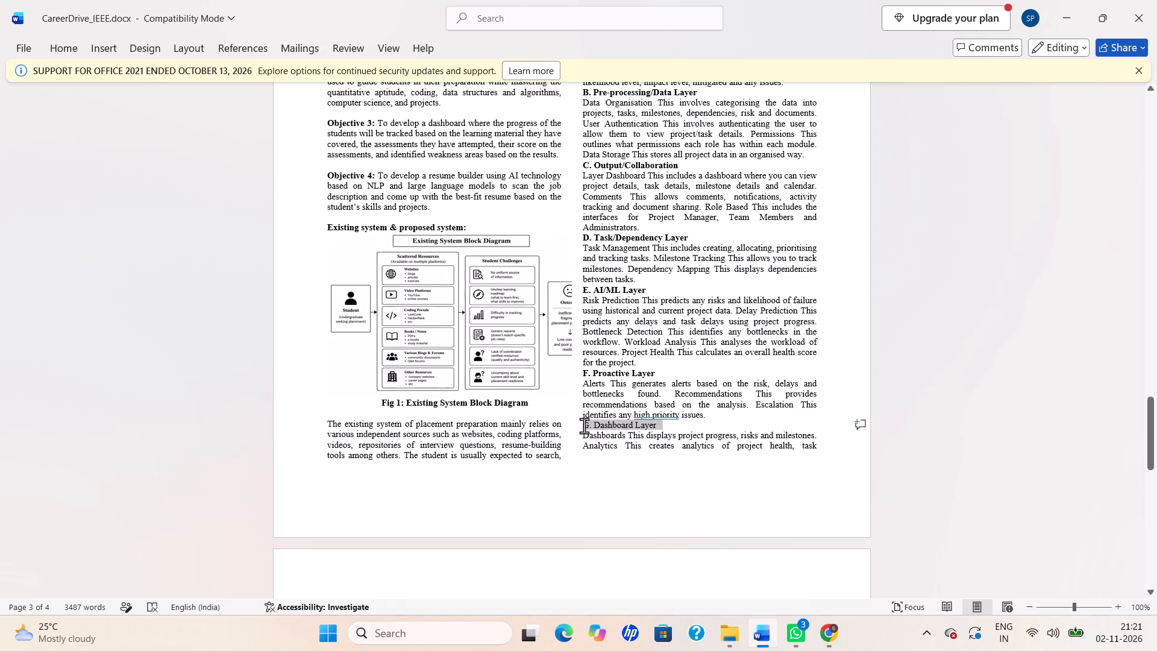
pyautogui.moveTo(584, 426); pyautogui.dragTo(583, 426)
pyautogui.click(595, 398)
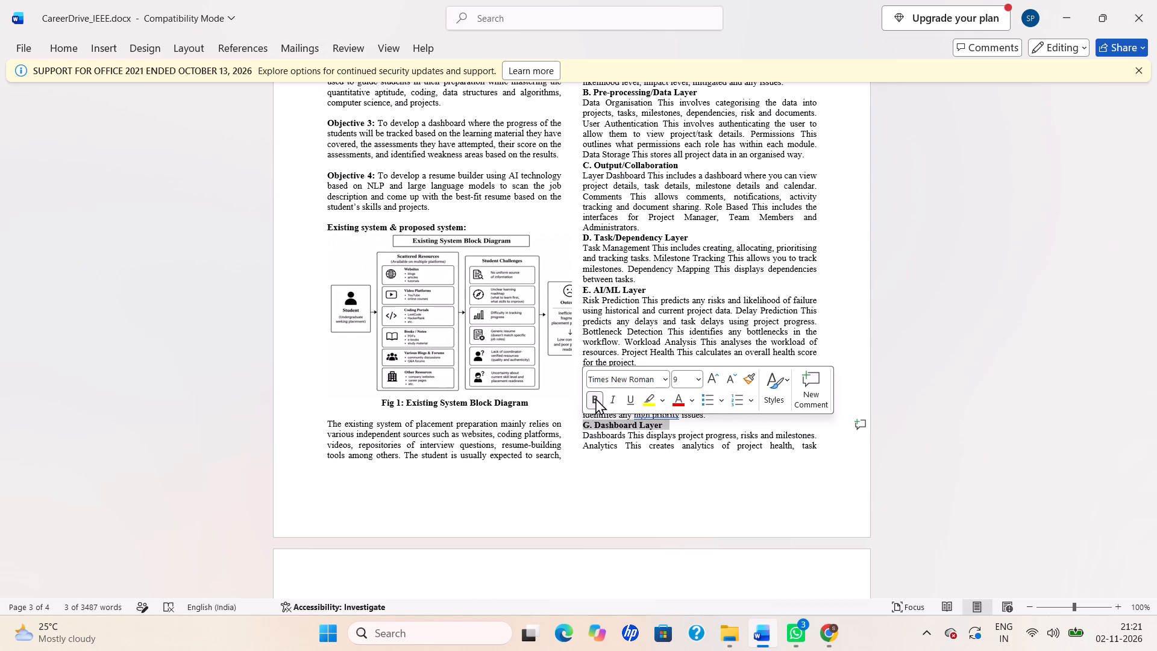
# Put the "H. Testing Layer" heading, just before the Proposed Solution section, on its own line and make it bold.
pyautogui.scroll(-3, 703, 536)
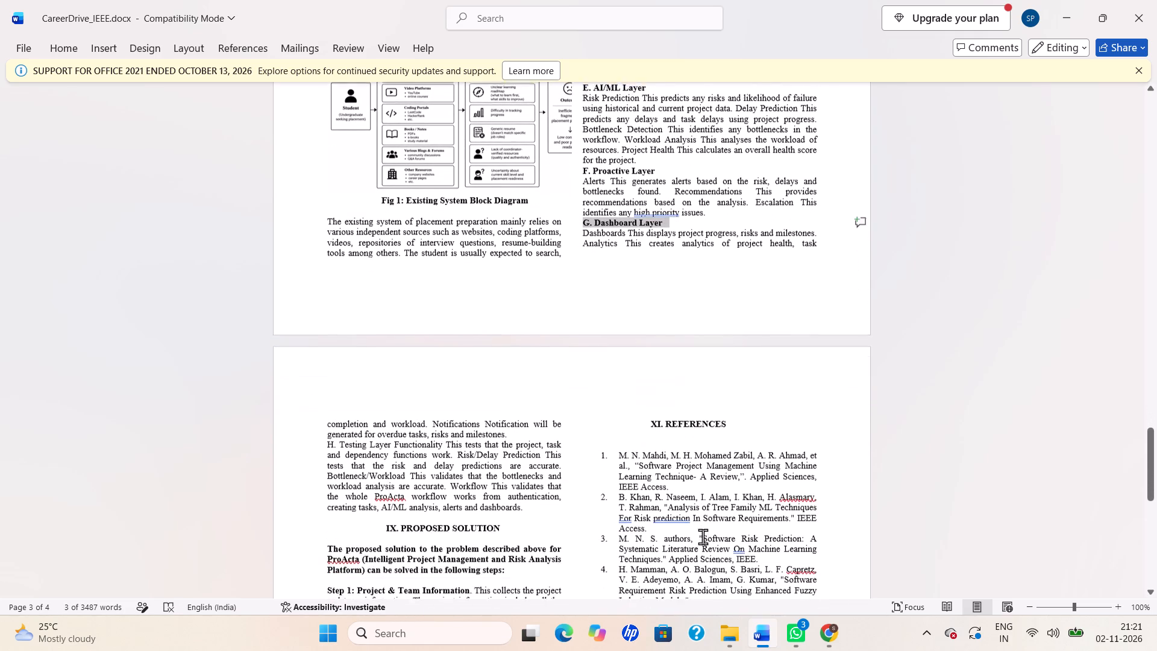
pyautogui.scroll(-1, 703, 536)
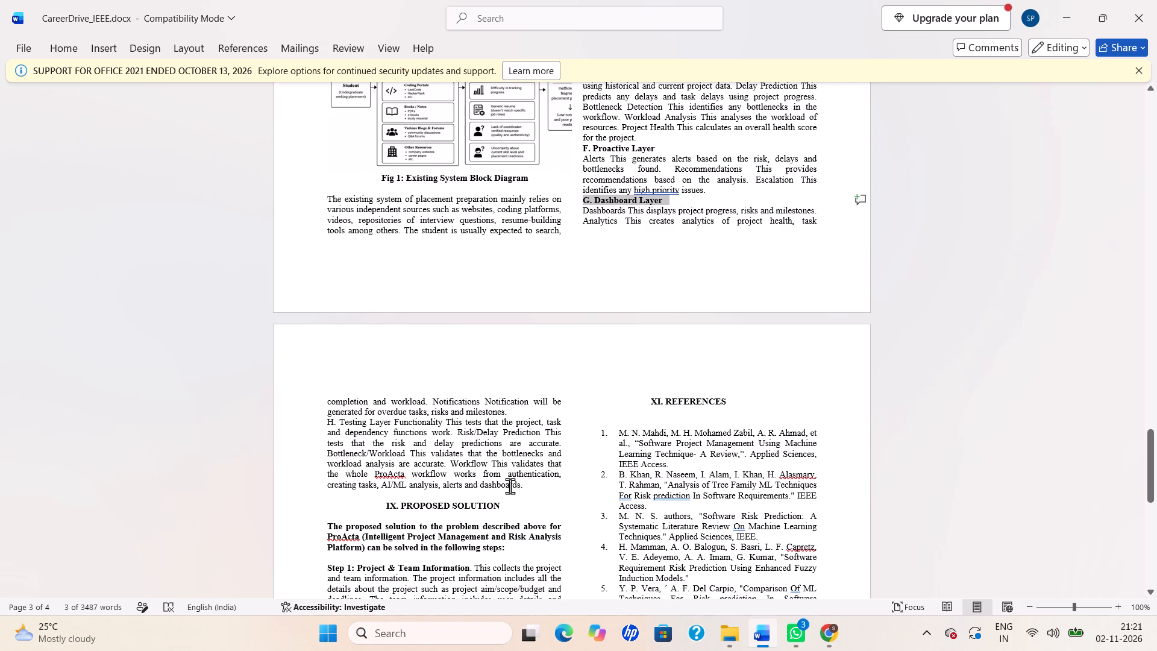
pyautogui.click(397, 423)
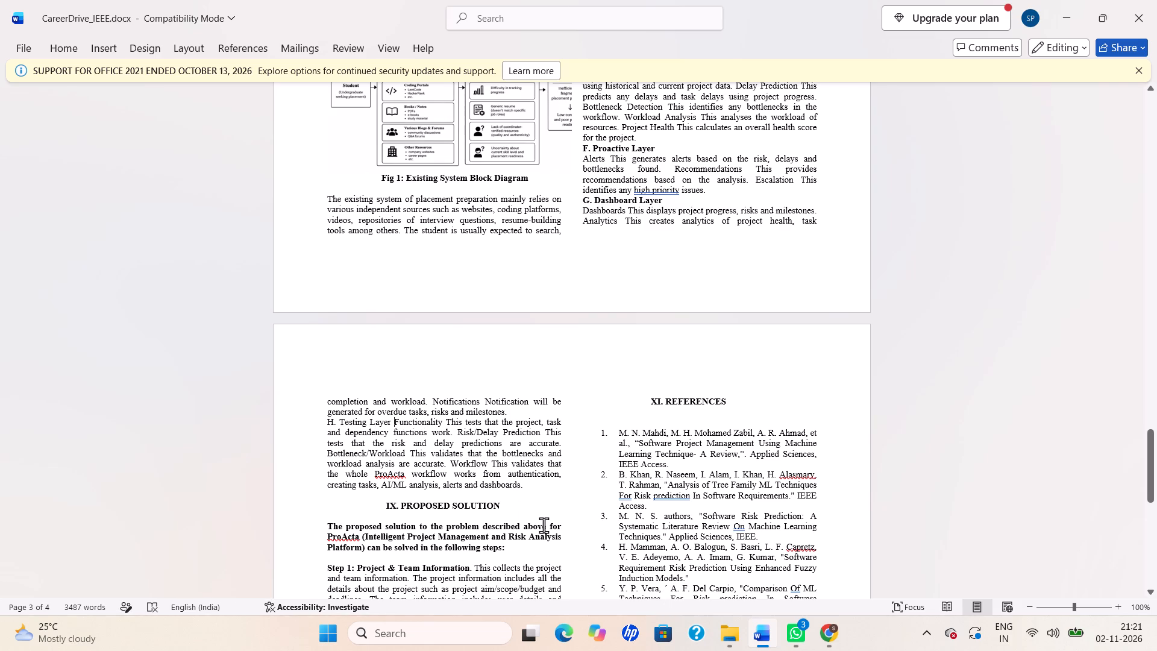
pyautogui.press('Return')
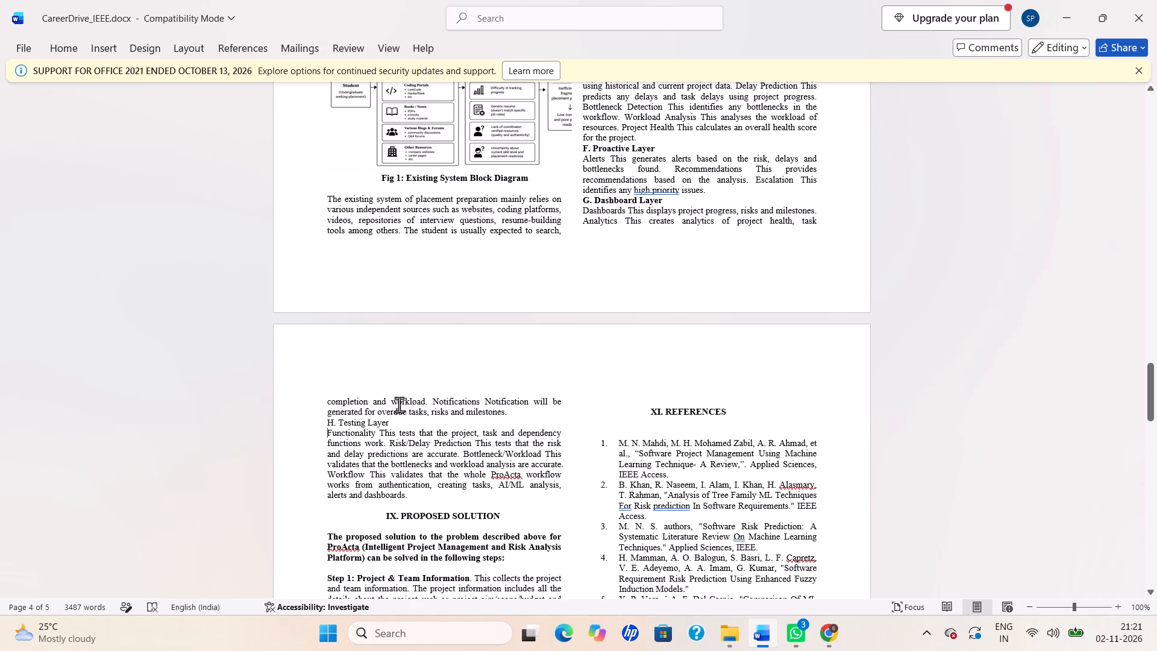
pyautogui.moveTo(390, 425); pyautogui.dragTo(327, 419)
pyautogui.click(334, 397)
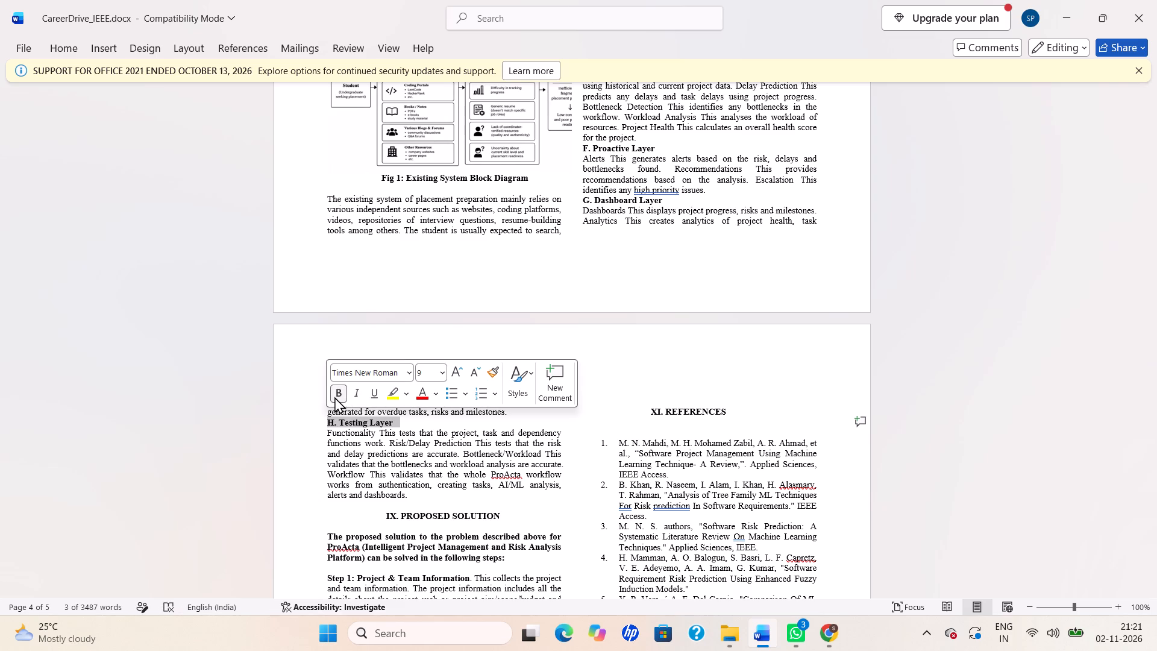
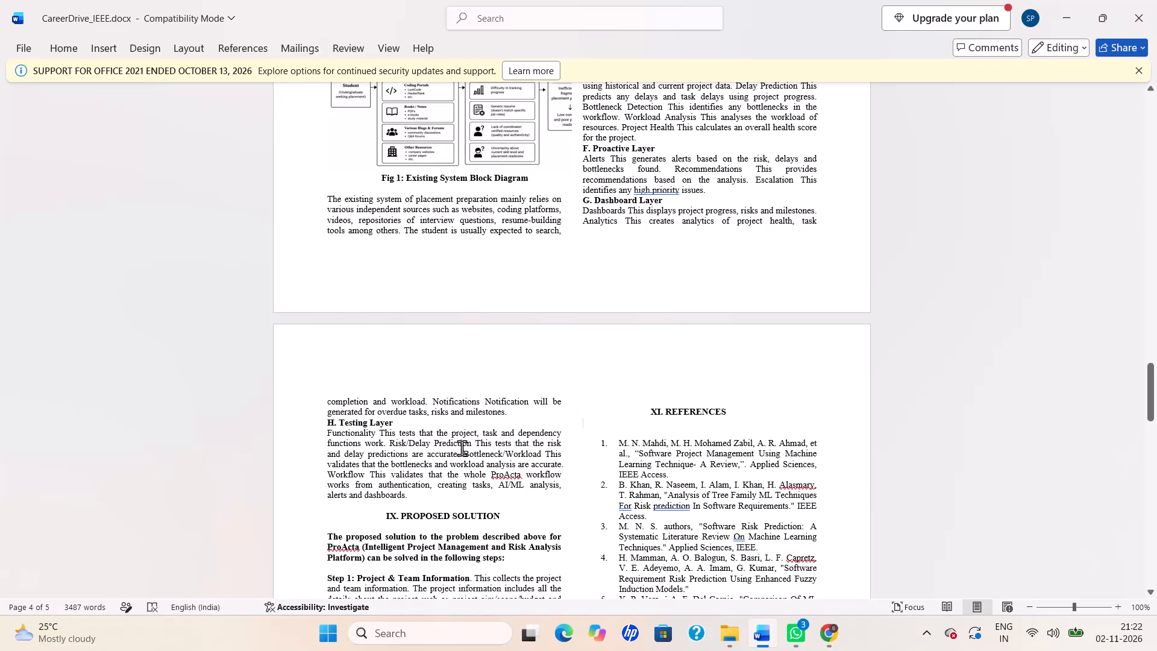
# Insert a colon after "Functionality" at the start of the H. Testing Layer text.
pyautogui.click(381, 433)
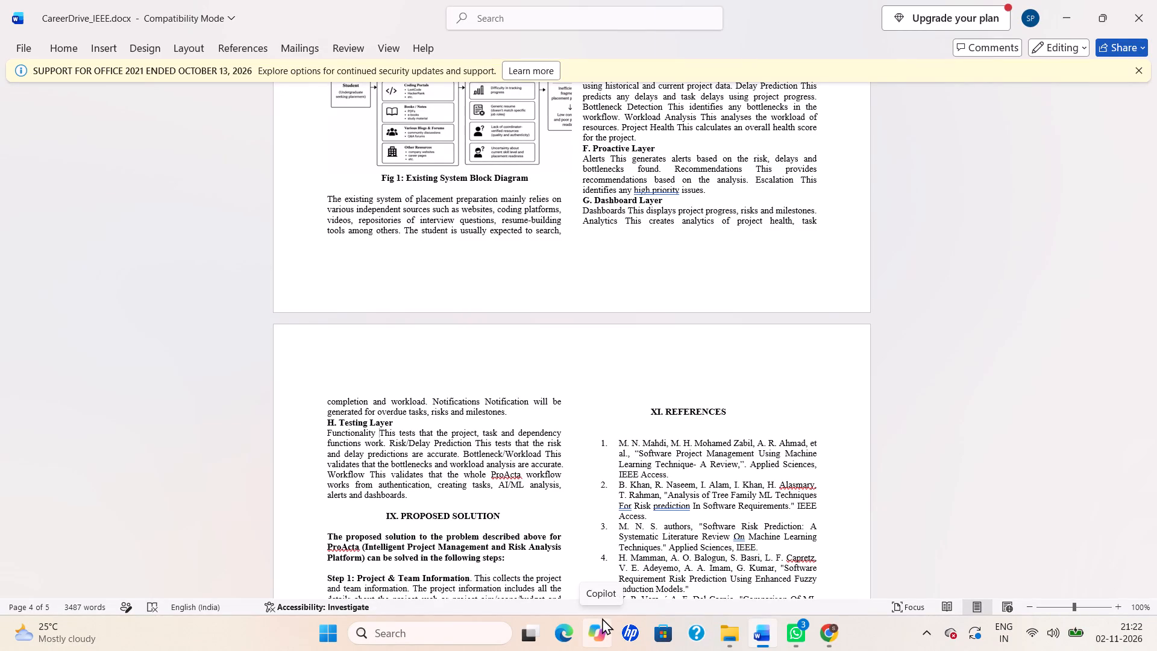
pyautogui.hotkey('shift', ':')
pyautogui.press('BackSpace')
pyautogui.press('Left')
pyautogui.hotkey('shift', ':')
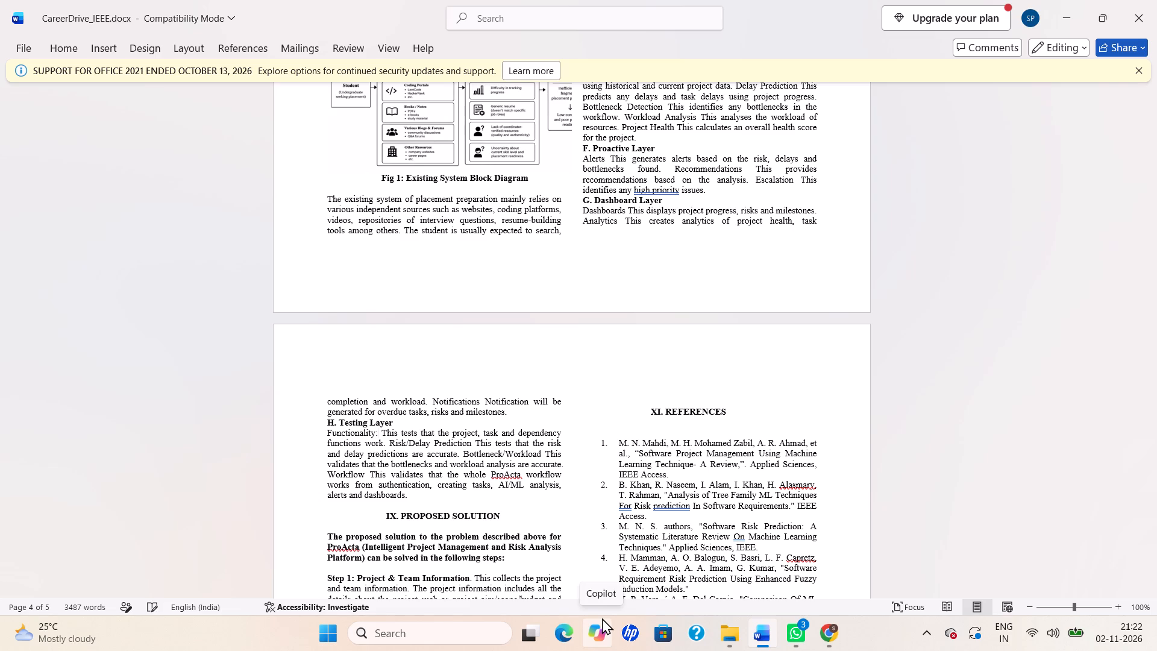
# Start the "Risk/Delay Prediction" and "Bottleneck/Workload" items under H. Testing Layer on separate new lines.
pyautogui.click(466, 452)
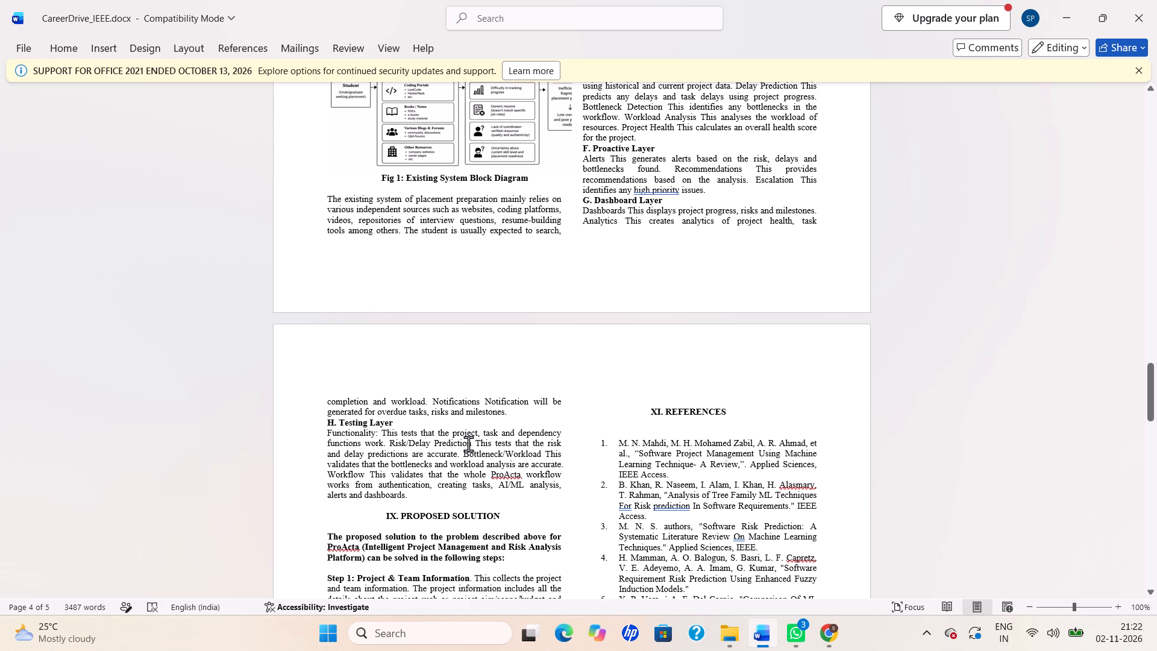
pyautogui.moveTo(389, 440); pyautogui.dragTo(548, 581)
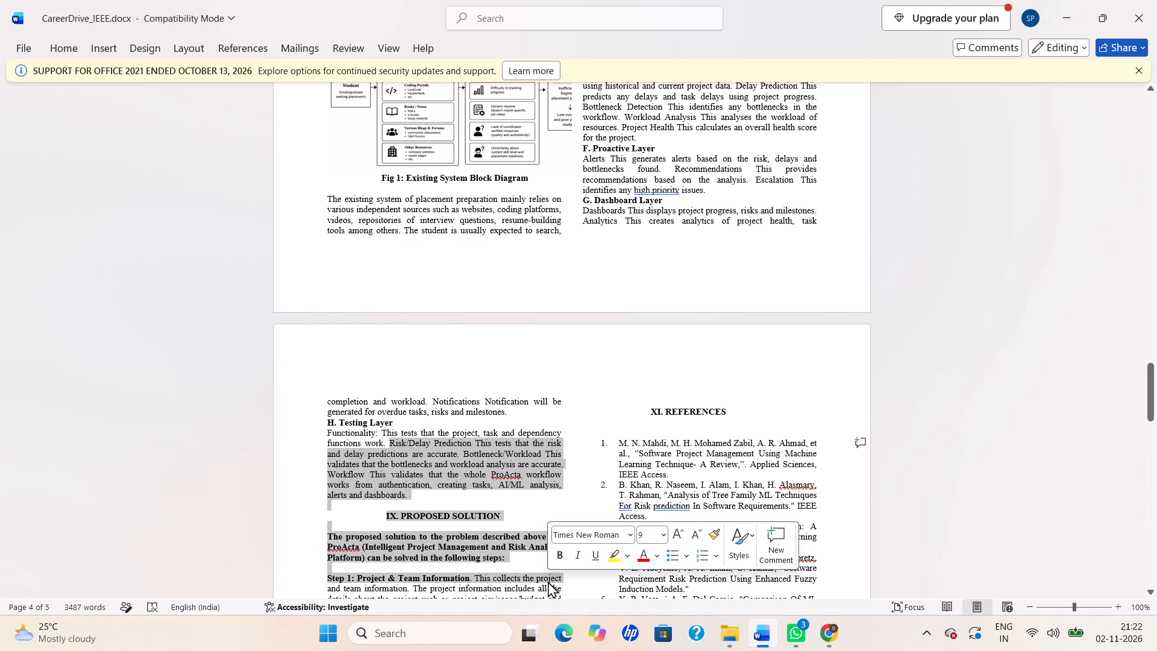
pyautogui.click(518, 503)
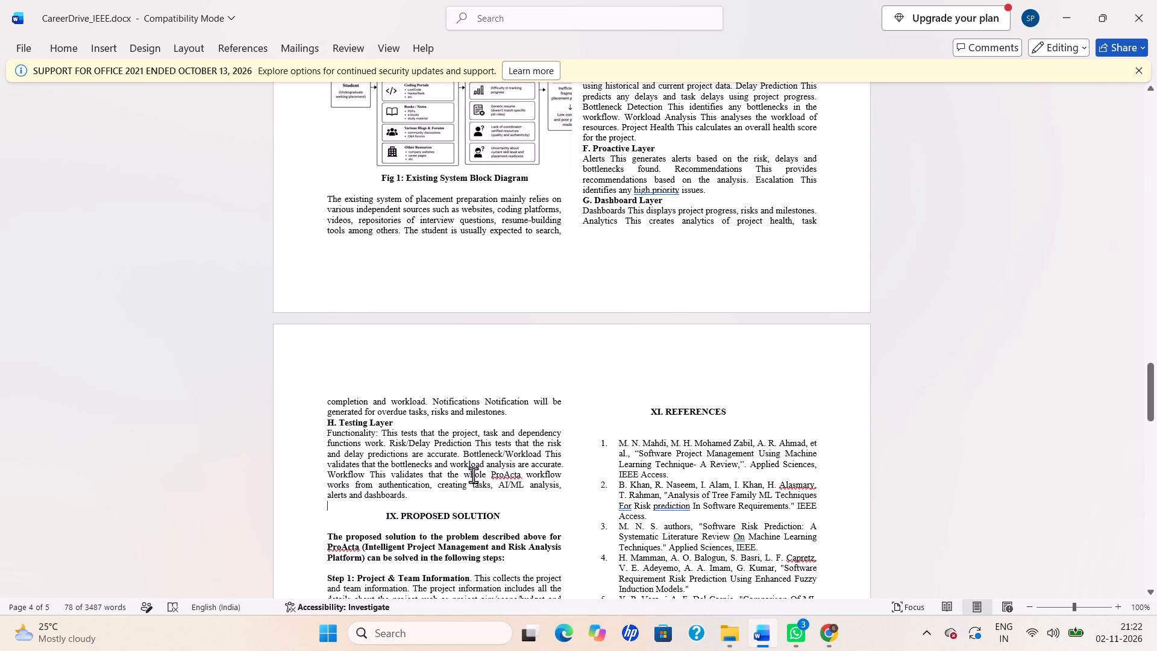
pyautogui.click(389, 442)
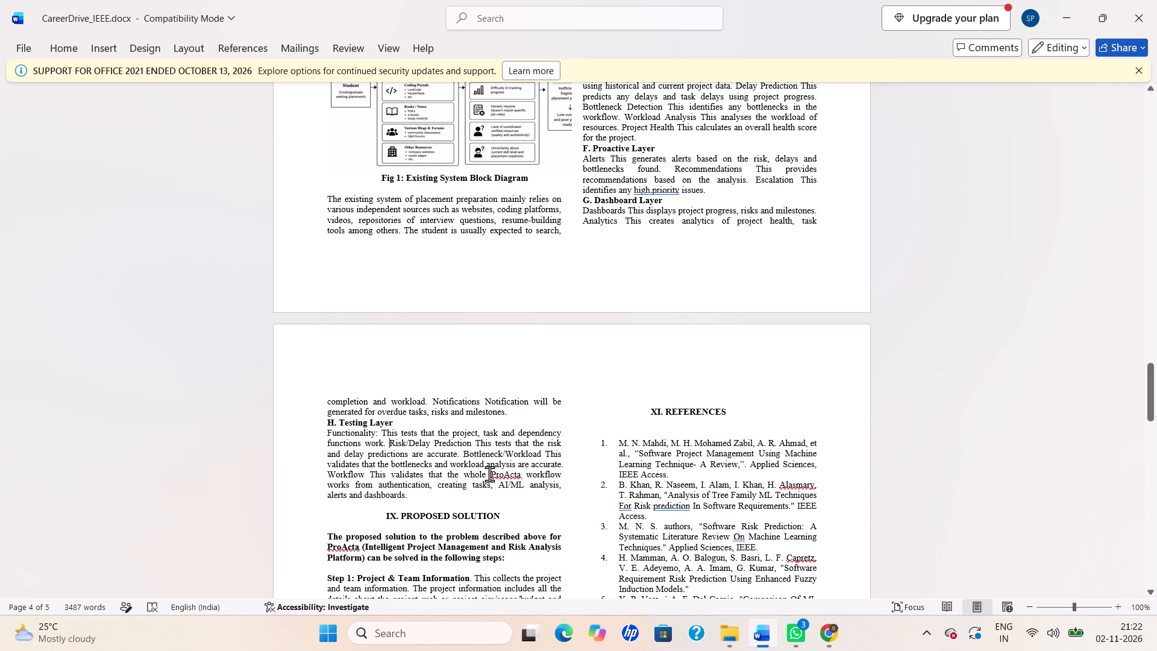
pyautogui.press('Return')
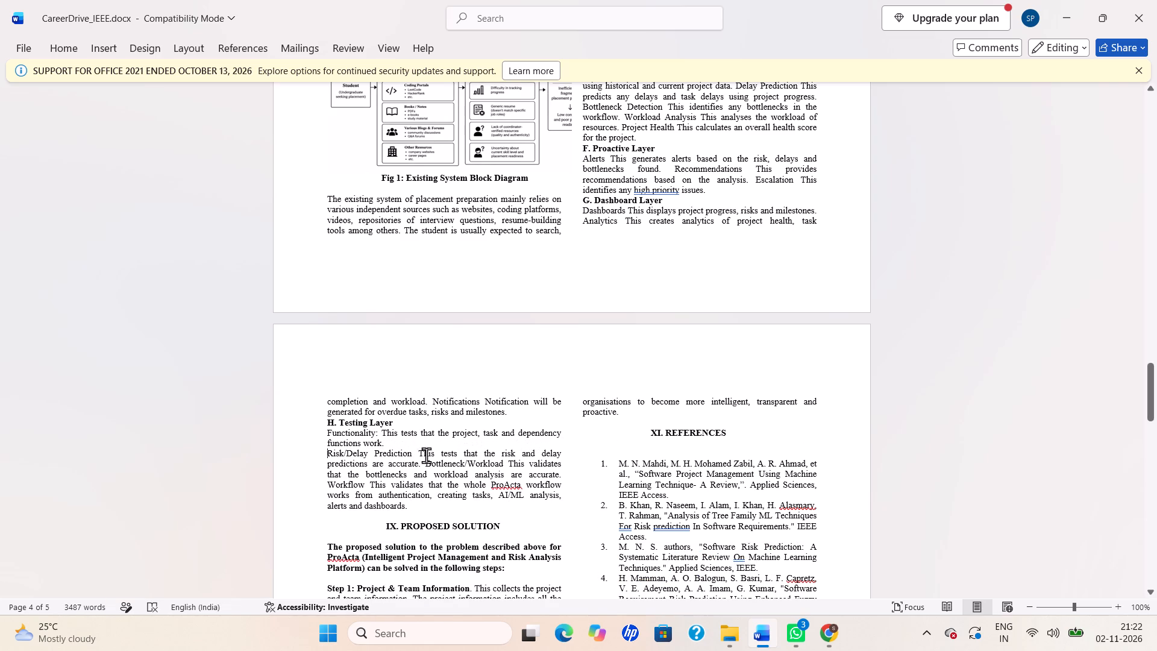
pyautogui.click(427, 461)
pyautogui.press('Return')
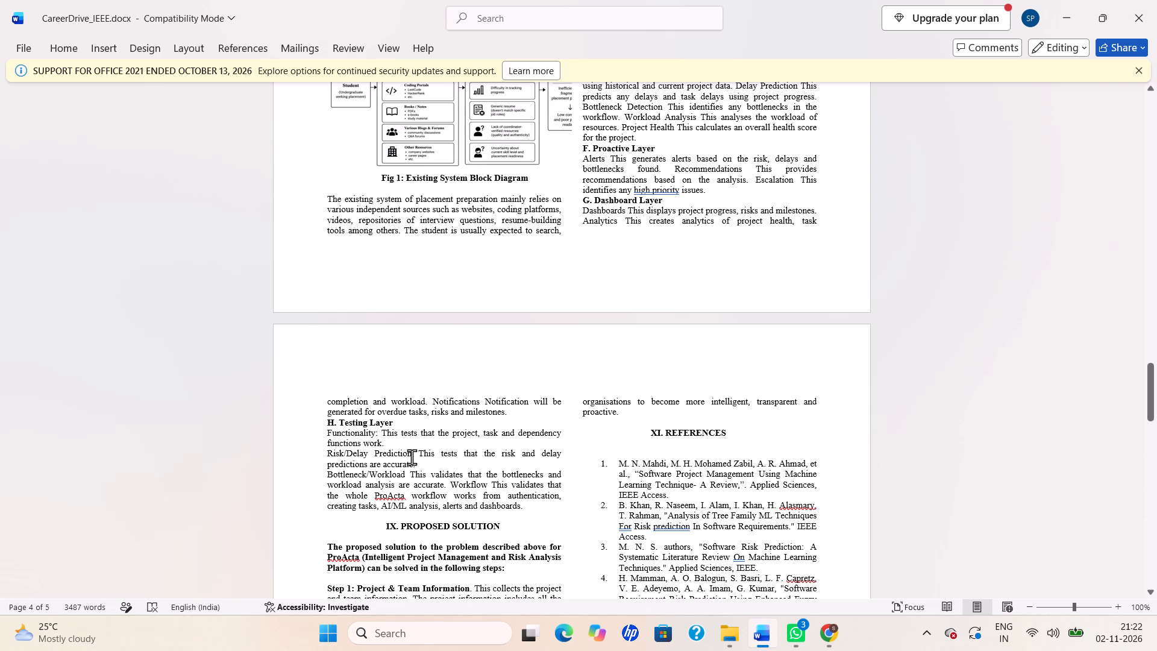
# Add a colon after the "Risk/Delay Prediction" and "Bottleneck/Workload" labels in the H. Testing Layer text.
pyautogui.click(375, 455)
pyautogui.press('BackSpace')
pyautogui.press('space')
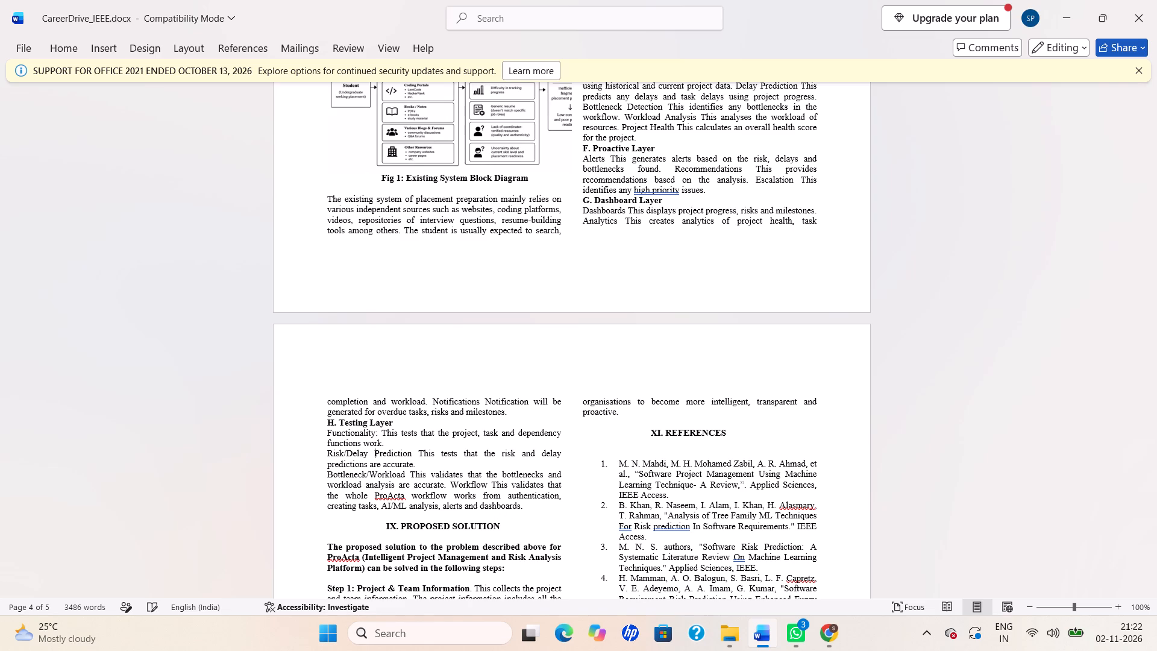
pyautogui.click(413, 450)
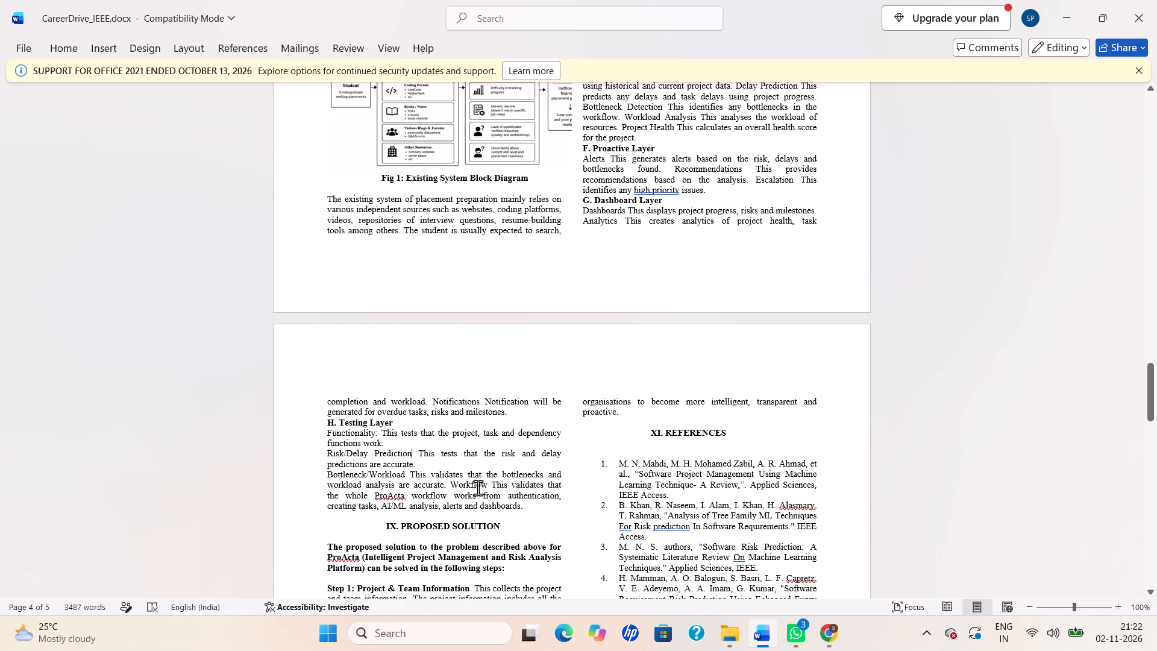
pyautogui.hotkey('shift', ':')
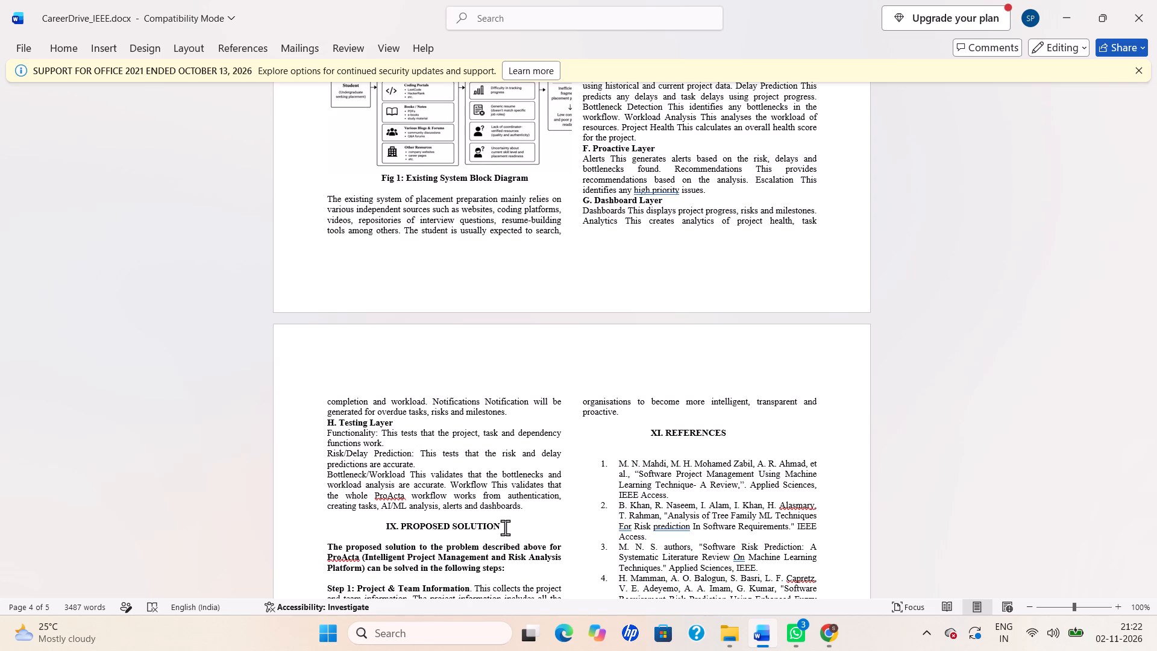
pyautogui.click(406, 475)
pyautogui.hotkey('shift', ':')
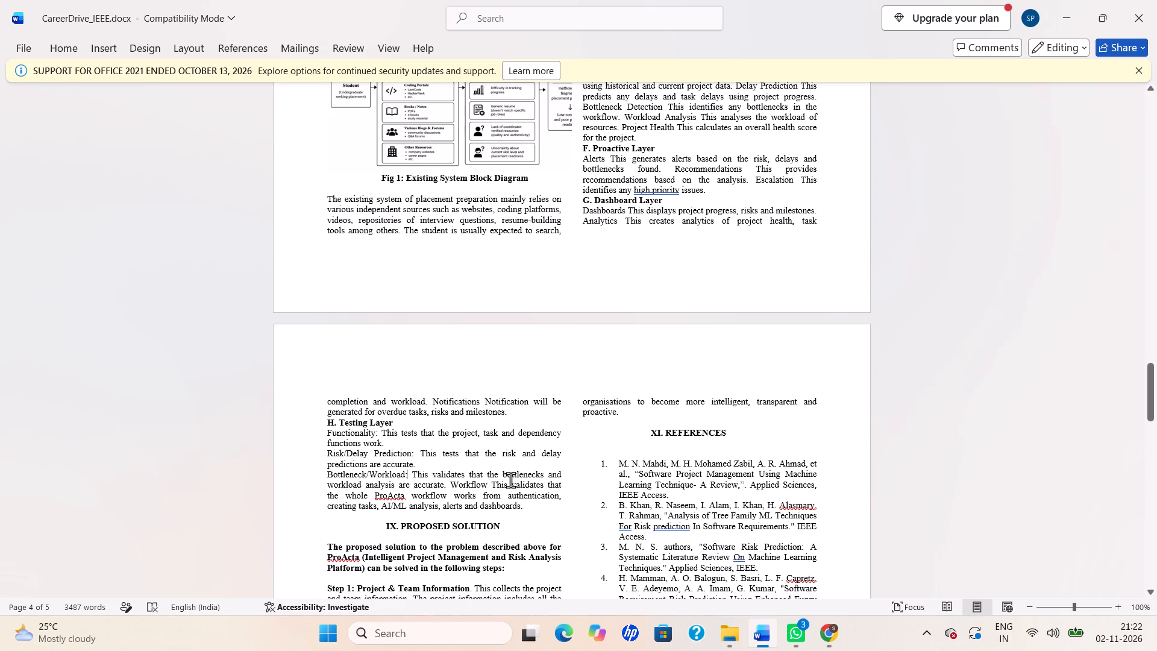
# Put the "Workflow" item of H. Testing Layer on its own line and add a colon after its label.
pyautogui.click(452, 485)
pyautogui.press('Return')
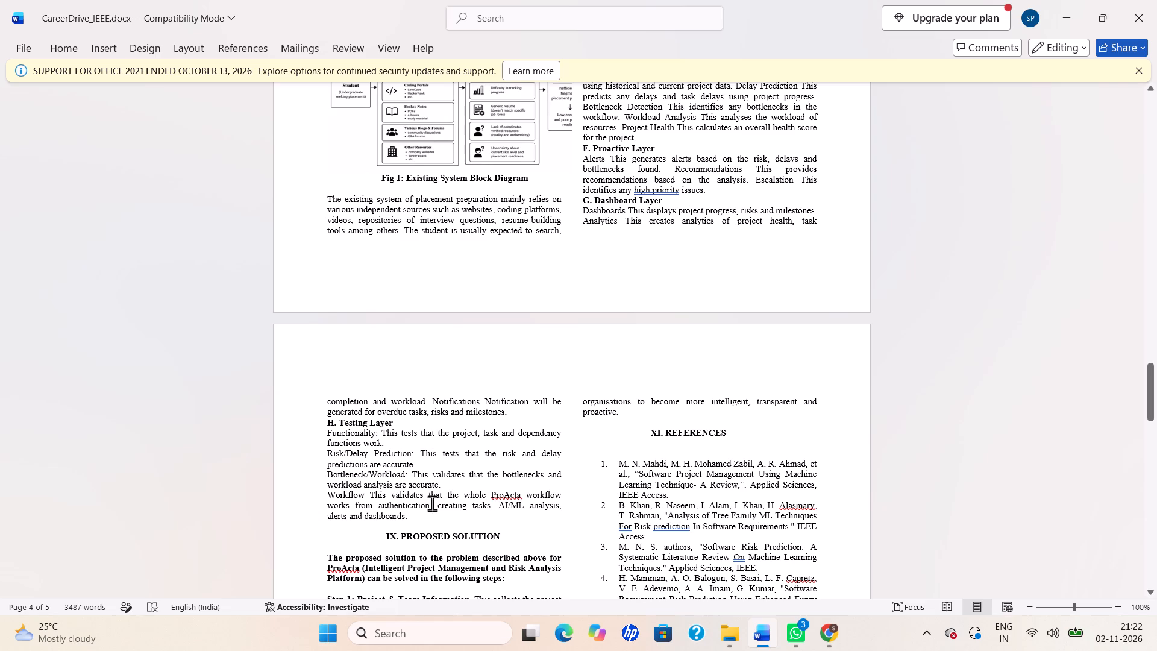
pyautogui.click(368, 495)
pyautogui.press('Left')
pyautogui.hotkey('shift', ':')
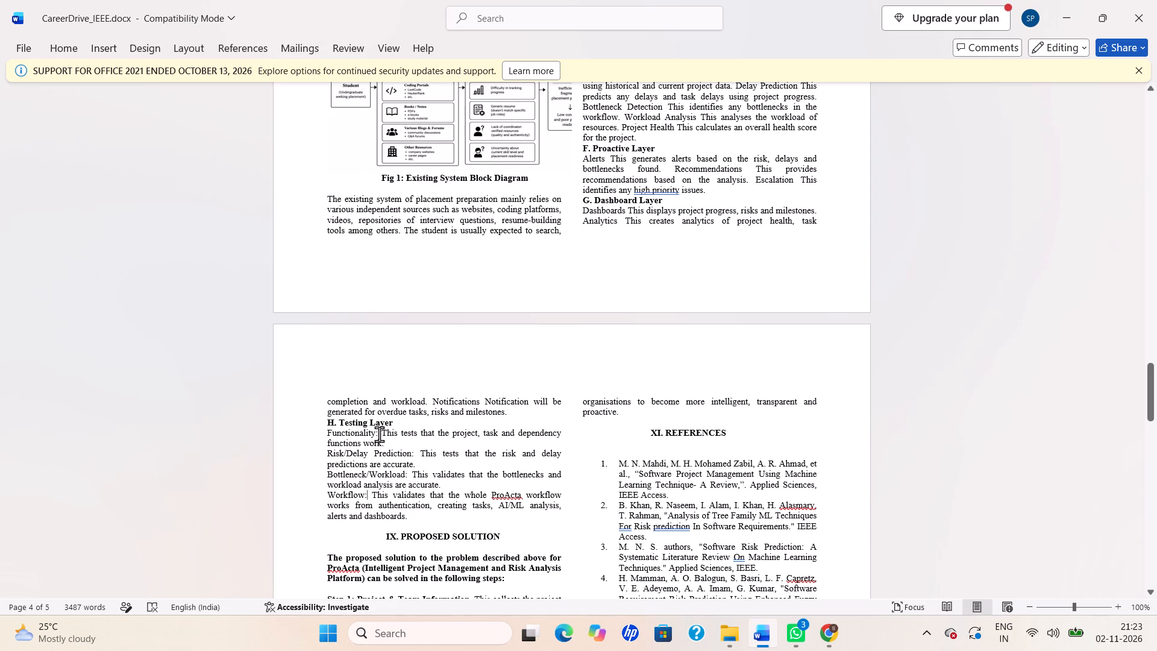
# Make the "Functionality:" and "Risk/Delay Prediction:" labels under H. Testing Layer bold, including their colons.
pyautogui.moveTo(377, 432); pyautogui.dragTo(346, 432)
pyautogui.click(355, 408)
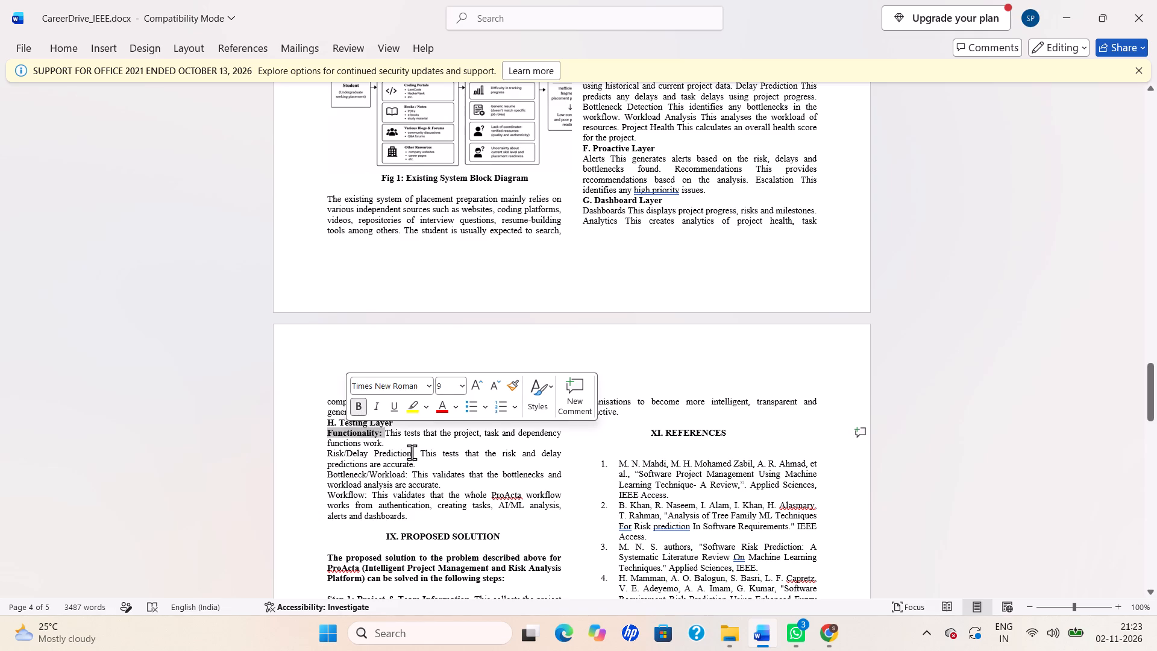
pyautogui.moveTo(412, 453); pyautogui.dragTo(338, 456)
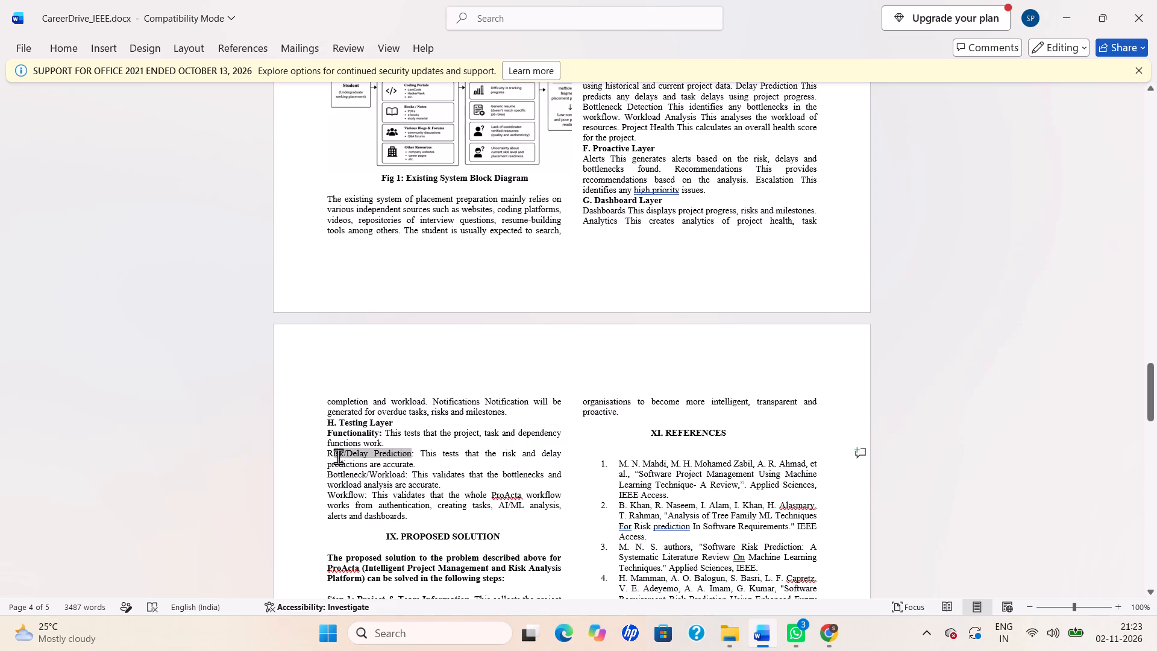
pyautogui.moveTo(338, 456); pyautogui.dragTo(337, 456)
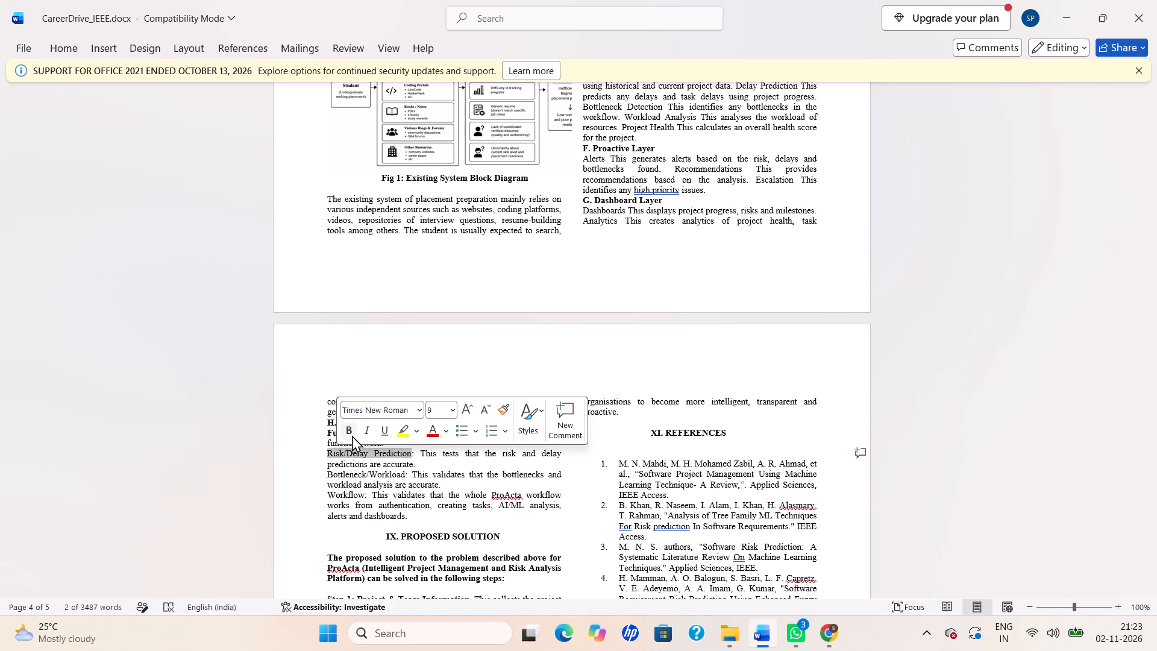
pyautogui.click(352, 435)
pyautogui.click(441, 483)
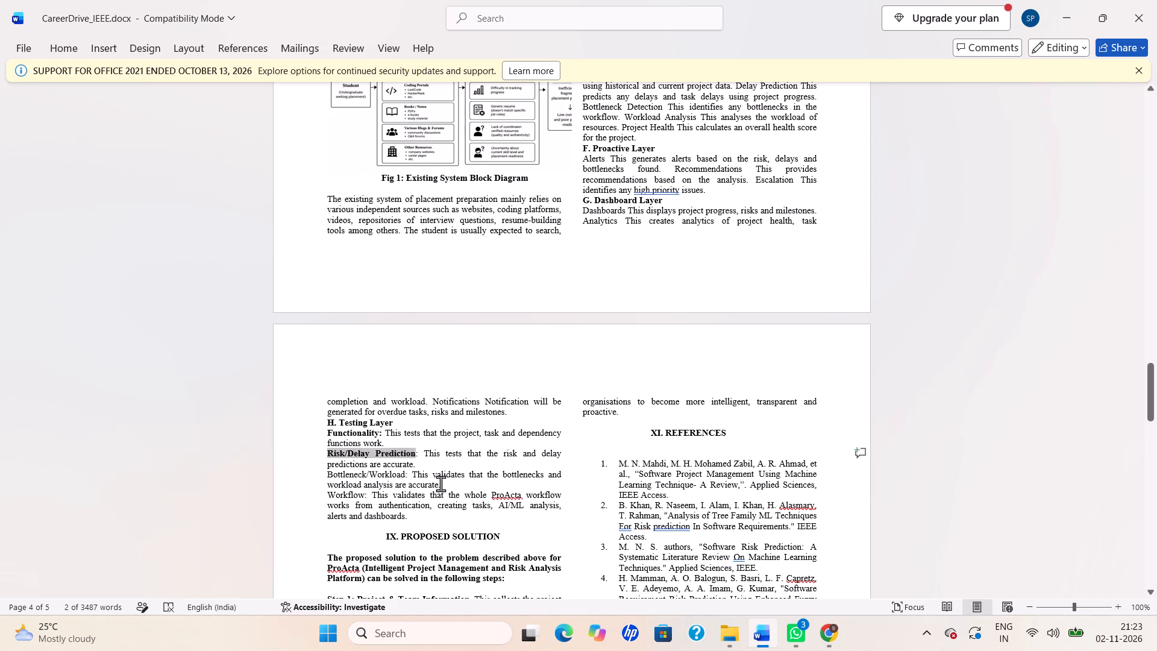
pyautogui.click(418, 454)
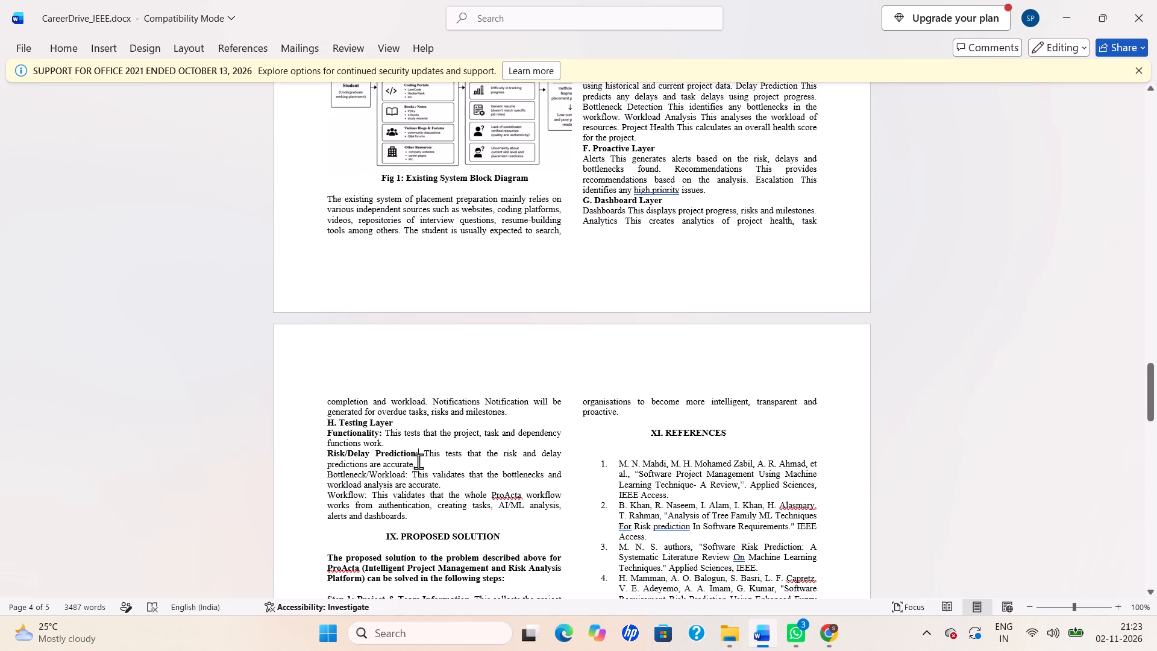
pyautogui.click(418, 464)
pyautogui.moveTo(419, 453); pyautogui.dragTo(419, 452)
pyautogui.moveTo(419, 452); pyautogui.dragTo(346, 451)
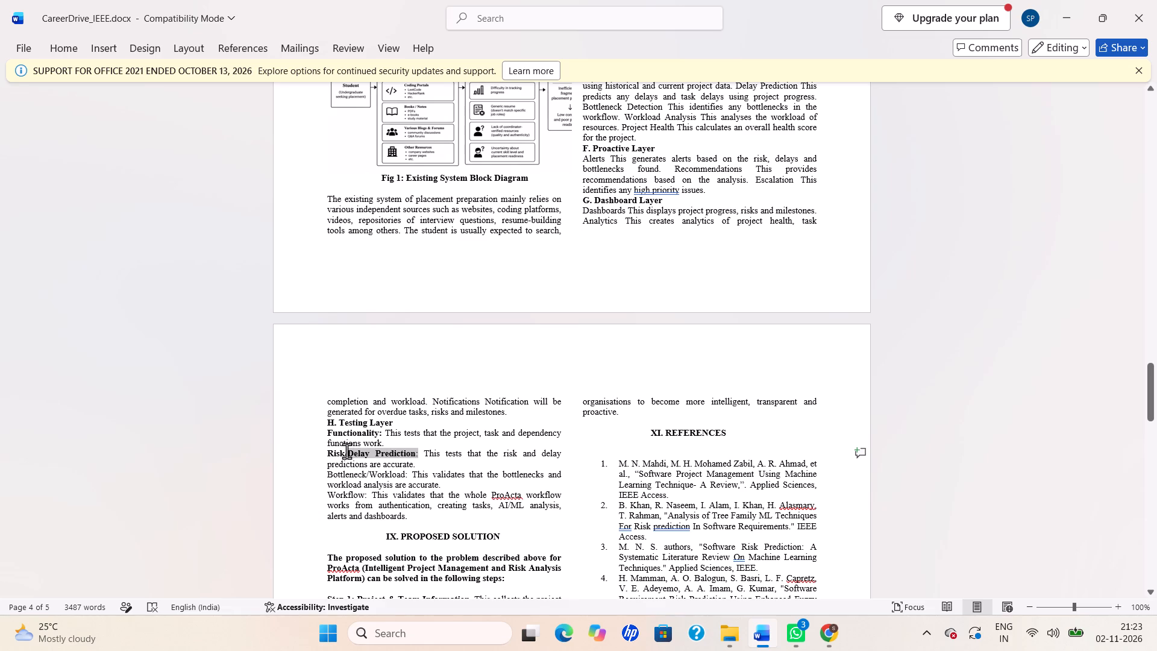
pyautogui.moveTo(346, 451); pyautogui.dragTo(326, 451)
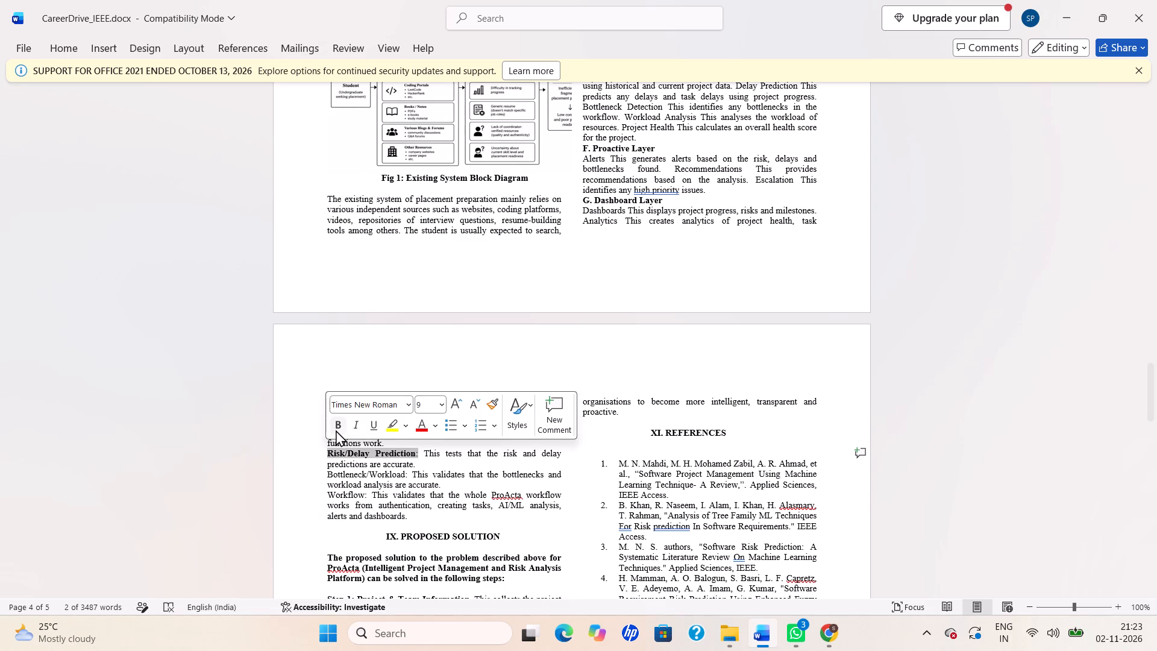
pyautogui.click(336, 430)
pyautogui.click(336, 430)
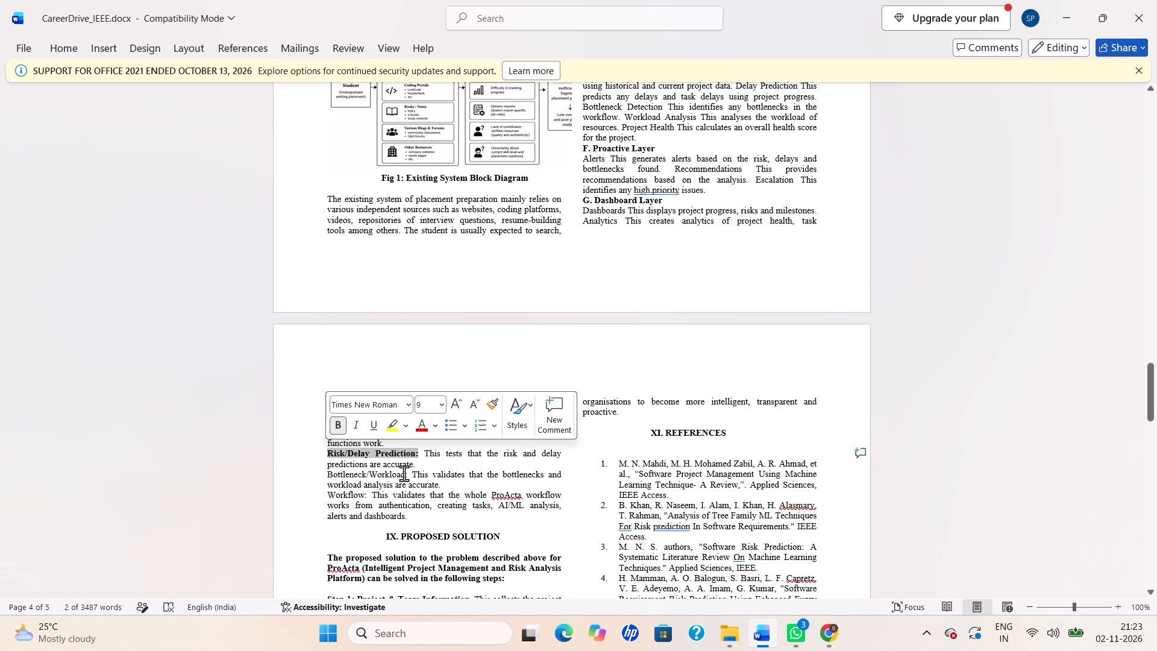
# Make the "Bottleneck/Workload:" and "Workflow:" labels under H. Testing Layer bold.
pyautogui.moveTo(409, 472); pyautogui.dragTo(343, 473)
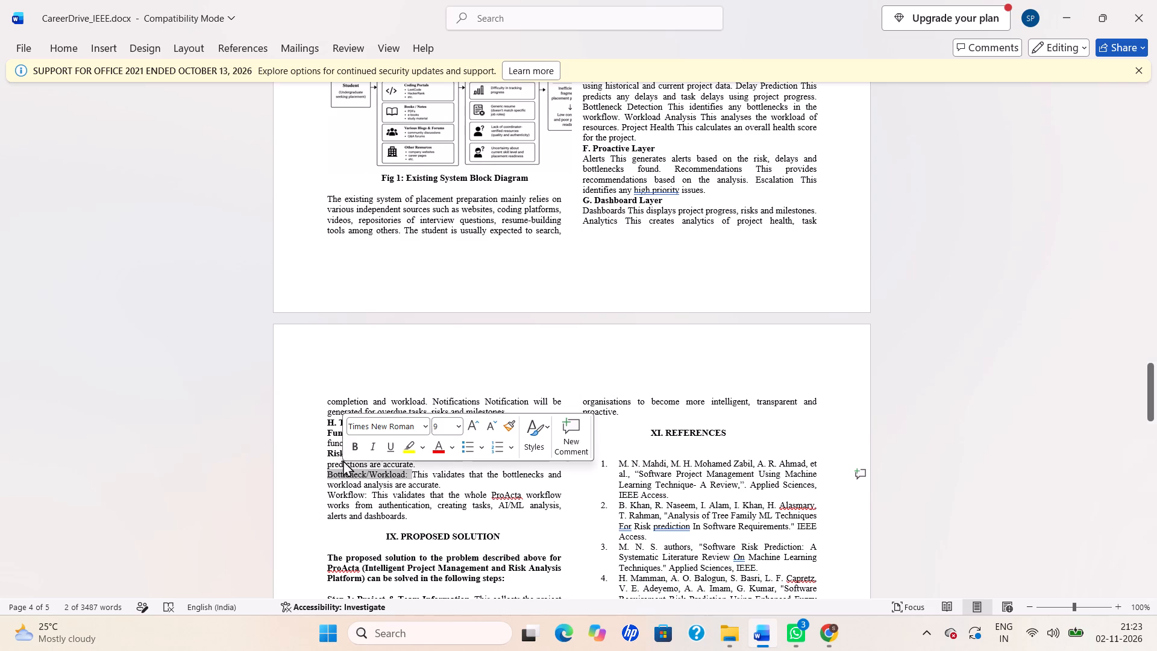
pyautogui.click(354, 451)
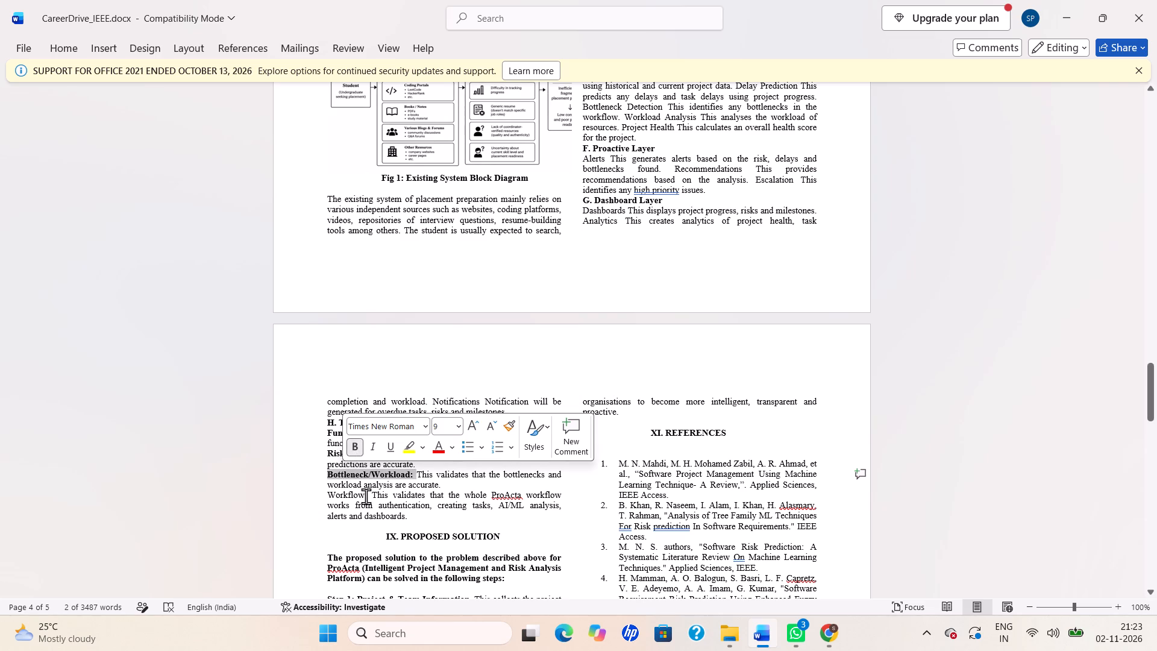
pyautogui.moveTo(370, 497); pyautogui.dragTo(325, 494)
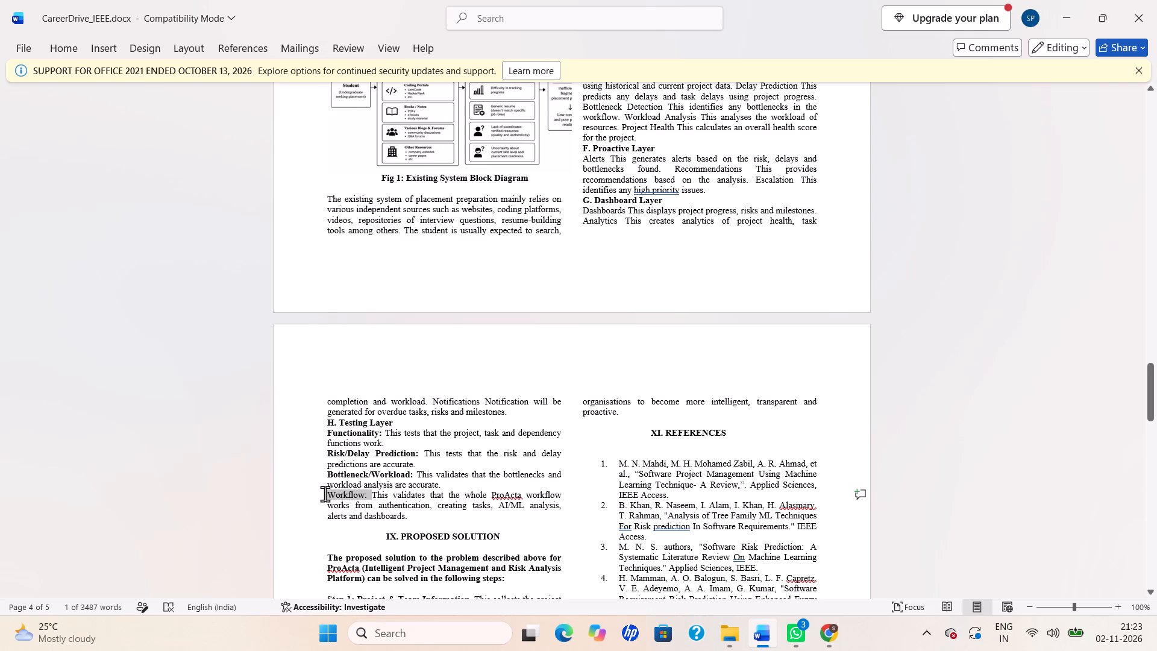
pyautogui.moveTo(325, 494); pyautogui.dragTo(325, 494)
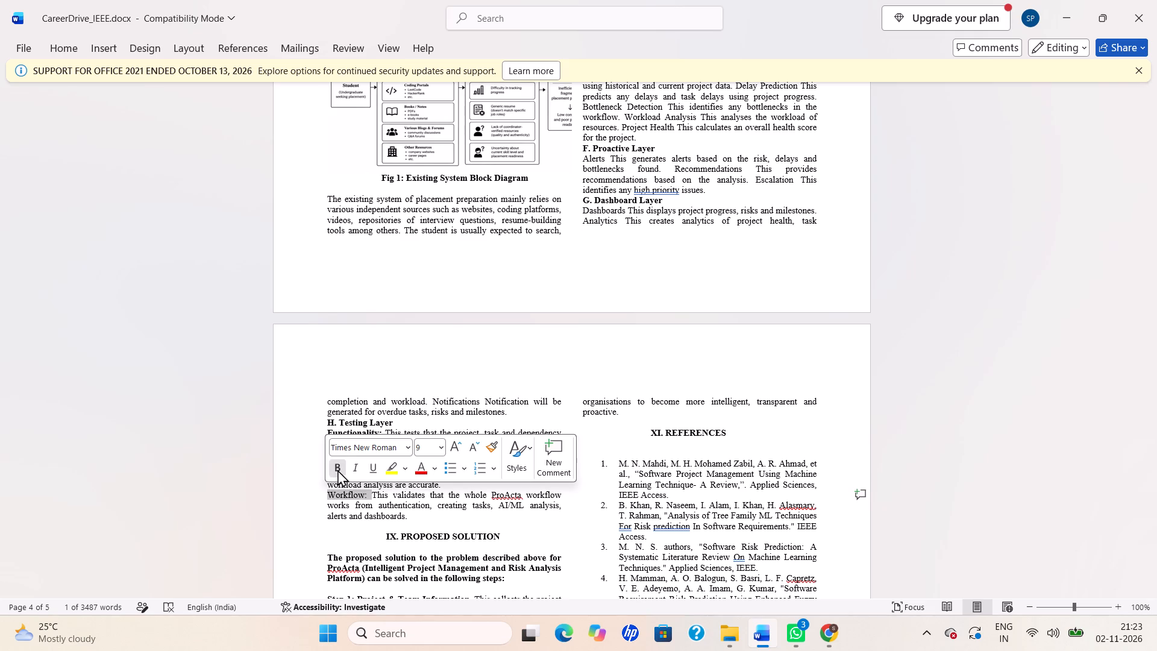
pyautogui.click(337, 470)
pyautogui.click(558, 533)
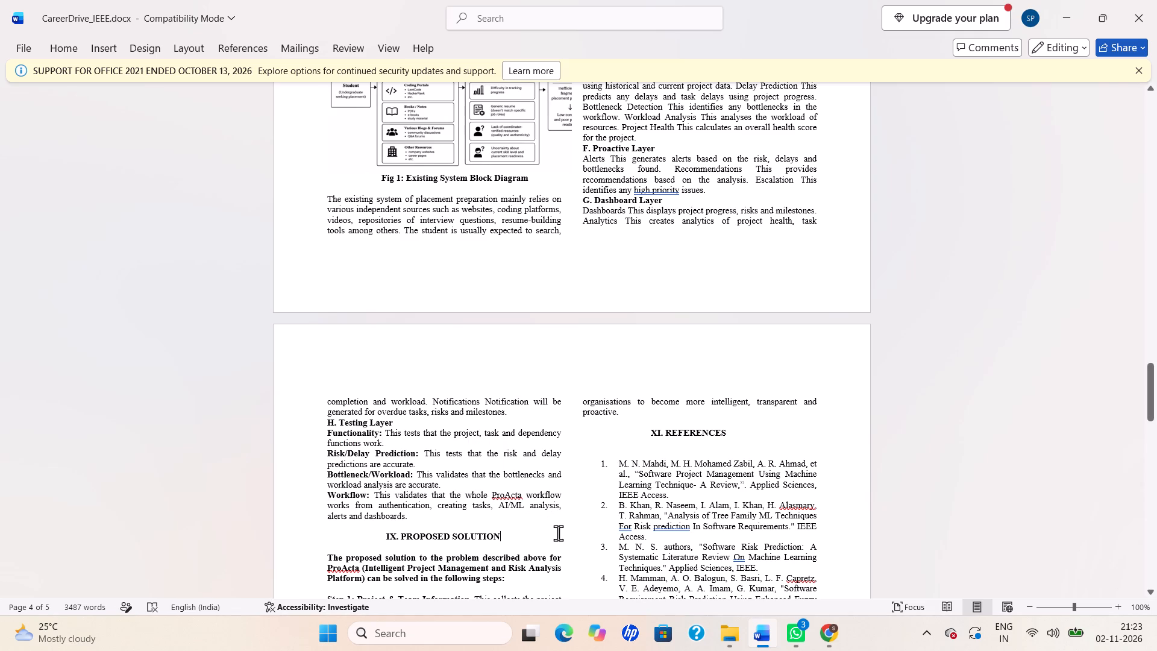
# Put the "Notifications" item of G. Dashboard Layer on its own line, add a colon after the label, and make it bold.
pyautogui.scroll(2, 524, 412)
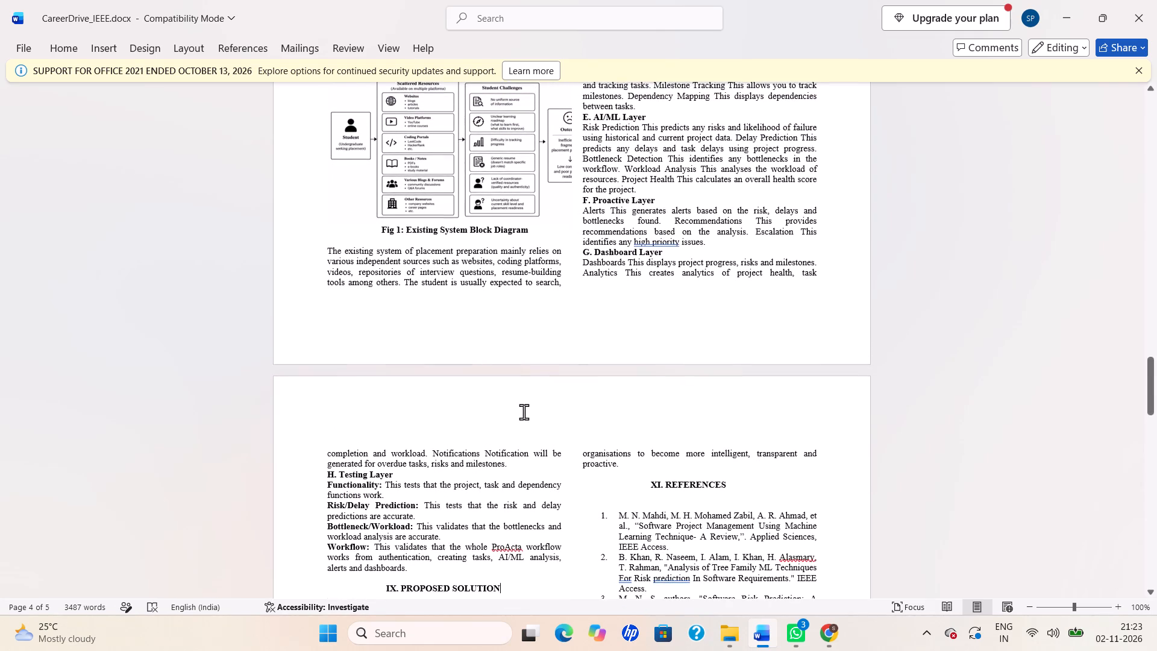
pyautogui.scroll(1, 524, 412)
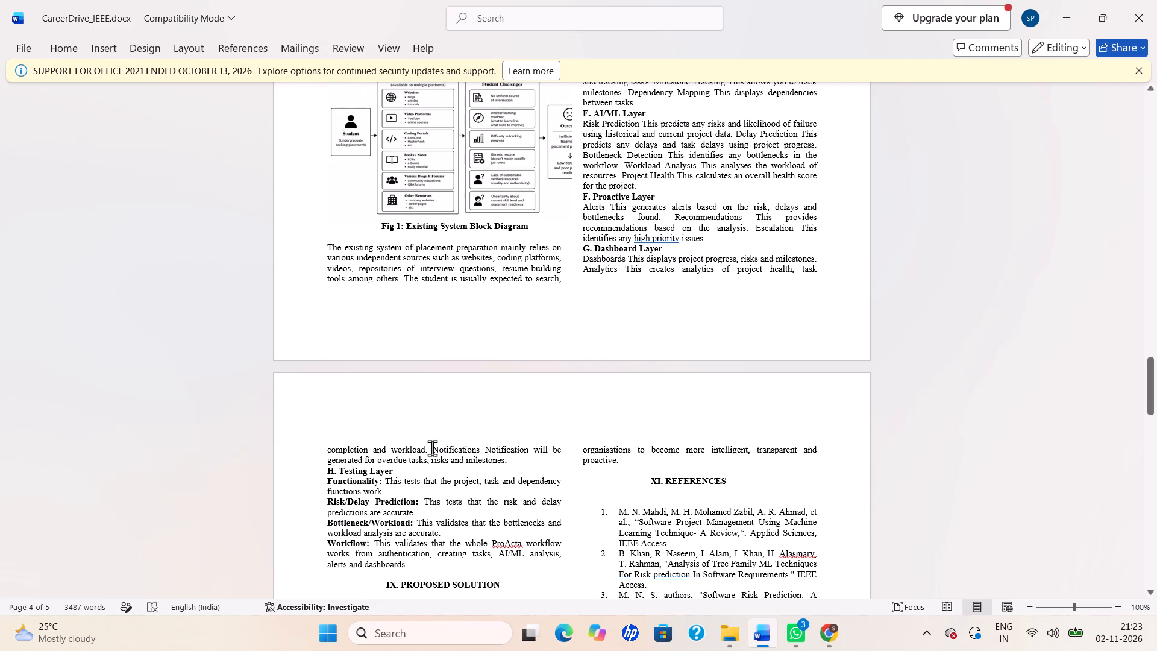
pyautogui.click(432, 448)
pyautogui.press('Return')
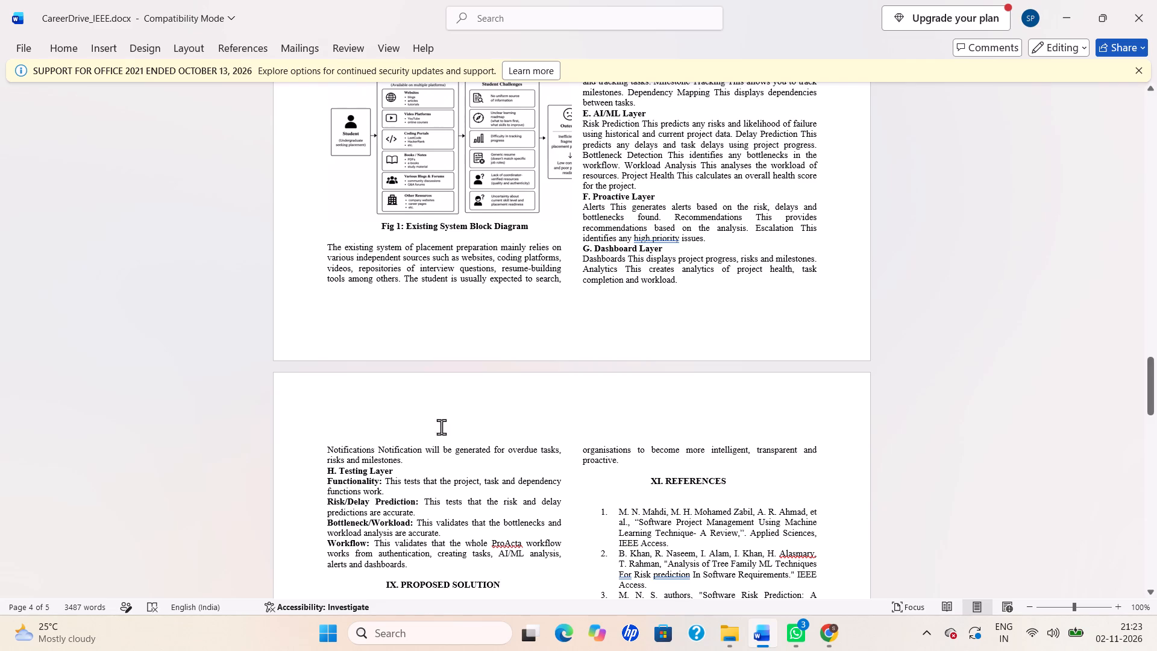
pyautogui.click(376, 450)
pyautogui.press('Left')
pyautogui.hotkey('shift', ':')
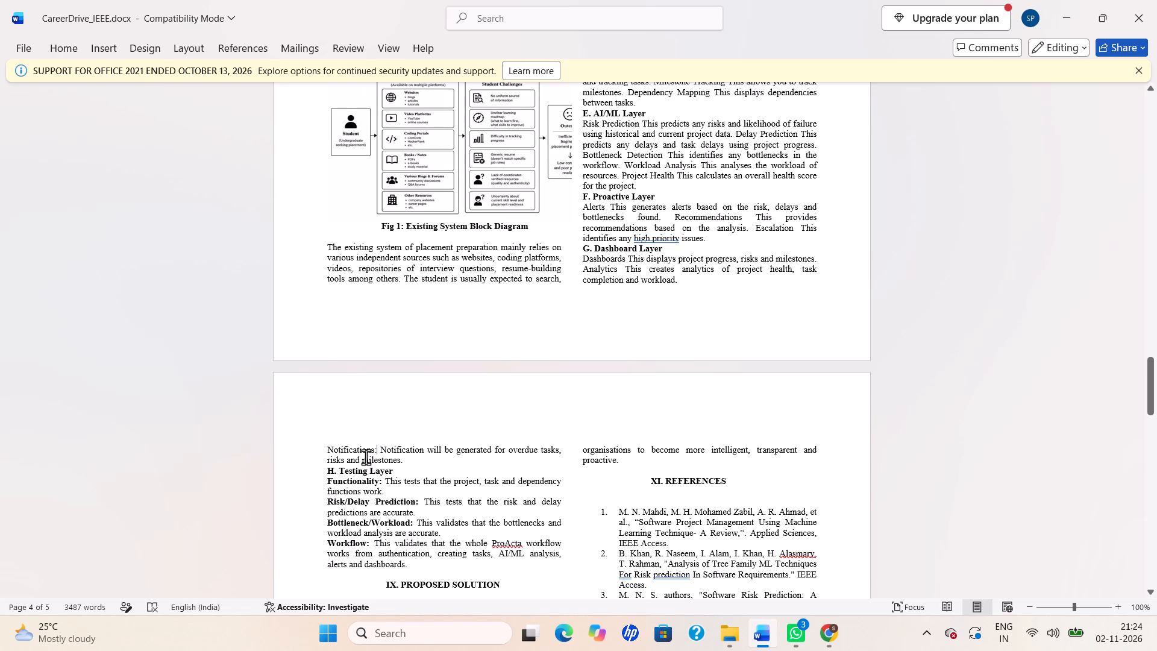
pyautogui.moveTo(378, 448); pyautogui.dragTo(325, 447)
pyautogui.click(335, 420)
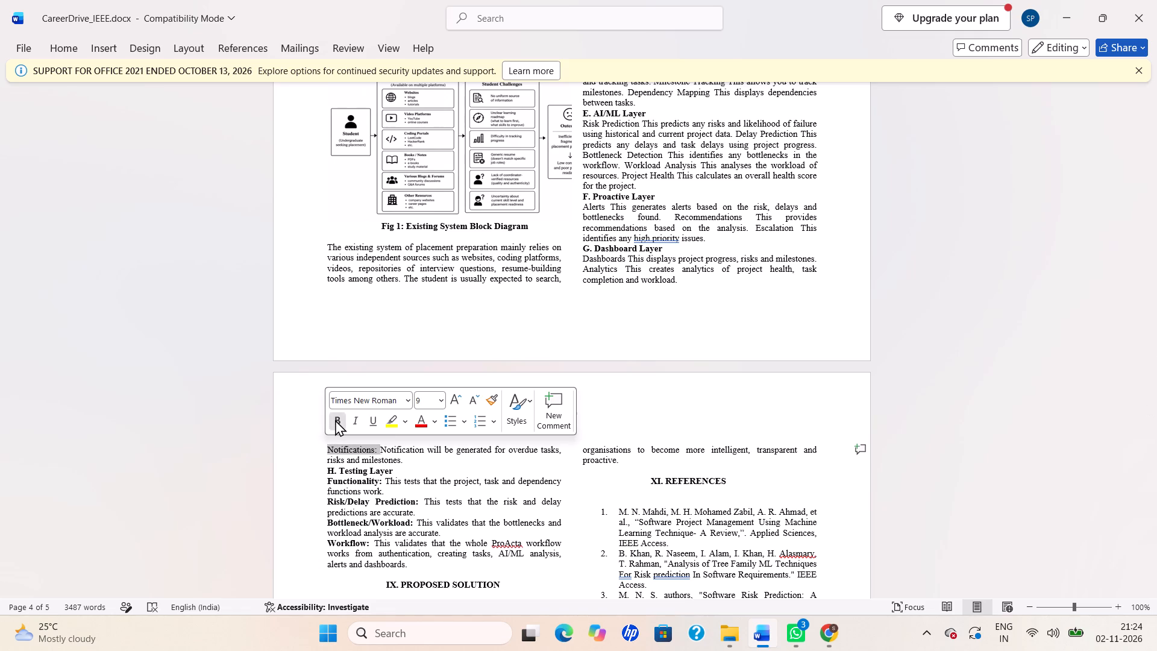
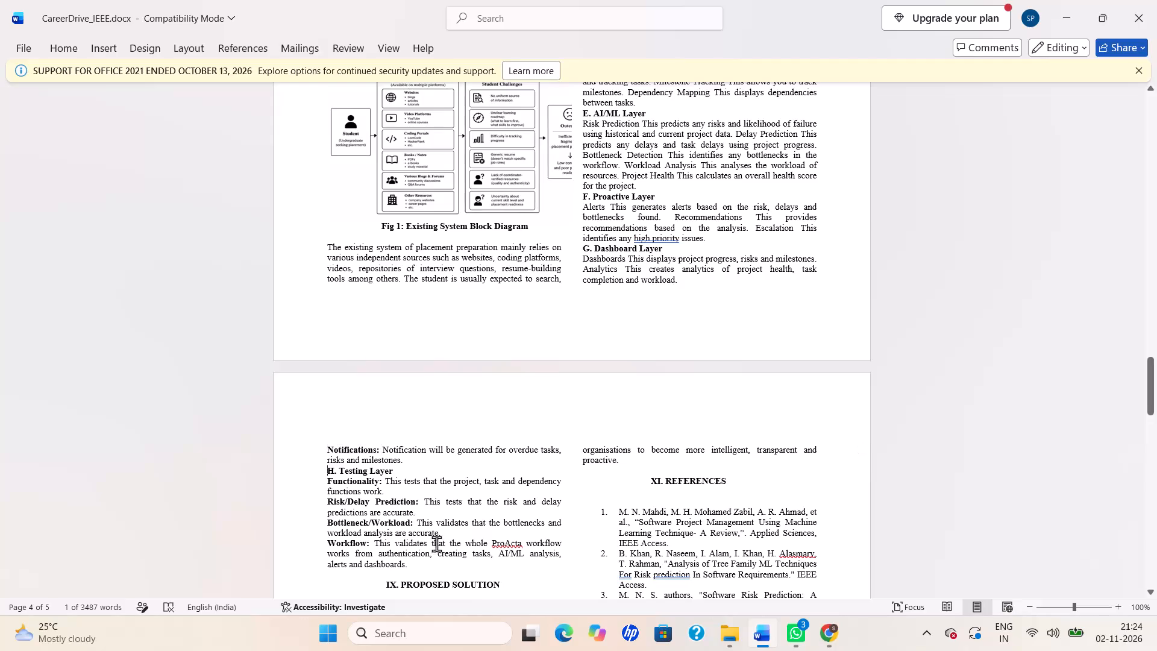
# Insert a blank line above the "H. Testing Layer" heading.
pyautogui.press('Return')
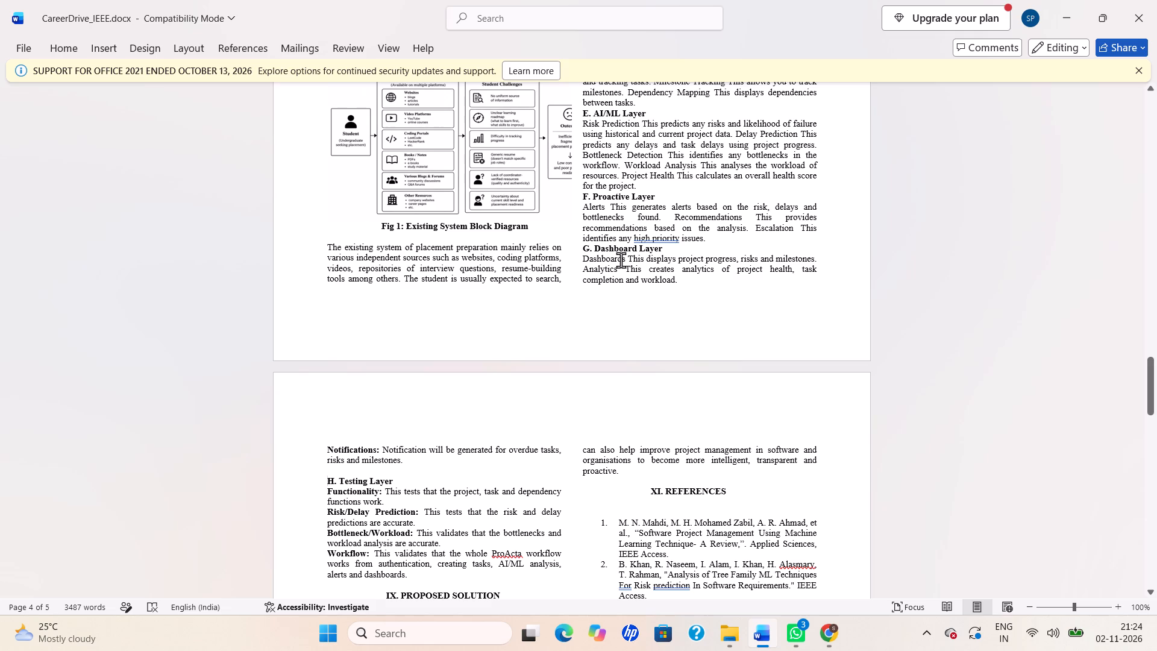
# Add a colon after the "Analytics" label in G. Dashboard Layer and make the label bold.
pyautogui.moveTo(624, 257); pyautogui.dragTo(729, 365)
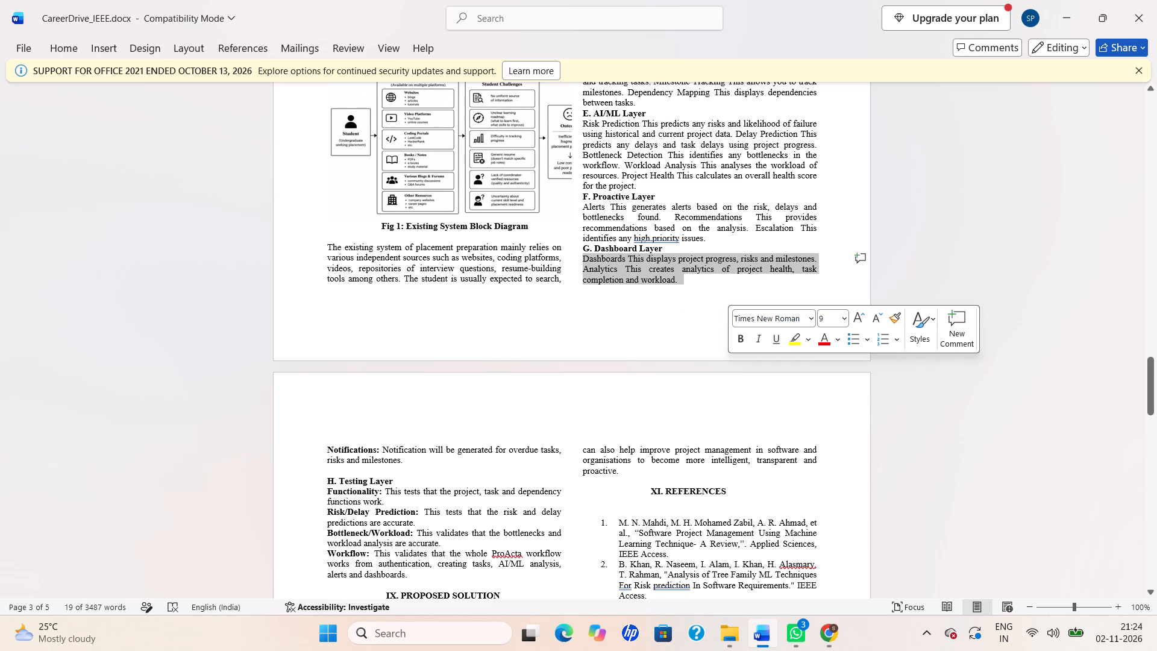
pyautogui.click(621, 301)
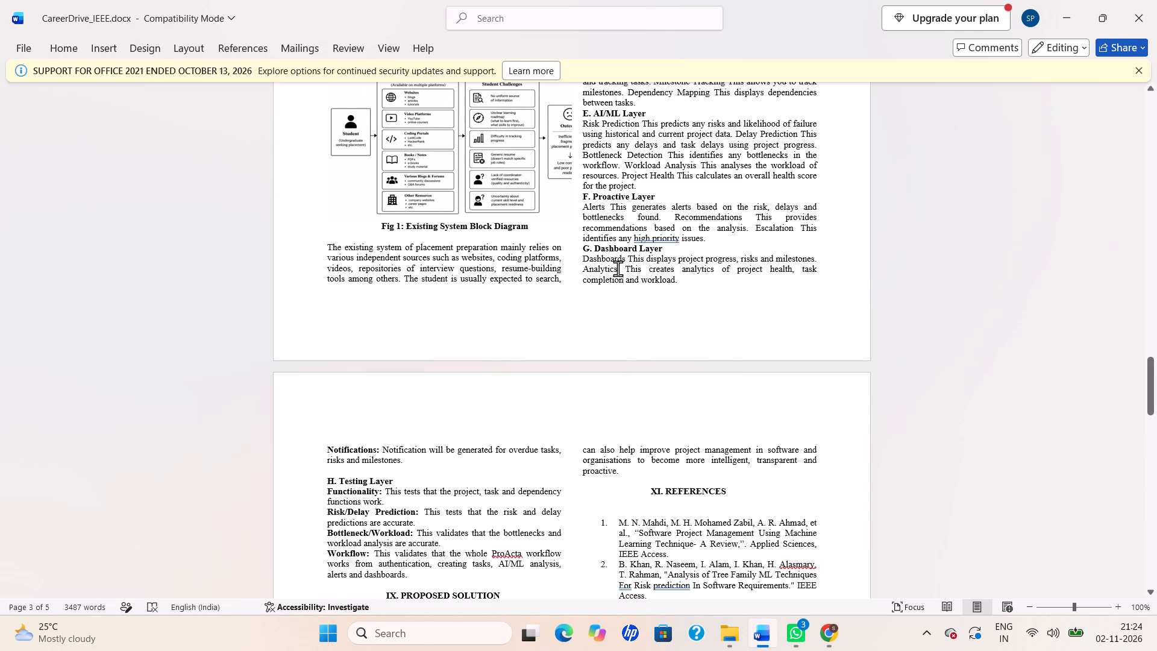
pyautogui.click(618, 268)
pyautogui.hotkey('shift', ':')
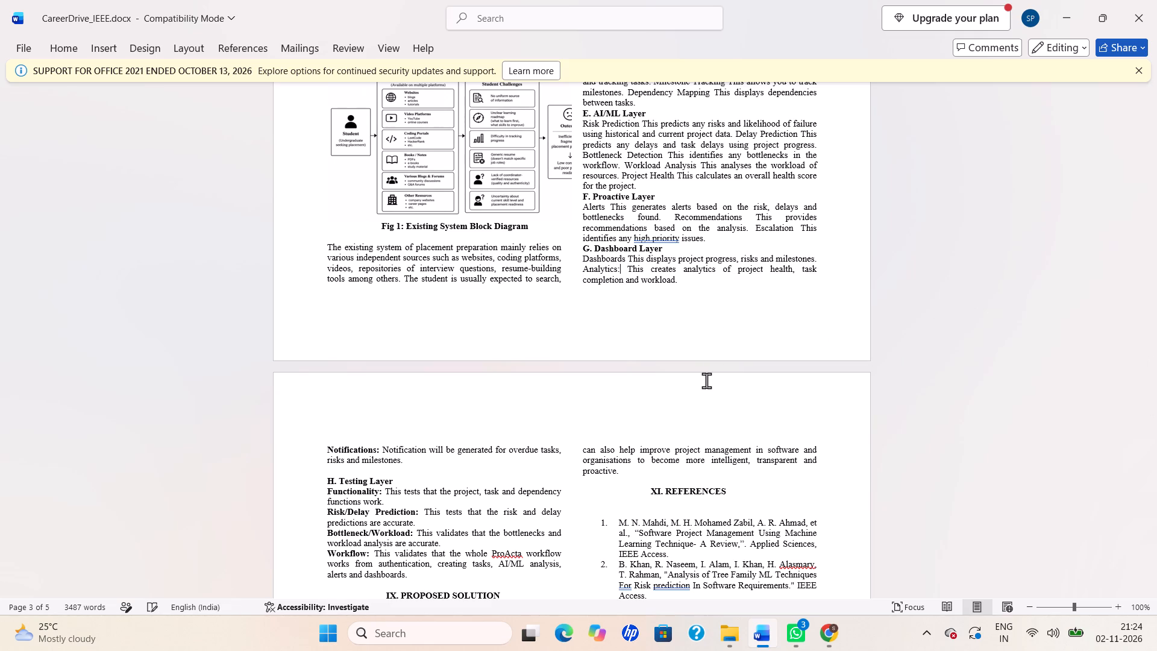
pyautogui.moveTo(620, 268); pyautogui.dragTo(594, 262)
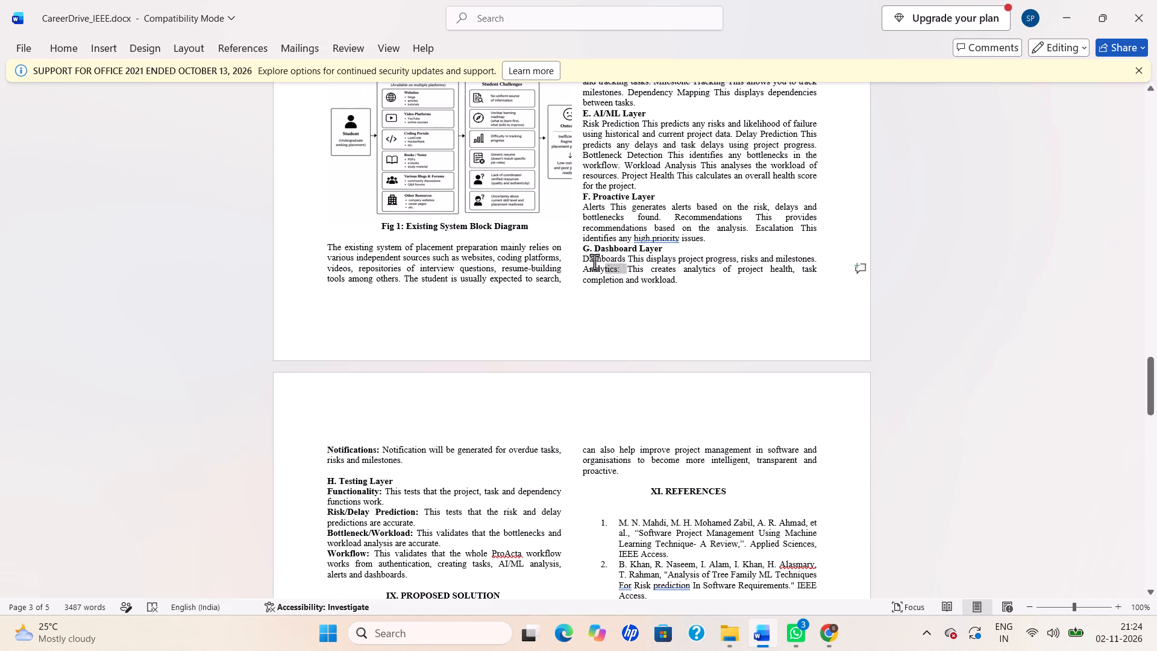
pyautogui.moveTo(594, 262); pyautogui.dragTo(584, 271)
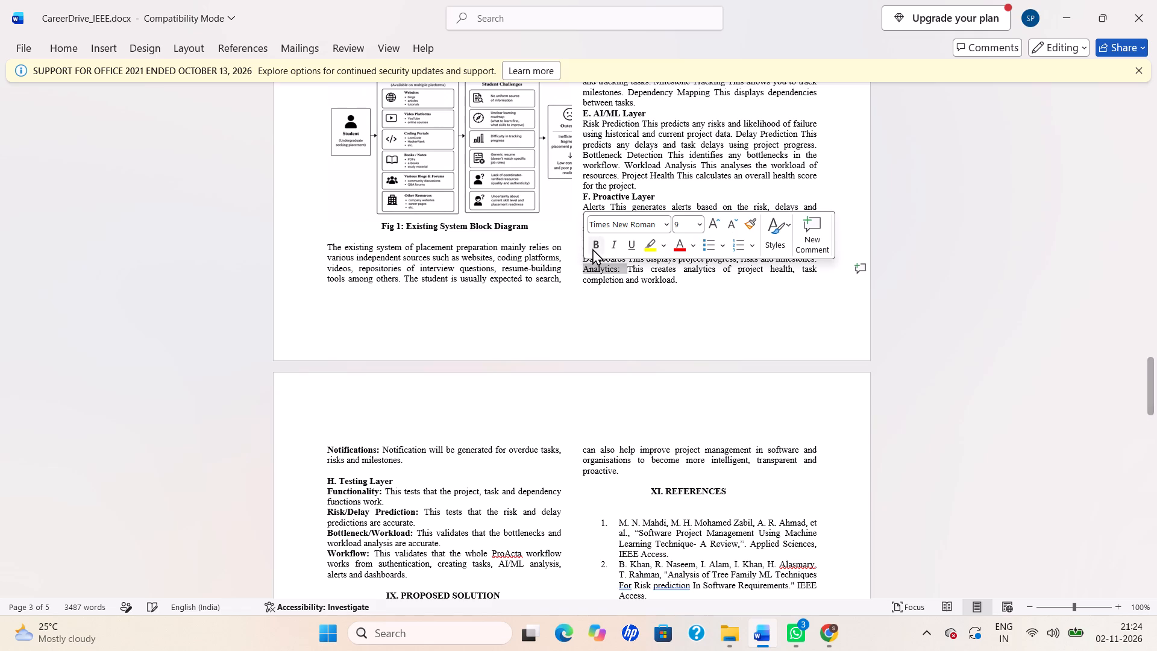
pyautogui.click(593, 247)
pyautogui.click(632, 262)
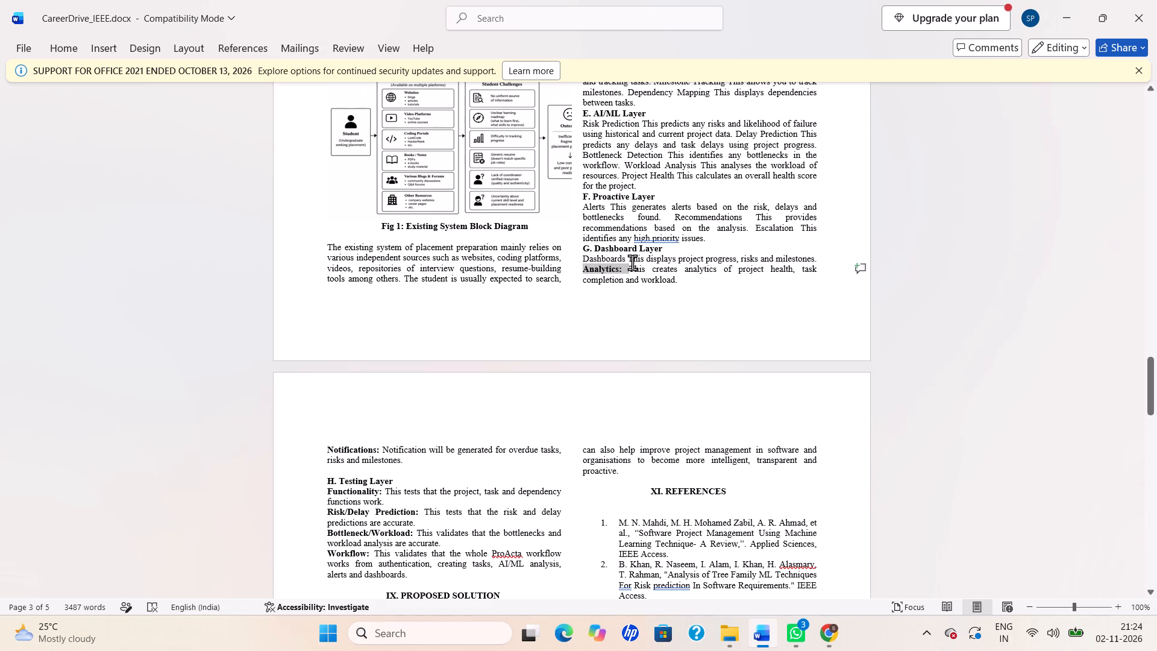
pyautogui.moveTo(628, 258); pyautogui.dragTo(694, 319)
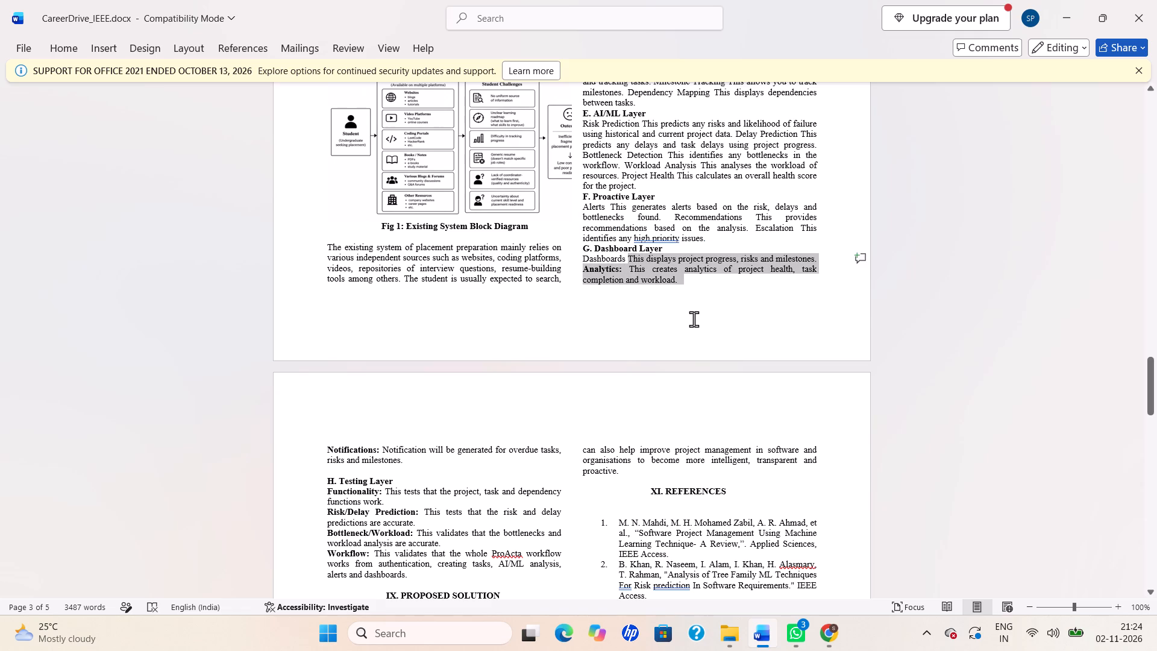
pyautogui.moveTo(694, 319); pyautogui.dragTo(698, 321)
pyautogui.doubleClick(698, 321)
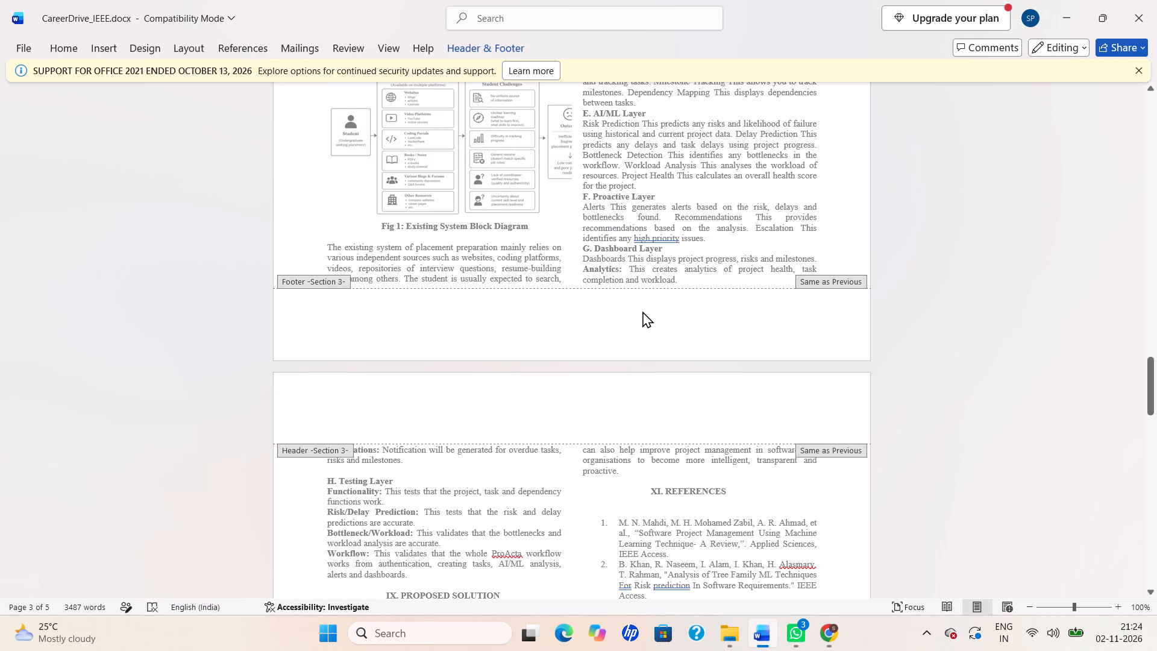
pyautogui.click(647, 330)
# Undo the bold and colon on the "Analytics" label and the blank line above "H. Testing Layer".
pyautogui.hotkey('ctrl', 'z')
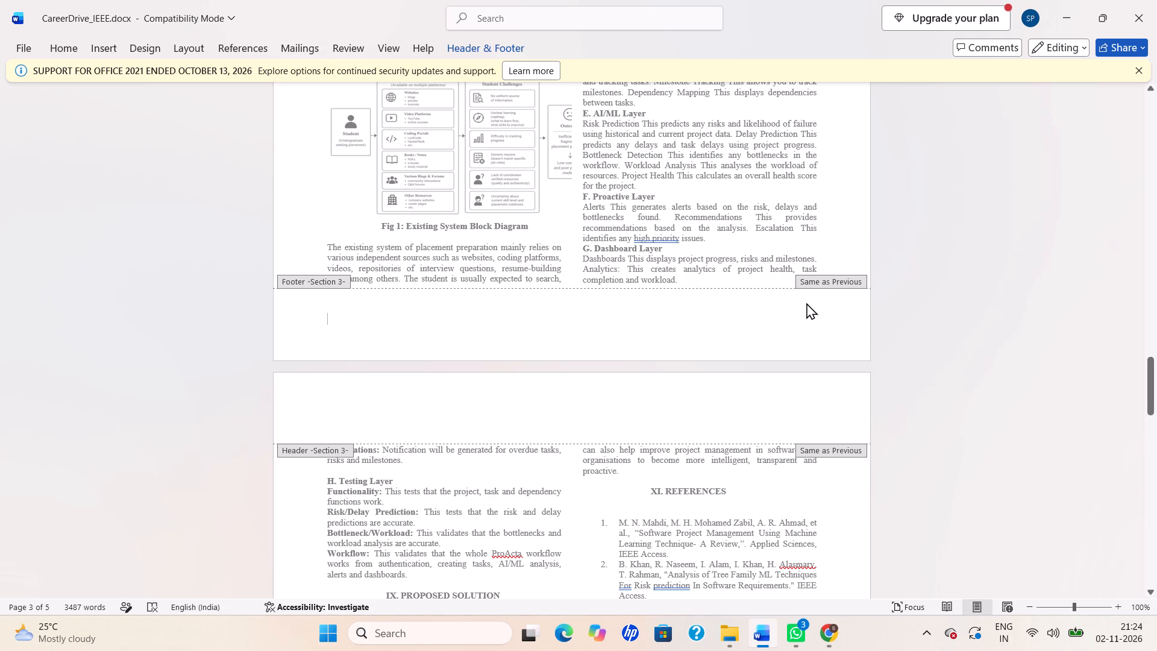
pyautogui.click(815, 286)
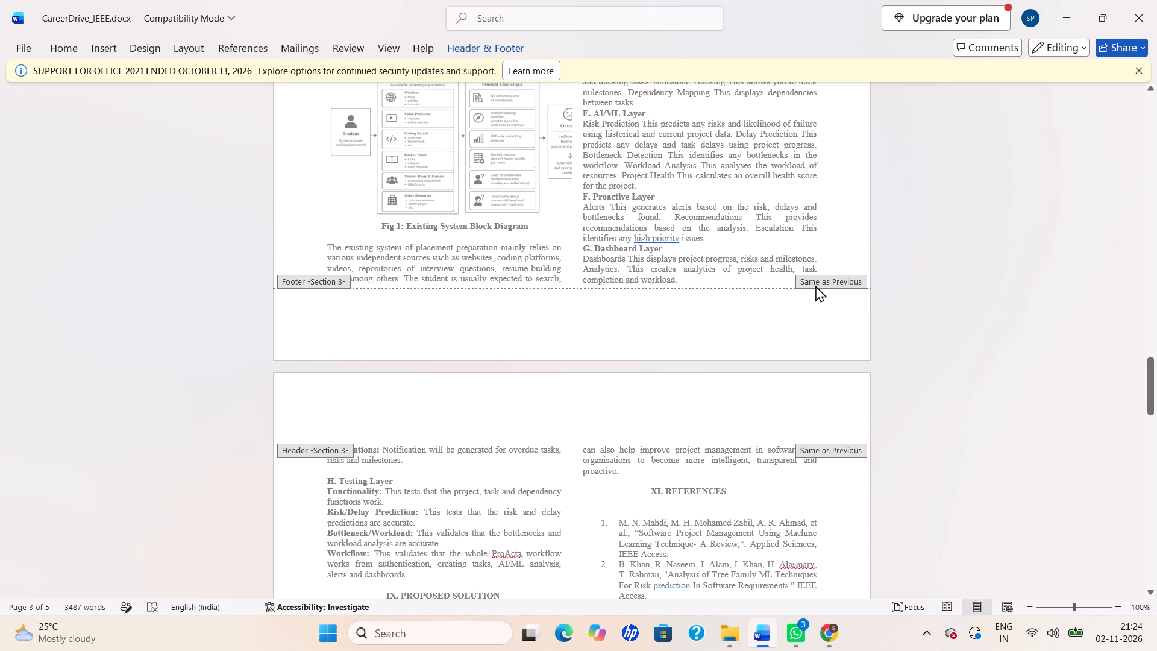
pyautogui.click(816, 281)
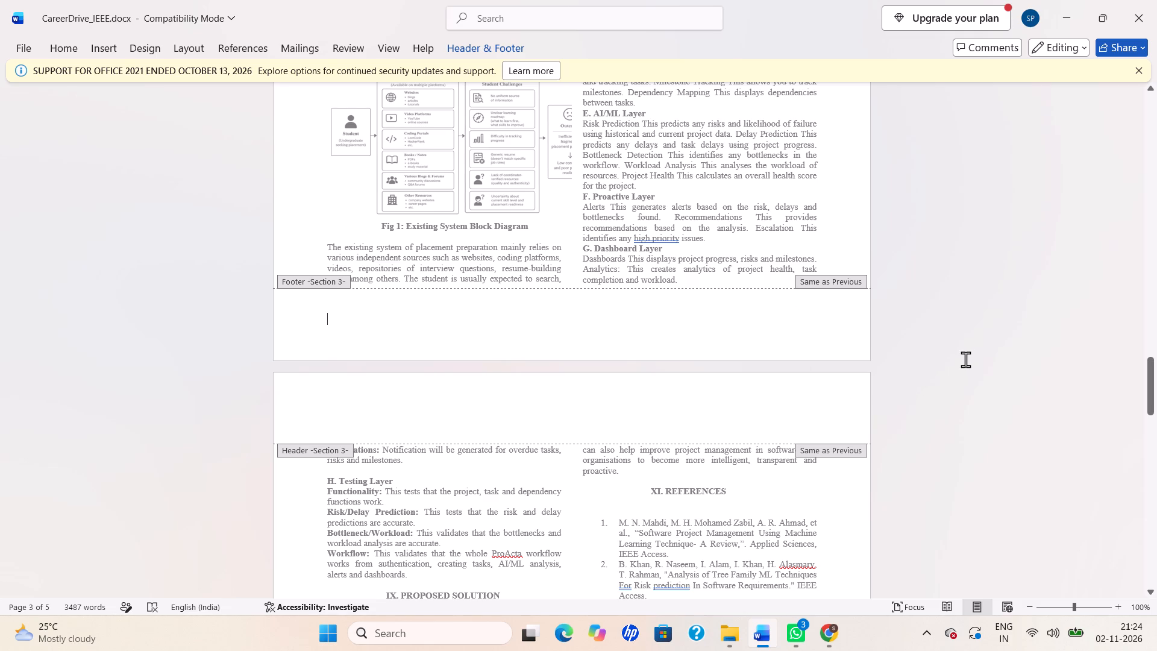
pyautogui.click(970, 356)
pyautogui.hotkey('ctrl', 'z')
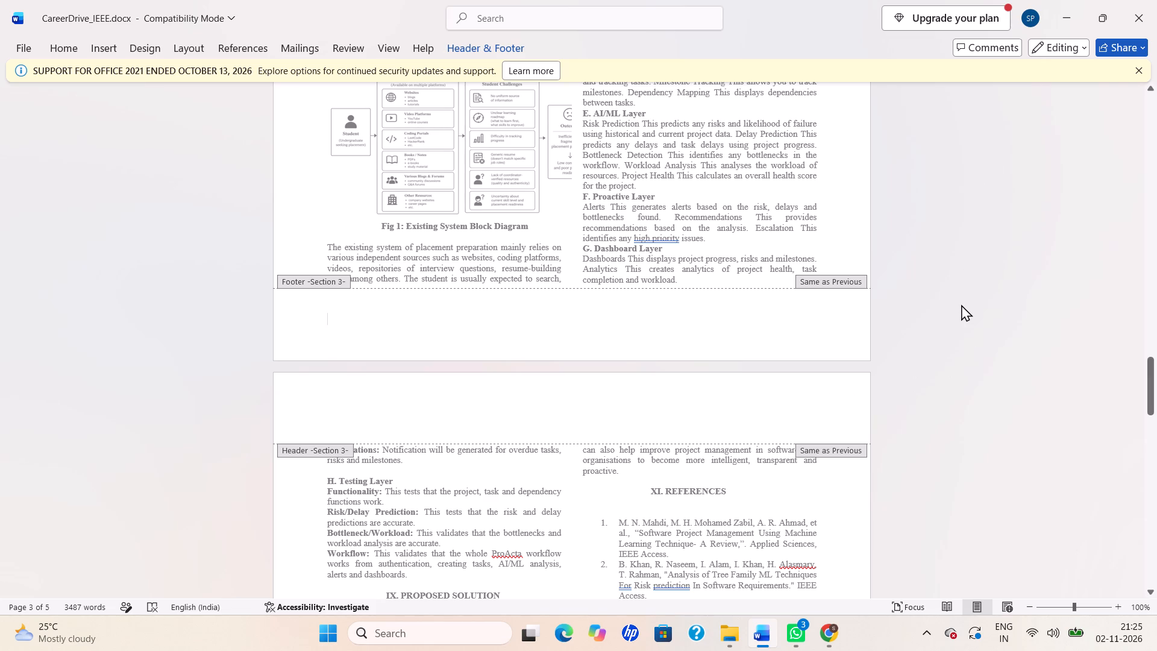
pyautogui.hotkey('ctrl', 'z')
# Undo the bold and the colon on the "Notifications" label of G. Dashboard Layer.
pyautogui.hotkey('ctrl', 'z')
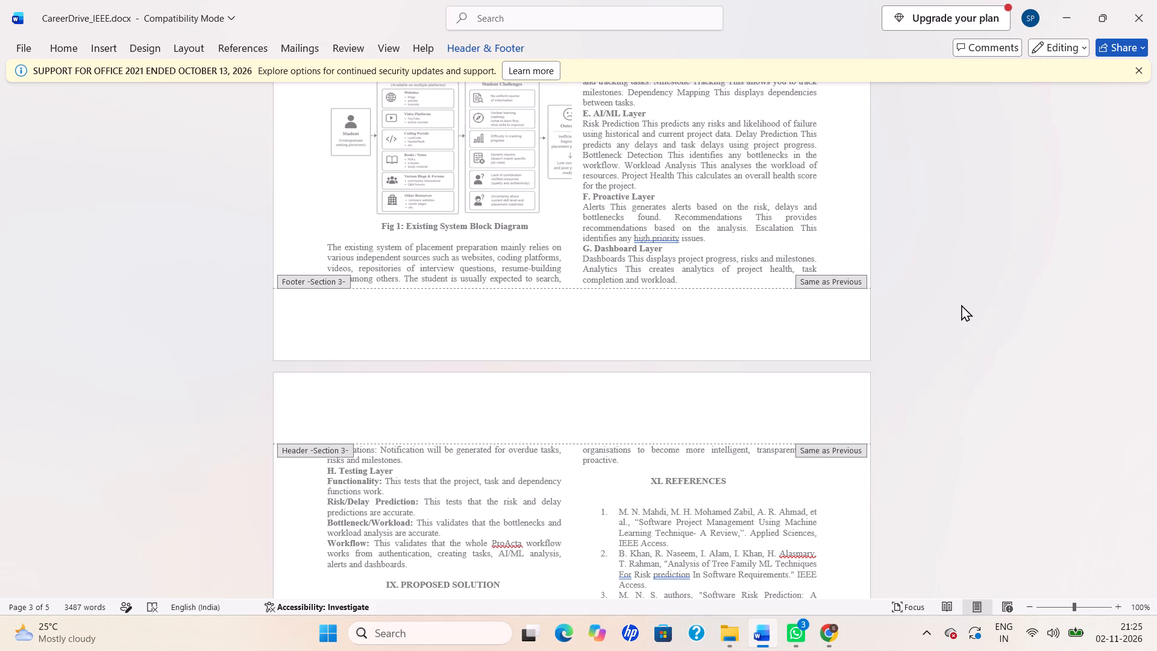
pyautogui.hotkey('ctrl', 'z')
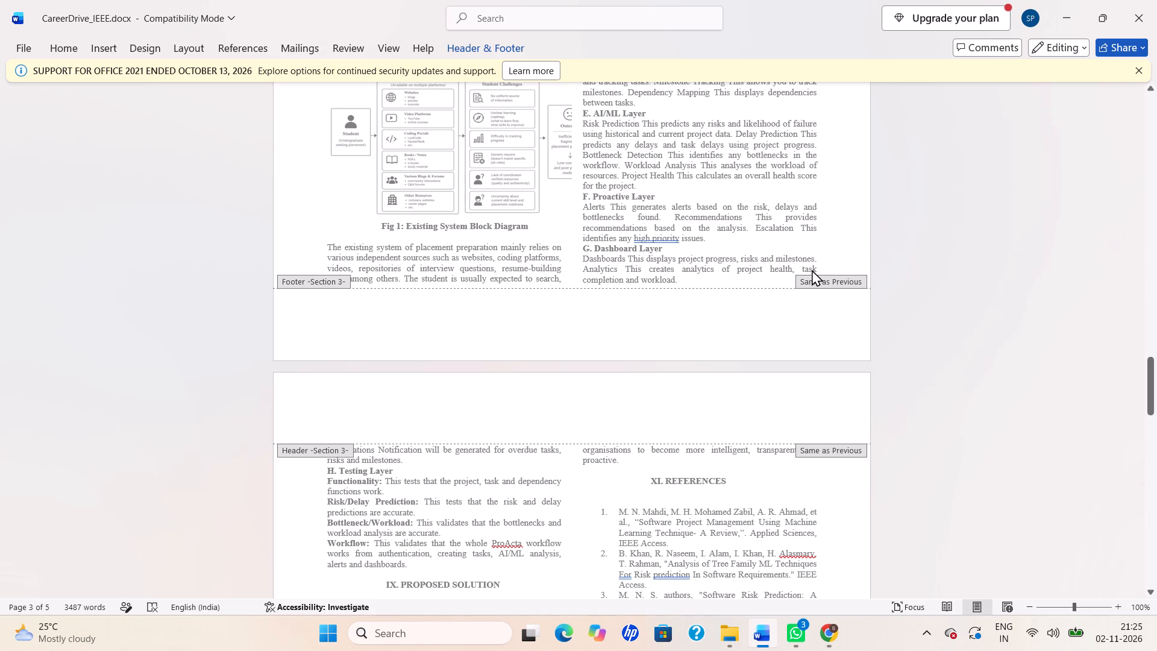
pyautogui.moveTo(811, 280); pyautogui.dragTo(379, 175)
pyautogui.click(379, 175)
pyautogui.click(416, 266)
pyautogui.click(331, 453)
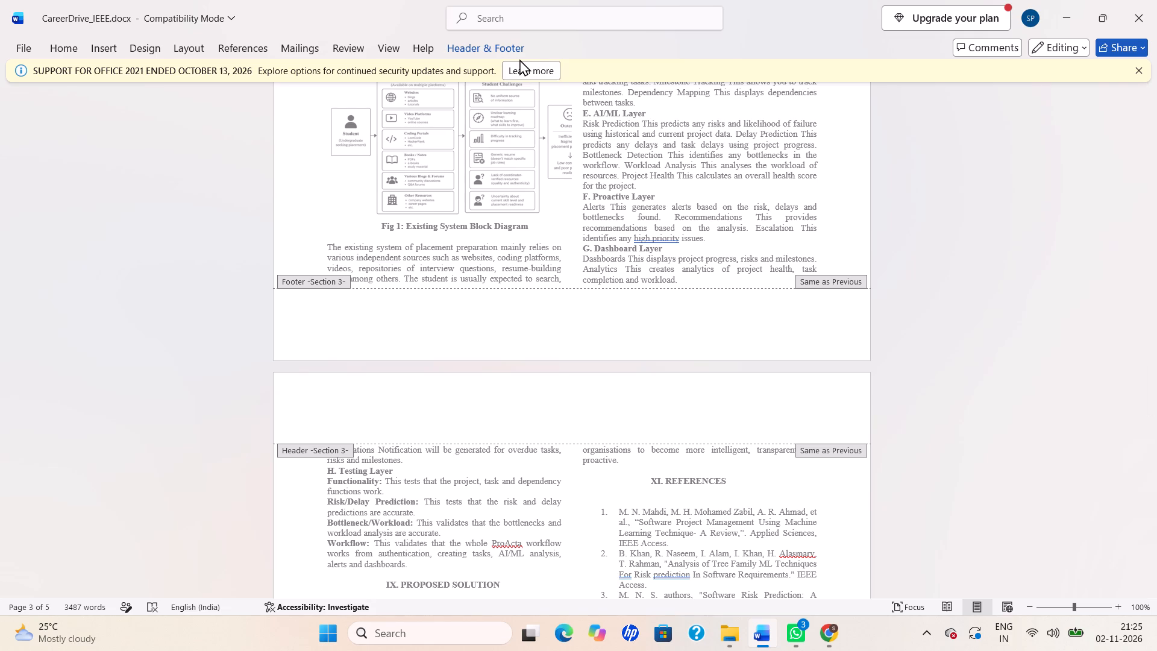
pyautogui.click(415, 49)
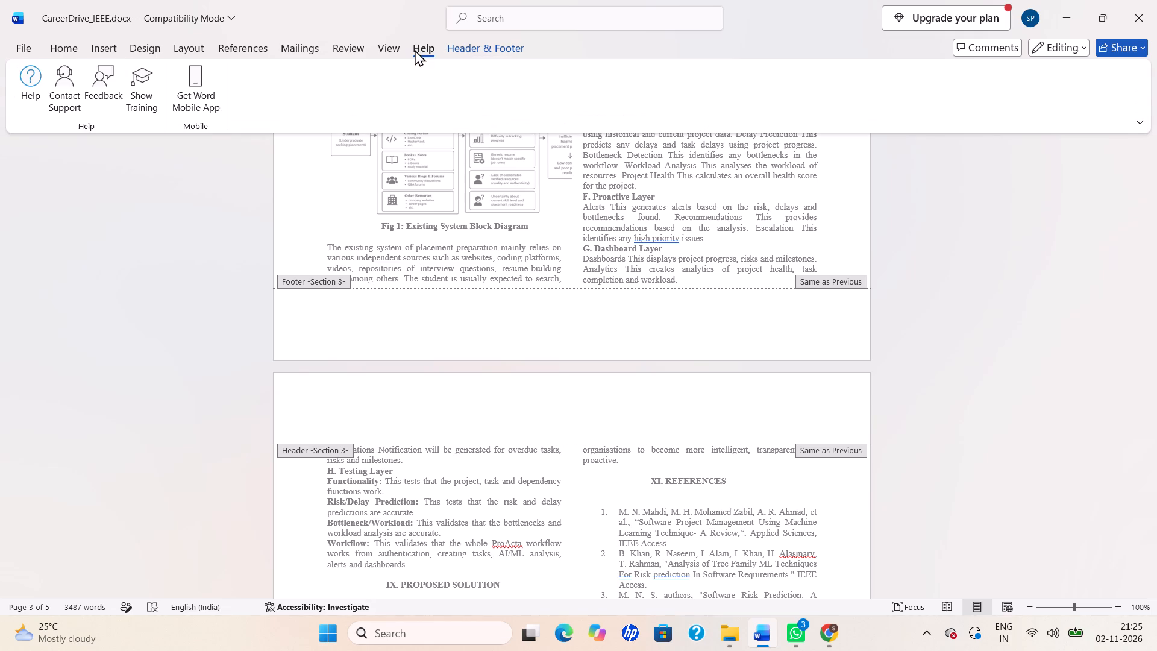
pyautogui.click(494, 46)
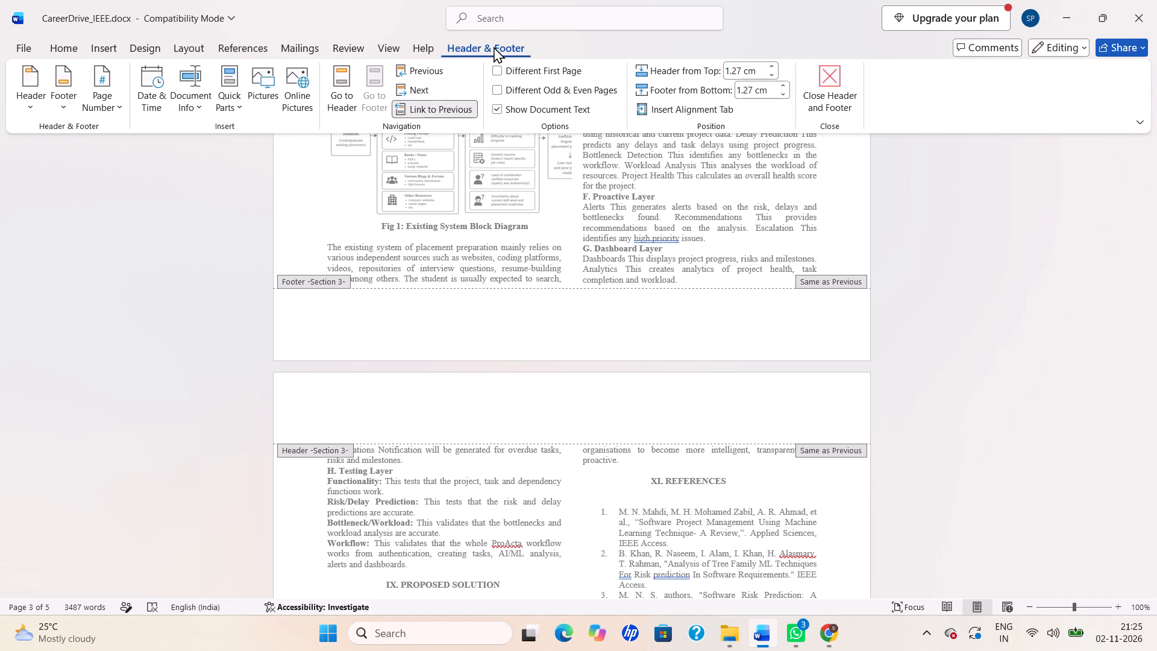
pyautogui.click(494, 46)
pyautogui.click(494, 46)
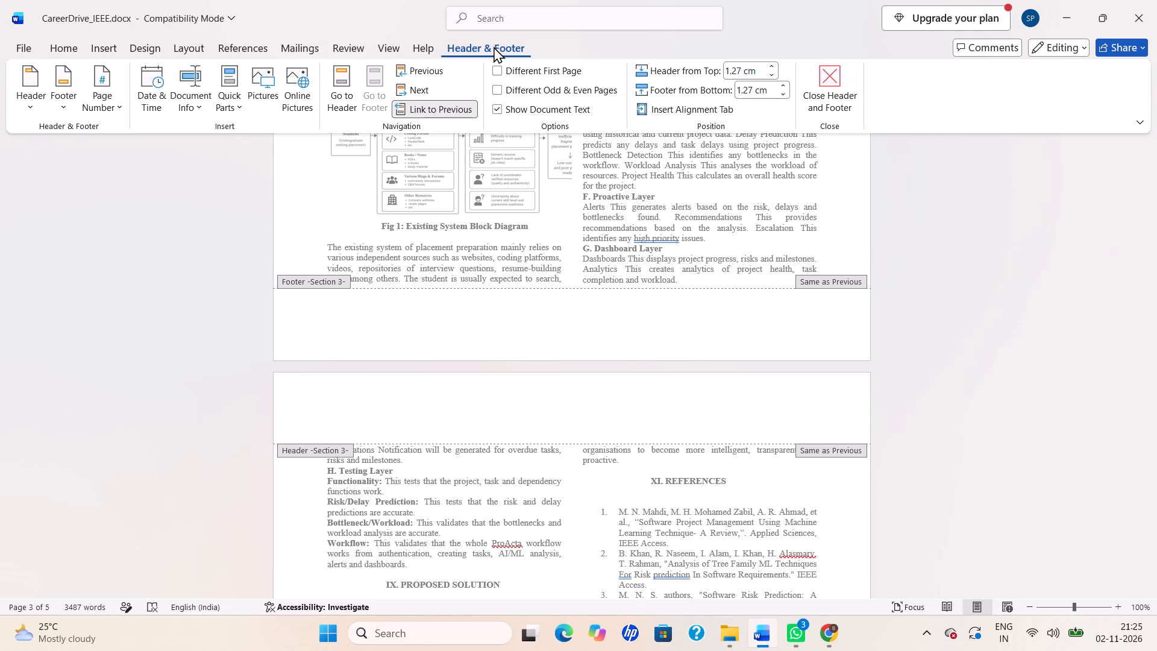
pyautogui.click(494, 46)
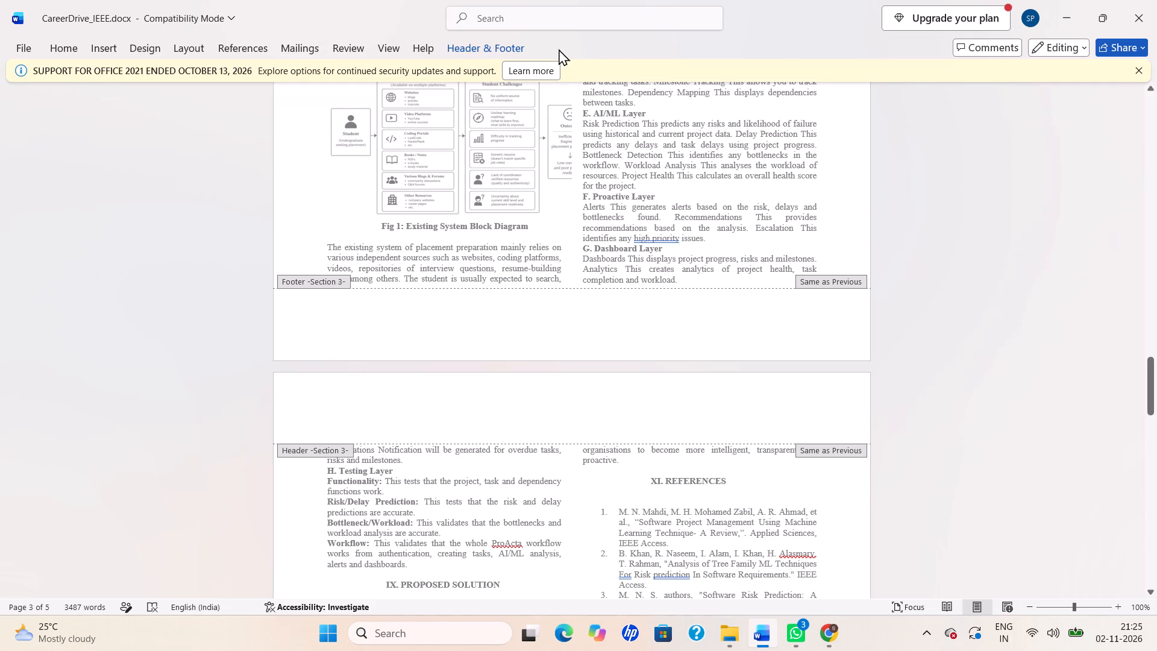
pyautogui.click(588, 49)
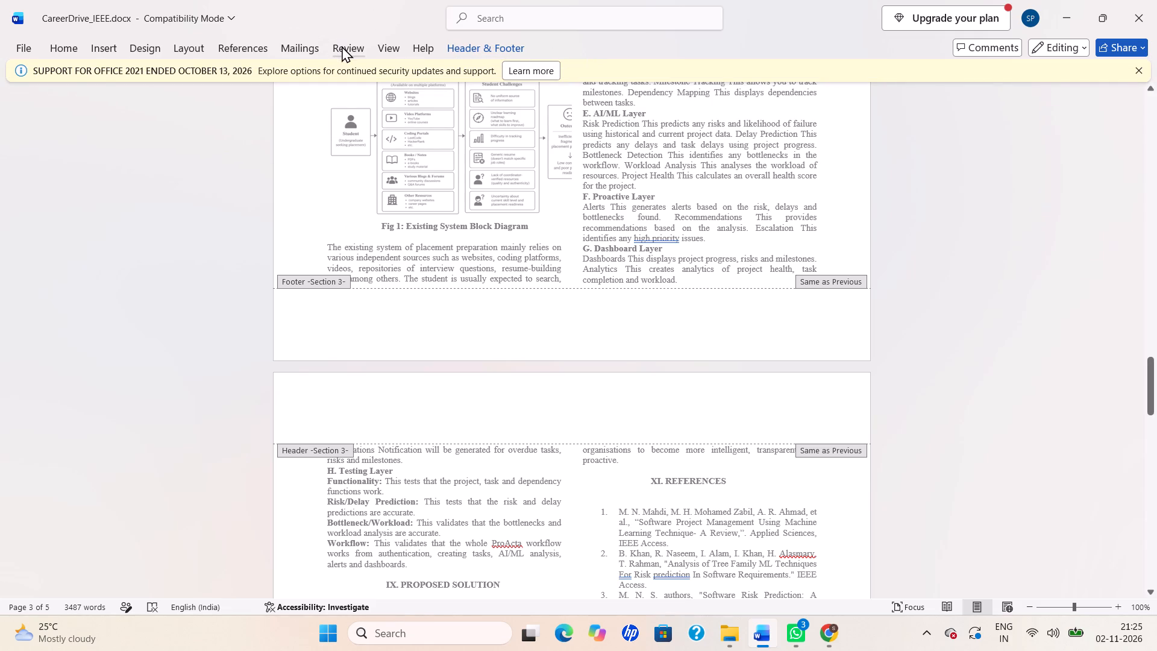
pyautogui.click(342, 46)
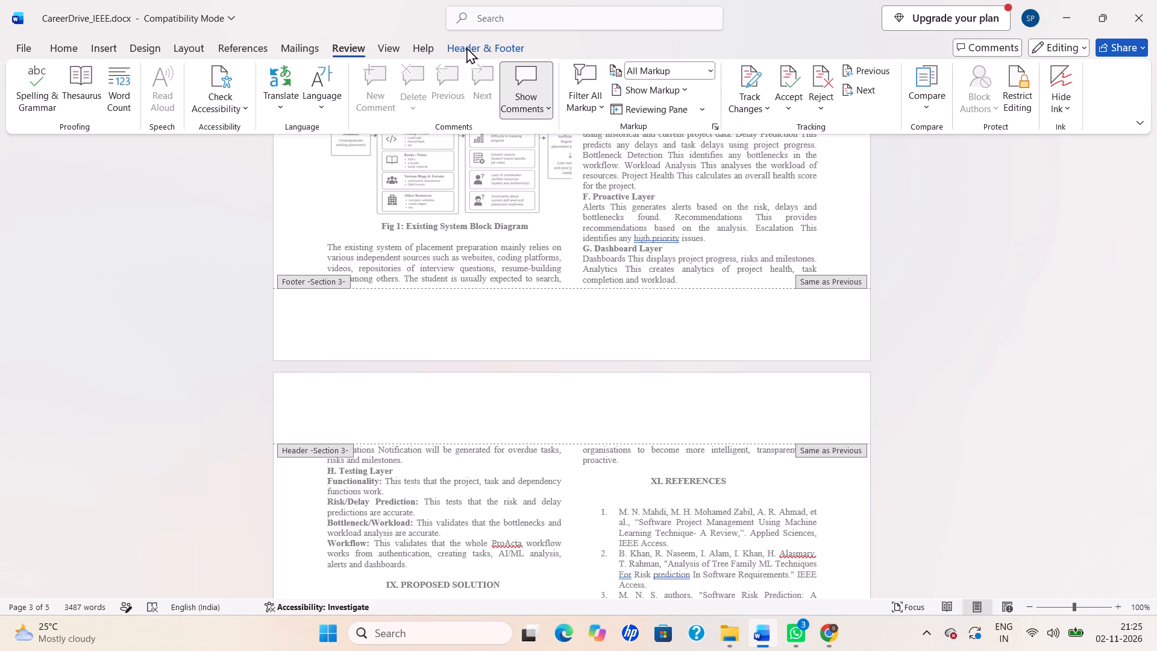
# Go to the Section 3 header and turn off its Link to Previous setting.
pyautogui.click(466, 47)
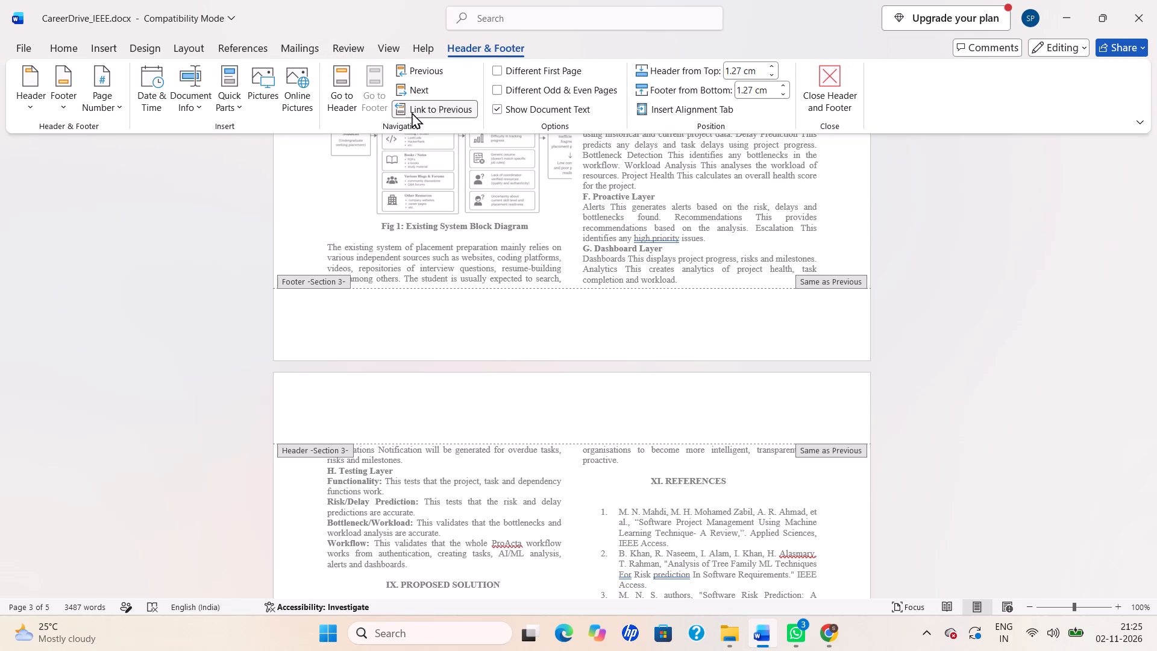
pyautogui.click(340, 110)
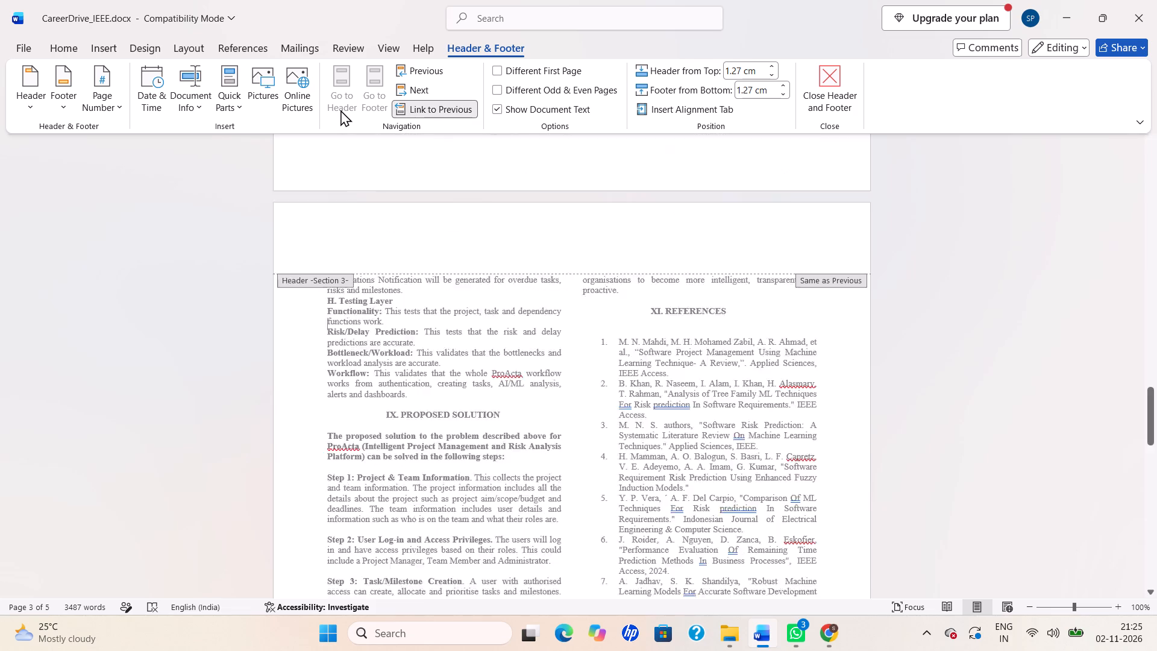
pyautogui.click(416, 110)
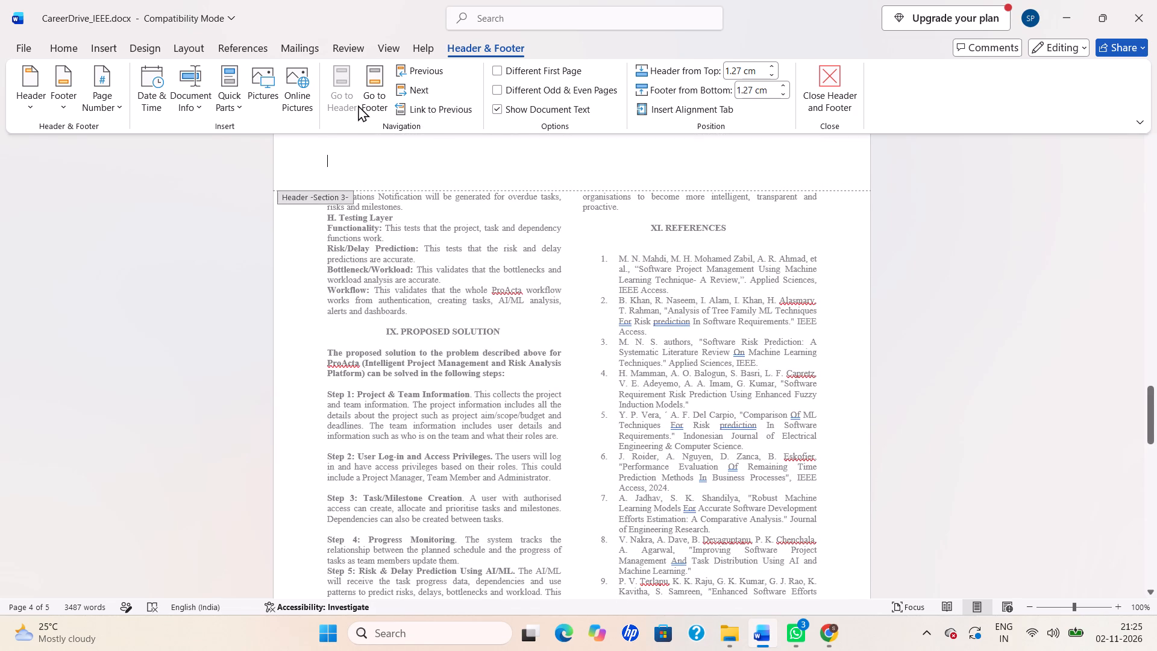
# Leave header and footer editing and return to the body text on the paper's first page.
pyautogui.click(195, 223)
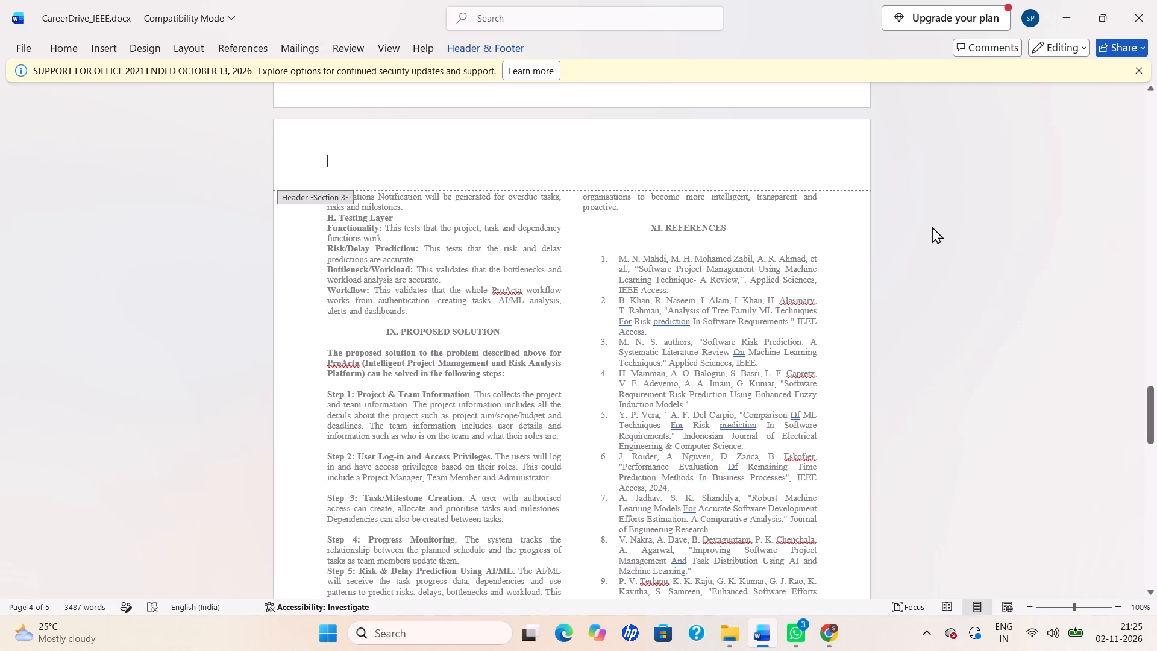
pyautogui.scroll(-2, 763, 254)
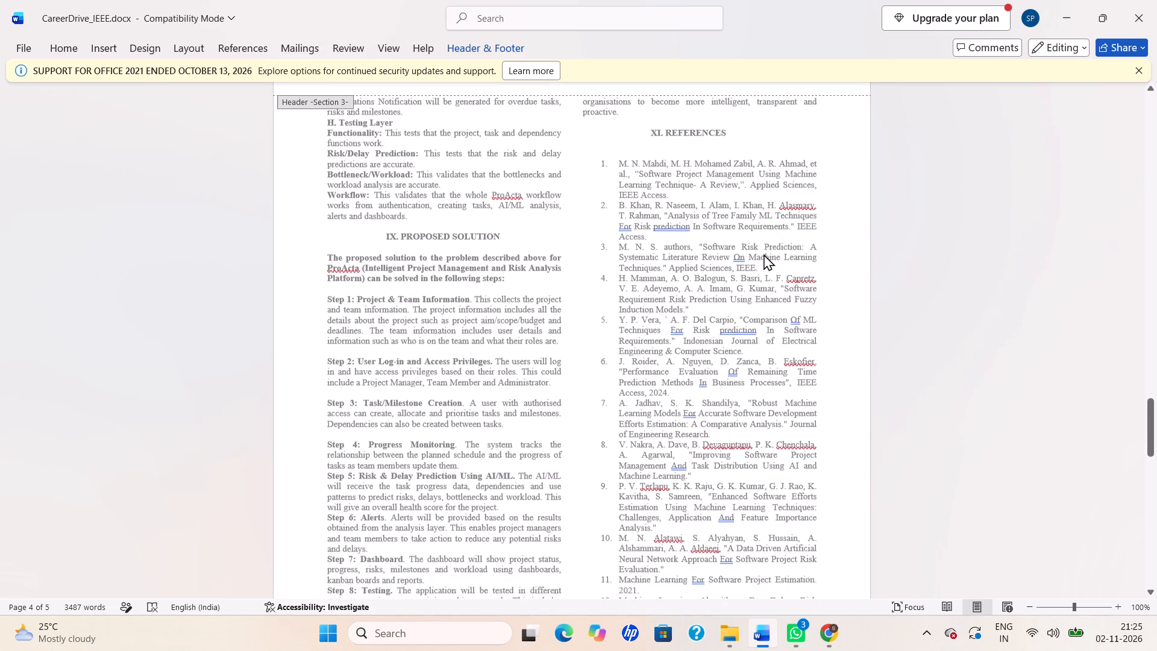
pyautogui.scroll(-3, 763, 254)
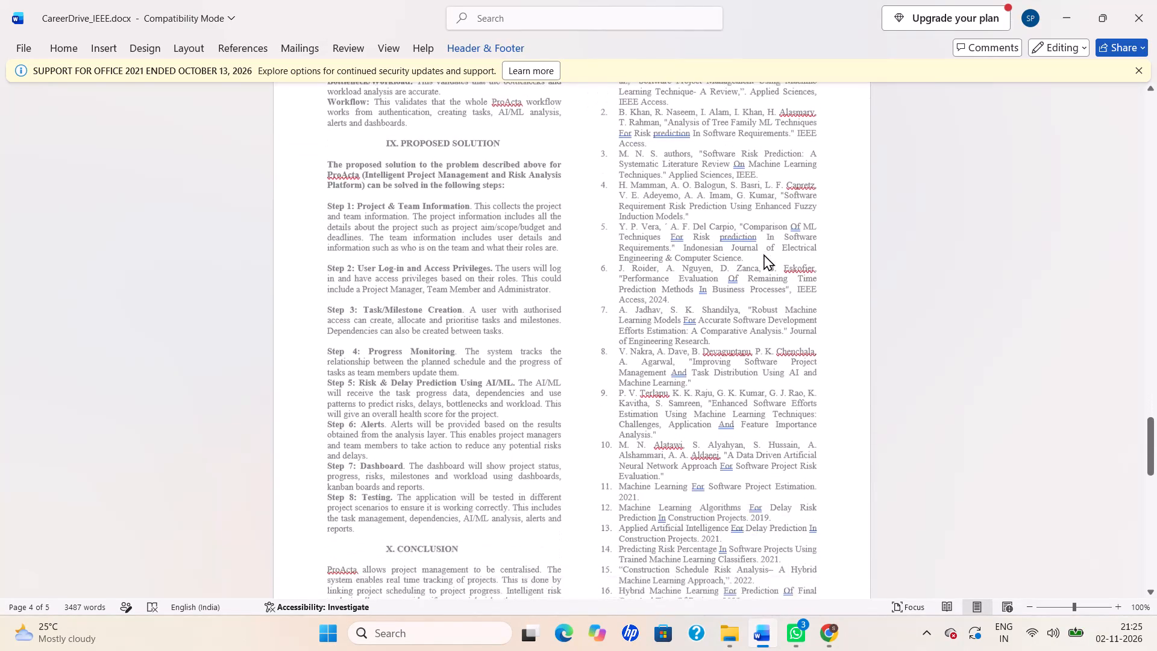
pyautogui.scroll(-10, 763, 254)
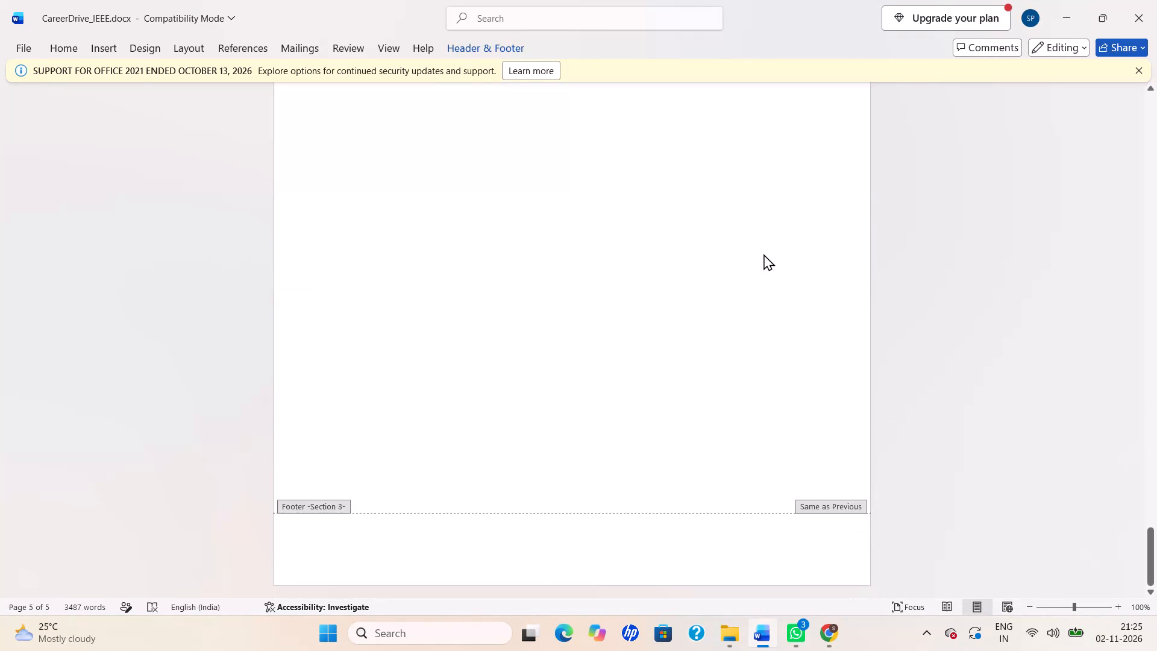
pyautogui.scroll(13, 763, 254)
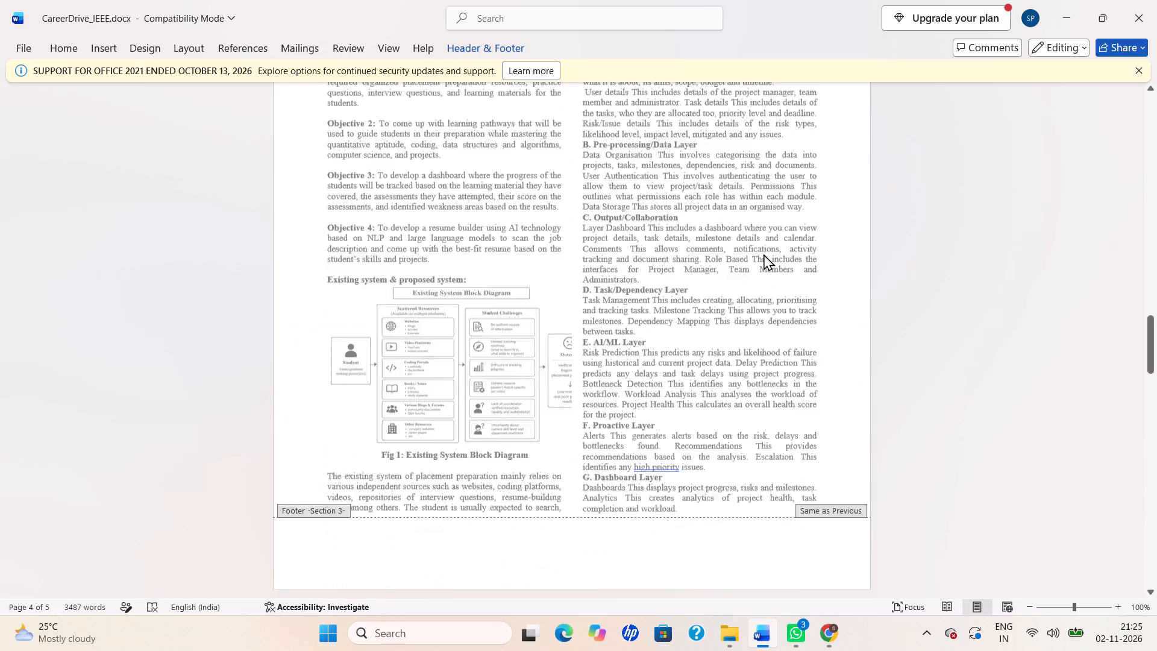
pyautogui.scroll(12, 763, 254)
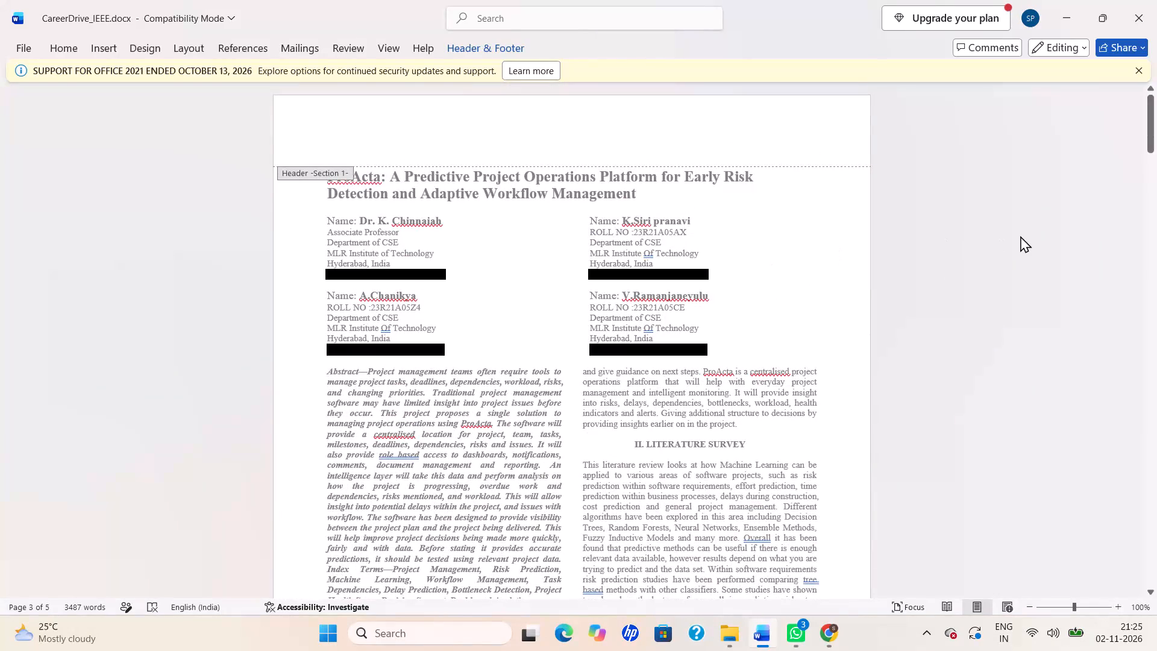
pyautogui.click(1021, 236)
pyautogui.tripleClick(1021, 236)
pyautogui.doubleClick(1021, 236)
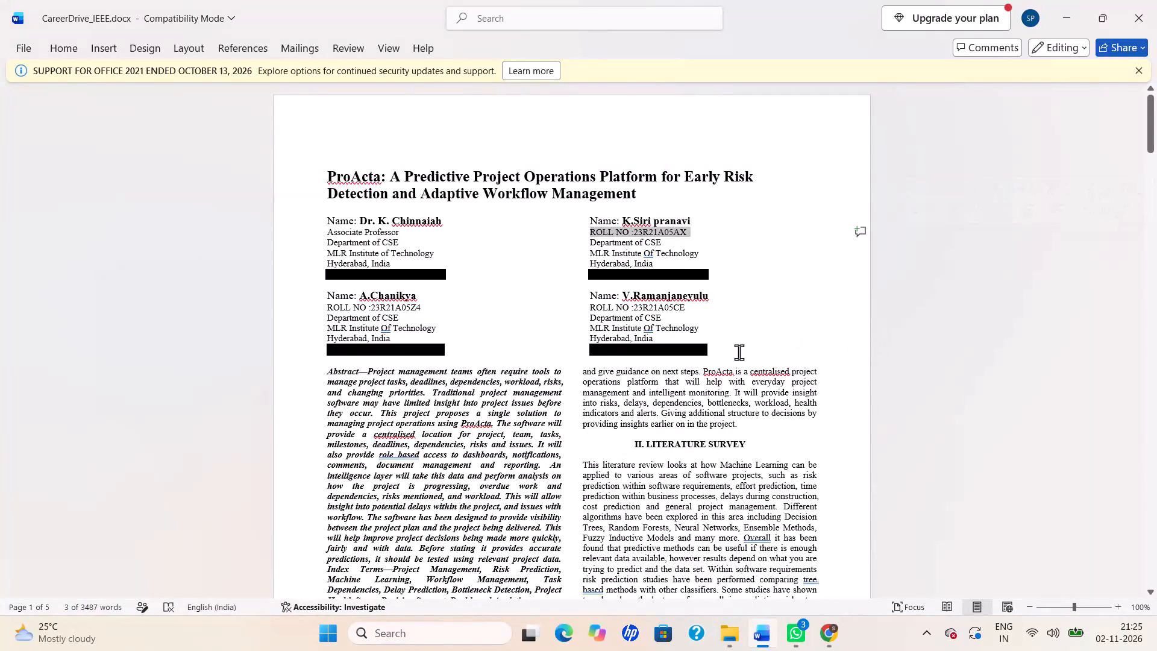
# Add a colon after the "Notifications" label just above H. Testing Layer and make the label bold.
pyautogui.scroll(-10, 739, 352)
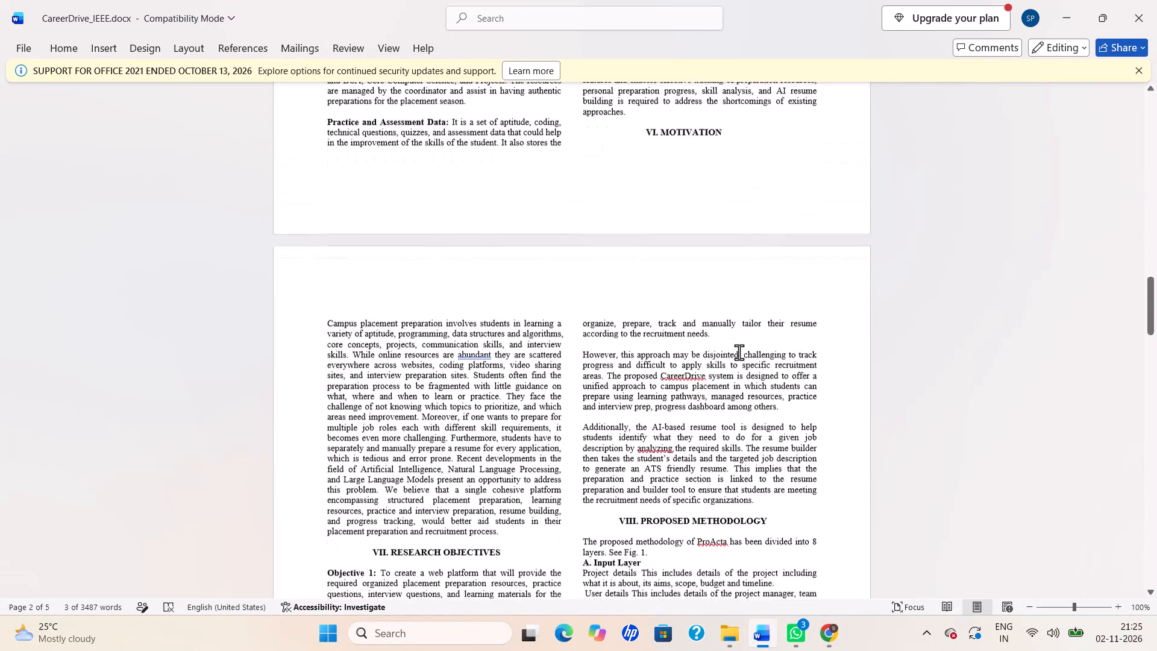
pyautogui.scroll(-5, 739, 352)
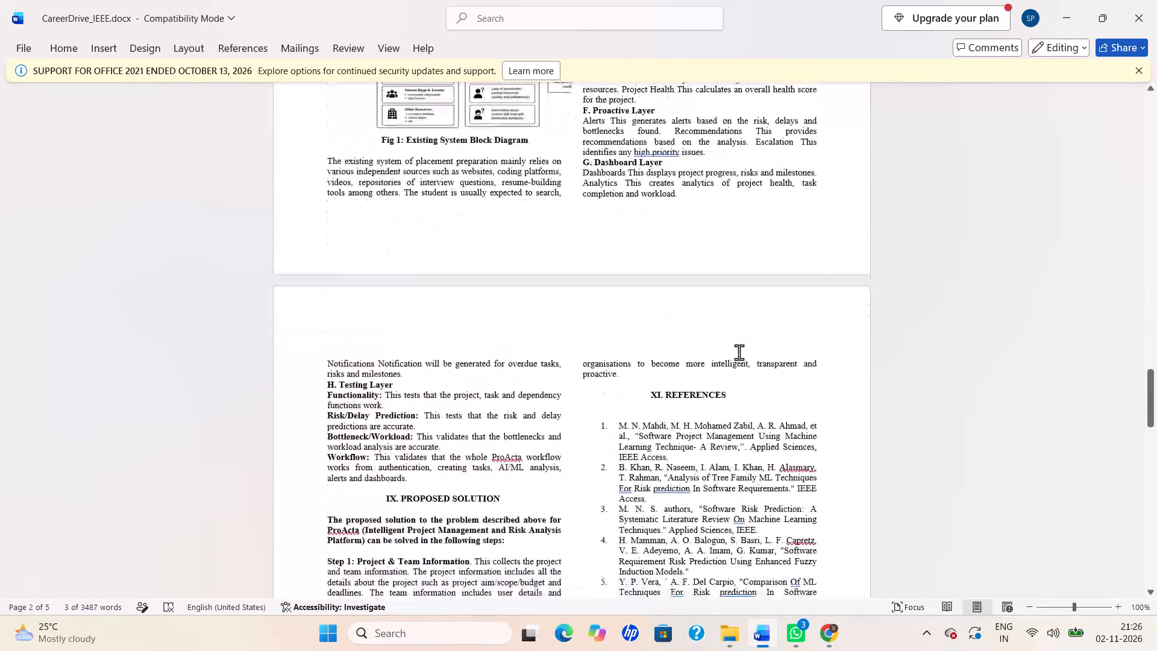
pyautogui.scroll(-1, 739, 352)
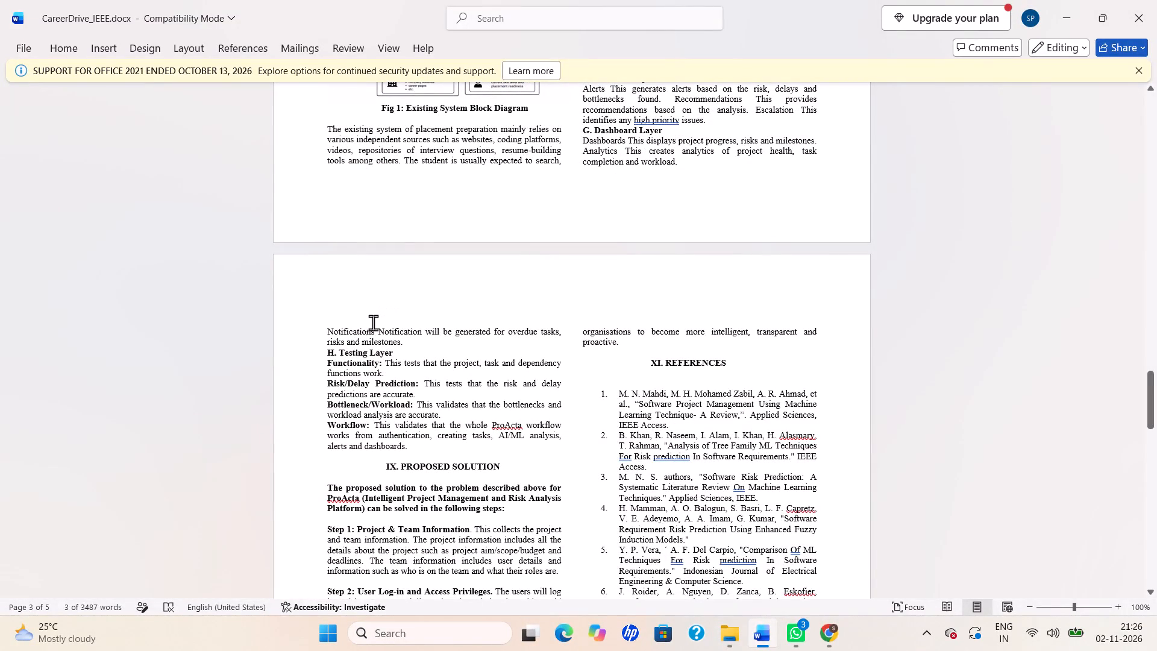
pyautogui.click(375, 330)
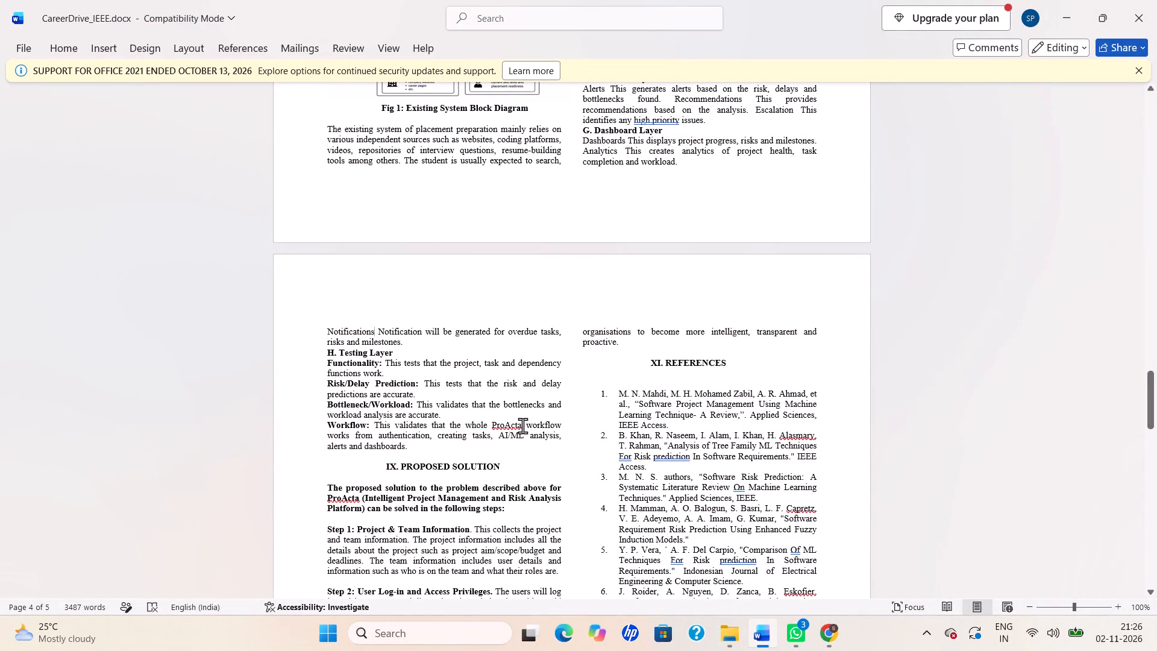
pyautogui.hotkey('shift', ':')
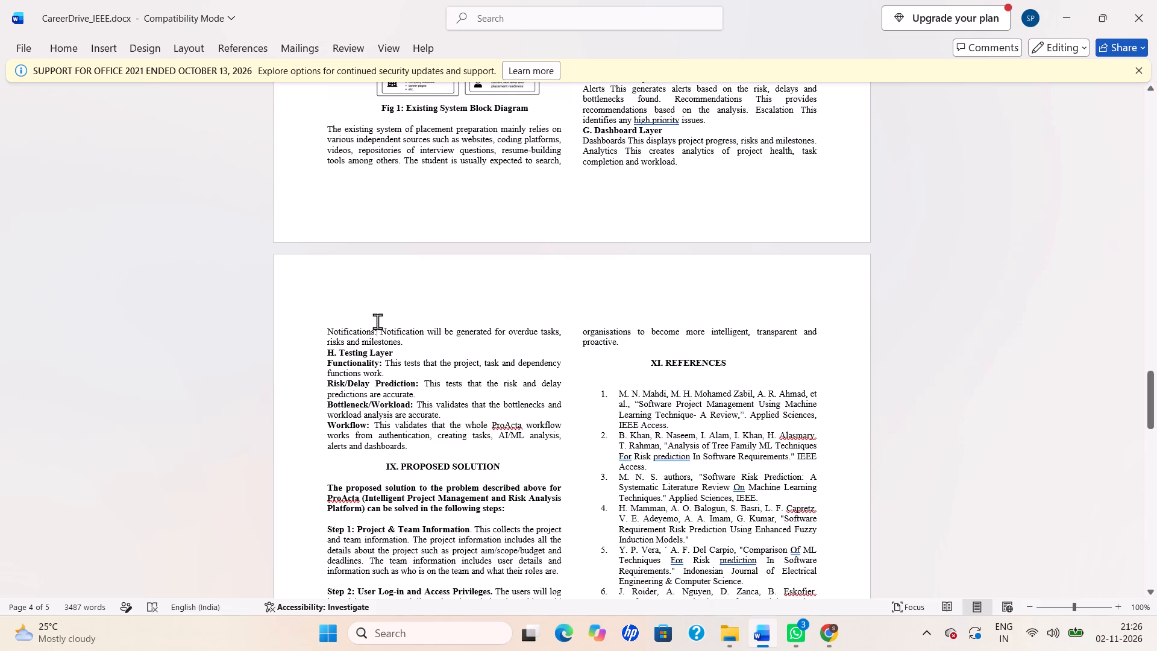
pyautogui.moveTo(378, 330); pyautogui.dragTo(338, 330)
pyautogui.click(346, 309)
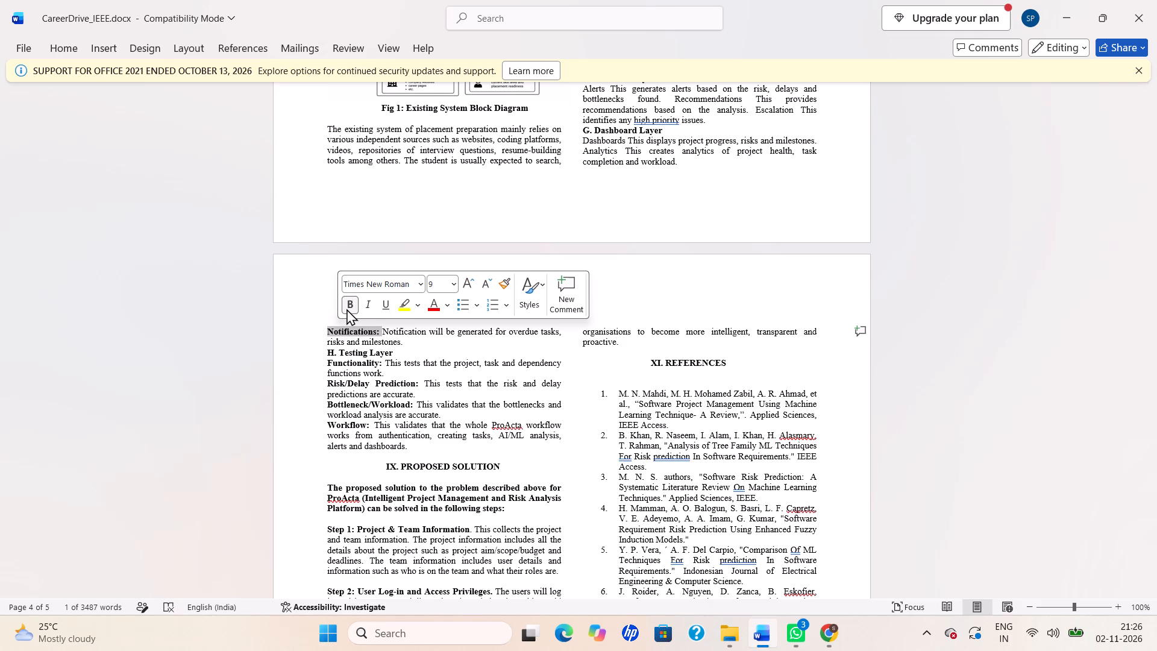
# Insert a blank line above the "H. Testing Layer" heading.
pyautogui.click(326, 353)
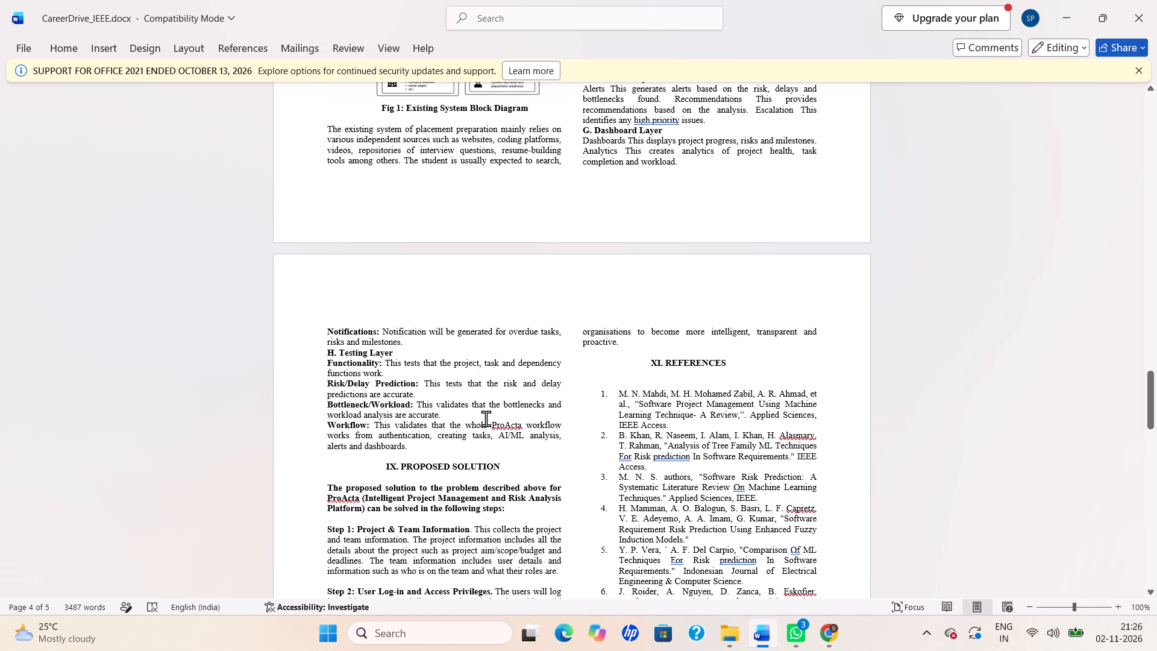
pyautogui.press('Return')
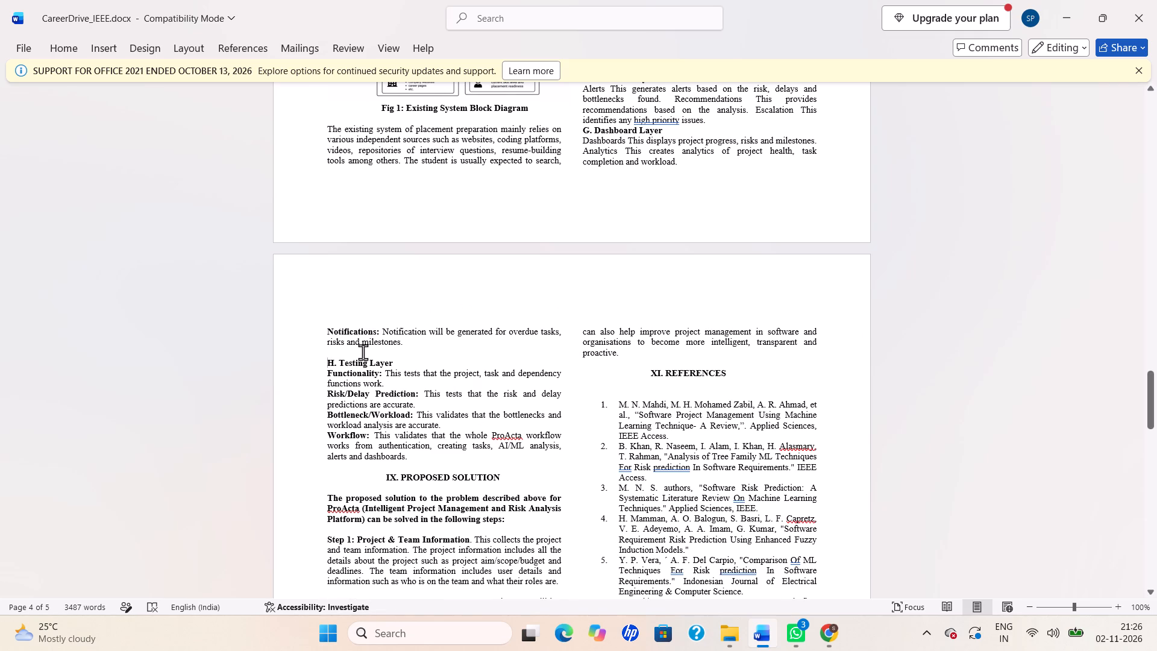
# Add a colon after the "Analytics" label under G. Dashboard Layer and make the label bold.
pyautogui.scroll(1, 654, 156)
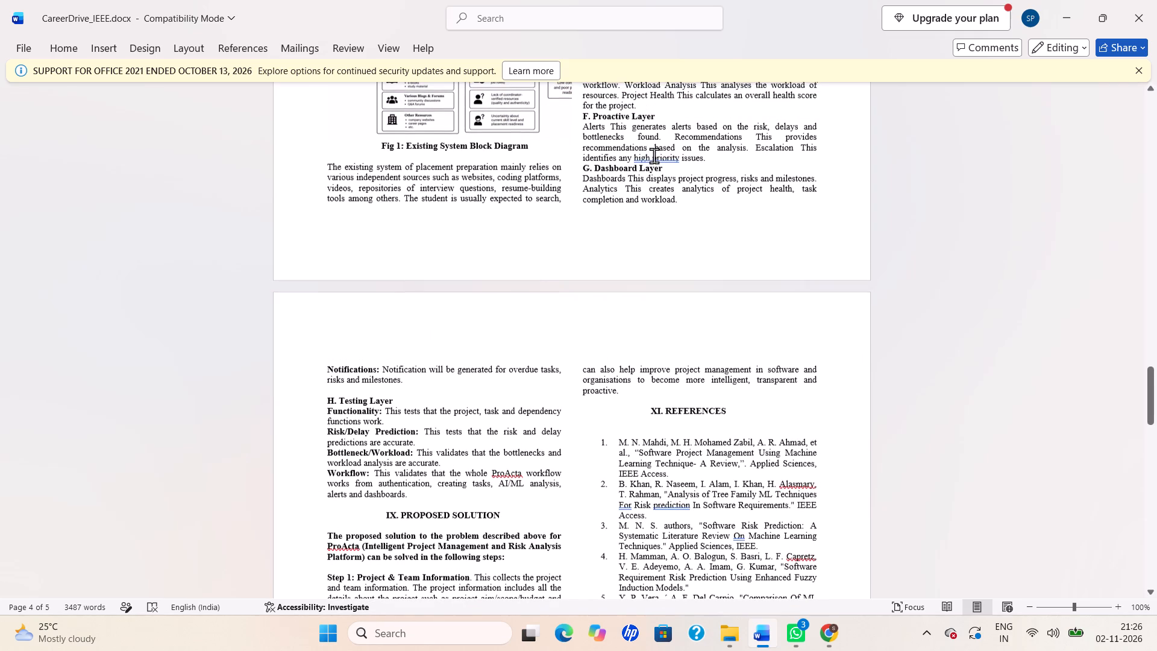
pyautogui.click(618, 186)
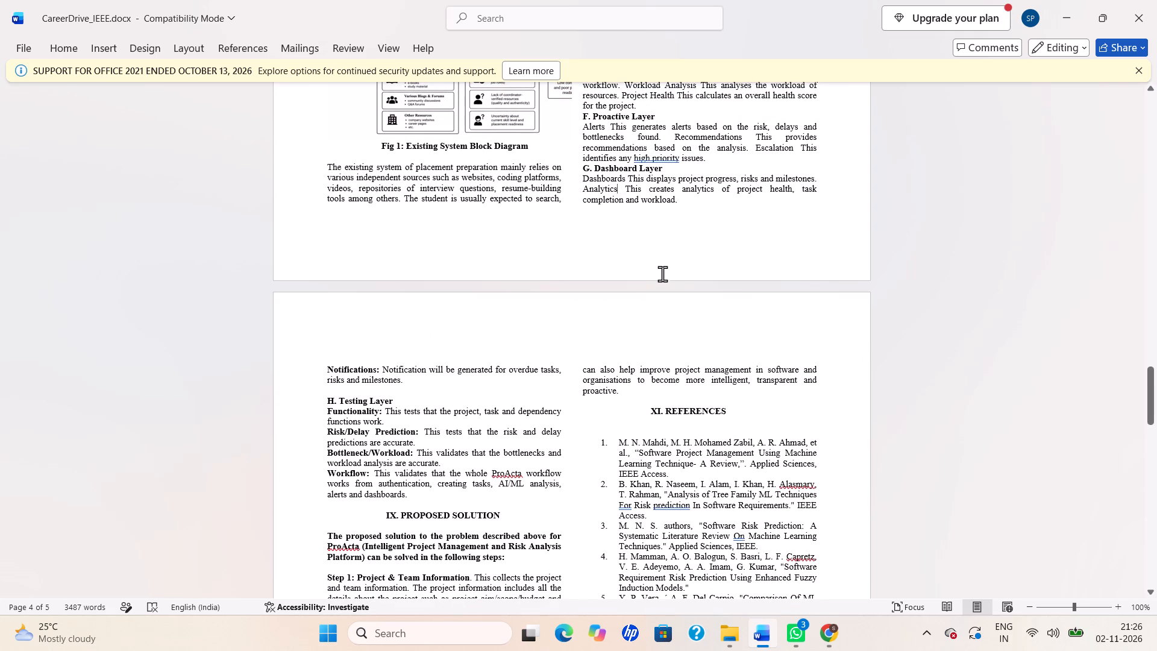
pyautogui.hotkey('shift', ':')
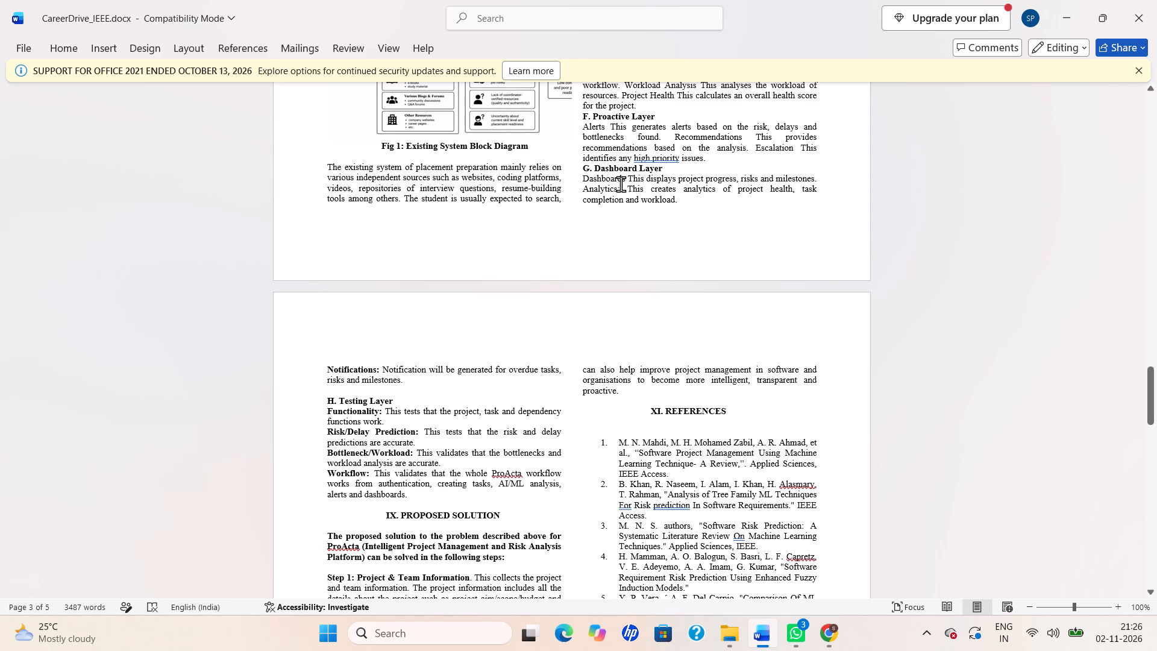
pyautogui.moveTo(621, 184); pyautogui.dragTo(598, 192)
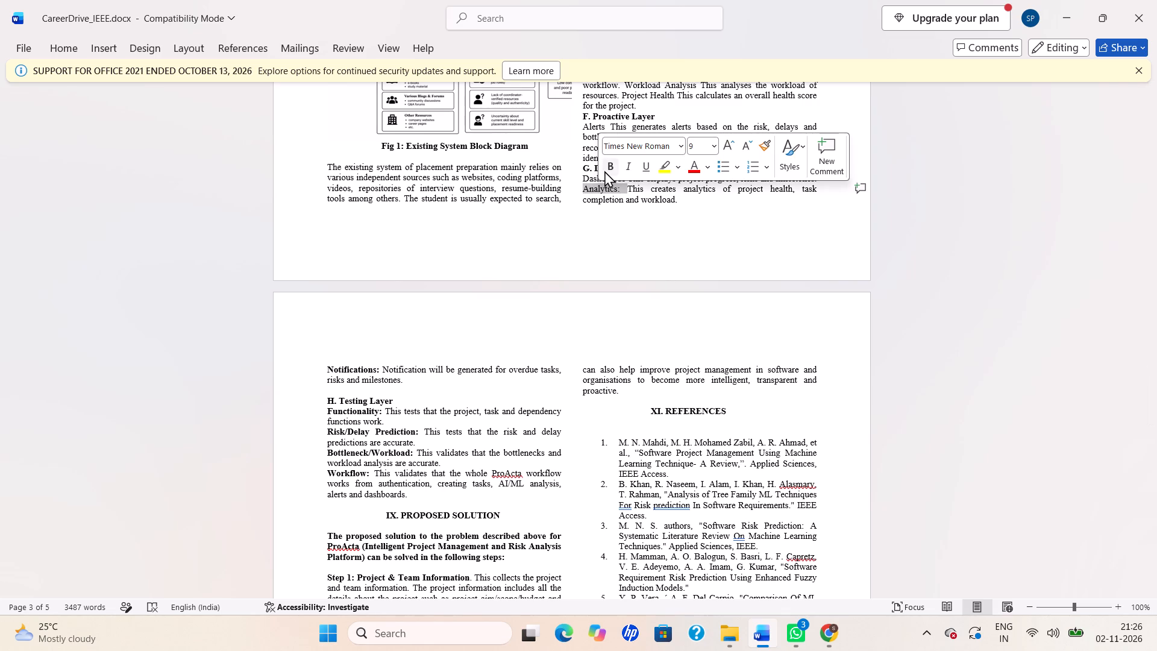
pyautogui.click(604, 171)
pyautogui.click(639, 216)
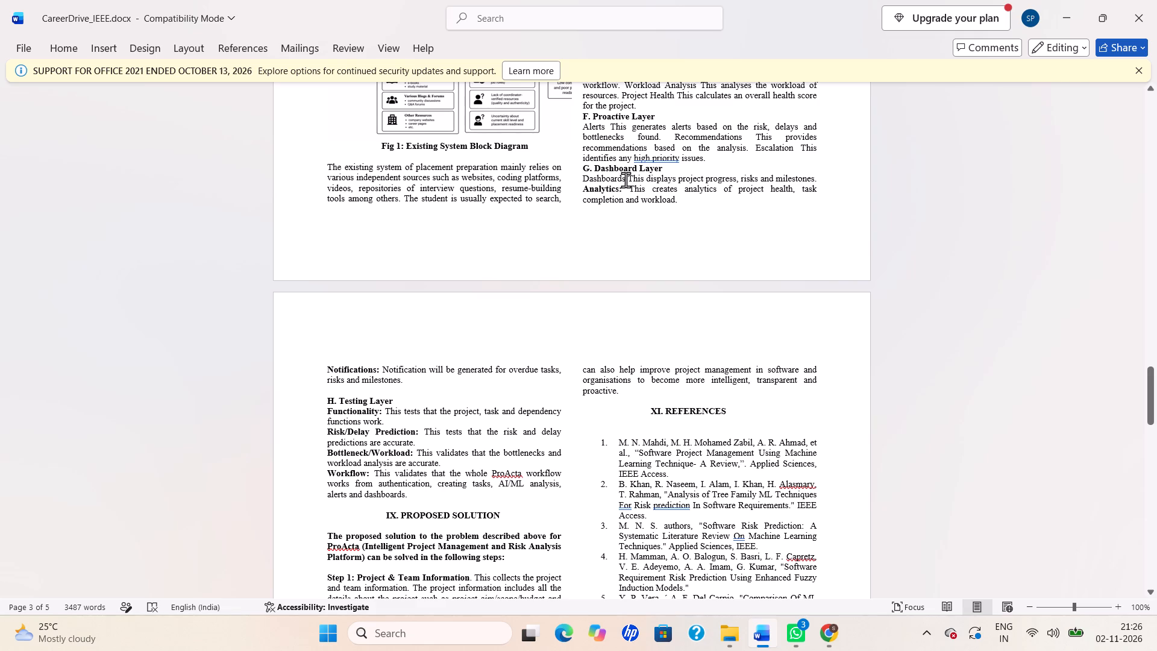
# Make the "Dashboards" label bold with a colon and start the "Analytics" item on its own line.
pyautogui.click(626, 178)
pyautogui.hotkey('shift', ':')
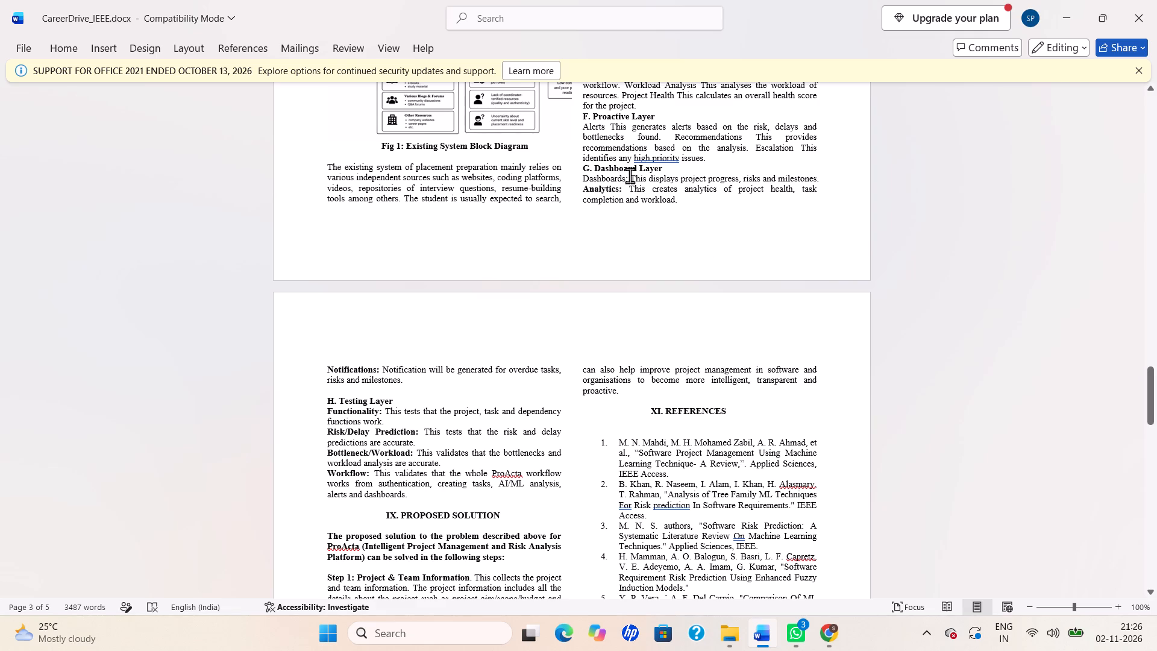
pyautogui.moveTo(627, 178); pyautogui.dragTo(603, 179)
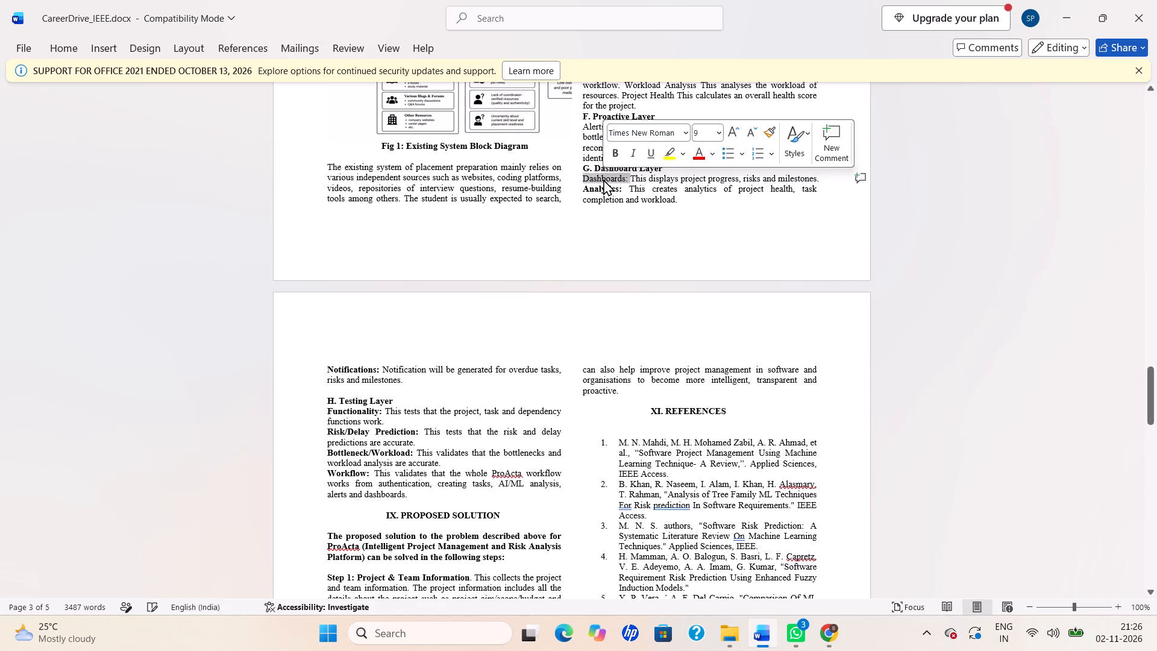
pyautogui.click(618, 155)
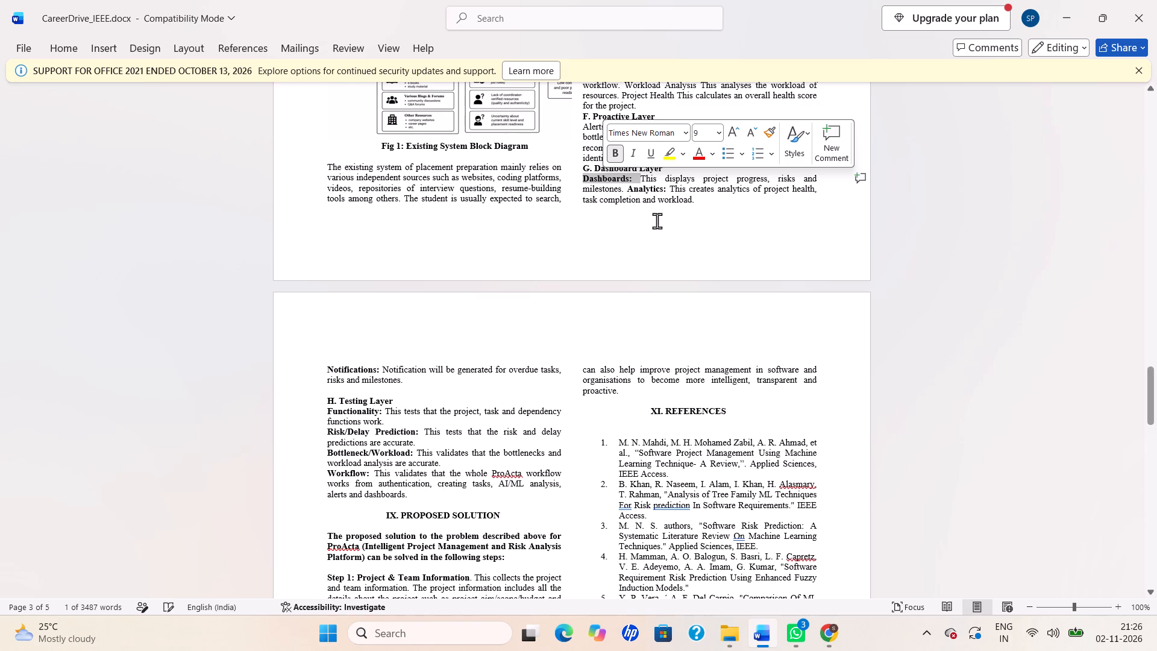
pyautogui.click(626, 187)
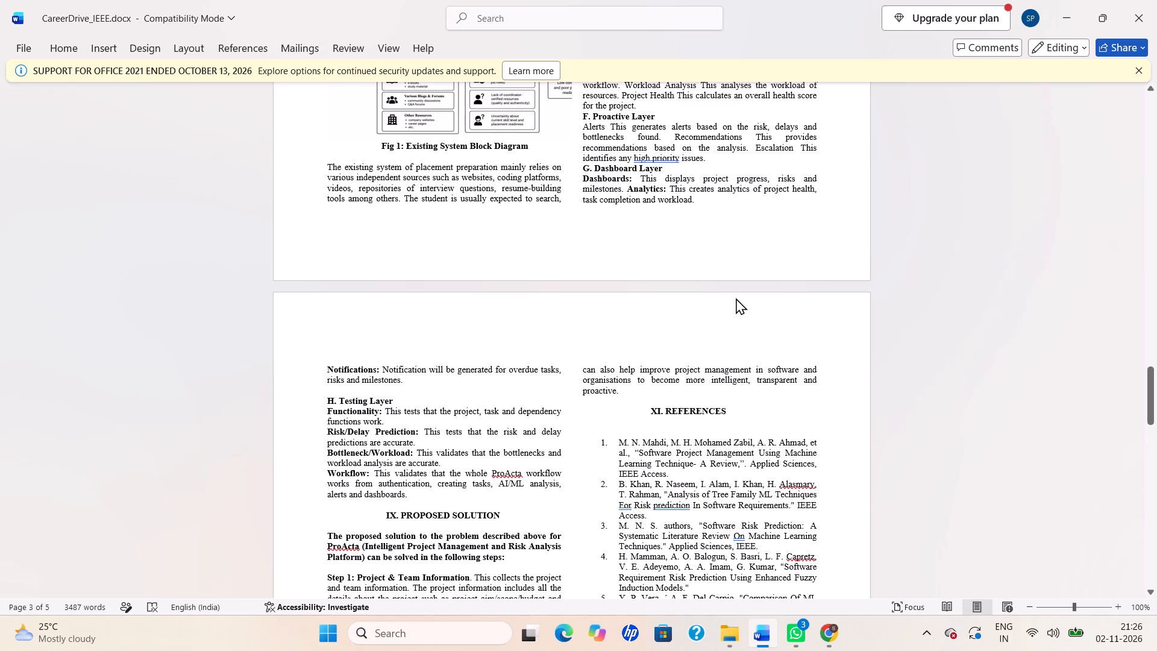
pyautogui.press('Return')
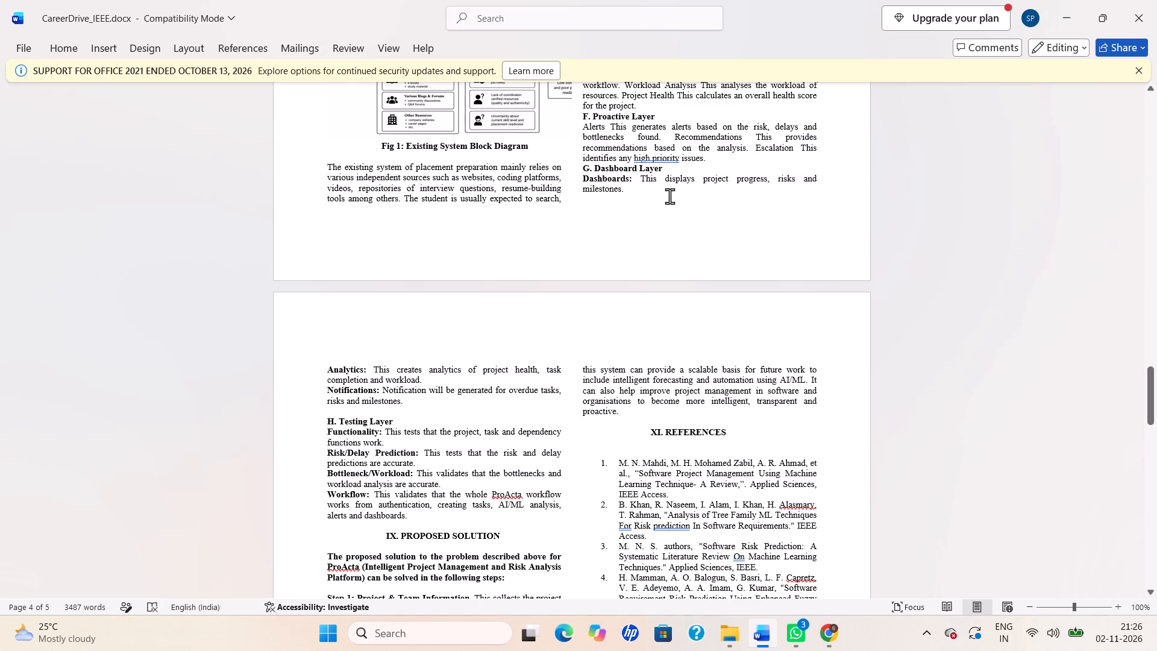
# Insert a blank line above the "G. Dashboard Layer" heading.
pyautogui.click(583, 164)
pyautogui.press('Return')
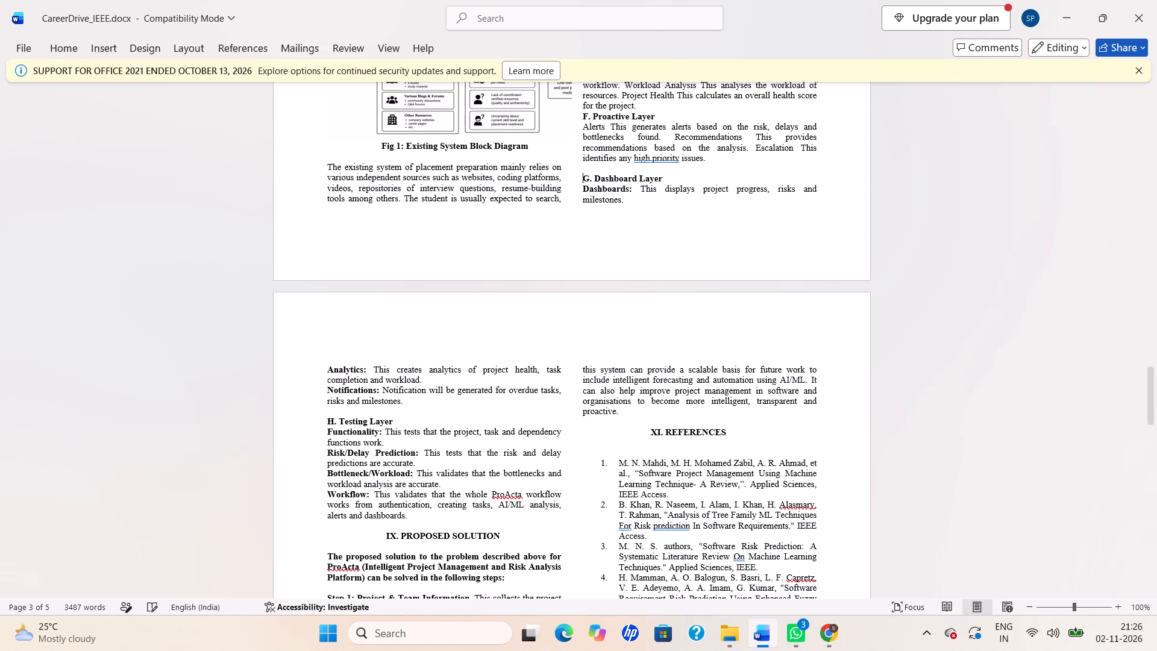
# Under F. Proactive Layer, make the "Alerts" label bold with a colon and start the "Recommendations" item on its own line.
pyautogui.click(606, 125)
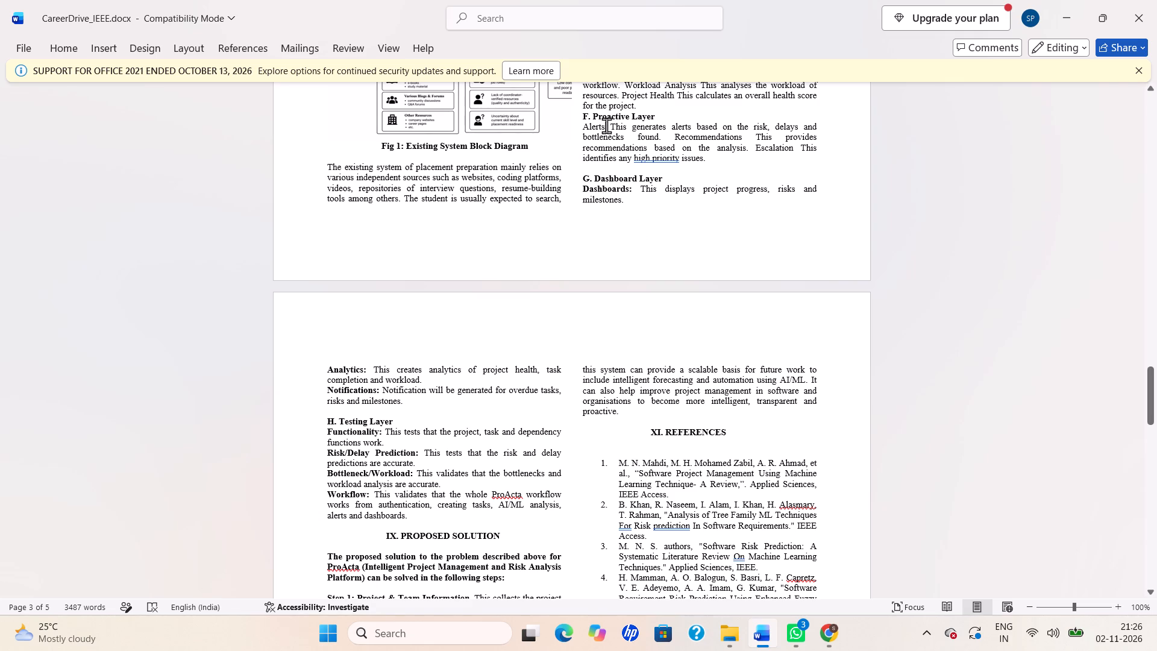
pyautogui.hotkey('shift', ':')
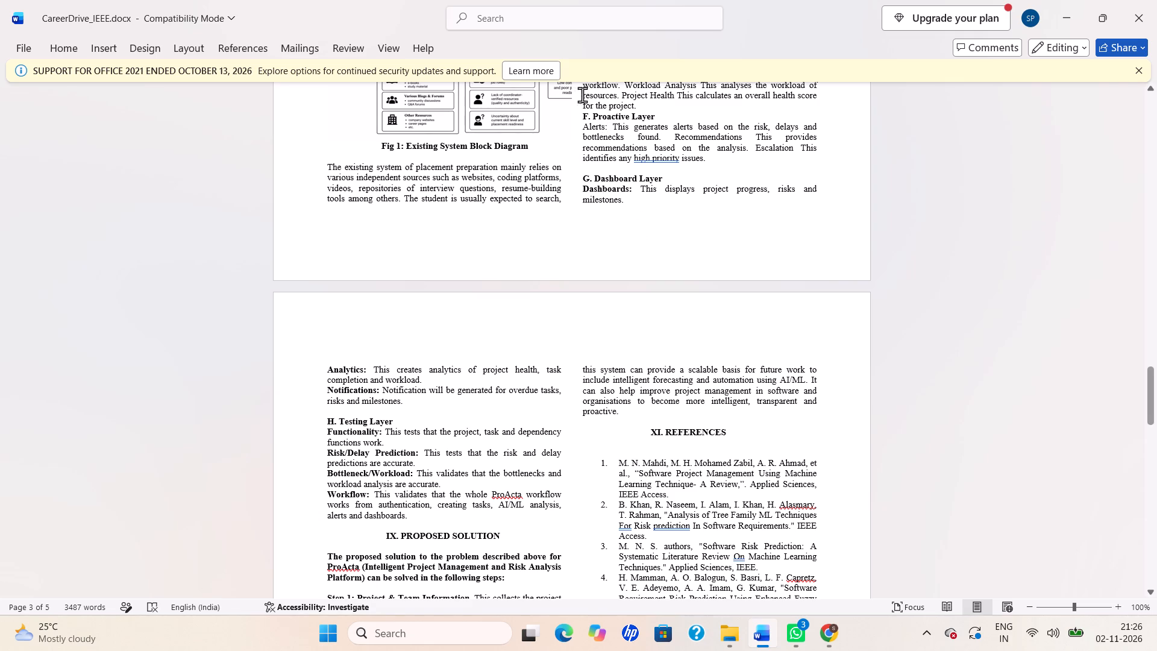
pyautogui.moveTo(606, 122); pyautogui.dragTo(585, 124)
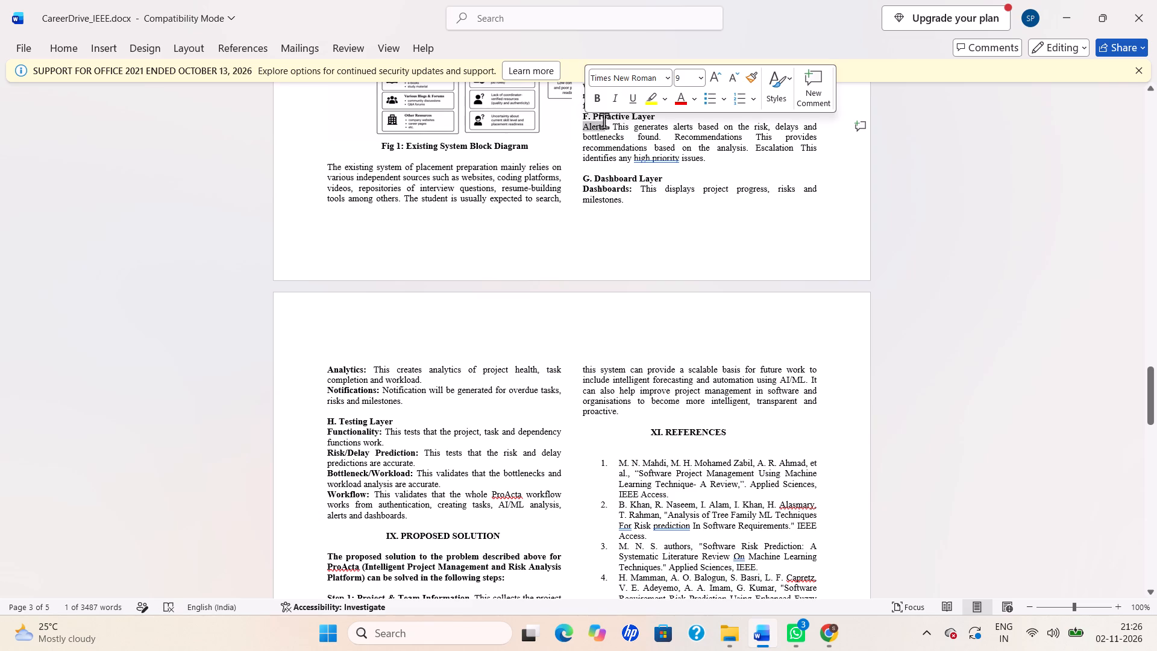
pyautogui.click(609, 125)
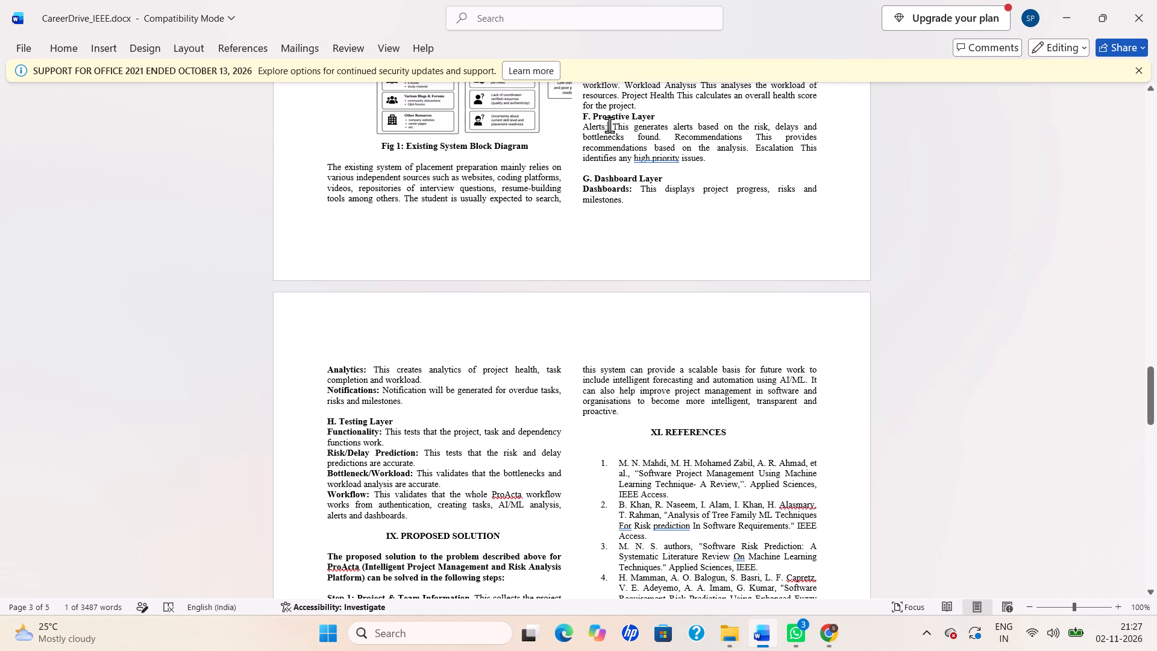
pyautogui.moveTo(606, 129); pyautogui.dragTo(593, 129)
pyautogui.click(602, 99)
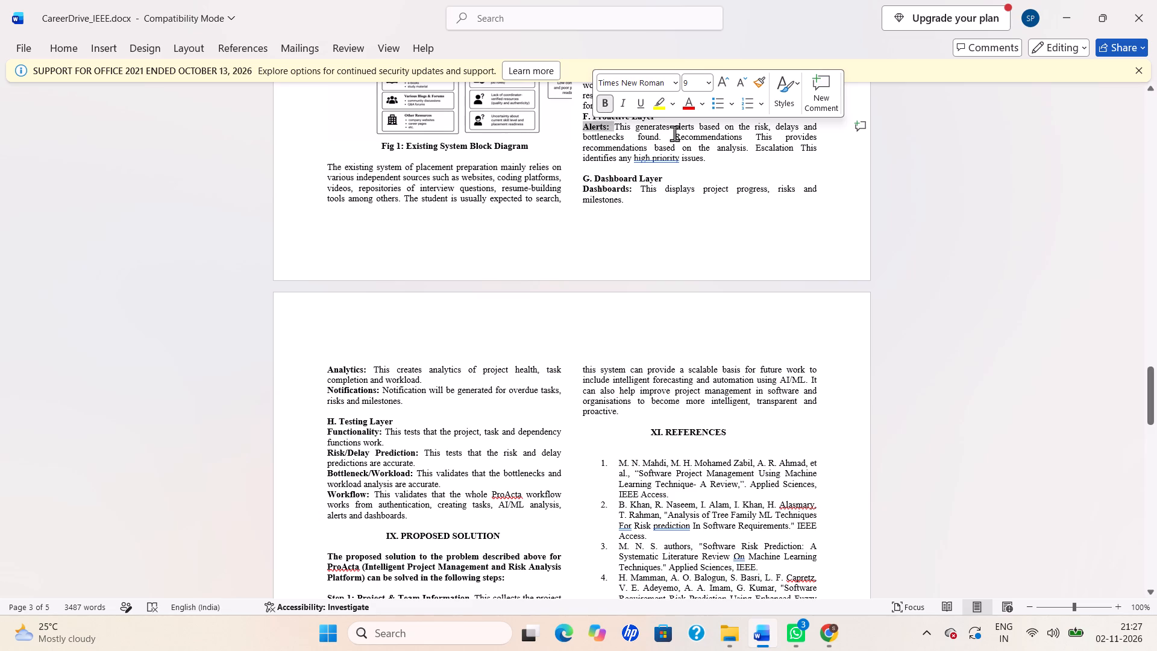
pyautogui.click(674, 133)
pyautogui.press('Return')
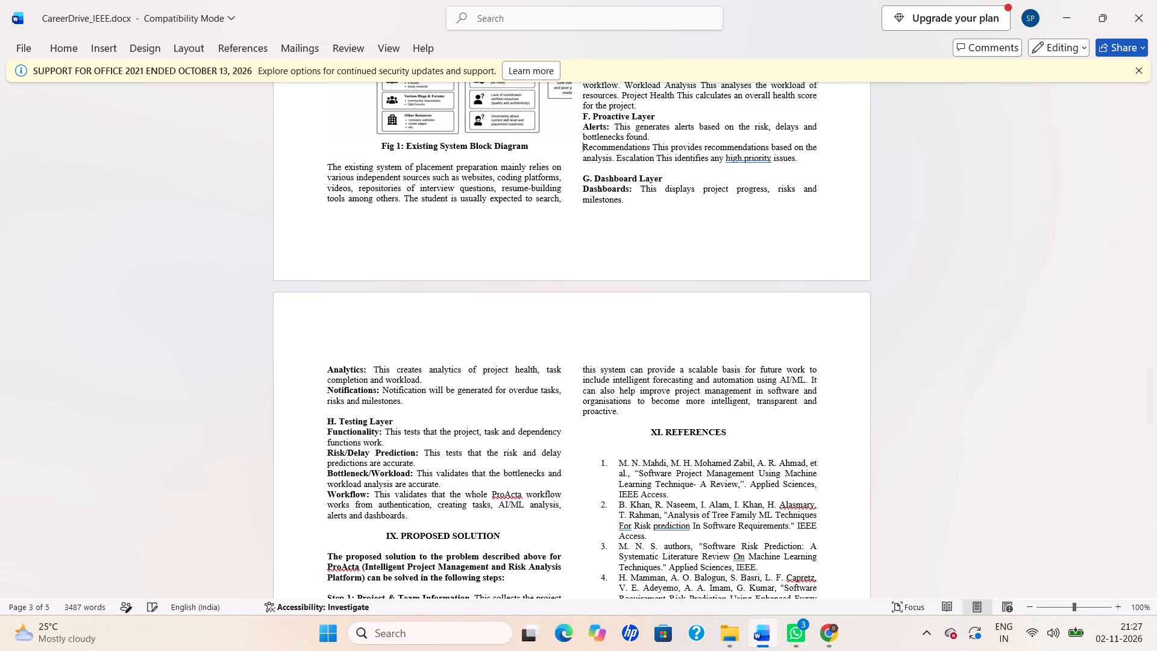
# Make the "Recommendations" label bold with a colon and start the "Escalation" item on its own line.
pyautogui.click(652, 144)
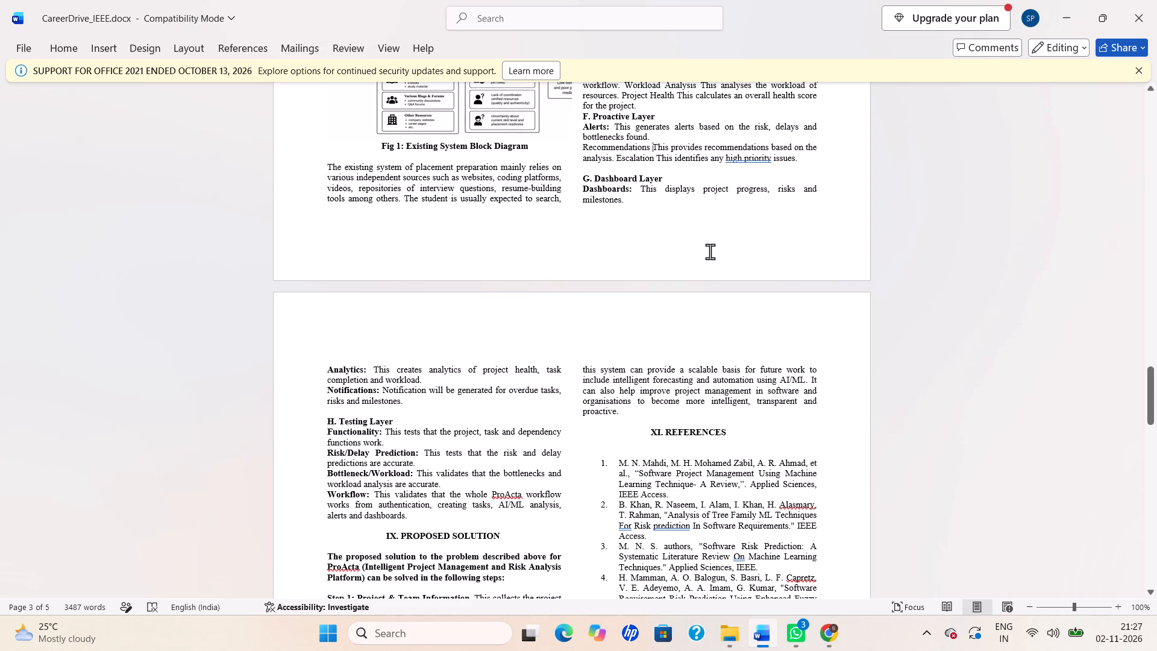
pyautogui.press('Left')
pyautogui.hotkey('shift', ':')
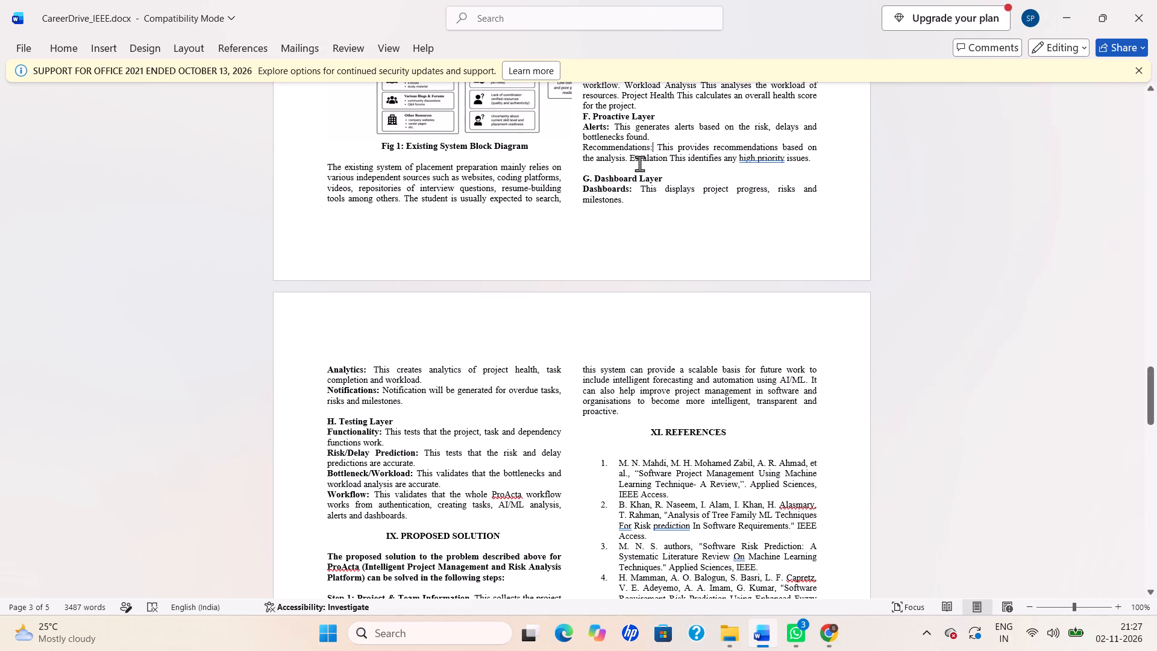
pyautogui.moveTo(656, 148); pyautogui.dragTo(629, 147)
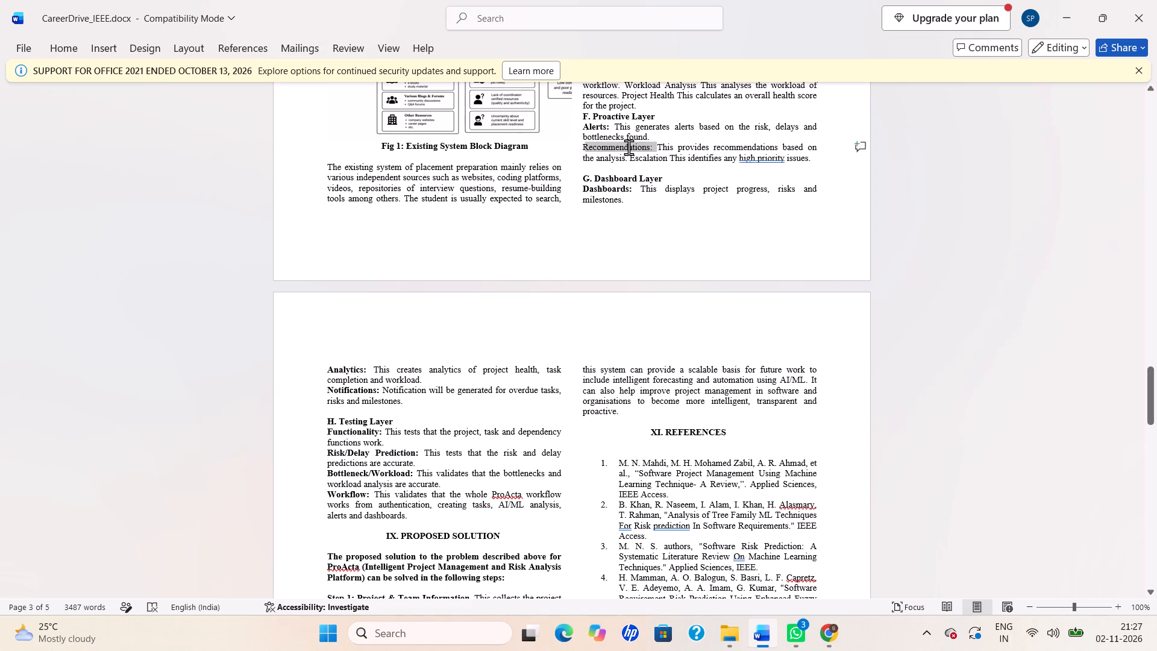
pyautogui.moveTo(629, 147); pyautogui.dragTo(610, 146)
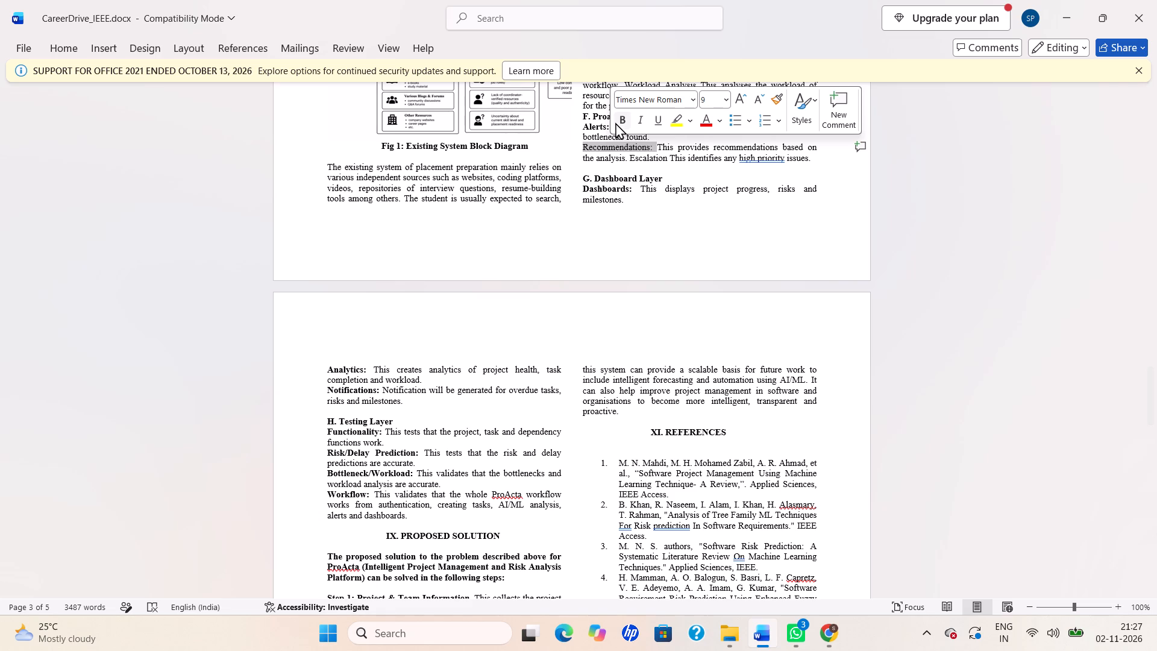
pyautogui.click(615, 122)
pyautogui.click(629, 159)
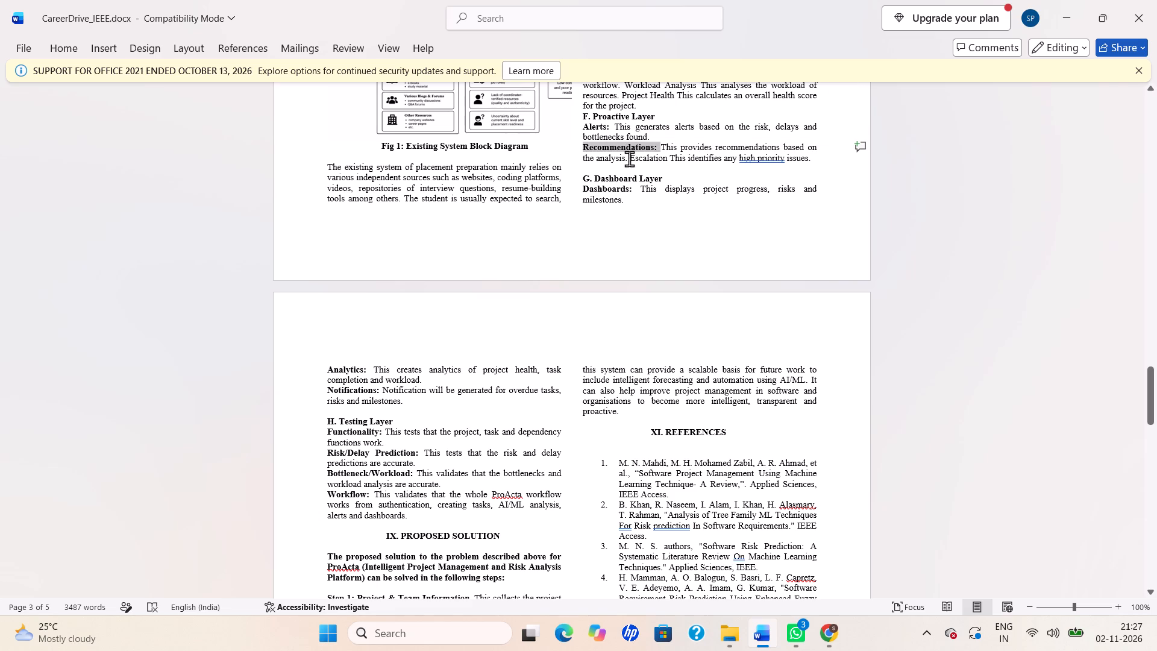
pyautogui.press('Return')
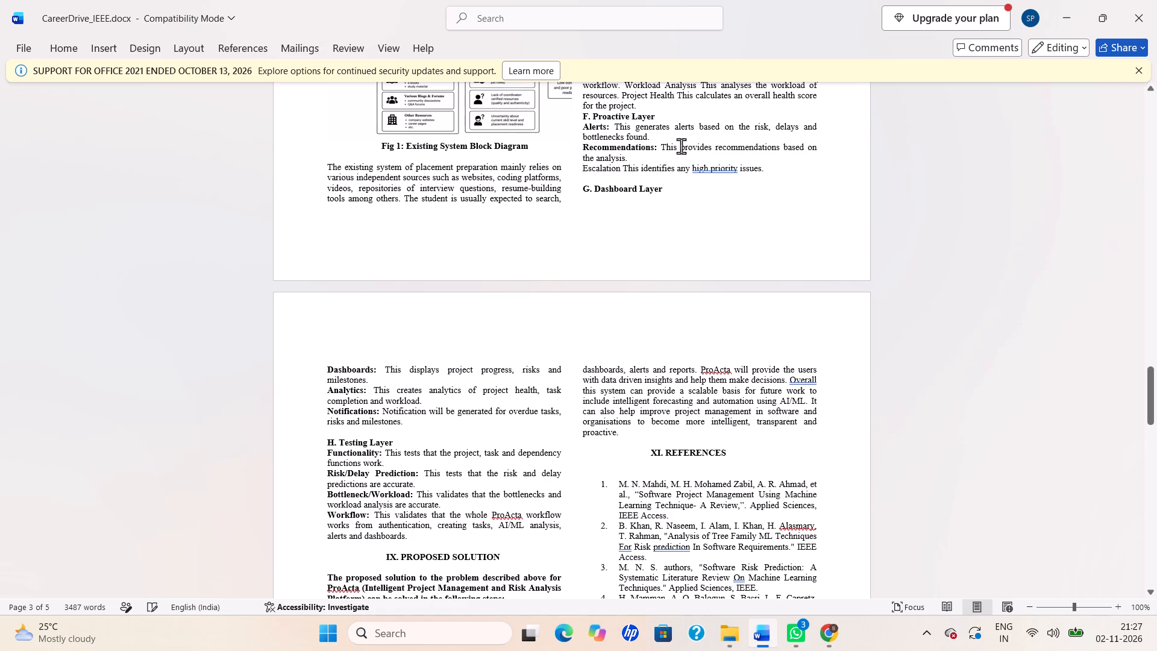
# Under F. Proactive Layer, add a colon after the "Escalation" label and make the label bold.
pyautogui.click(620, 166)
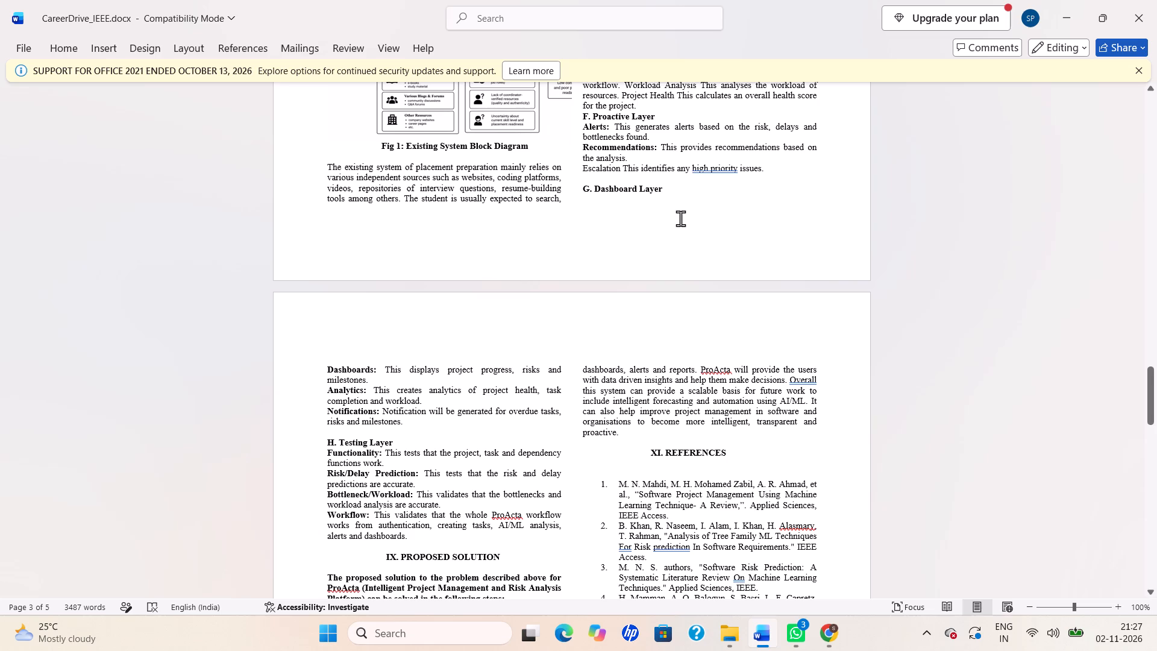
pyautogui.hotkey('shift', ':')
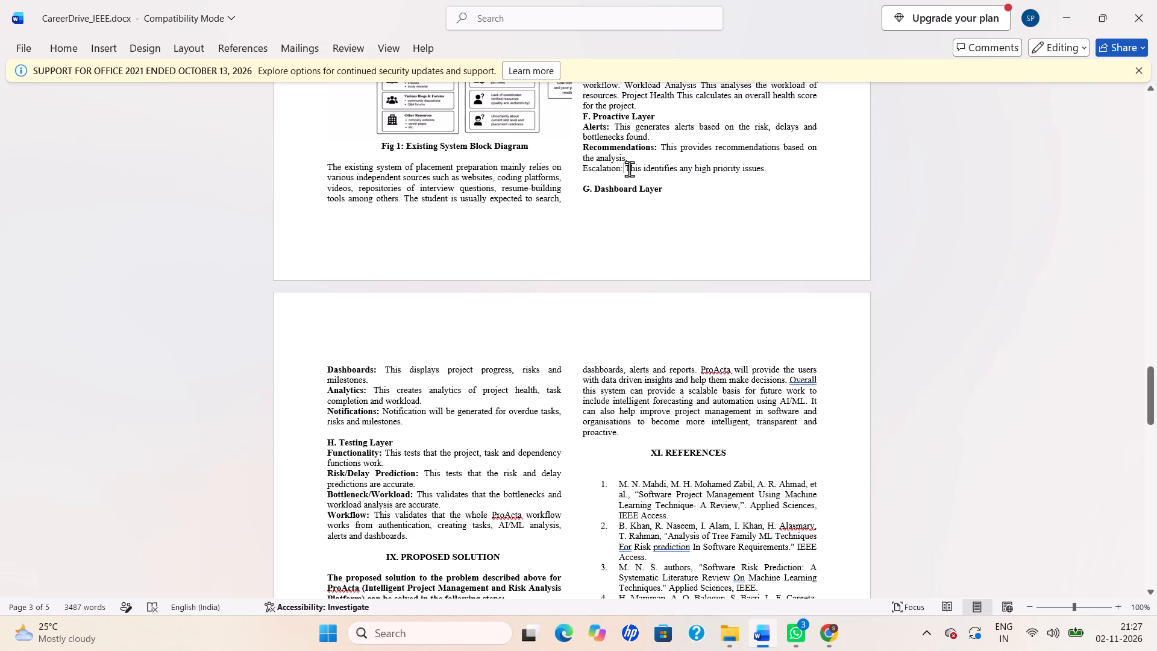
pyautogui.moveTo(627, 168); pyautogui.dragTo(588, 171)
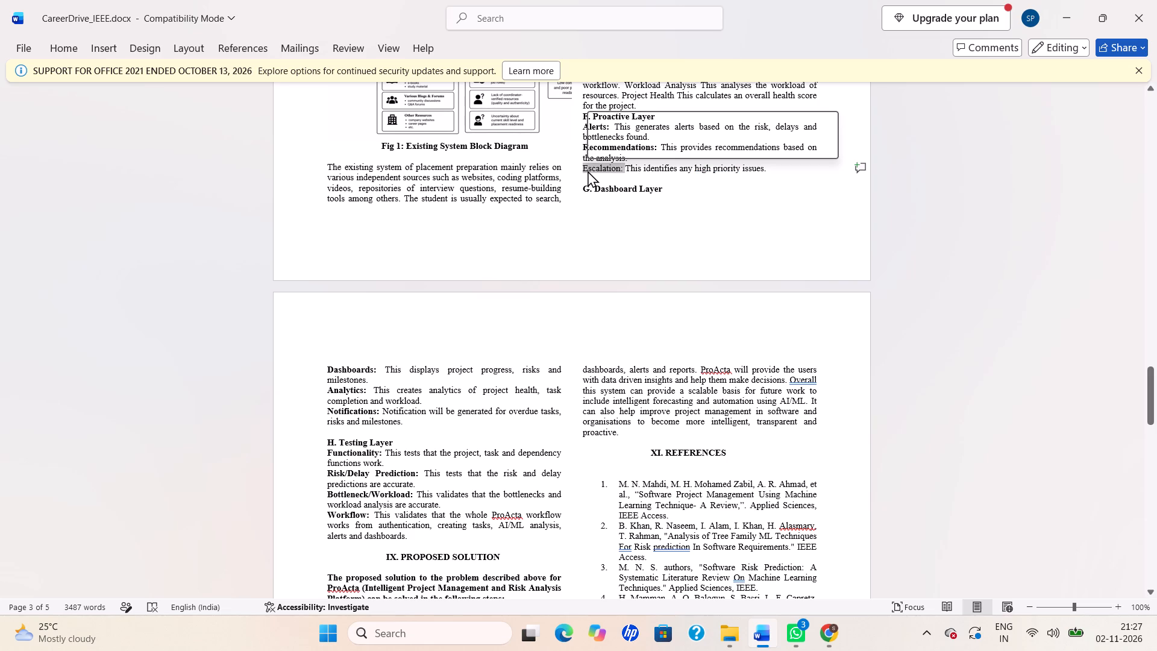
pyautogui.click(596, 148)
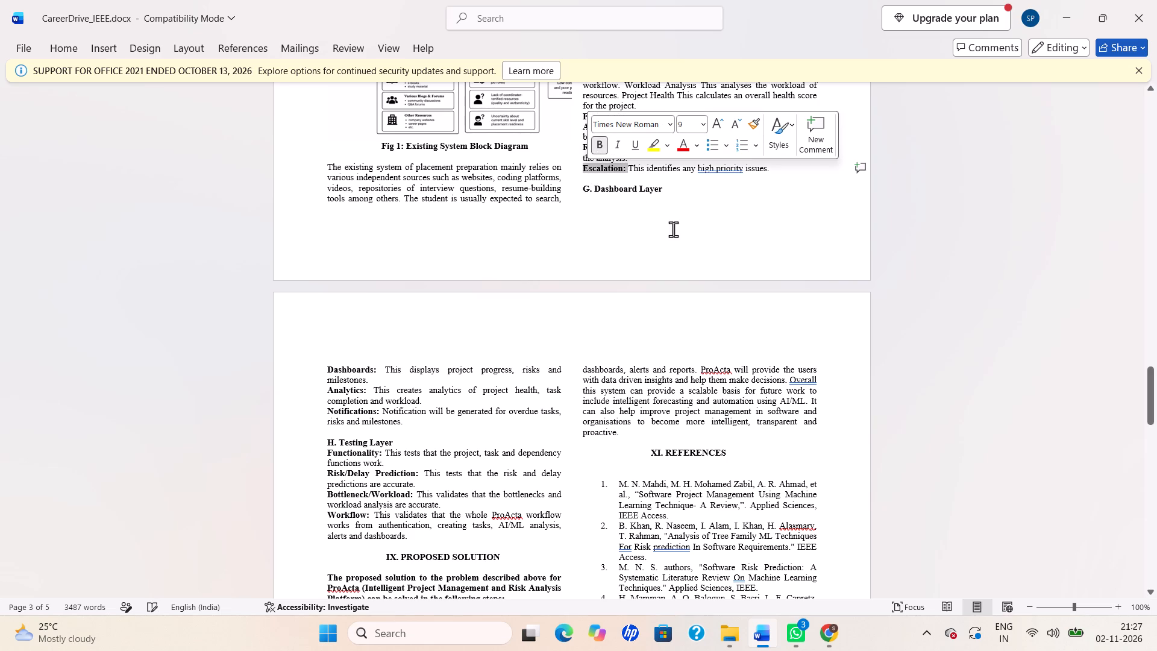
pyautogui.click(702, 245)
# Insert a blank line above the "F. Proactive Layer" heading.
pyautogui.scroll(1, 695, 204)
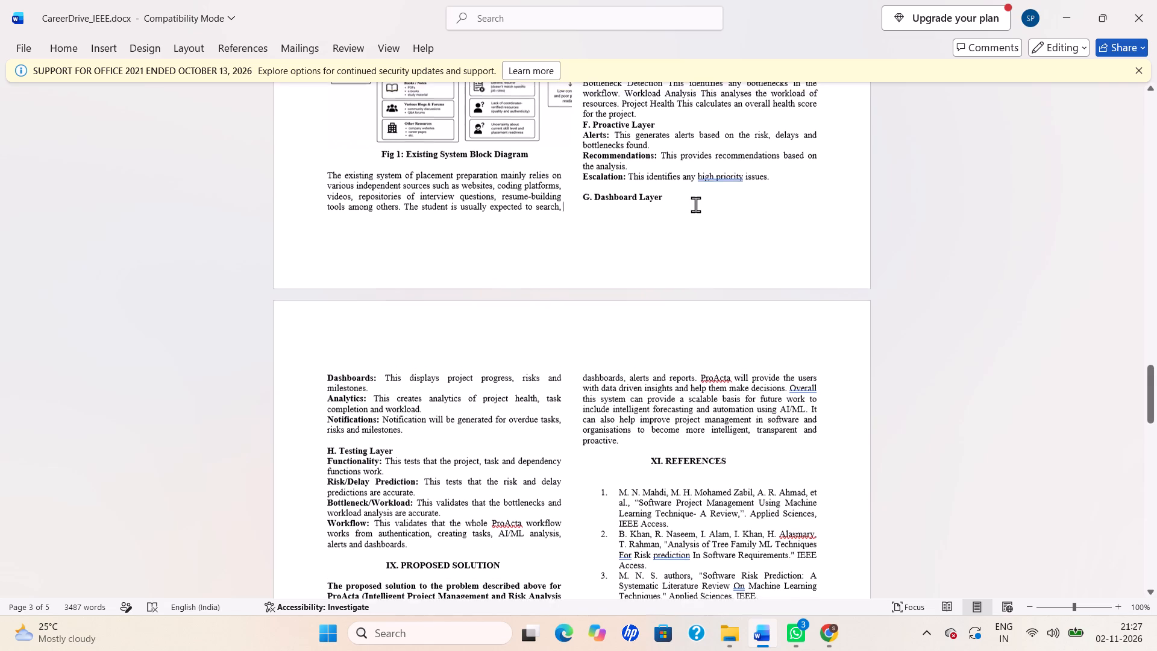
pyautogui.scroll(2, 695, 204)
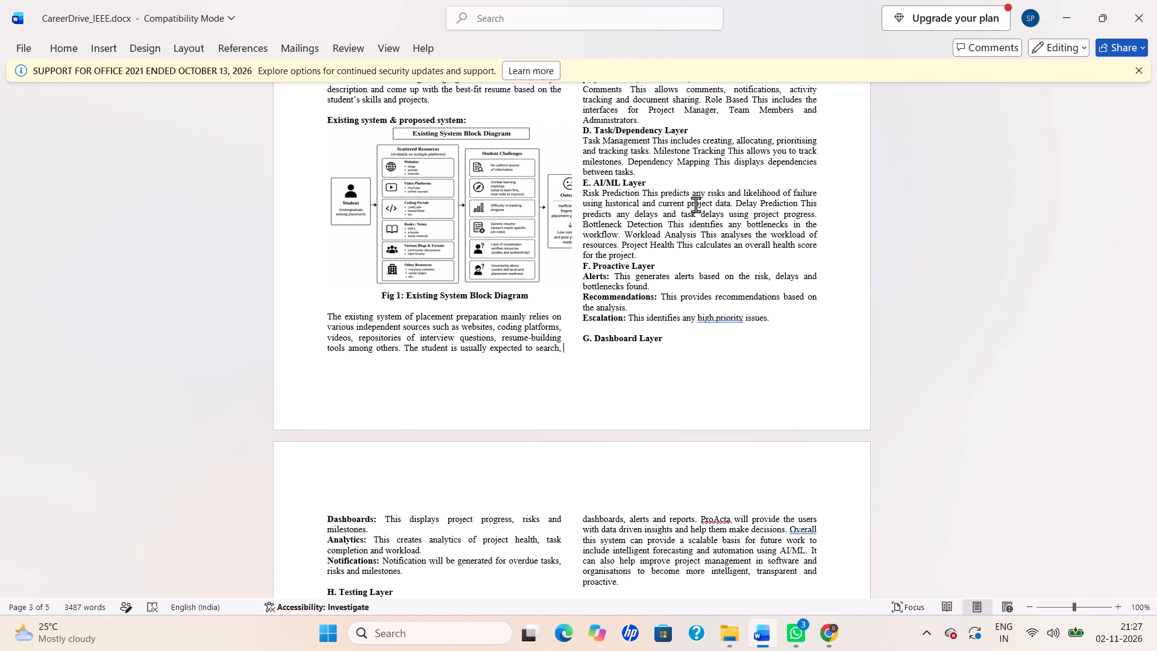
pyautogui.click(639, 254)
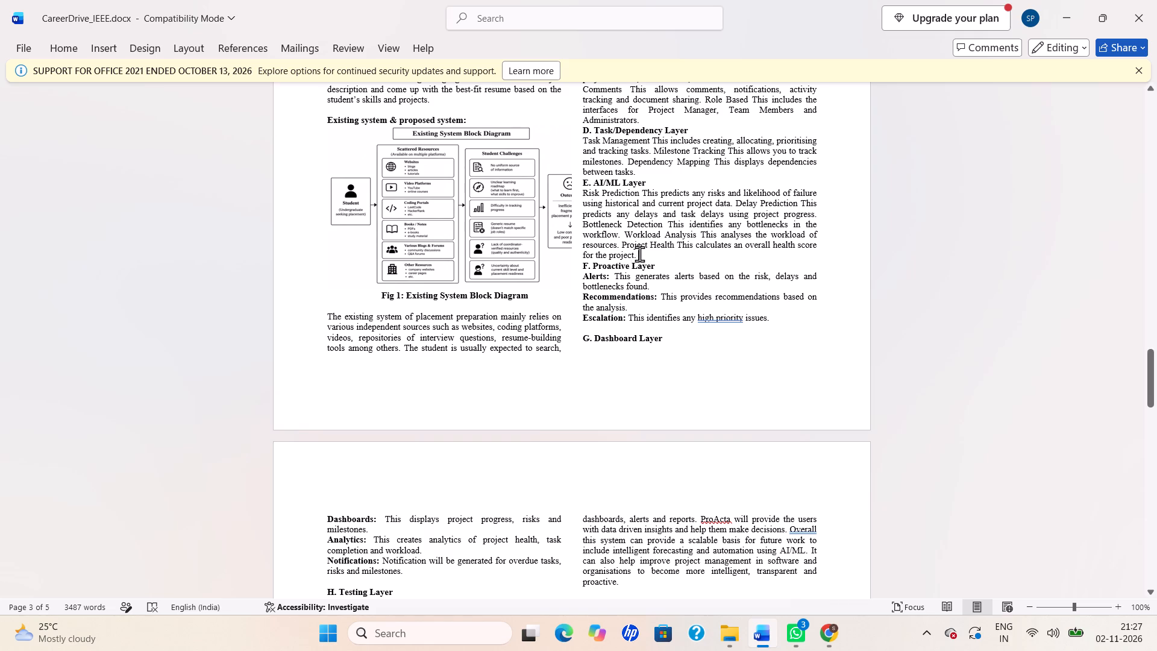
pyautogui.press('Return')
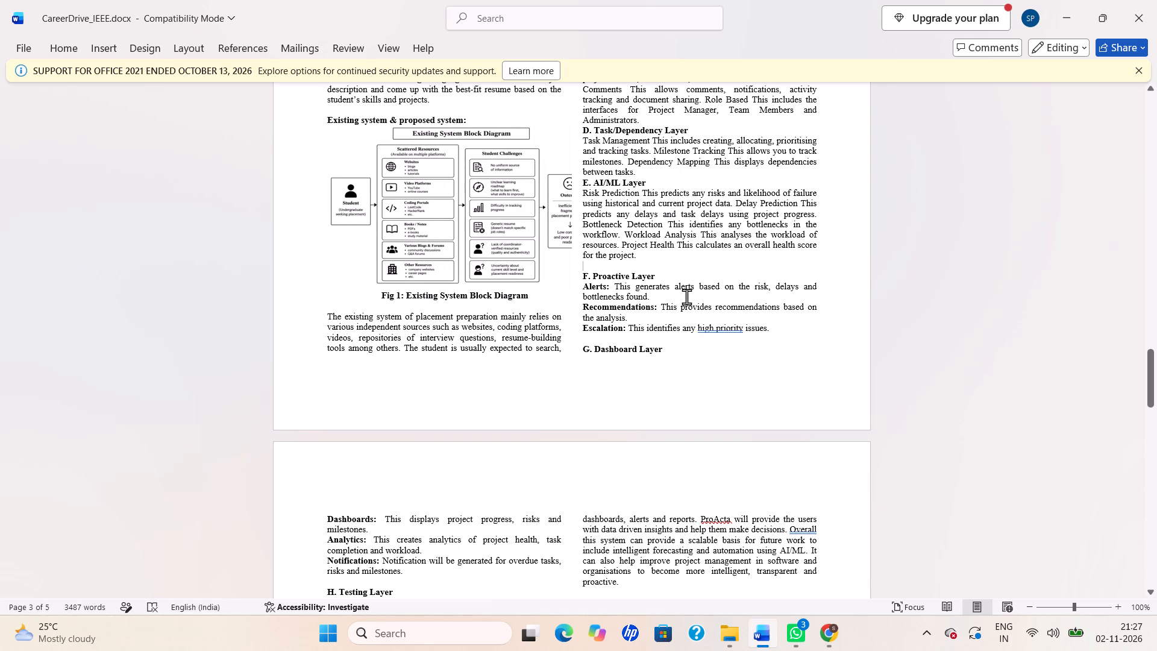
# Insert a blank line below each of the headings "F. Proactive Layer", "G. Dashboard Layer" and "H. Testing Layer".
pyautogui.scroll(-1, 596, 428)
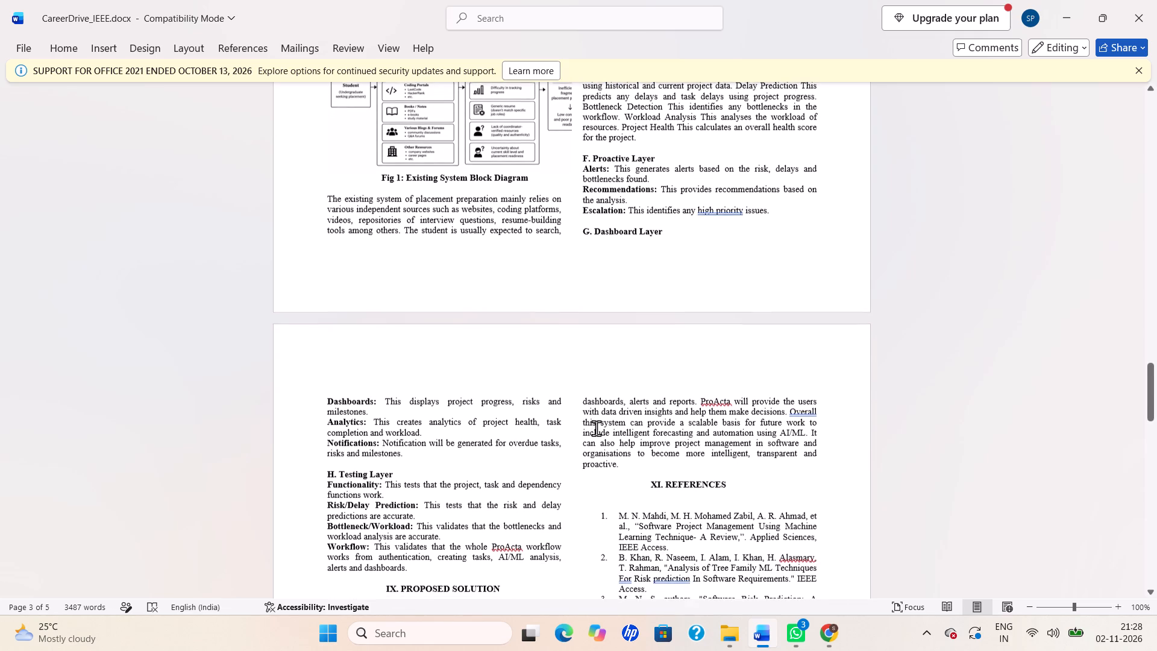
pyautogui.scroll(1, 596, 428)
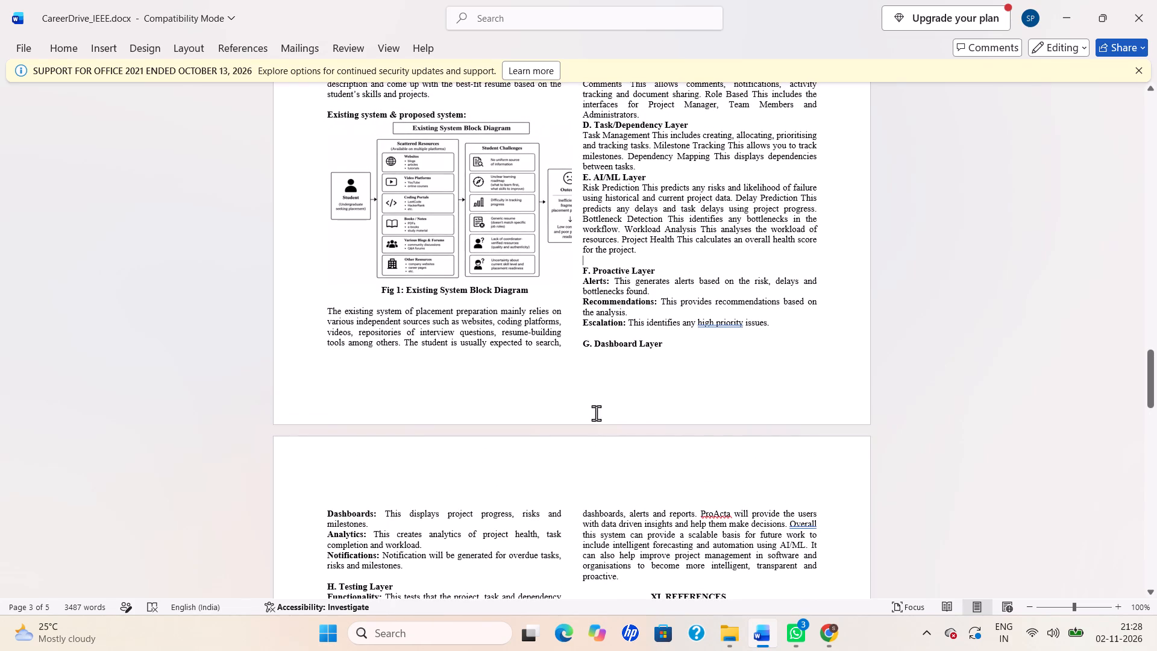
pyautogui.click(657, 268)
pyautogui.press('Return')
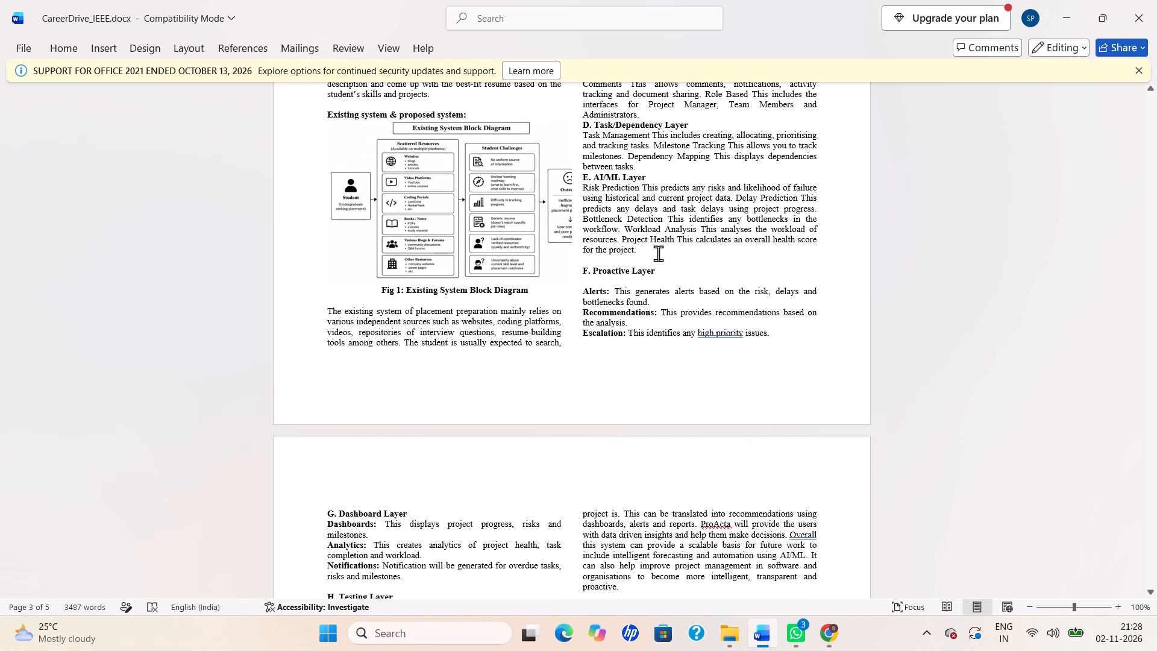
pyautogui.scroll(-1, 645, 322)
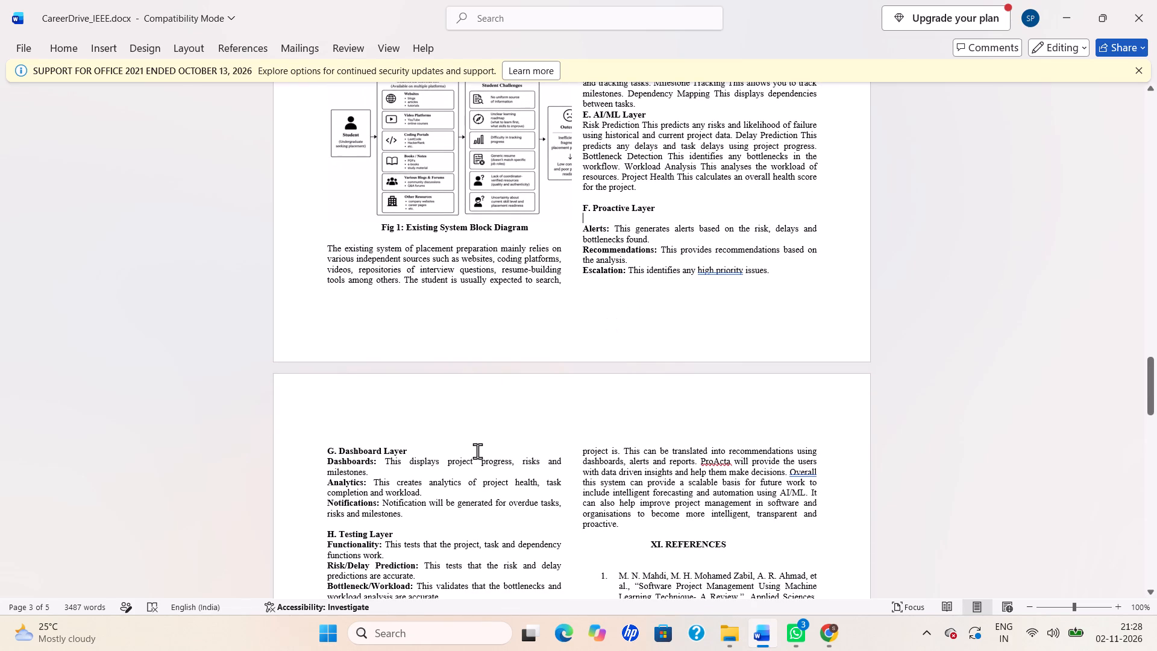
pyautogui.click(441, 447)
pyautogui.press('Return')
pyautogui.scroll(-1, 441, 447)
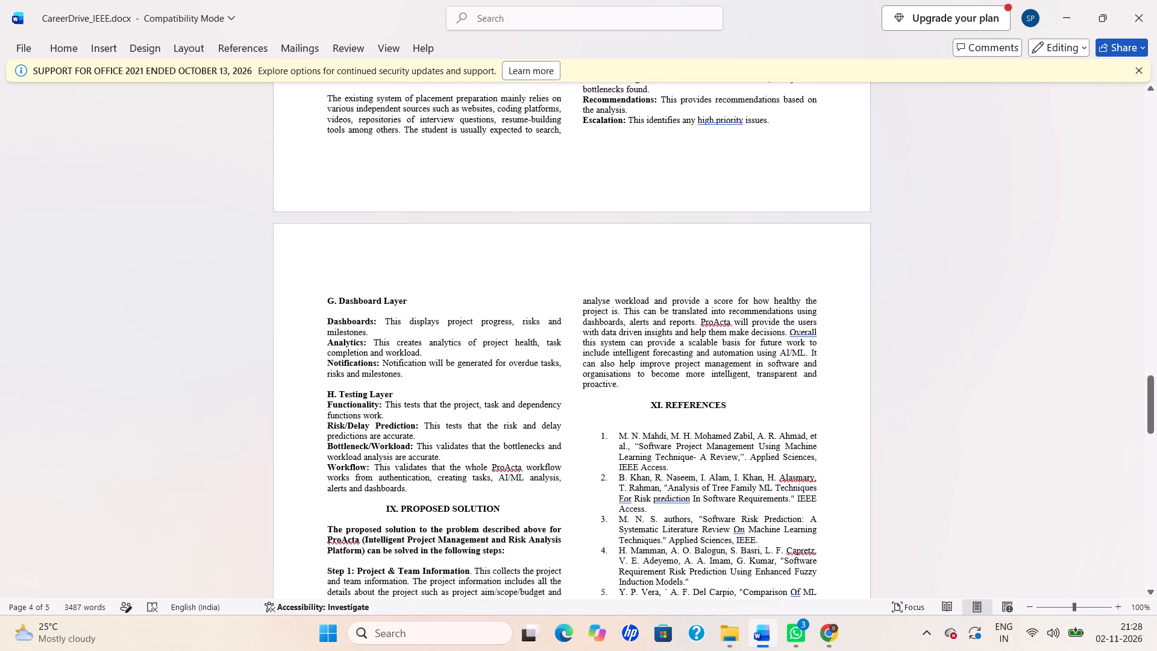
pyautogui.click(398, 380)
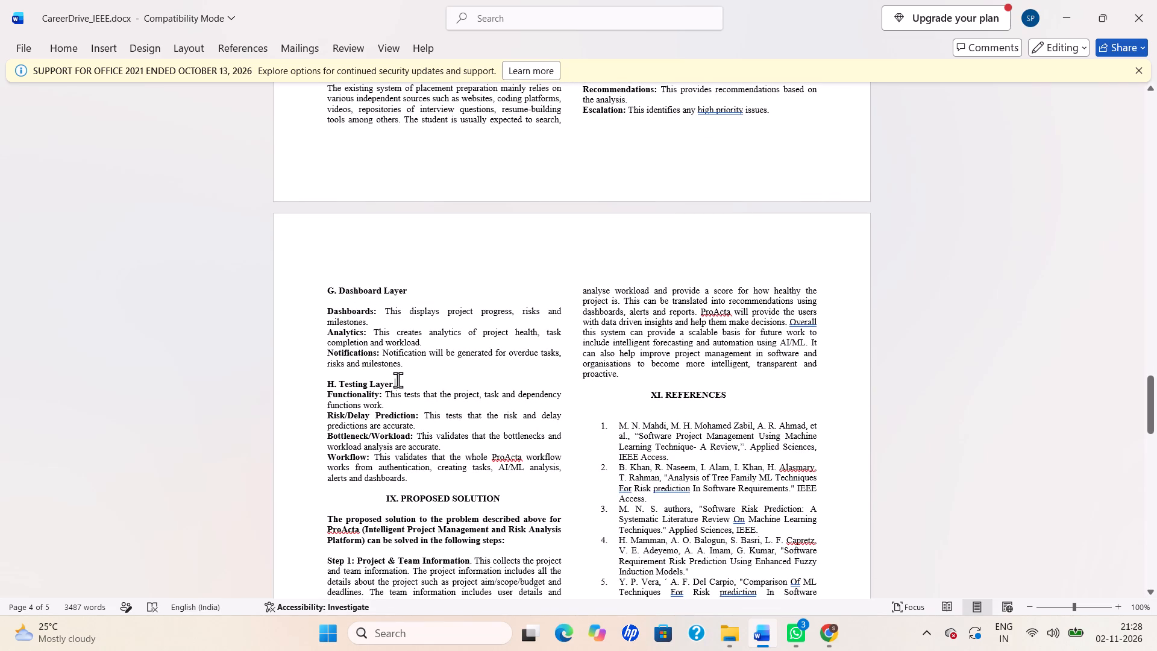
pyautogui.press('Return')
# Under E. AI/ML Layer, make the "Risk Prediction" label bold with a colon and start the "Delay Prediction" item on its own line.
pyautogui.scroll(1, 492, 283)
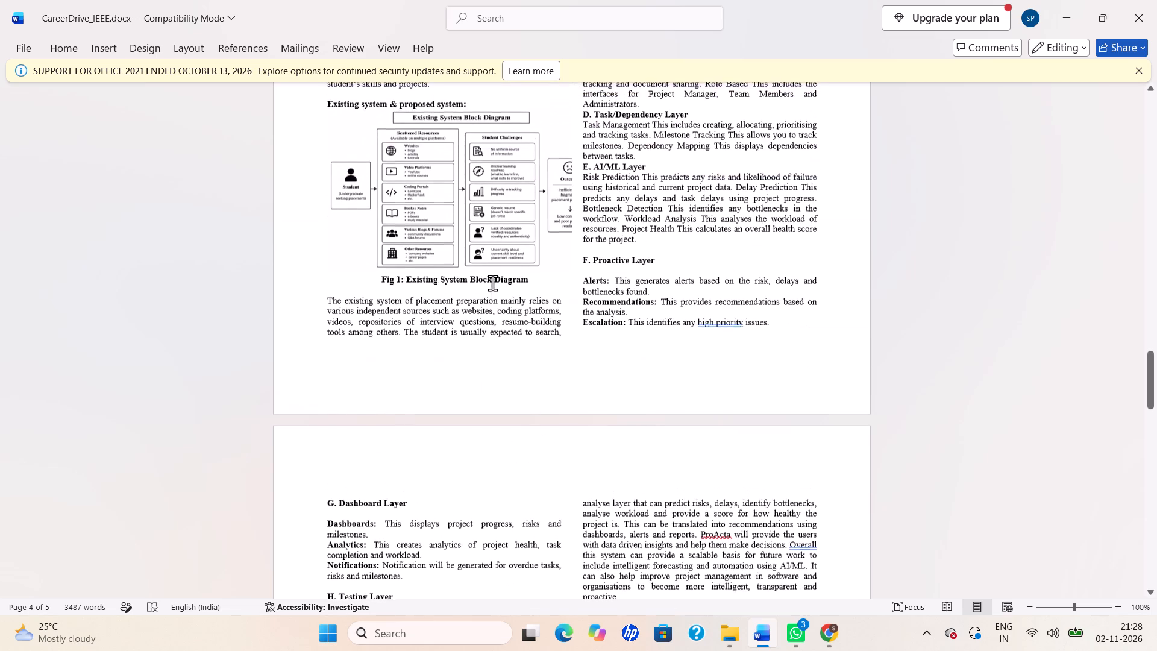
pyautogui.scroll(1, 492, 283)
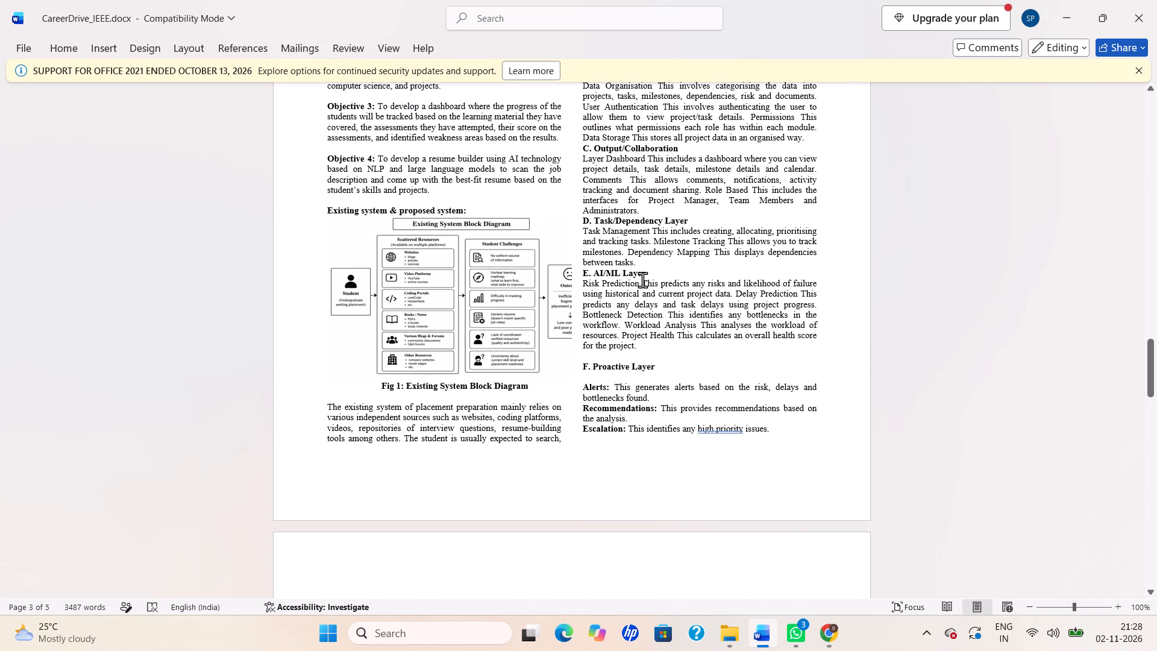
pyautogui.click(641, 284)
pyautogui.press('Left')
pyautogui.hotkey('shift', ':')
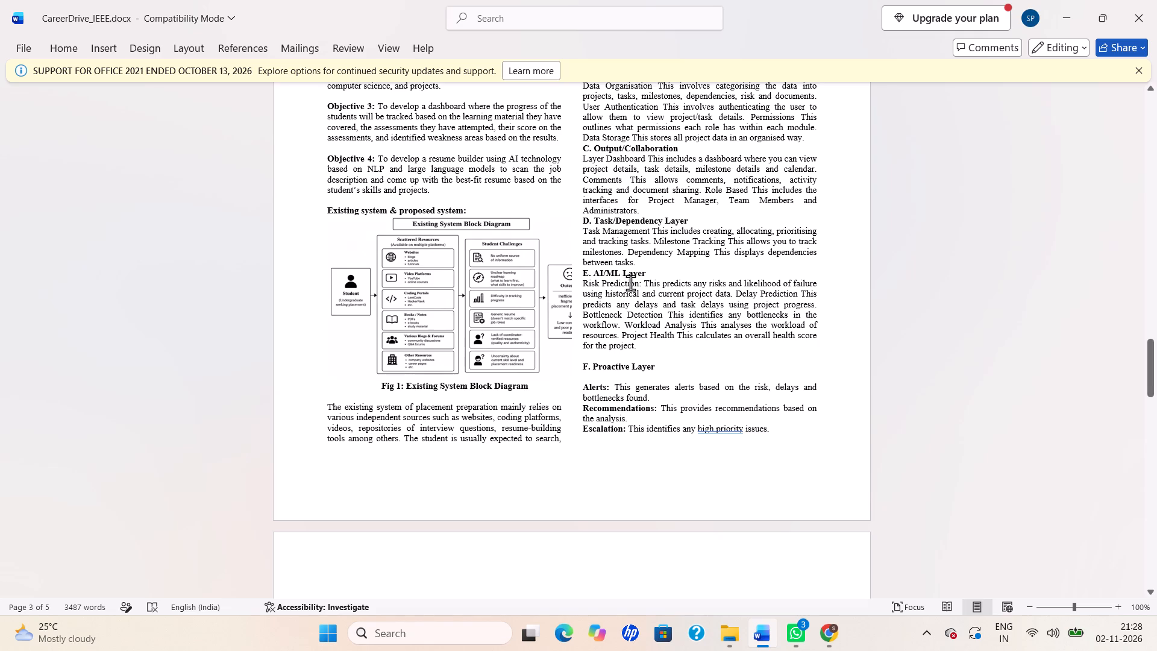
pyautogui.moveTo(641, 283); pyautogui.dragTo(588, 280)
pyautogui.moveTo(588, 280); pyautogui.dragTo(586, 280)
pyautogui.click(601, 253)
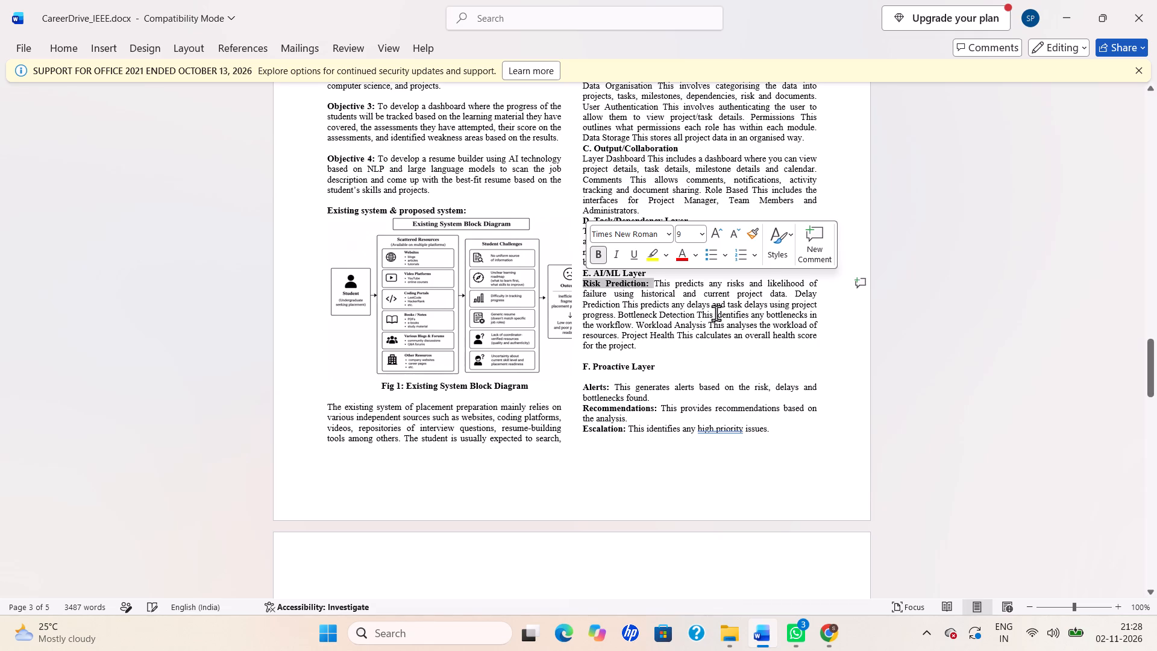
pyautogui.click(795, 289)
pyautogui.press('Return')
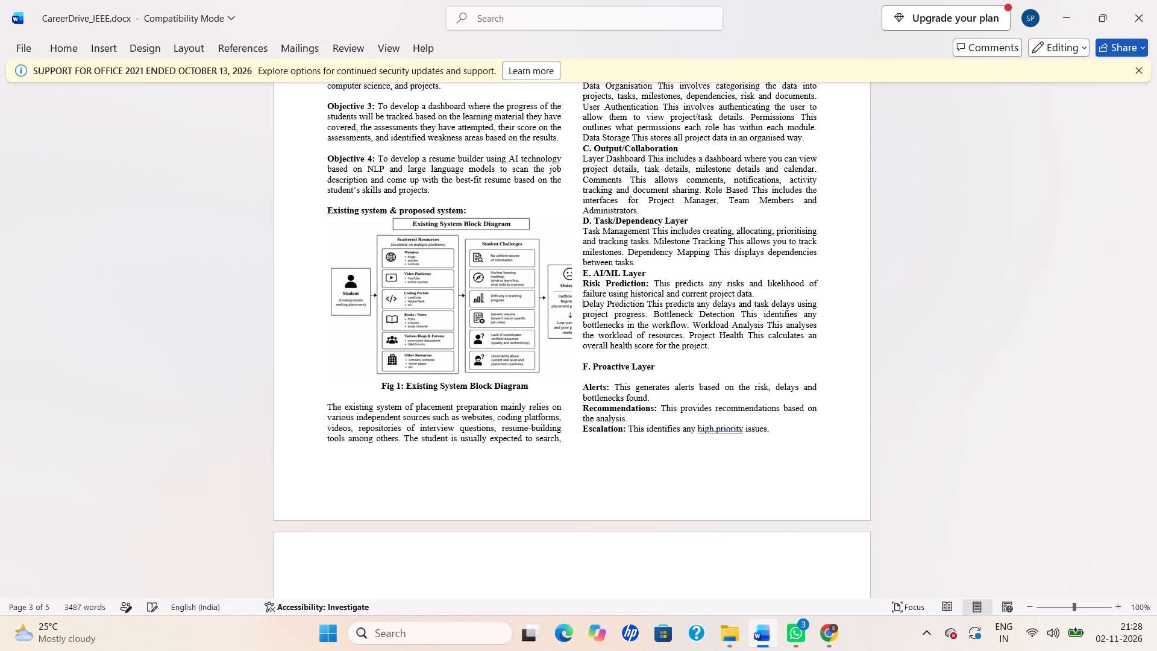
# Make the "Delay Prediction" label bold with a colon and start the "Bottleneck Detection" item on its own line.
pyautogui.click(645, 304)
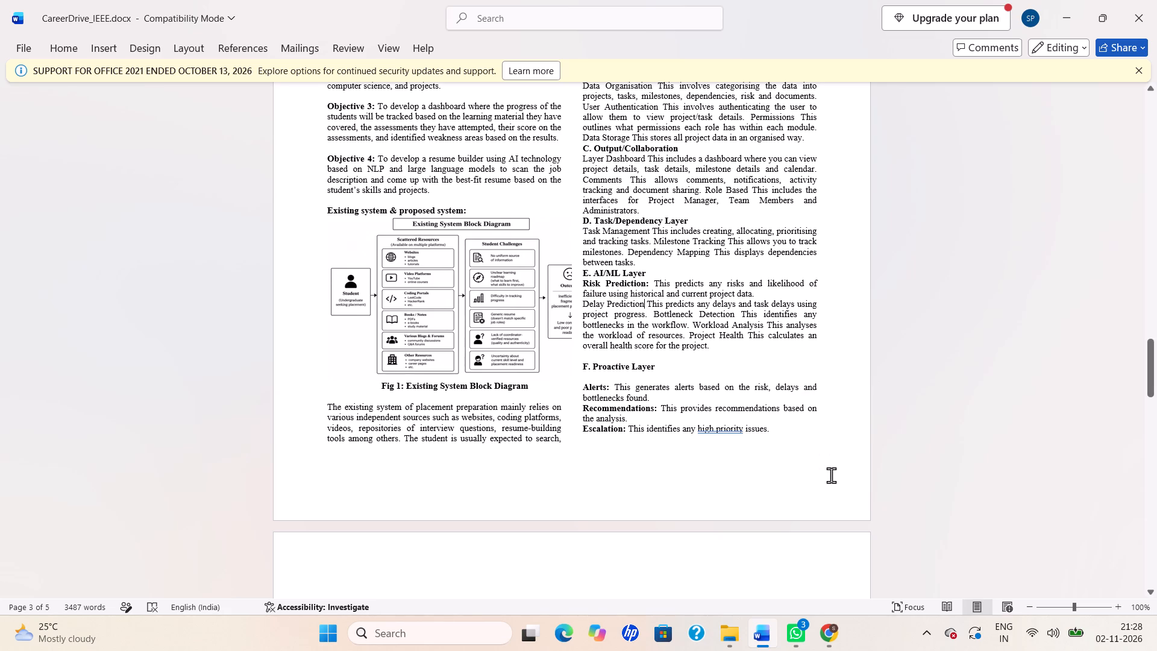
pyautogui.hotkey('shift', ':')
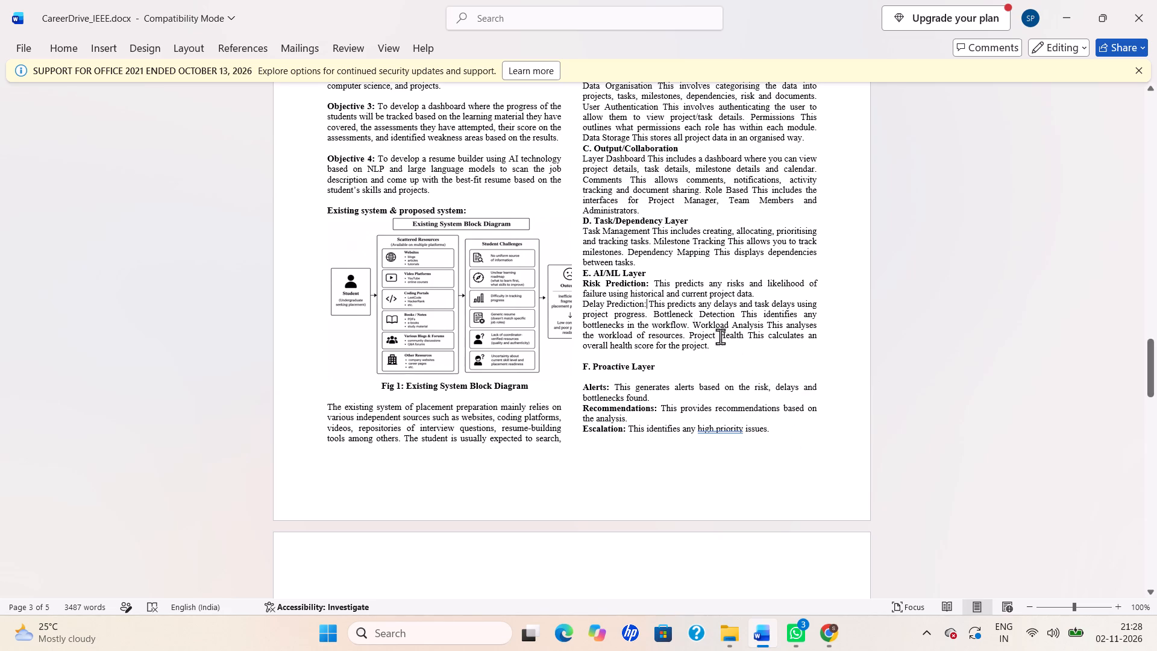
pyautogui.moveTo(648, 306); pyautogui.dragTo(630, 308)
pyautogui.moveTo(630, 308); pyautogui.dragTo(591, 312)
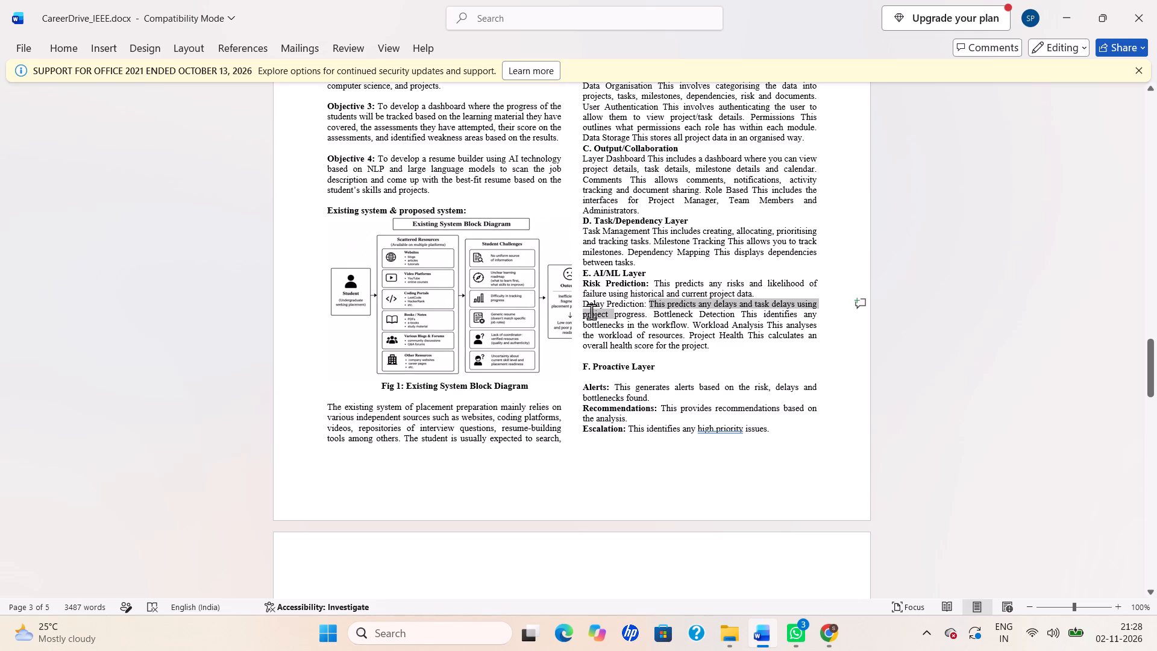
pyautogui.moveTo(591, 312); pyautogui.dragTo(581, 306)
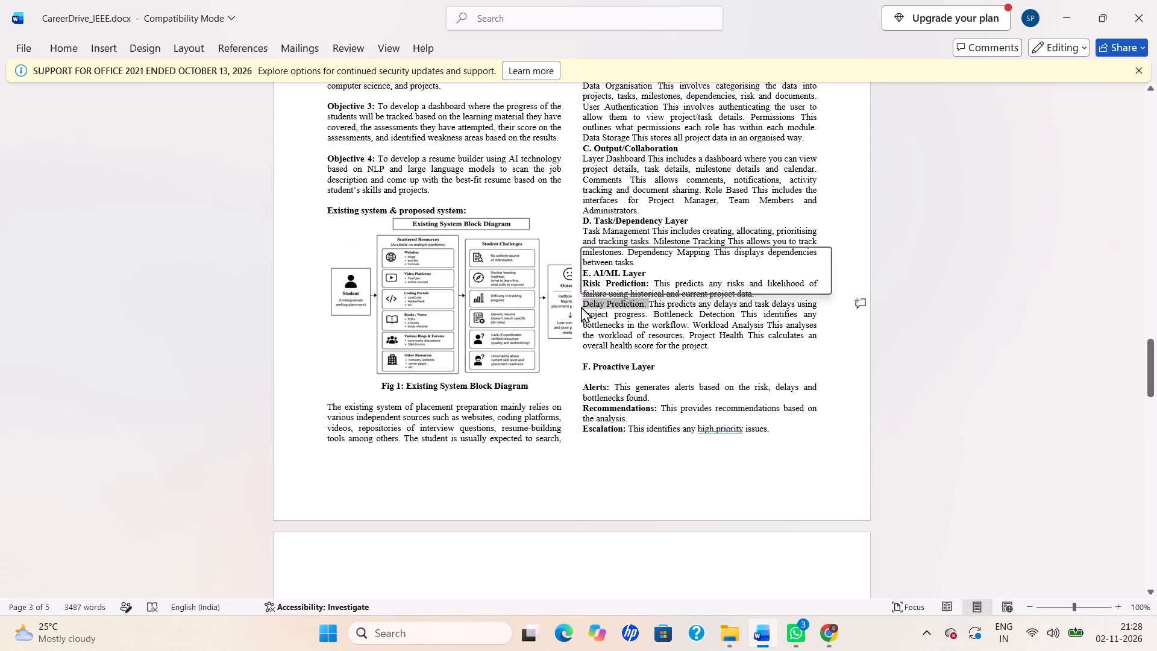
pyautogui.click(595, 278)
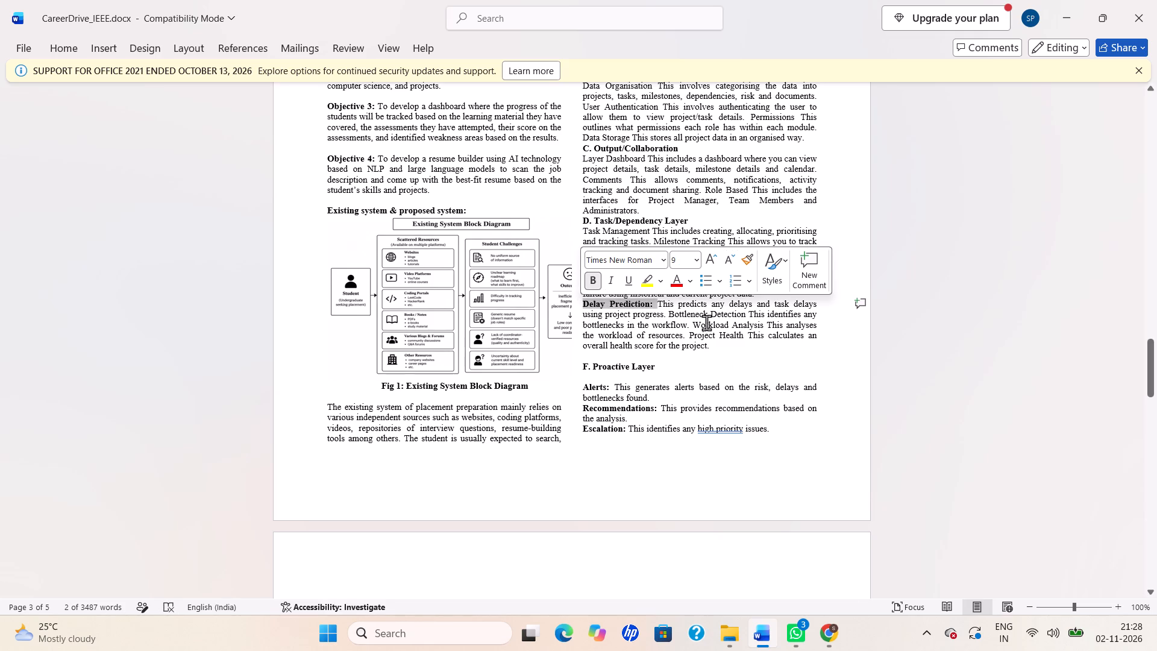
pyautogui.click(667, 312)
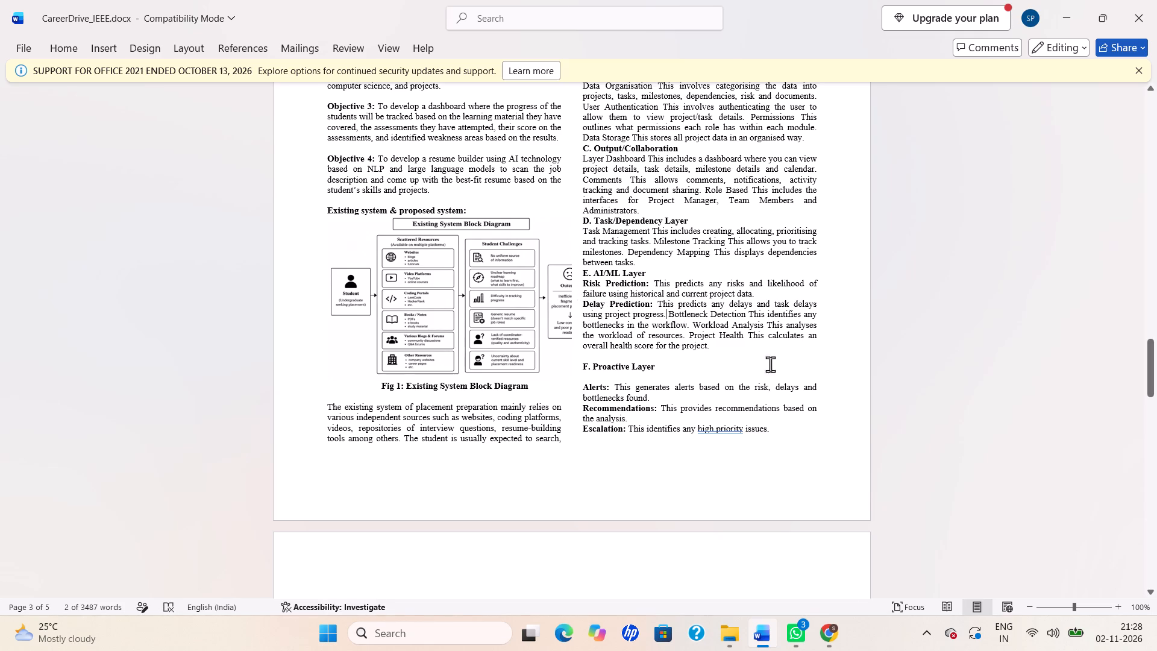
pyautogui.press('Right')
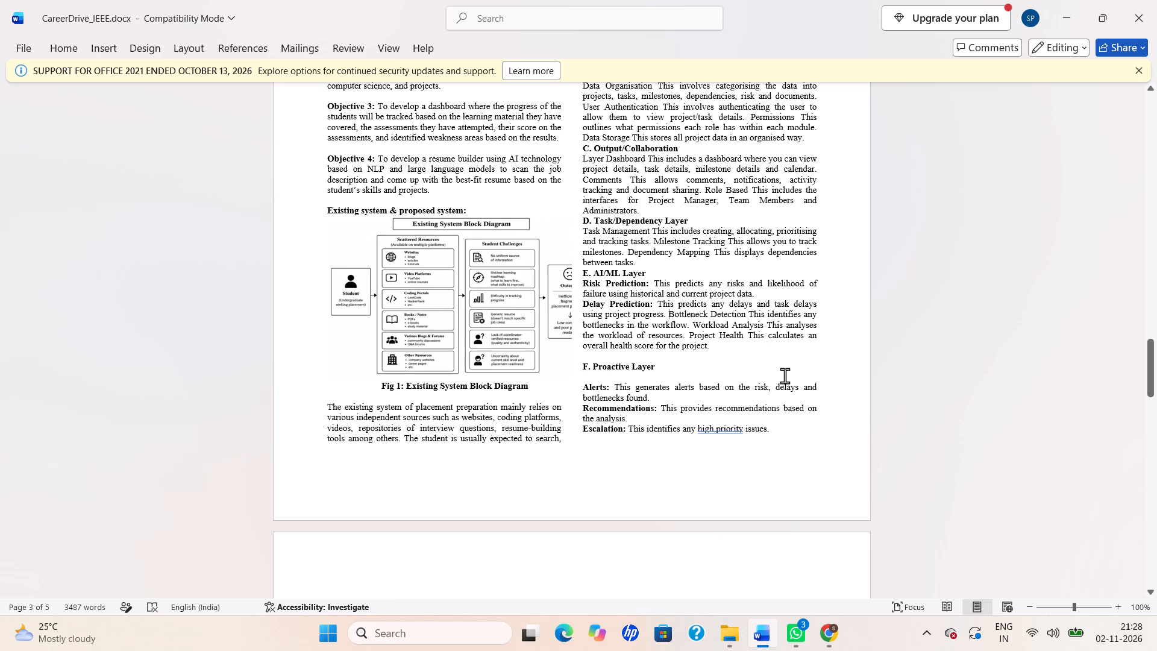
pyautogui.press('Return')
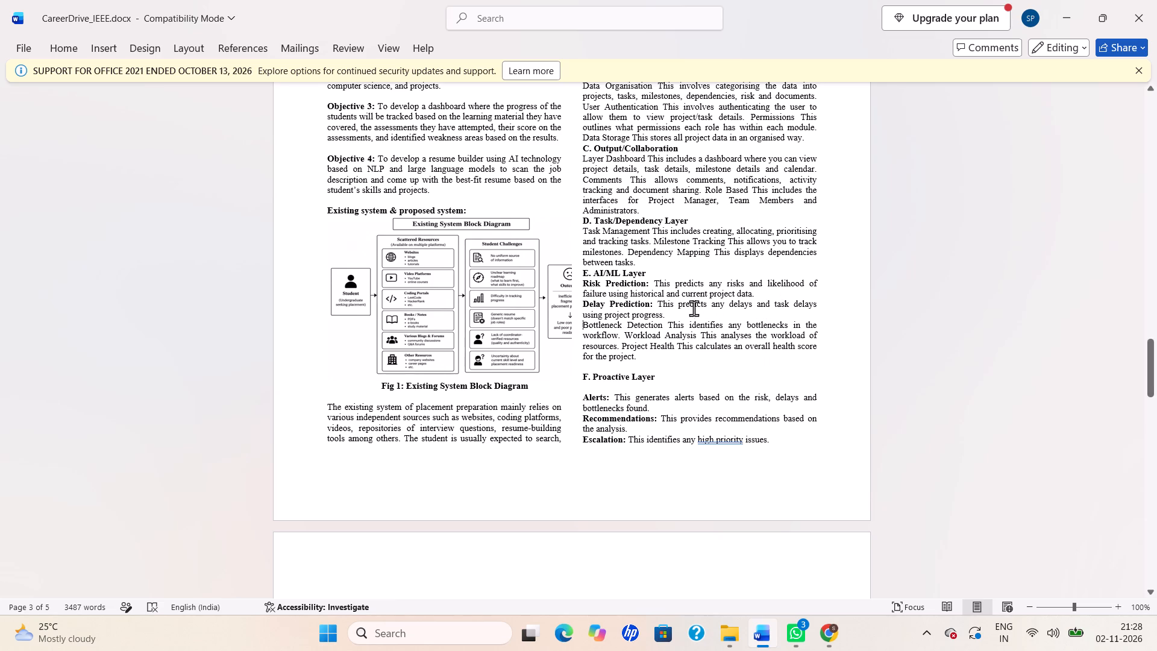
# Add a colon after the "Bottleneck Detection" label under E. AI/ML Layer and make the label bold.
pyautogui.moveTo(663, 330); pyautogui.dragTo(738, 391)
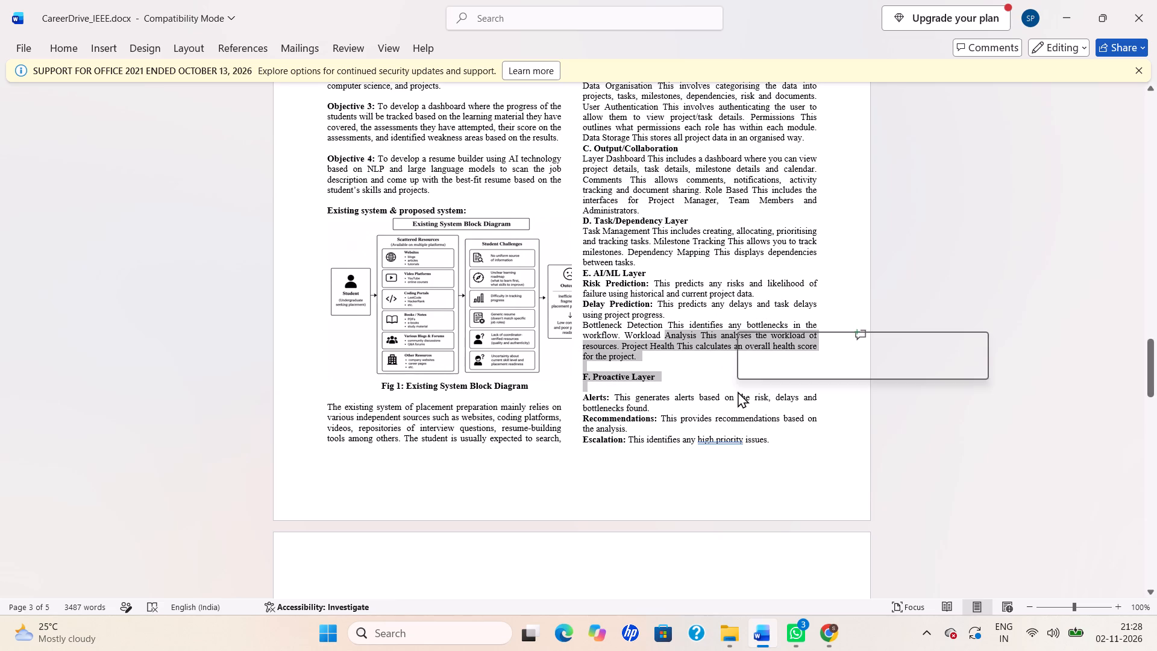
pyautogui.click(688, 368)
pyautogui.click(663, 323)
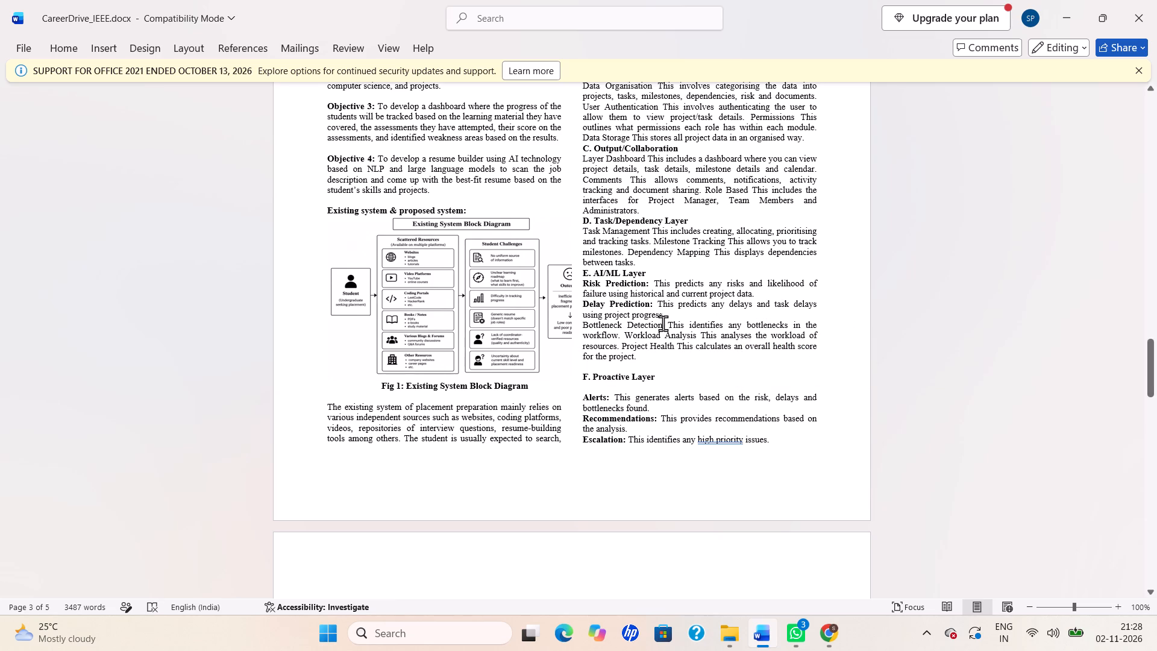
pyautogui.hotkey('shift', ':')
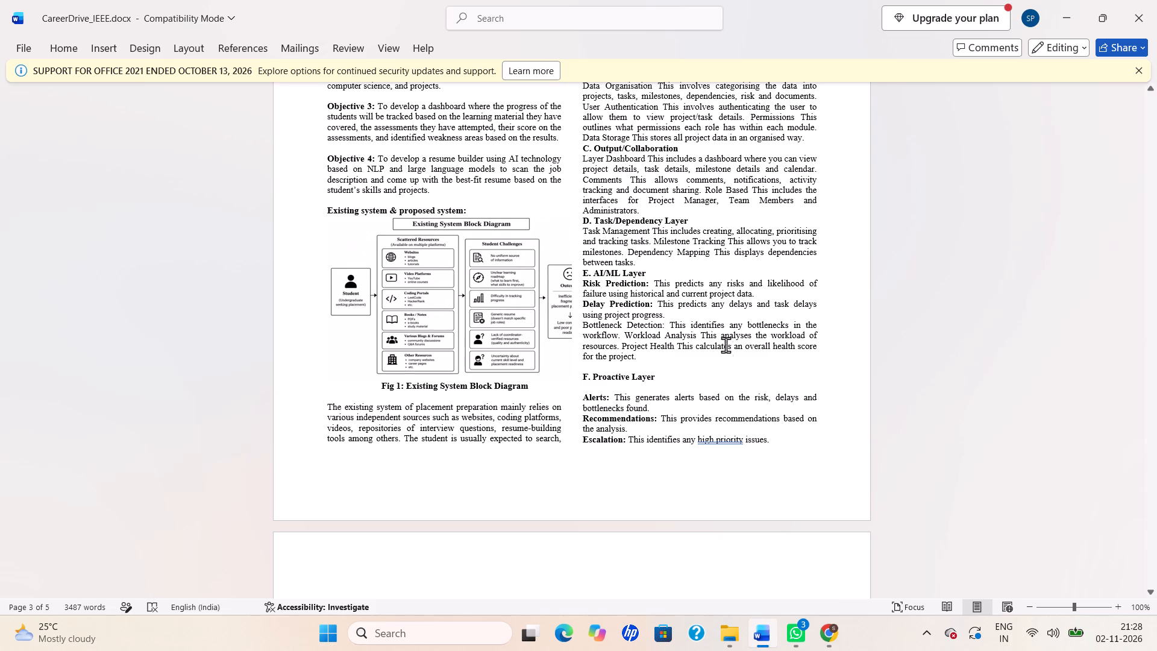
pyautogui.click(661, 321)
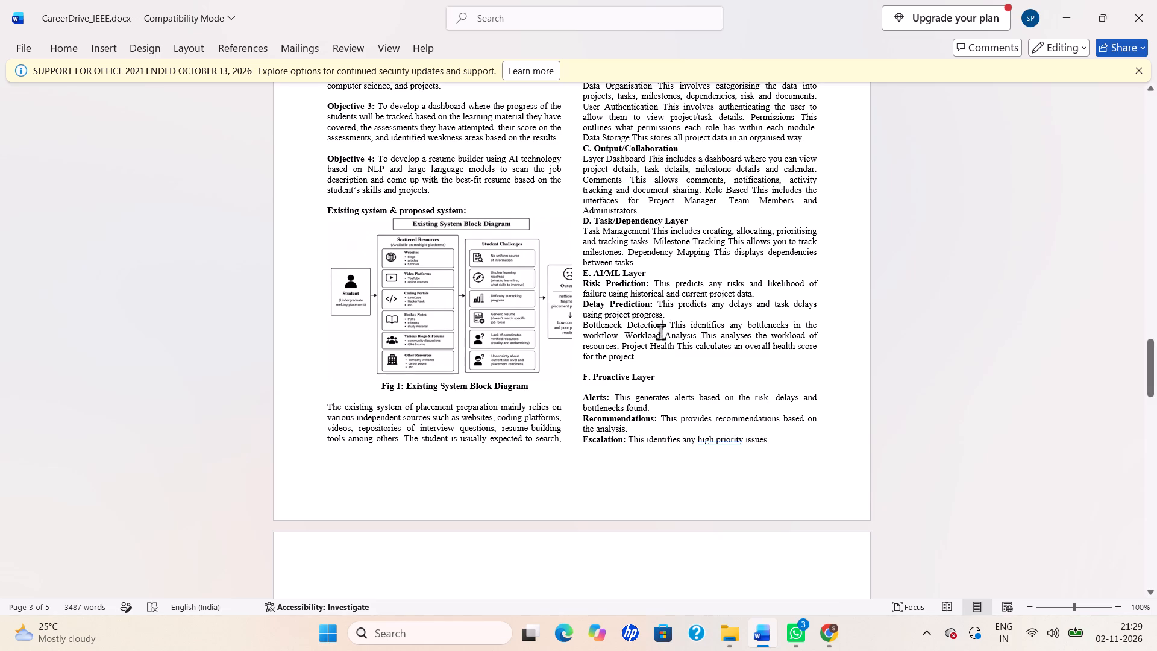
pyautogui.doubleClick(666, 325)
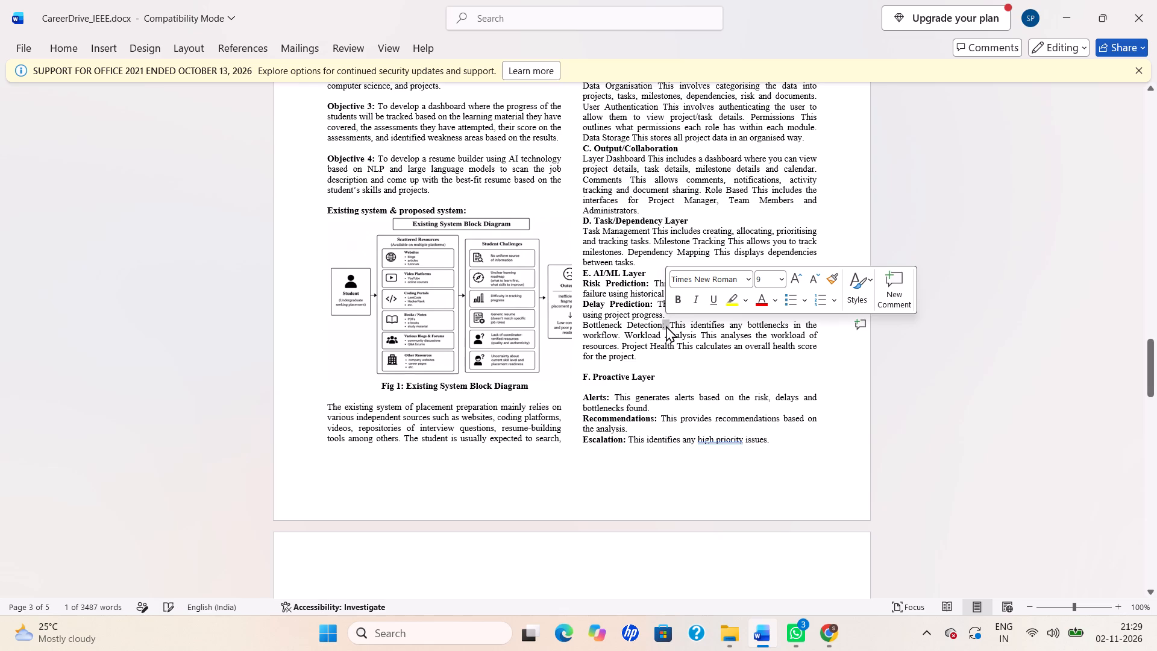
pyautogui.click(680, 365)
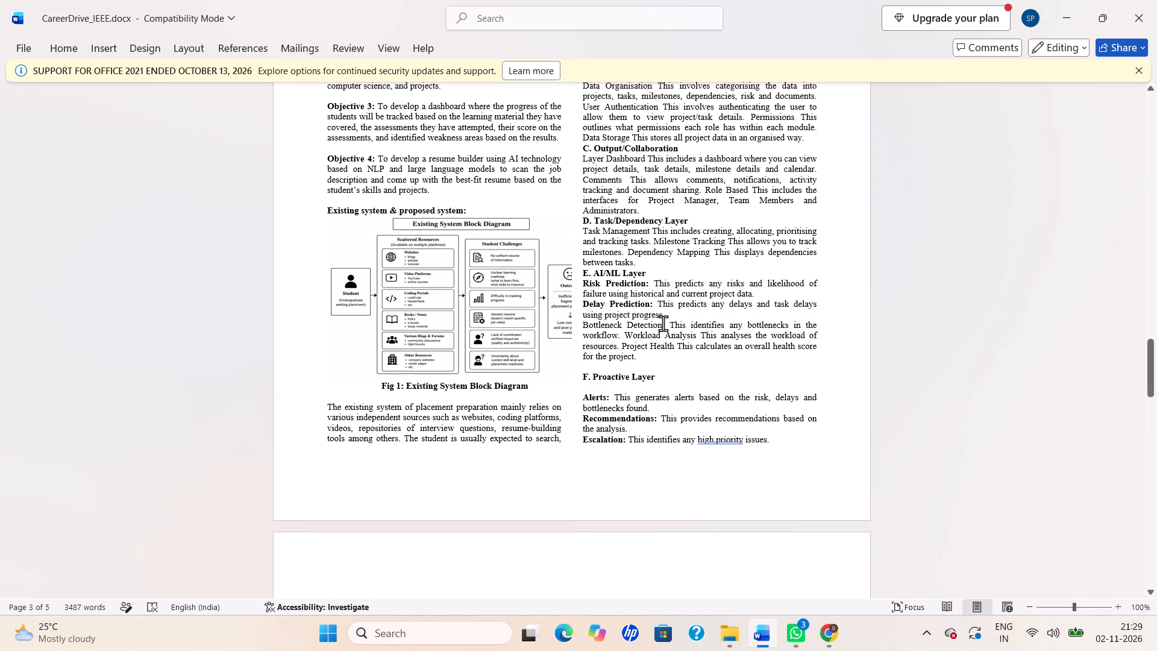
pyautogui.click(668, 327)
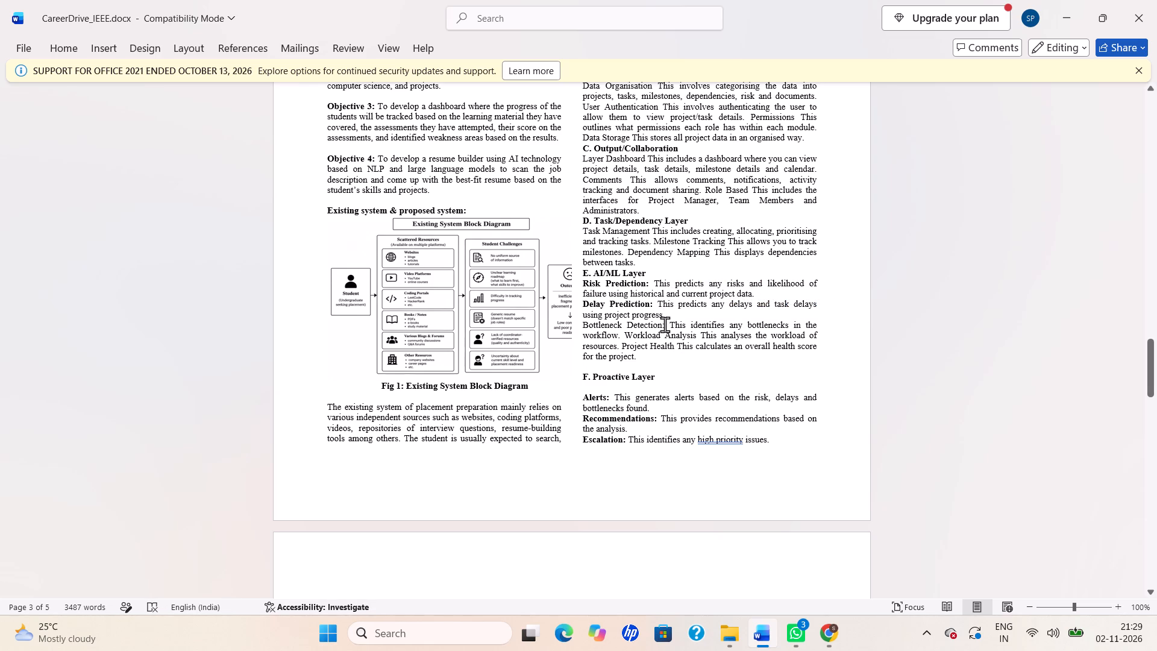
pyautogui.click(665, 324)
pyautogui.moveTo(665, 326); pyautogui.dragTo(624, 325)
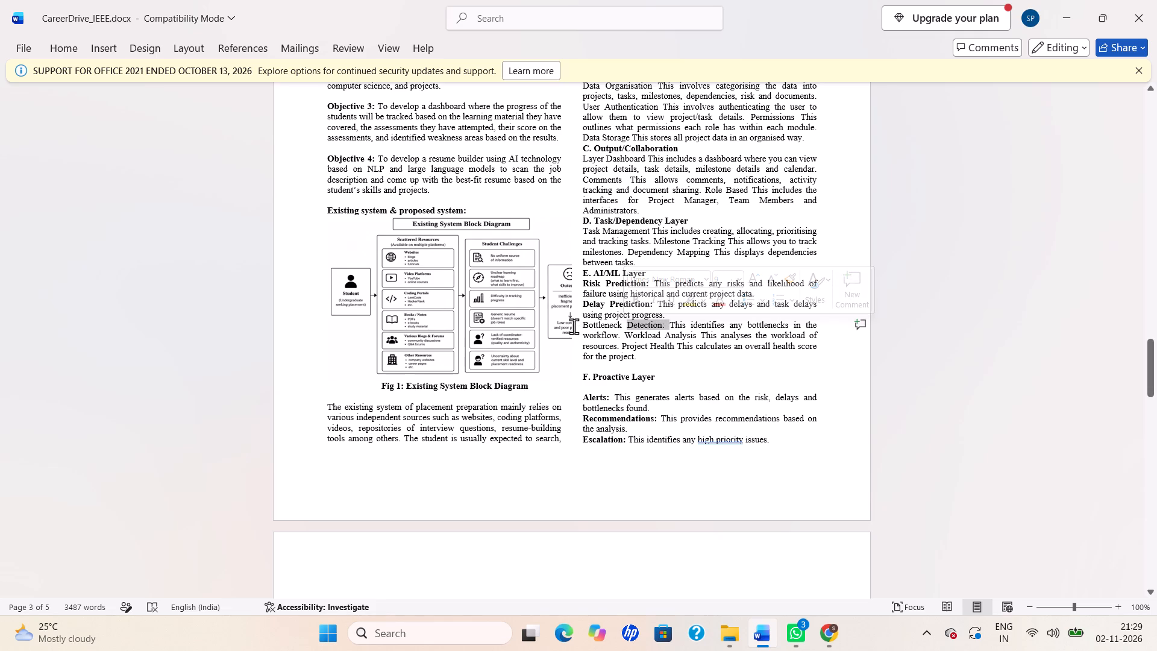
pyautogui.click(699, 379)
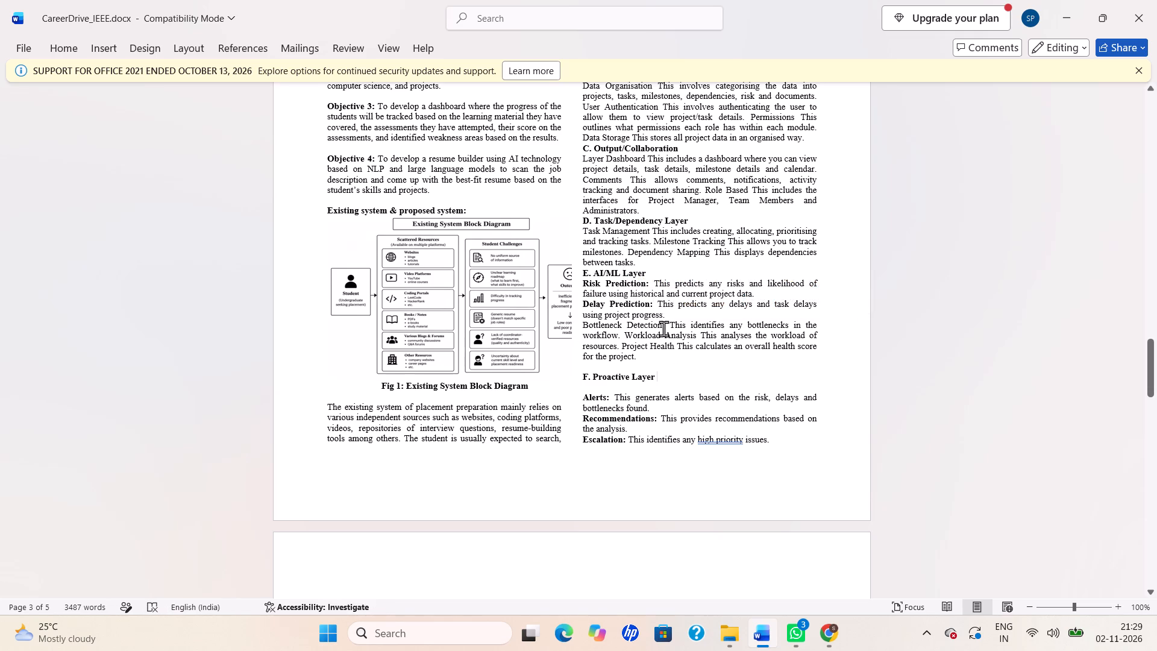
pyautogui.click(667, 325)
pyautogui.press('Left')
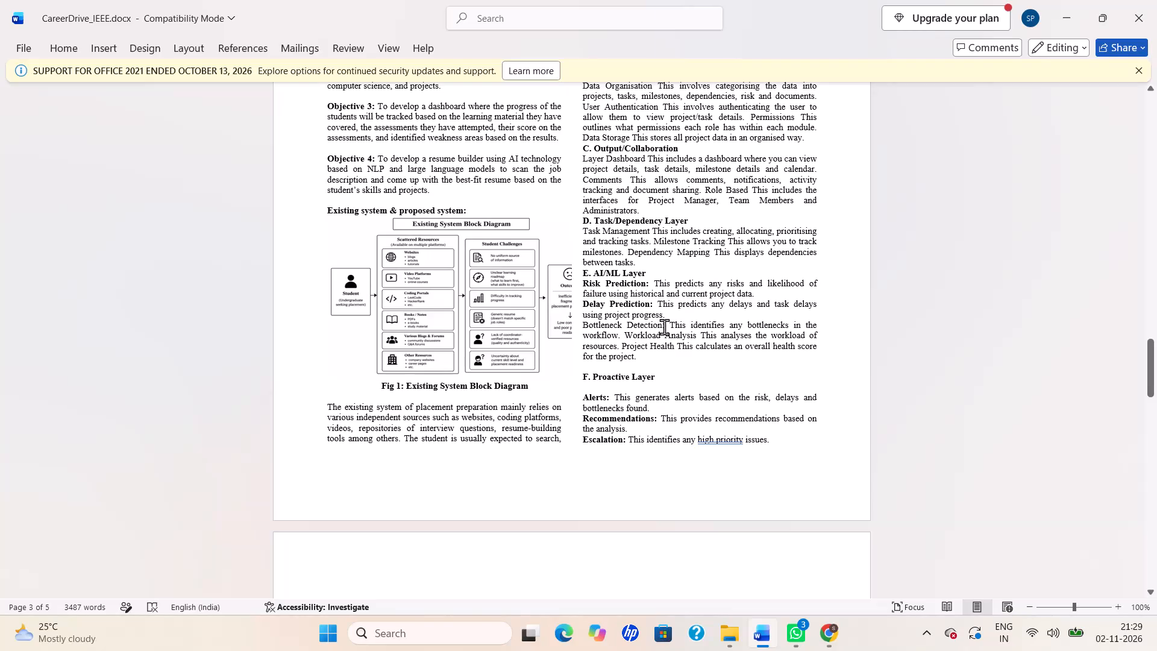
pyautogui.moveTo(667, 327); pyautogui.dragTo(594, 322)
pyautogui.click(612, 299)
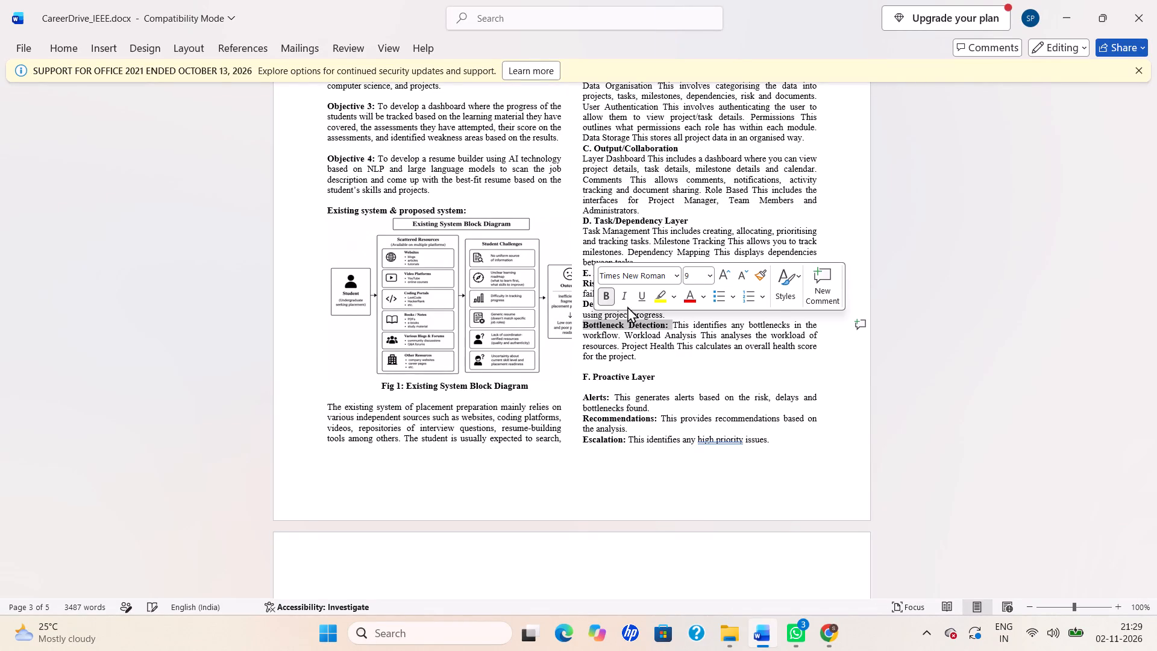
# Start the "Workload Analysis" item on its own line and make its label bold with a colon.
pyautogui.click(626, 334)
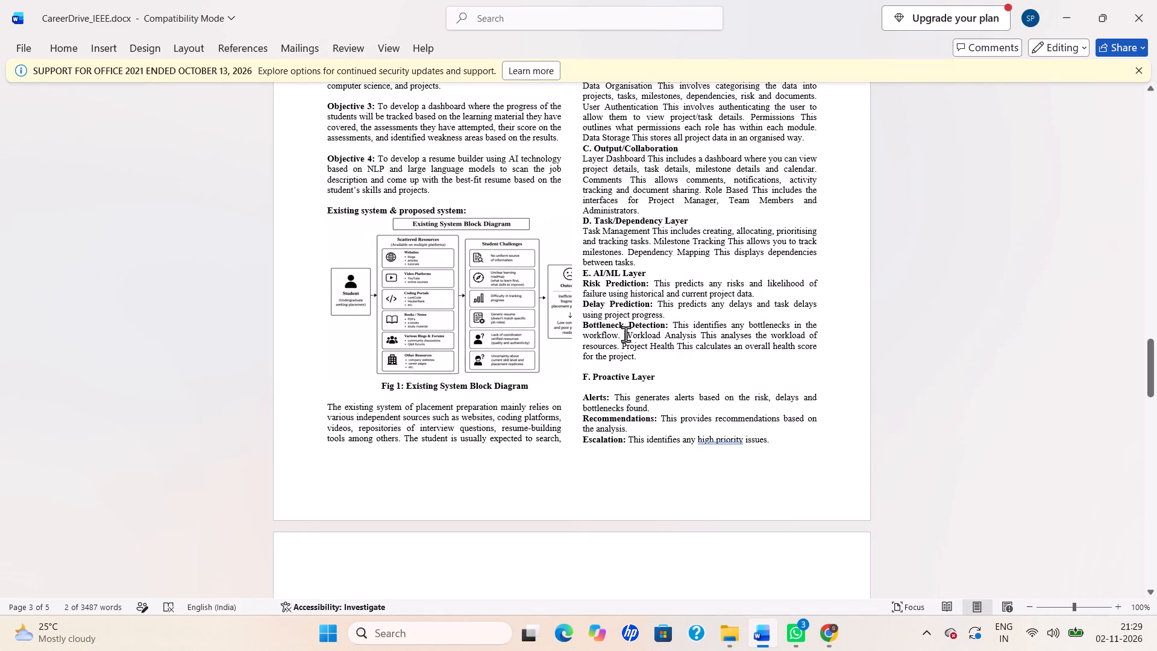
pyautogui.press('Return')
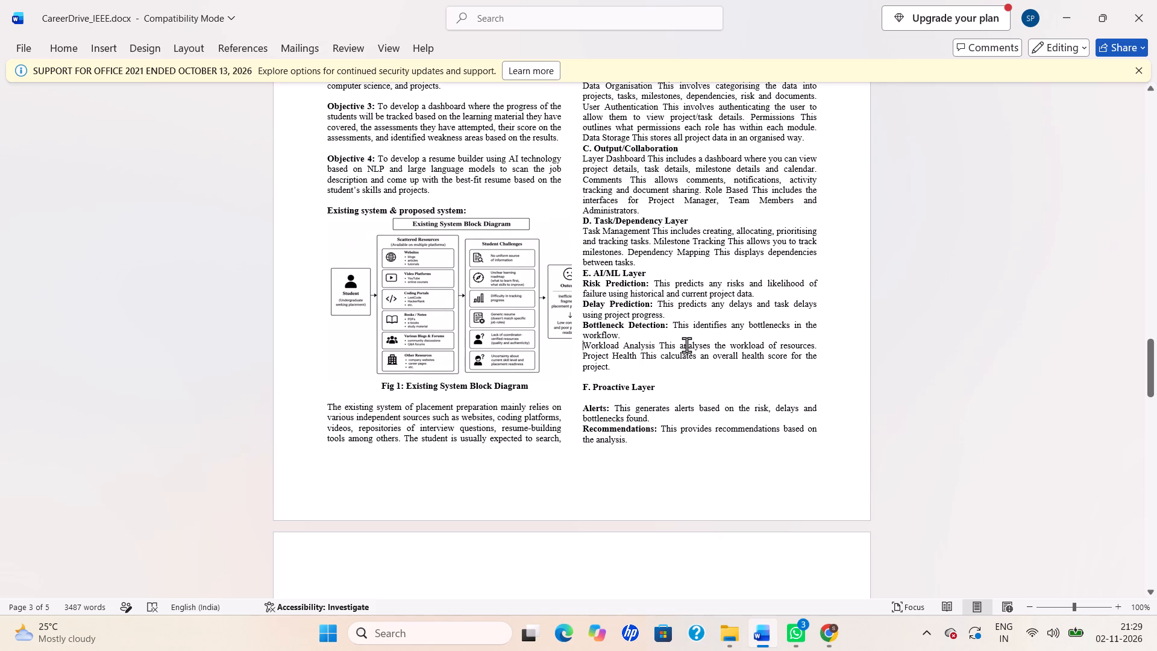
pyautogui.click(656, 347)
pyautogui.hotkey('shift', ':')
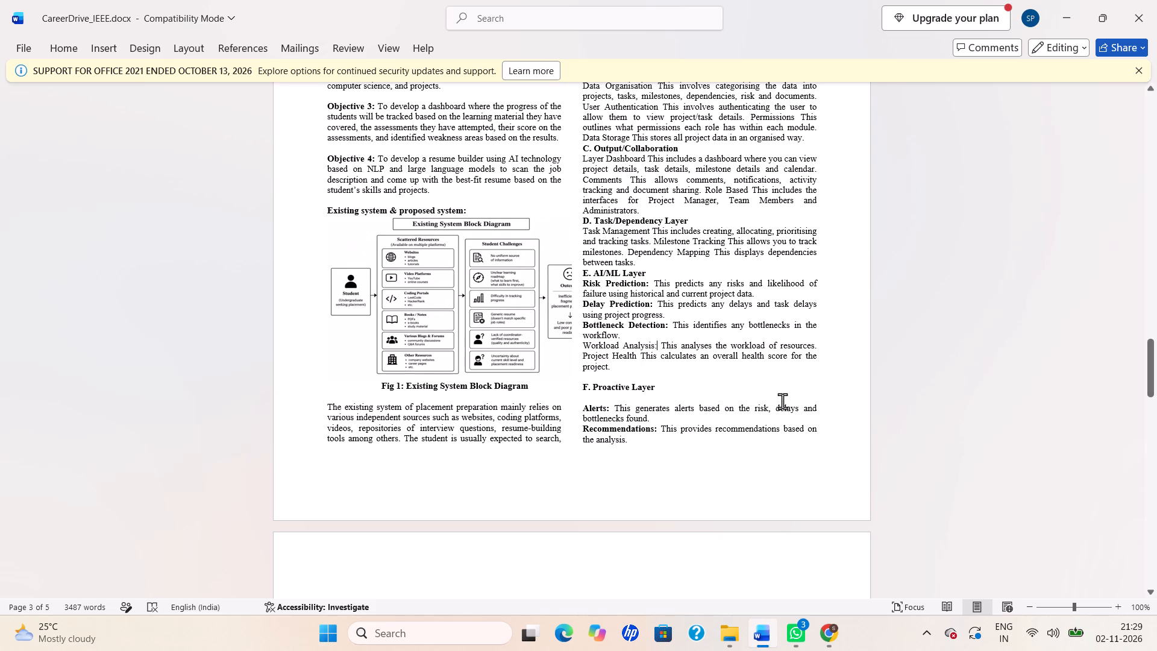
pyautogui.moveTo(660, 345); pyautogui.dragTo(591, 340)
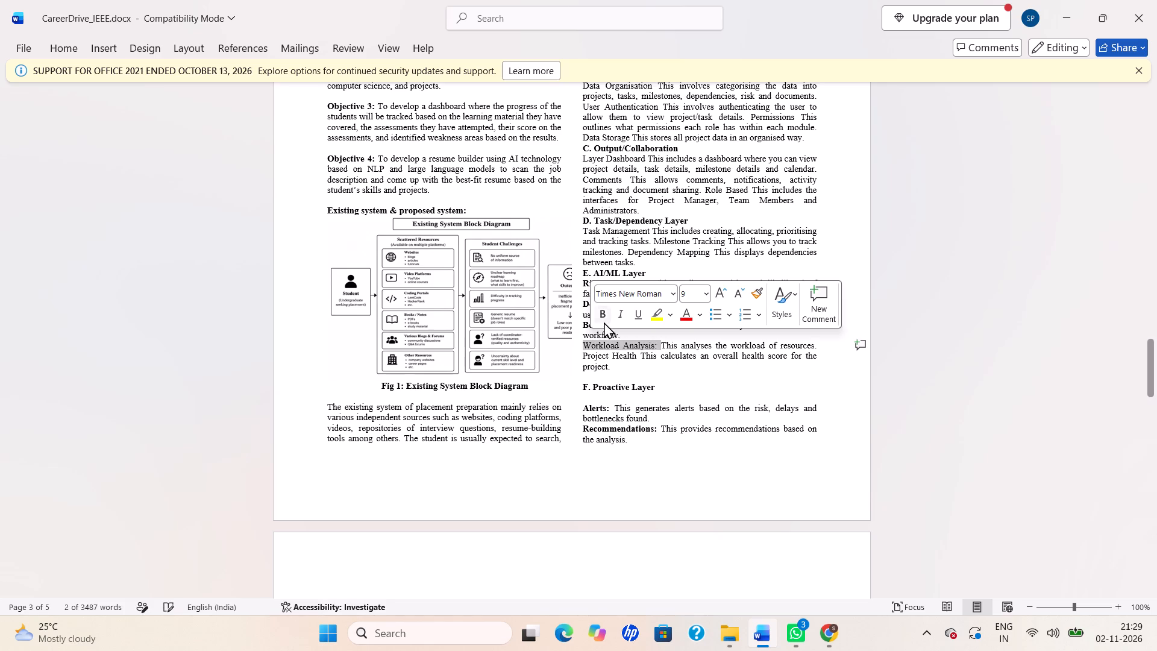
pyautogui.click(604, 320)
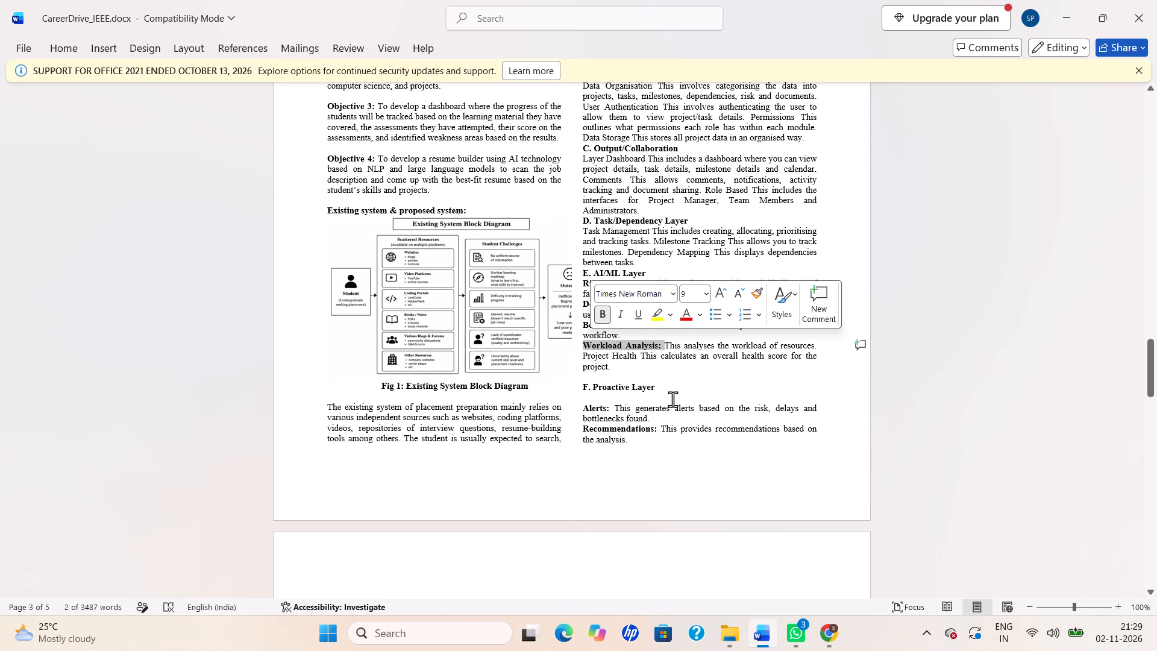
pyautogui.click(673, 399)
# Add a colon after the "Project Health" label under E. AI/ML Layer and make the label bold.
pyautogui.click(636, 354)
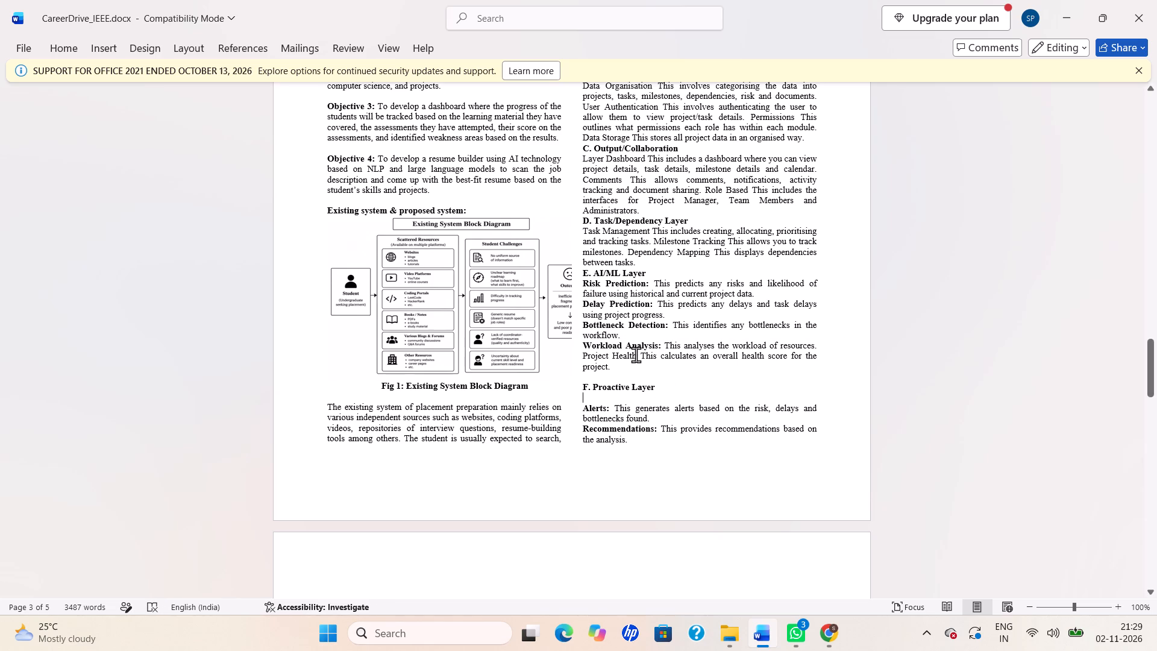
pyautogui.hotkey('shift', ':')
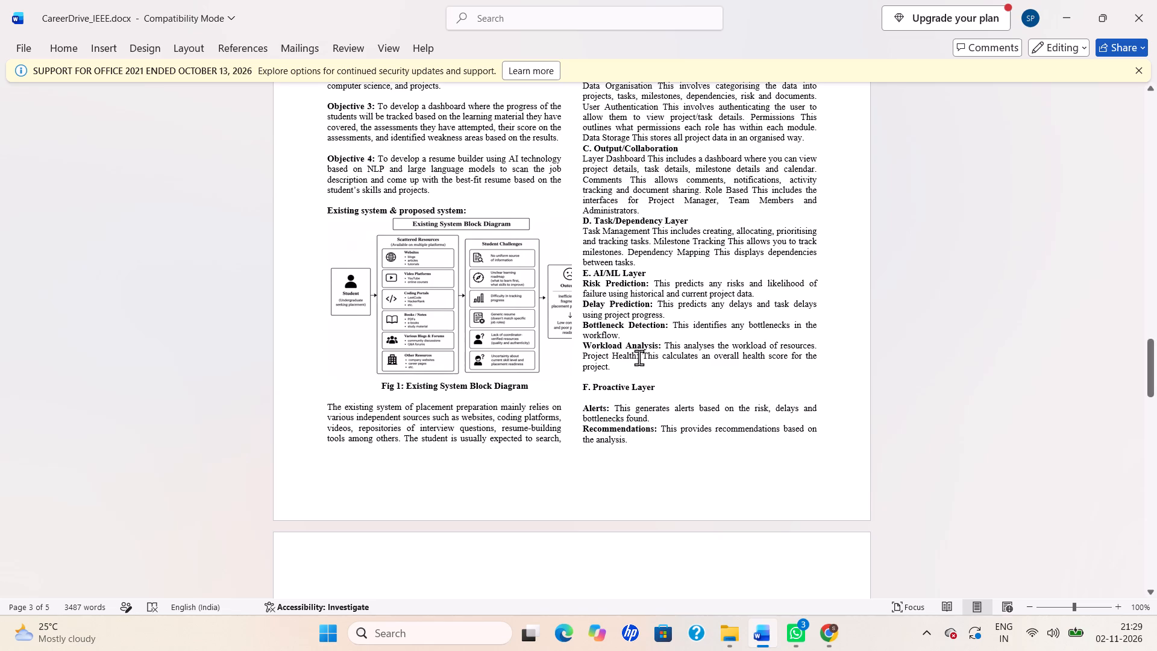
pyautogui.moveTo(639, 357); pyautogui.dragTo(595, 357)
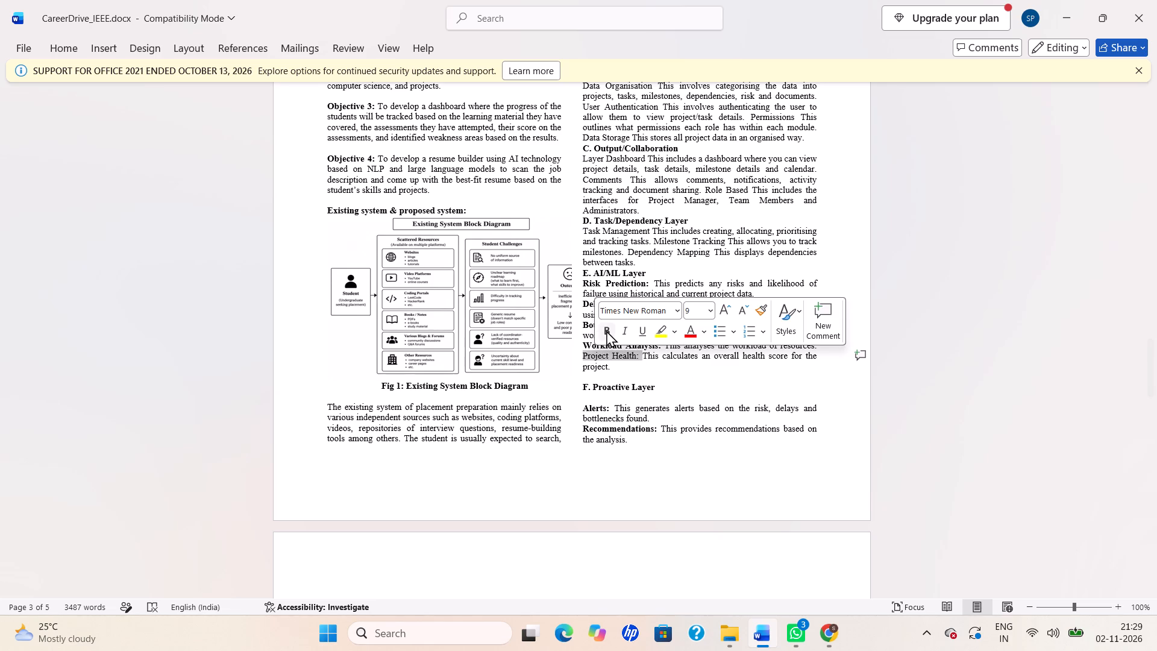
pyautogui.click(606, 330)
pyautogui.click(718, 410)
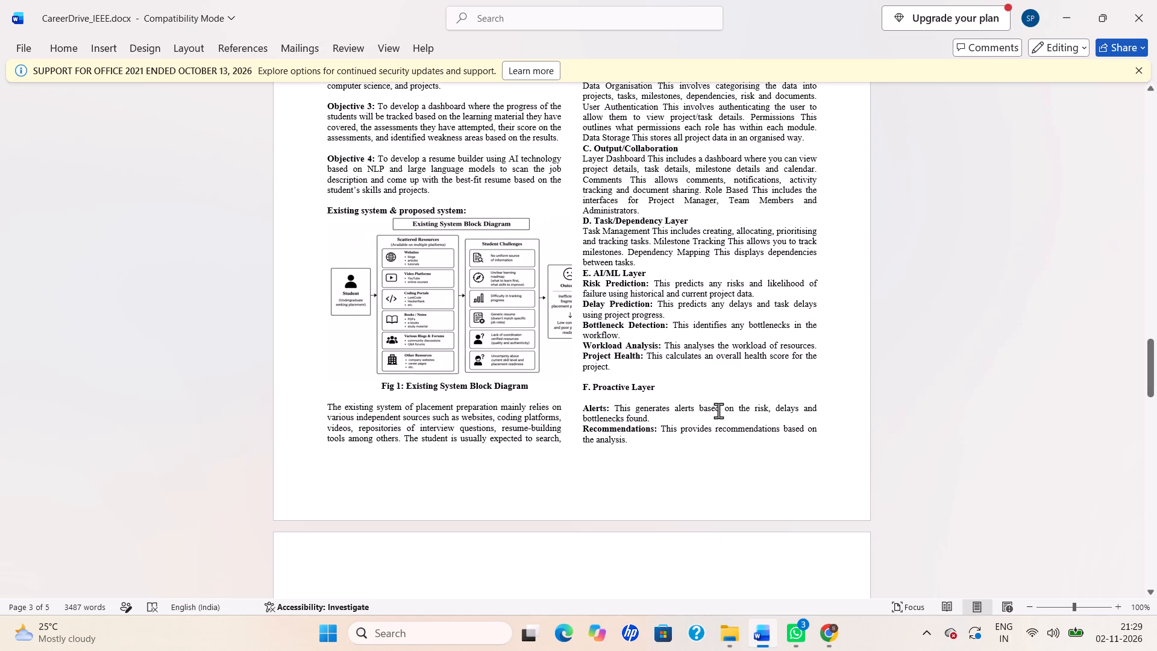
# Insert a blank line below and a blank line above the "E. AI/ML Layer" heading.
pyautogui.click(655, 272)
pyautogui.press('Return')
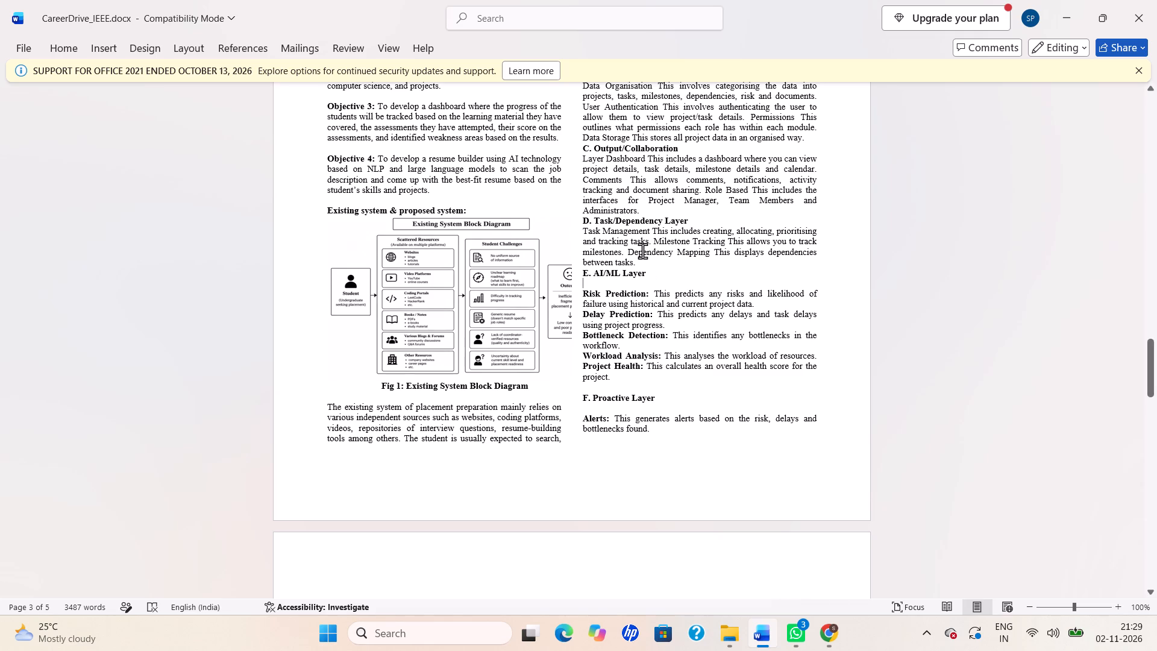
pyautogui.click(642, 261)
pyautogui.press('Return')
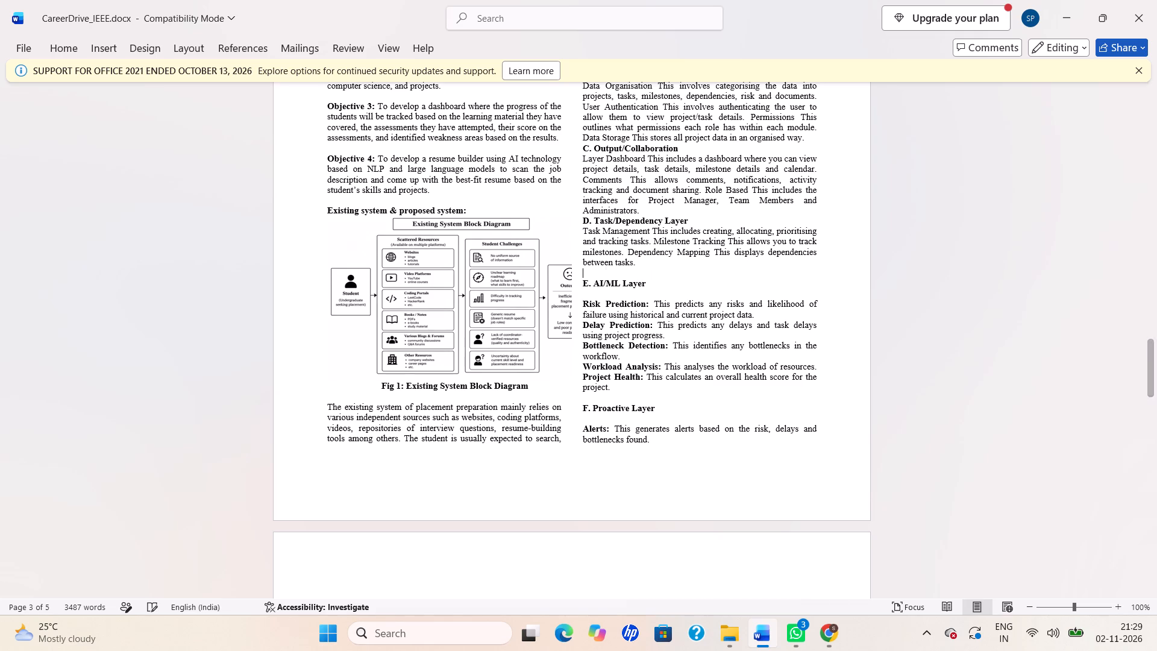
# Under D. Task/Dependency Layer, add a colon after the "Task Management" label and make the label bold.
pyautogui.click(650, 228)
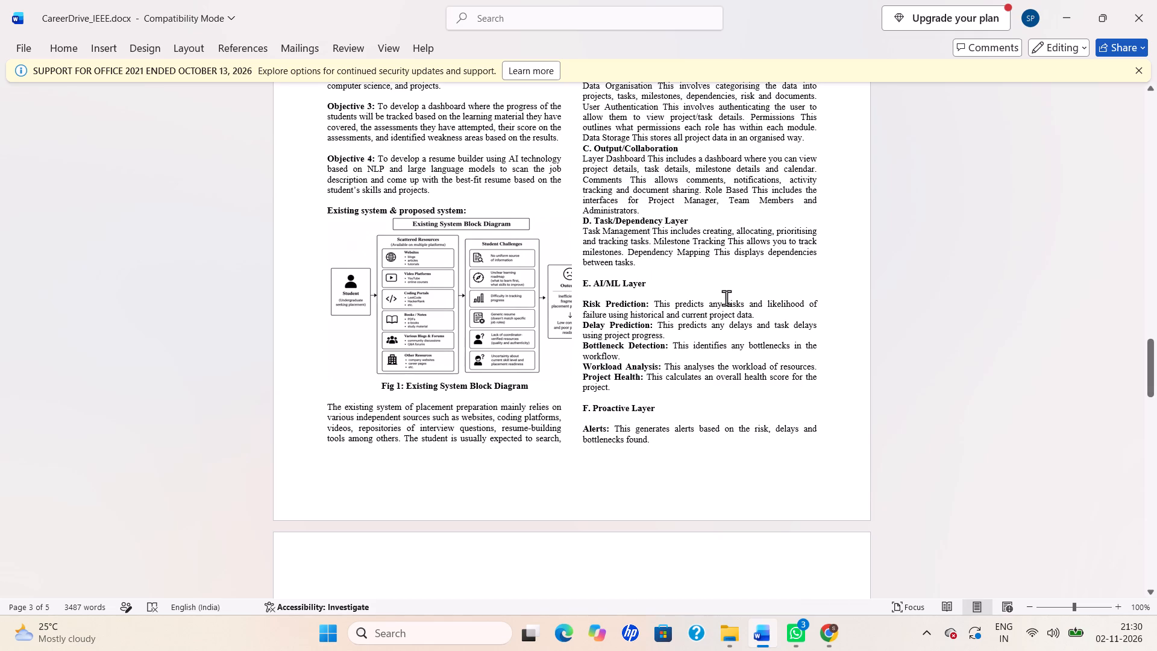
pyautogui.hotkey('shift', ':')
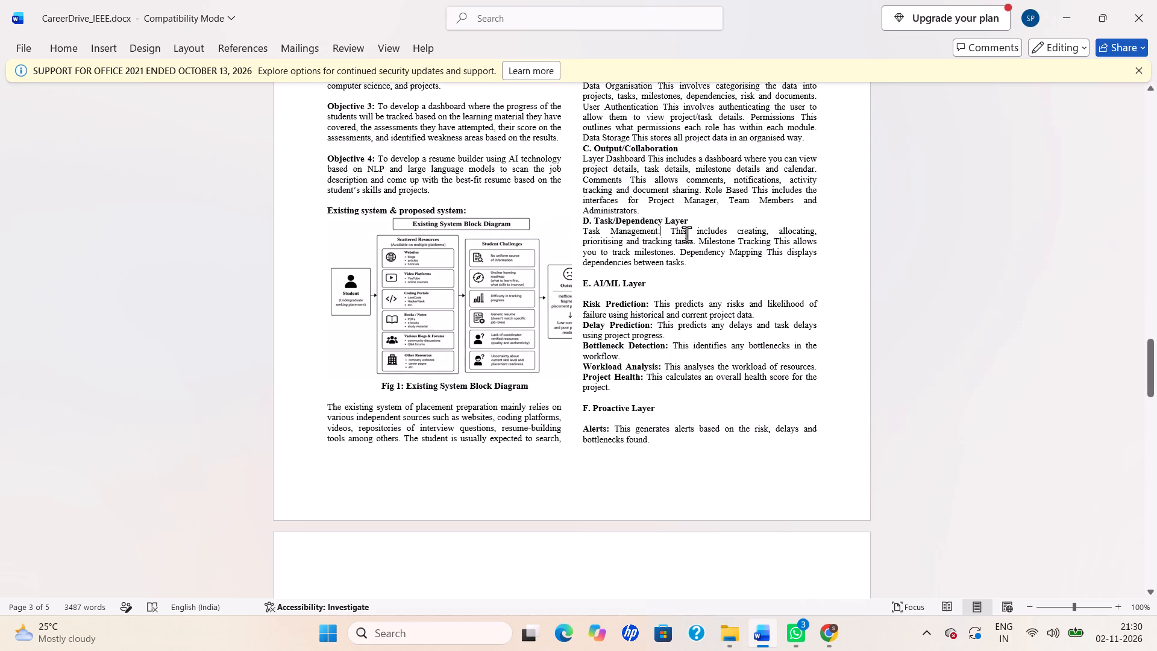
pyautogui.scroll(3, 669, 222)
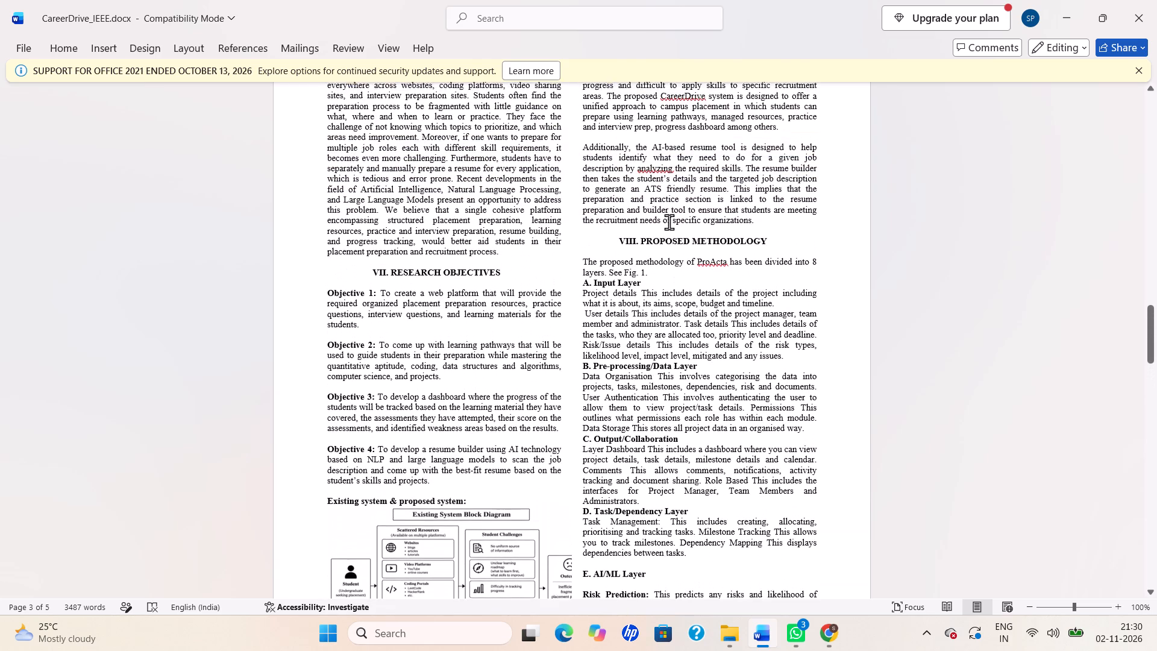
pyautogui.scroll(-1, 669, 225)
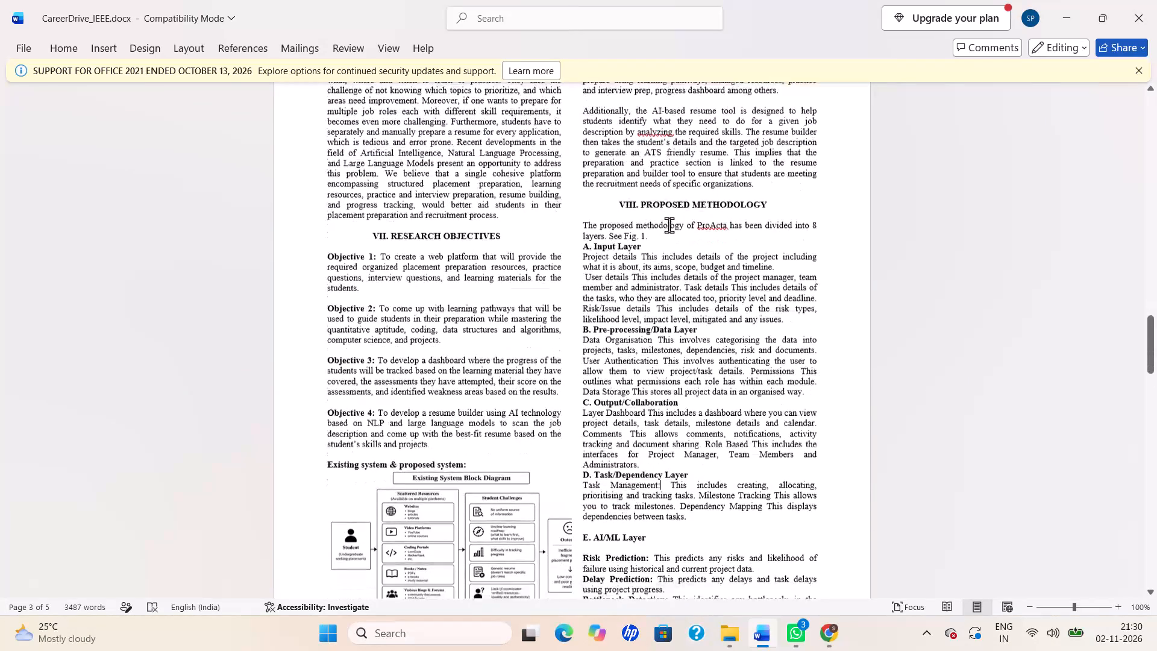
pyautogui.scroll(-1, 669, 225)
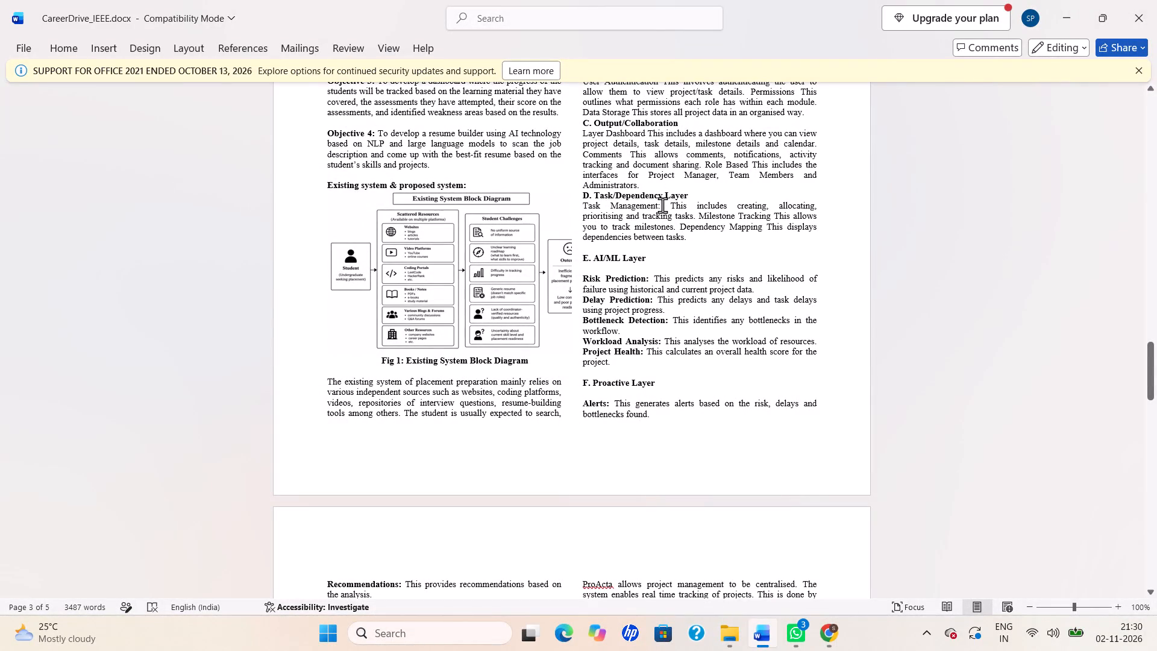
pyautogui.moveTo(664, 211); pyautogui.dragTo(611, 203)
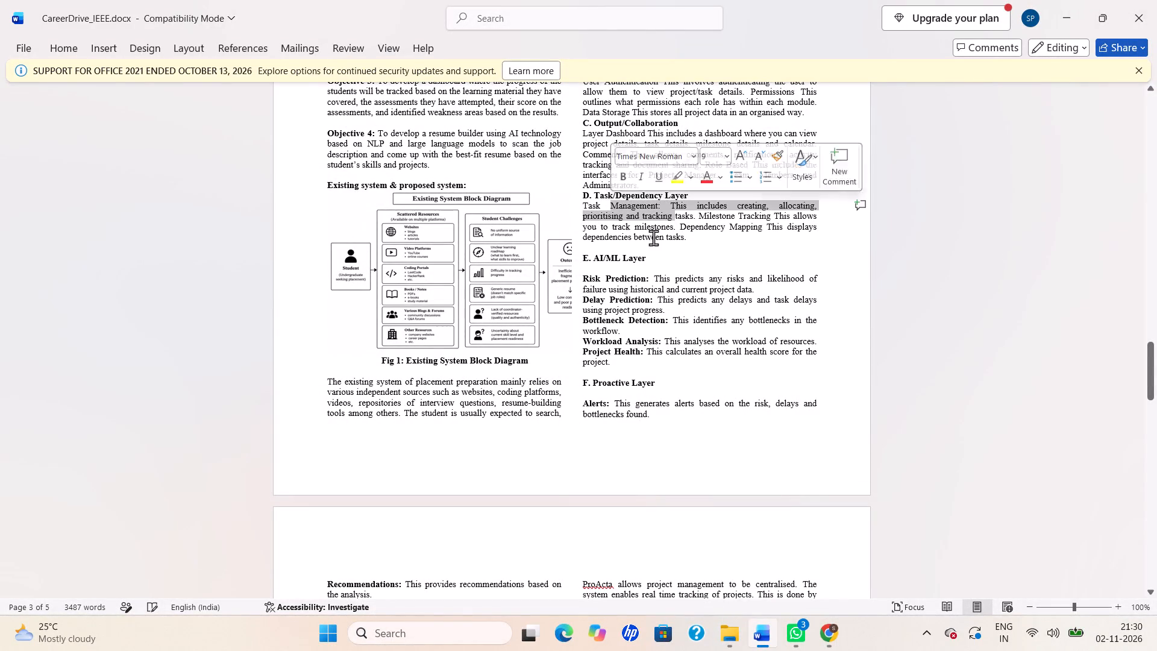
pyautogui.click(697, 262)
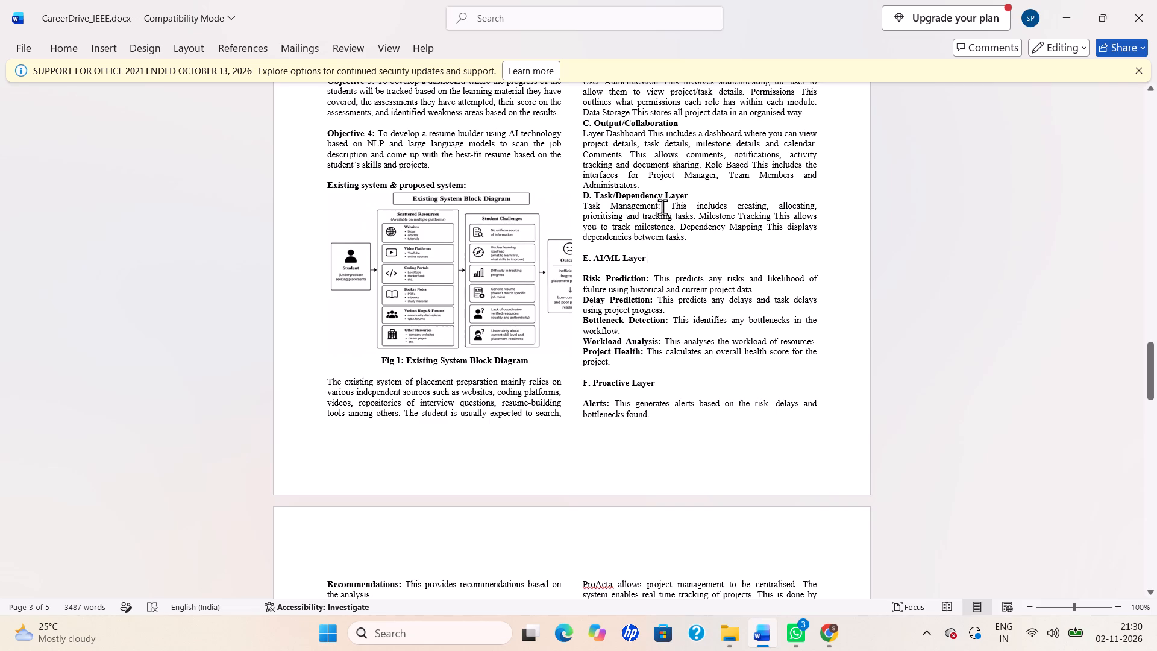
pyautogui.moveTo(660, 205); pyautogui.dragTo(626, 214)
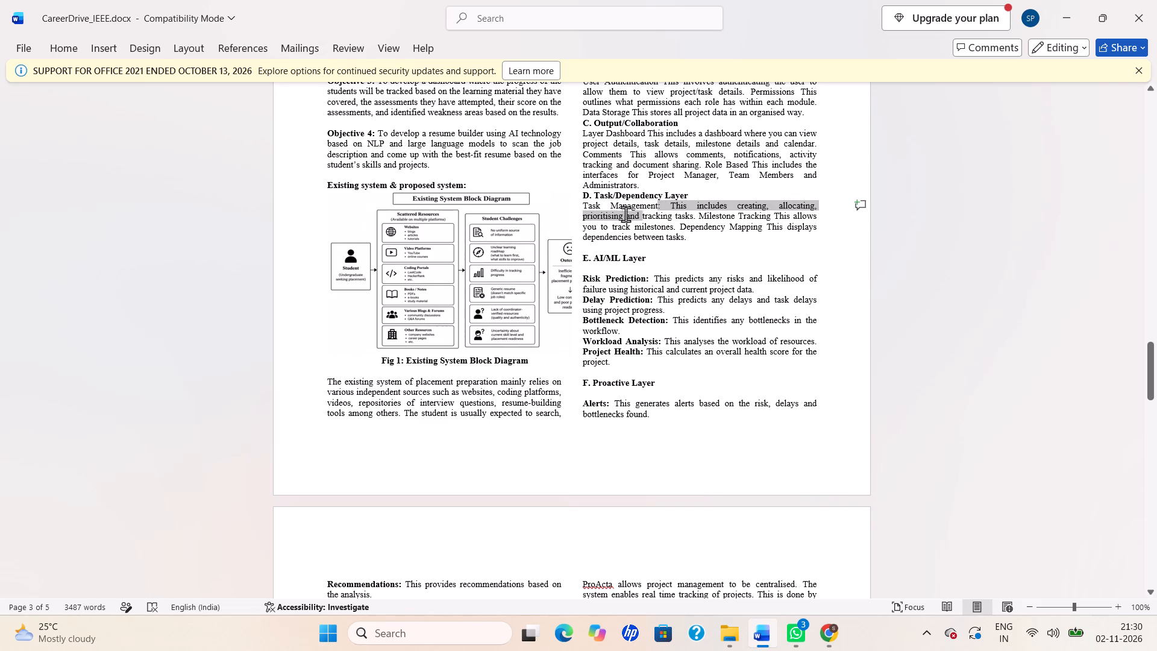
pyautogui.moveTo(626, 214); pyautogui.dragTo(589, 204)
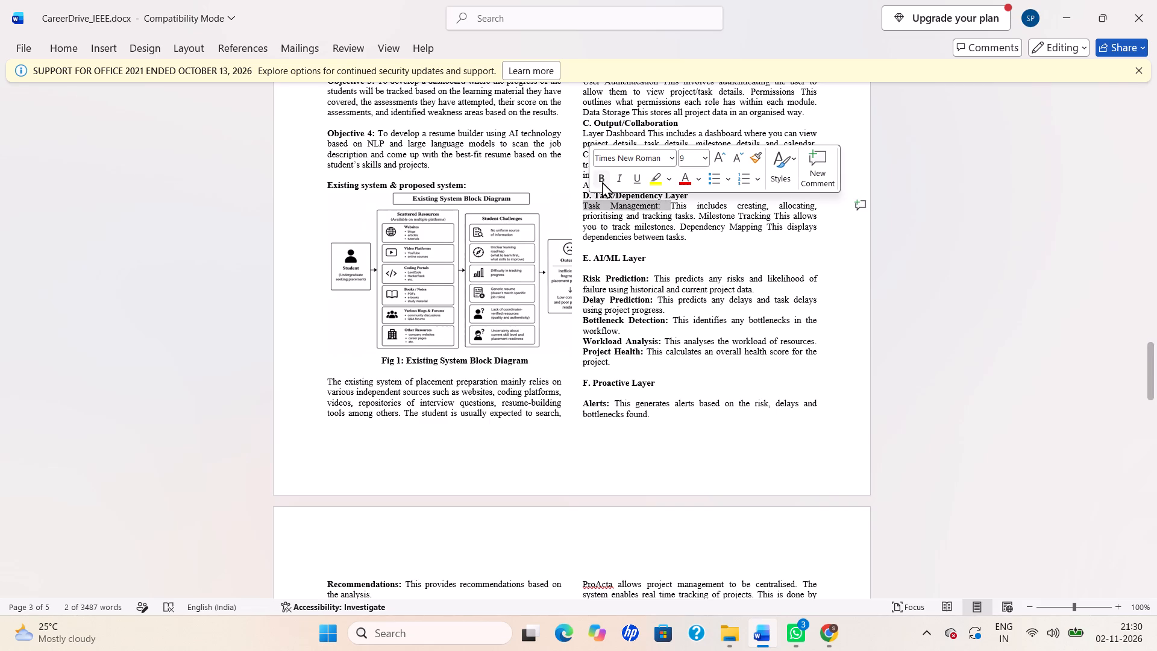
pyautogui.click(603, 178)
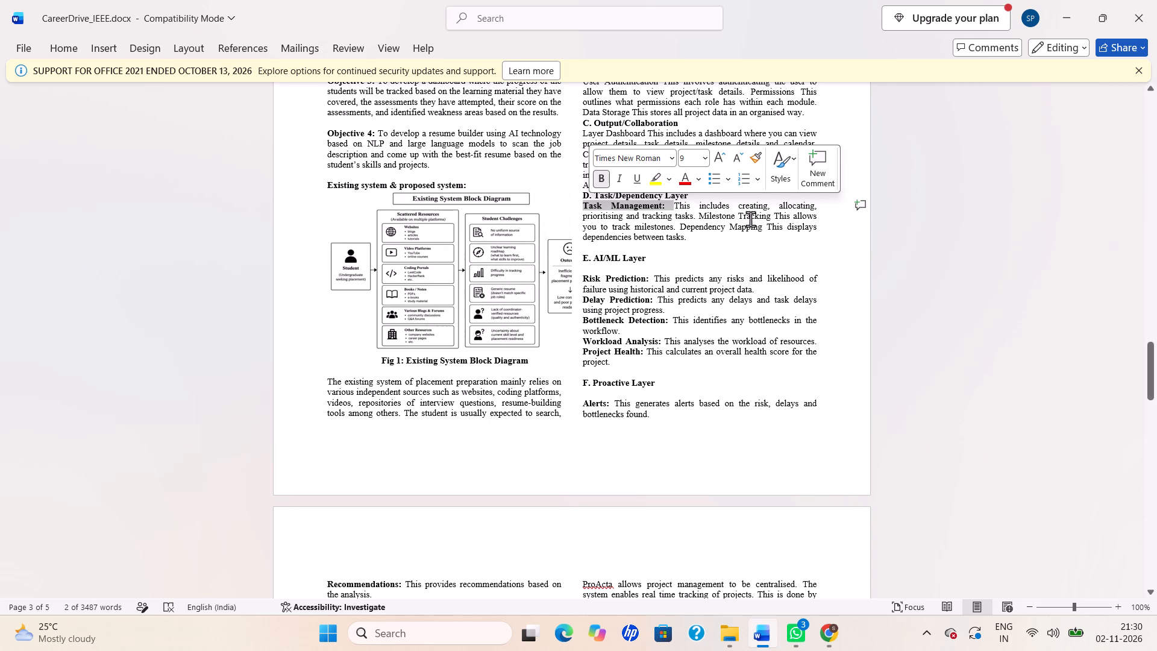
# Start the "Milestone Tracking" item on its own line, add a colon after its label and make the label bold.
pyautogui.click(697, 215)
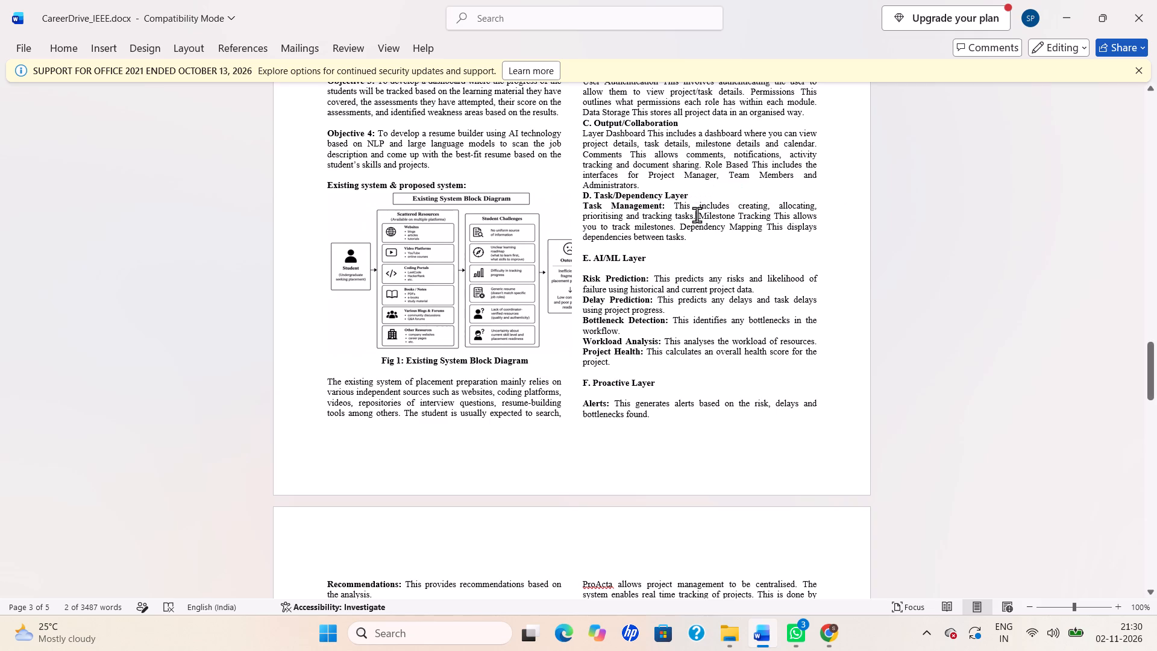
pyautogui.press('Return')
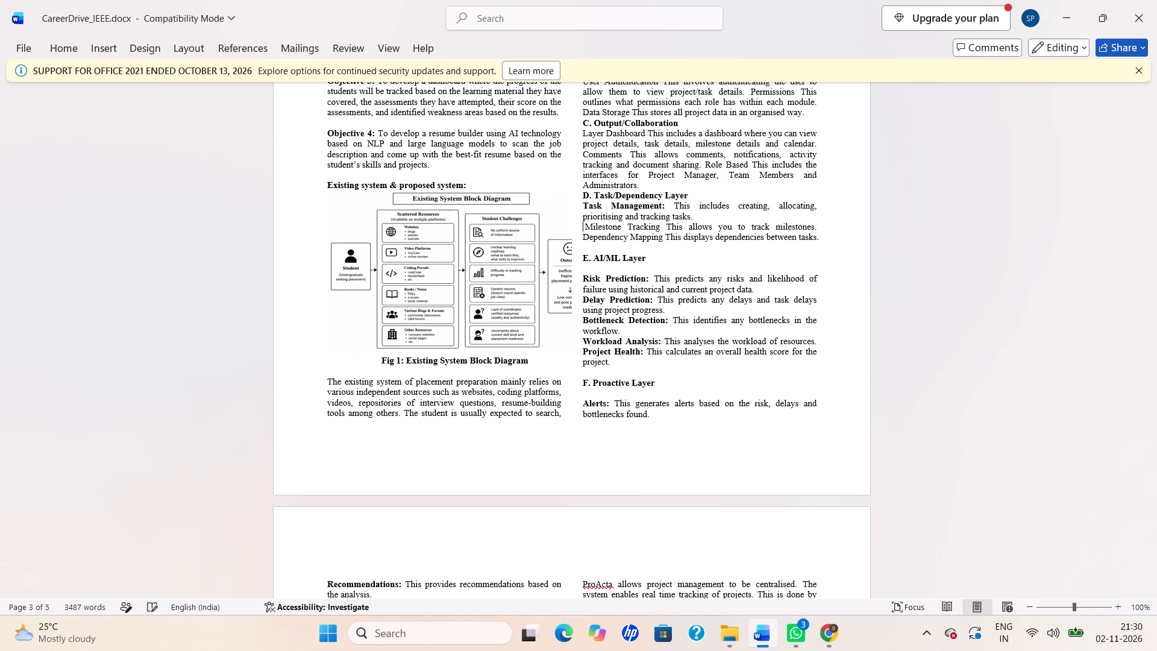
pyautogui.click(662, 223)
pyautogui.hotkey('shift', ':')
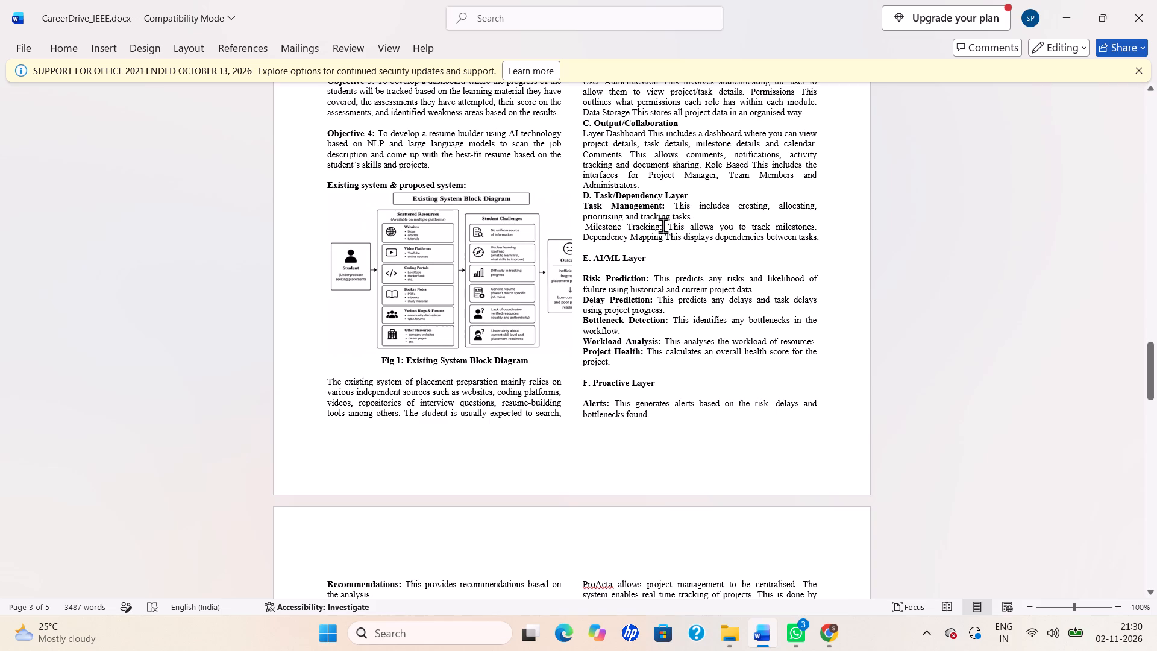
pyautogui.moveTo(665, 228); pyautogui.dragTo(618, 230)
pyautogui.moveTo(618, 230); pyautogui.dragTo(601, 226)
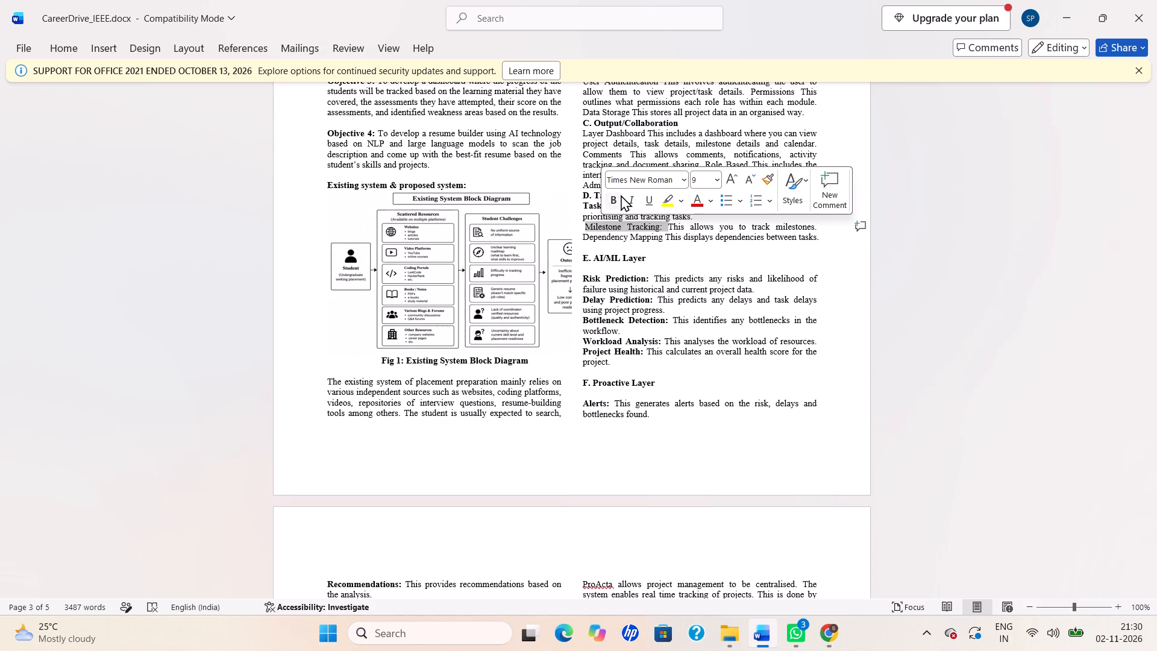
pyautogui.click(613, 195)
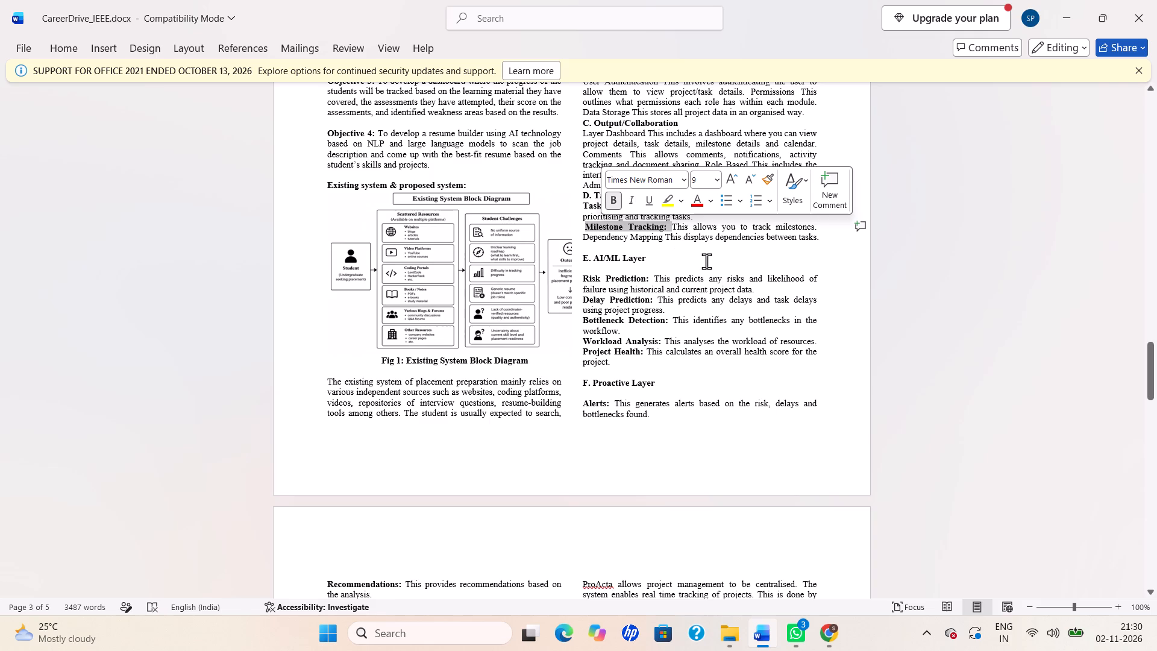
pyautogui.click(706, 261)
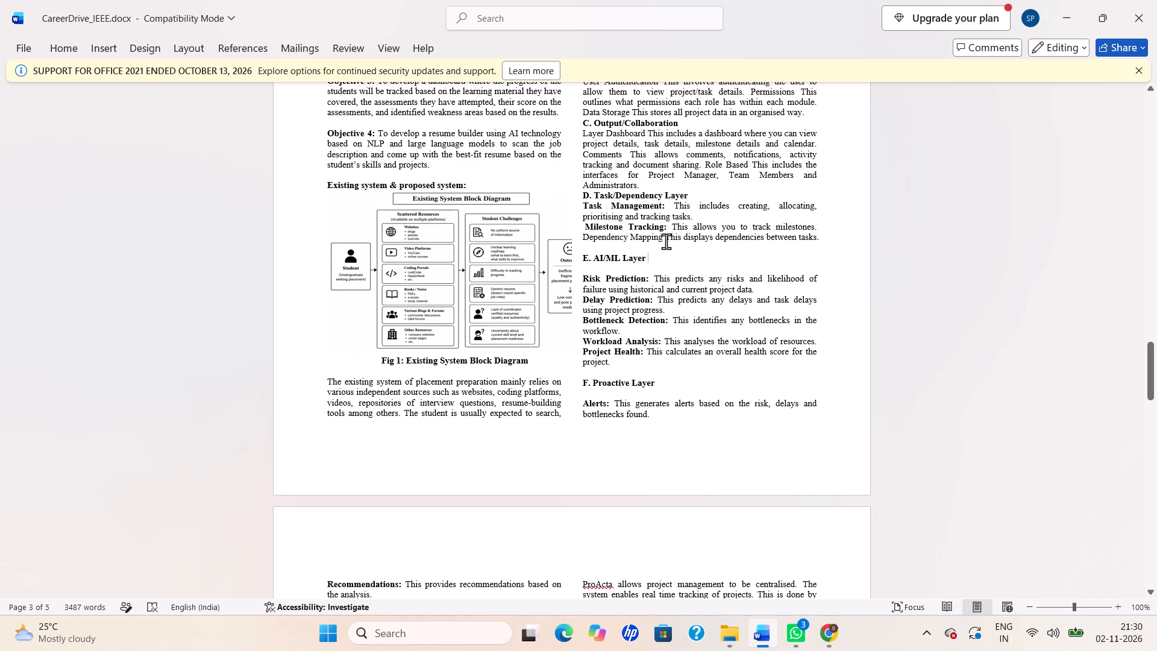
# Add a colon after the "Dependency Mapping" label under D. Task/Dependency Layer and make the label bold.
pyautogui.click(661, 237)
pyautogui.hotkey('shift', ':')
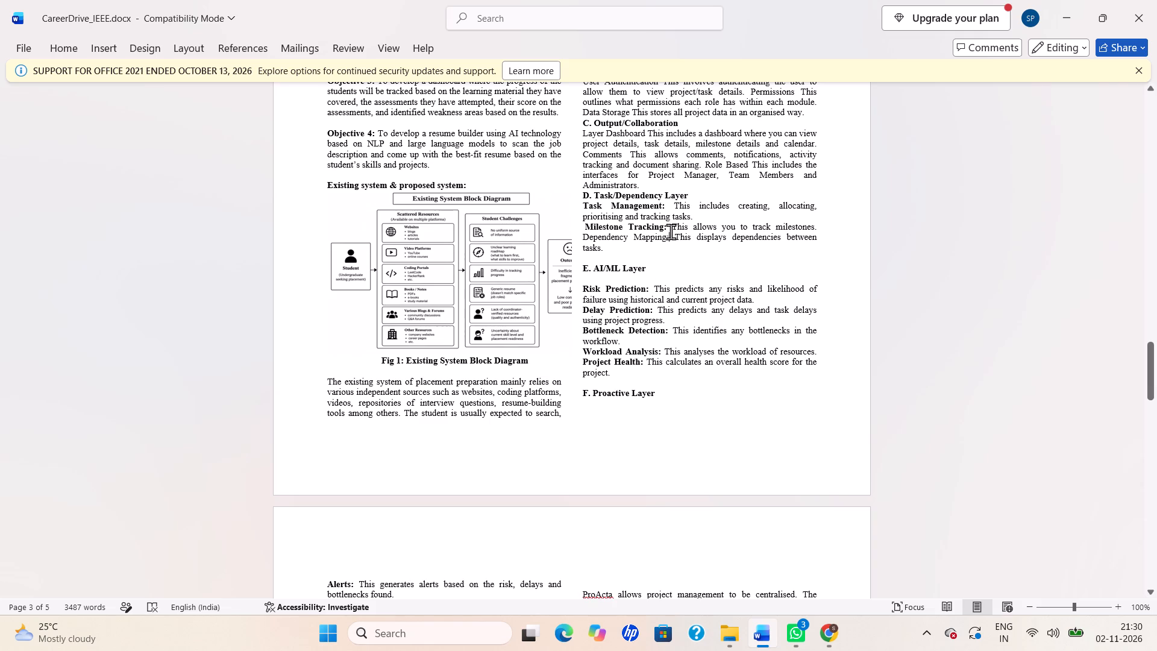
pyautogui.moveTo(671, 235); pyautogui.dragTo(597, 237)
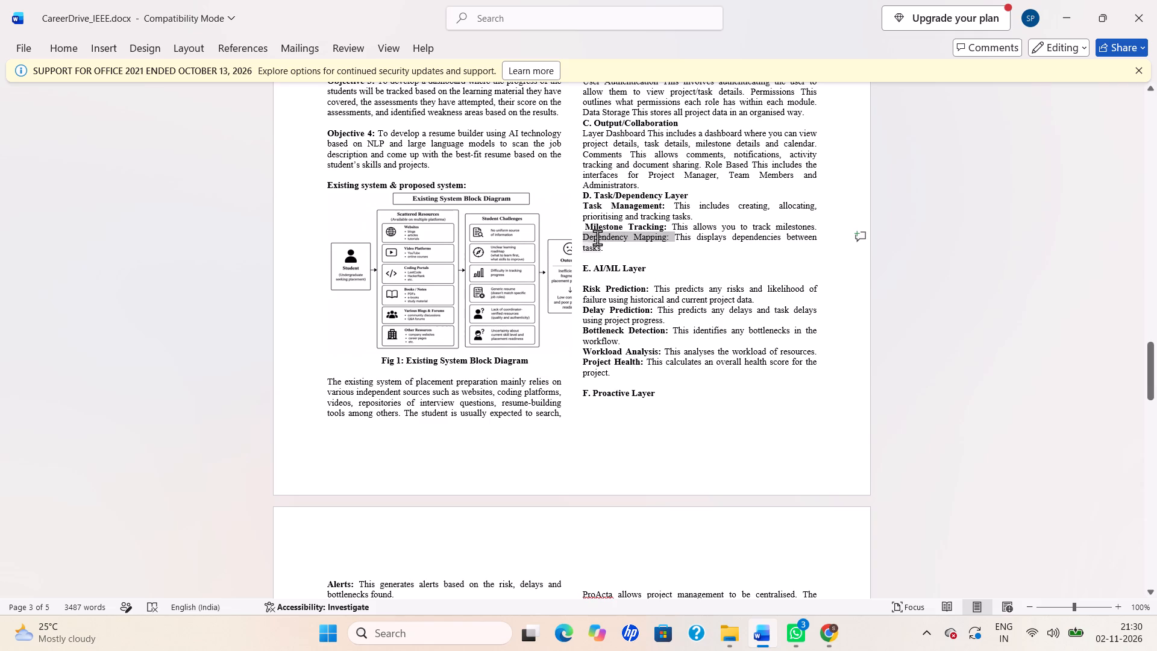
pyautogui.moveTo(597, 237); pyautogui.dragTo(593, 235)
pyautogui.click(608, 206)
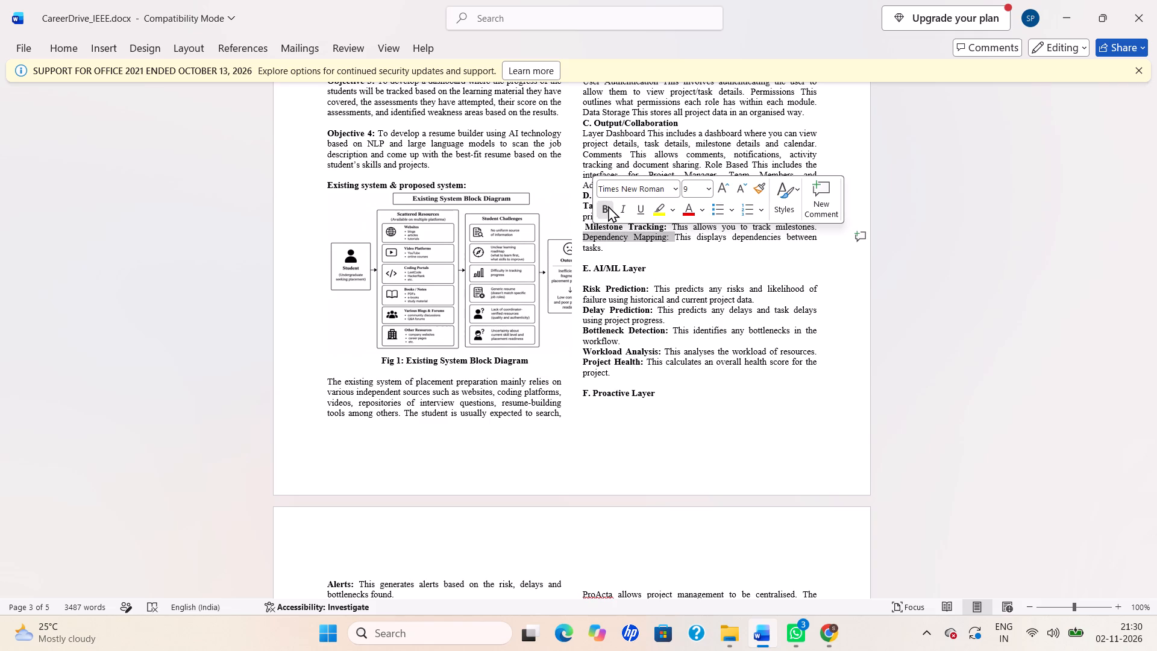
# Remove the stray space at the start of the "Milestone Tracking" line.
pyautogui.click(585, 224)
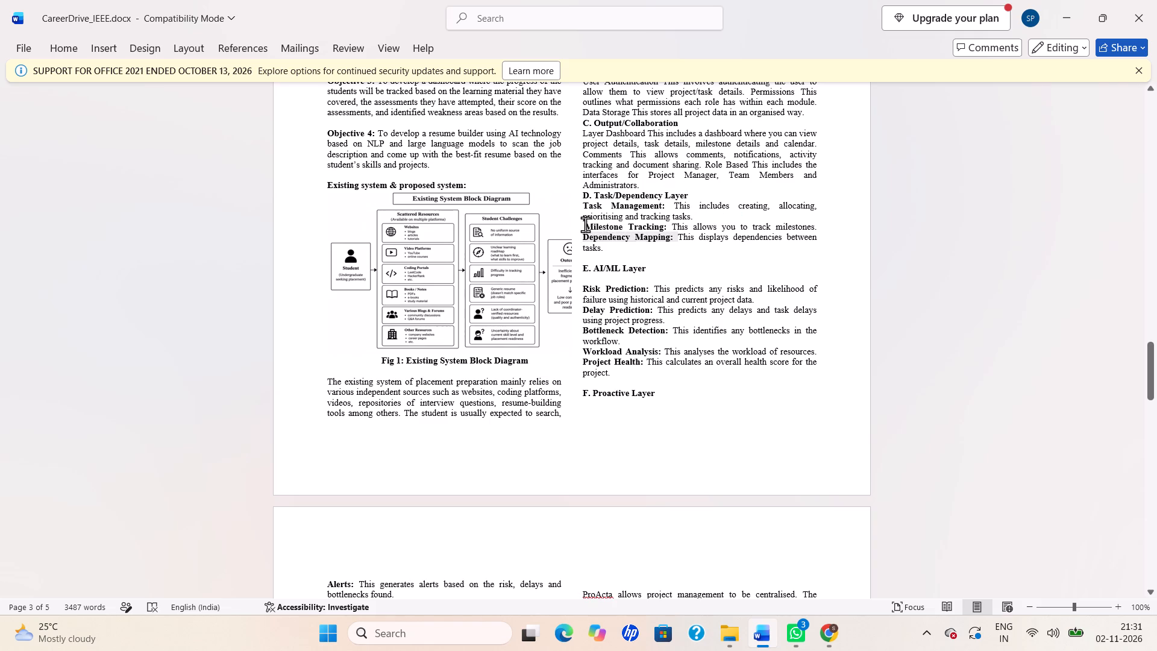
pyautogui.press('BackSpace')
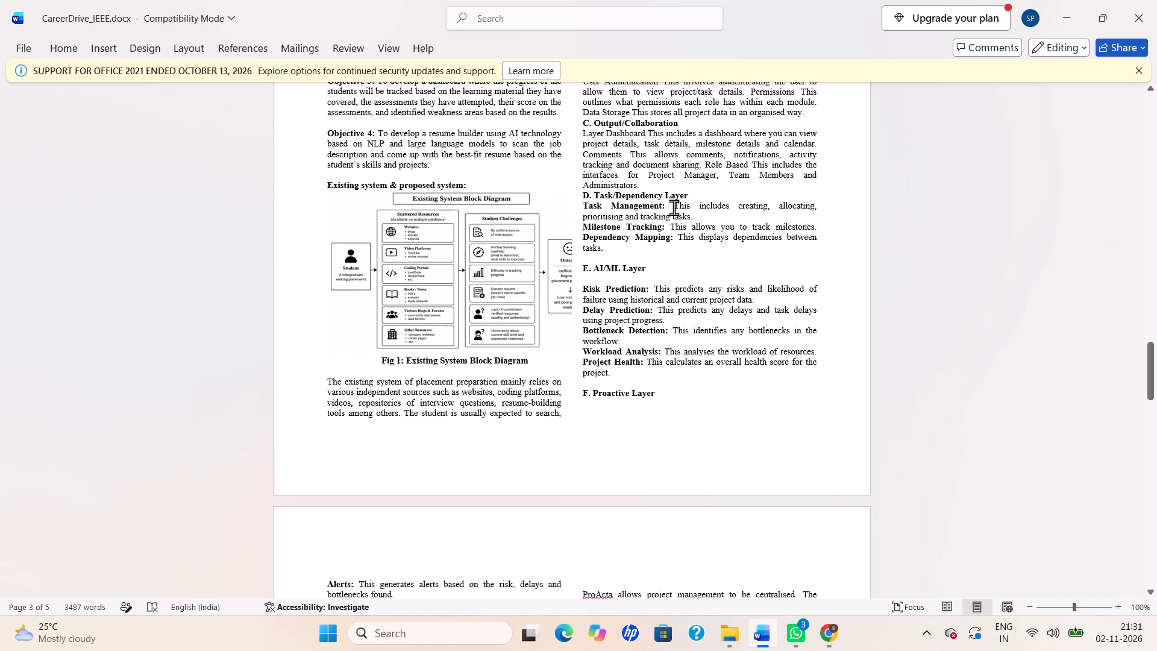
# Insert a blank line below and a blank line above the "D. Task/Dependency Layer" heading.
pyautogui.click(692, 193)
pyautogui.press('BackSpace')
pyautogui.press('Return')
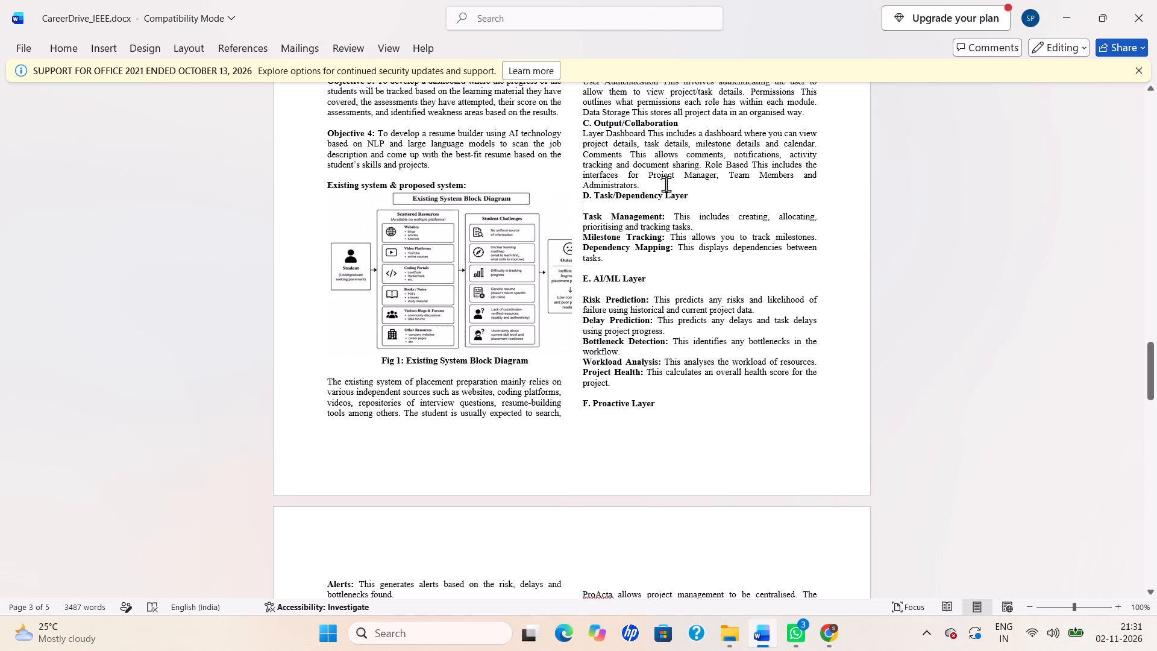
pyautogui.click(666, 184)
pyautogui.press('Return')
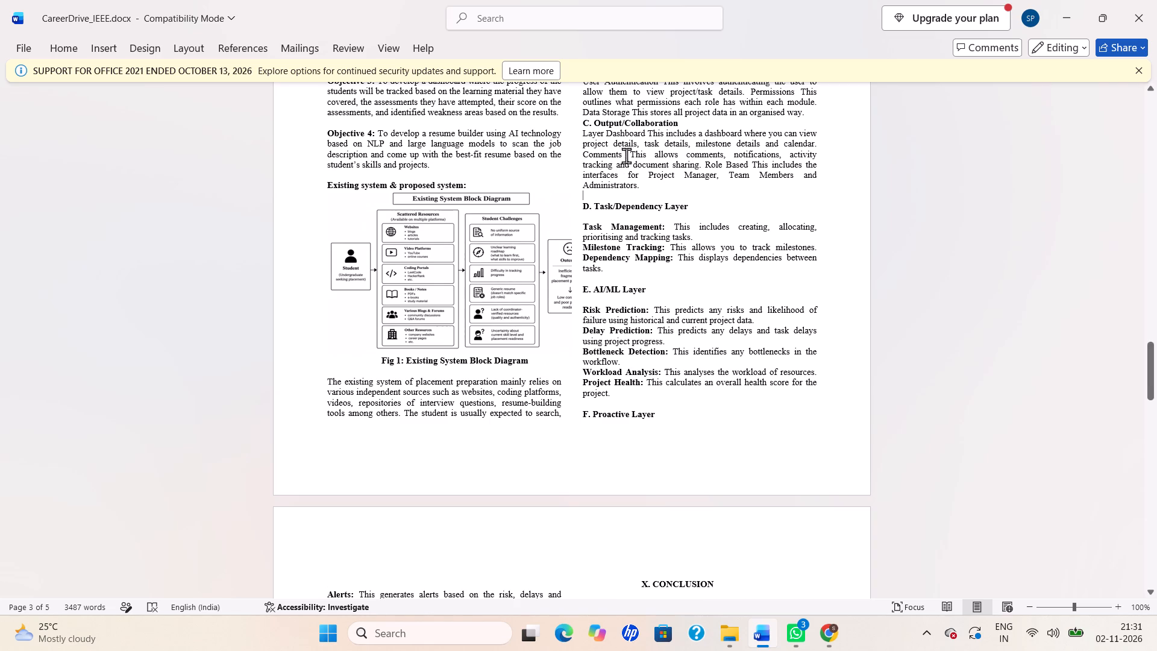
# Under C. Output/Collaboration, add a colon after the "Layer Dashboard" label and make the label bold.
pyautogui.click(645, 130)
pyautogui.hotkey('shift', ':')
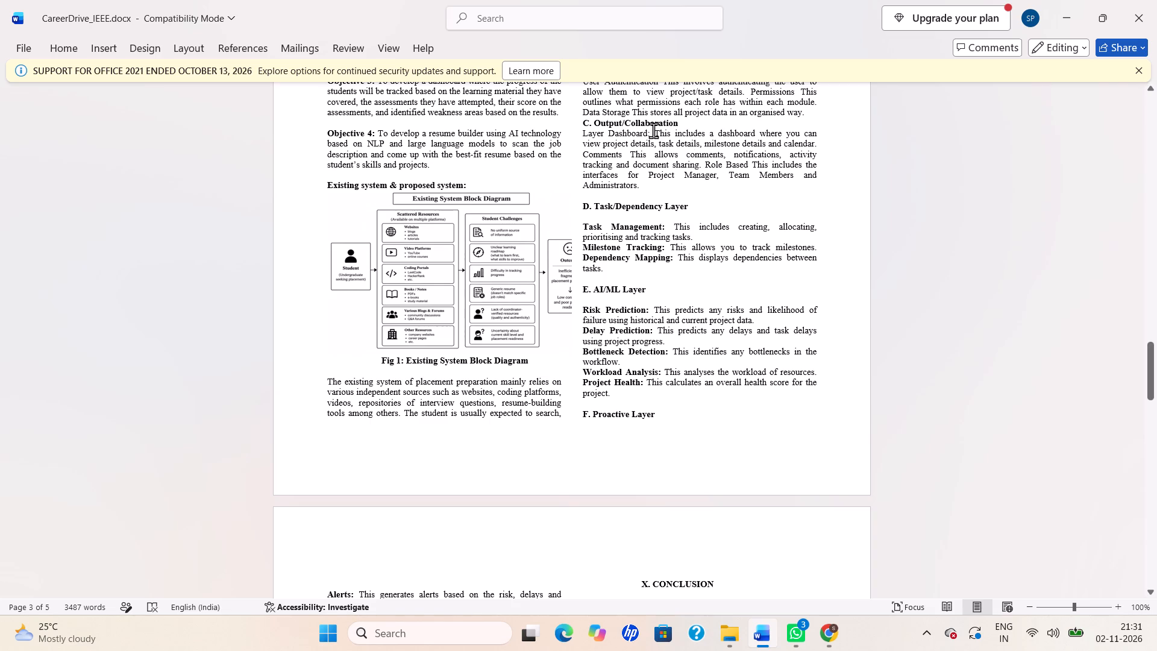
pyautogui.moveTo(653, 133); pyautogui.dragTo(594, 130)
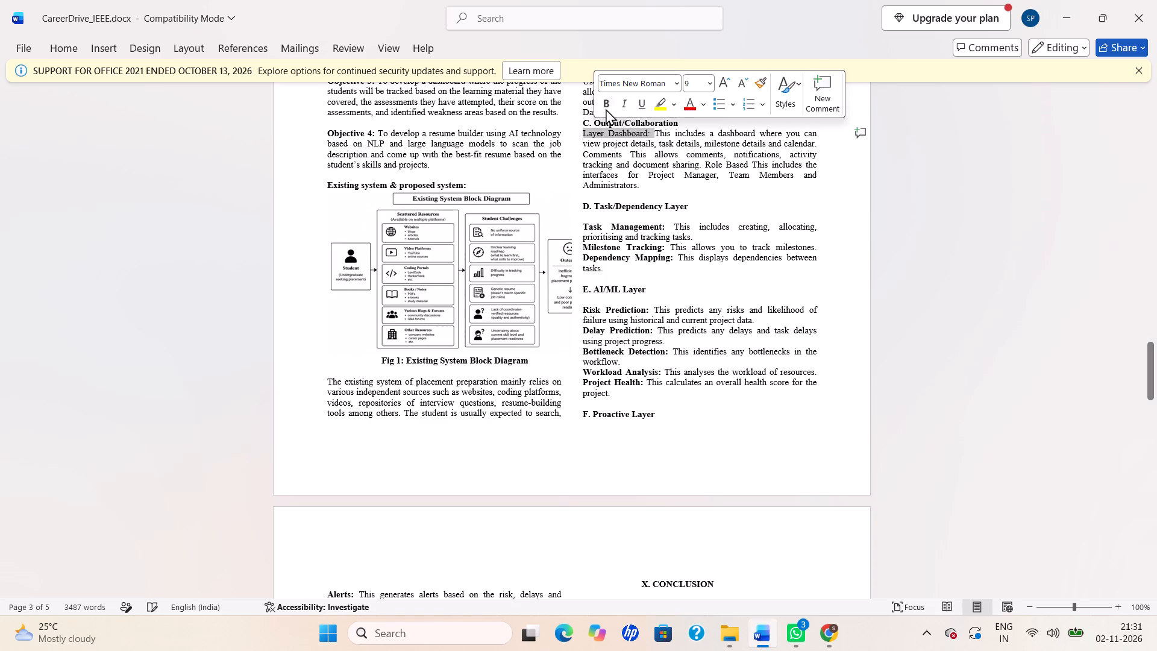
pyautogui.click(606, 107)
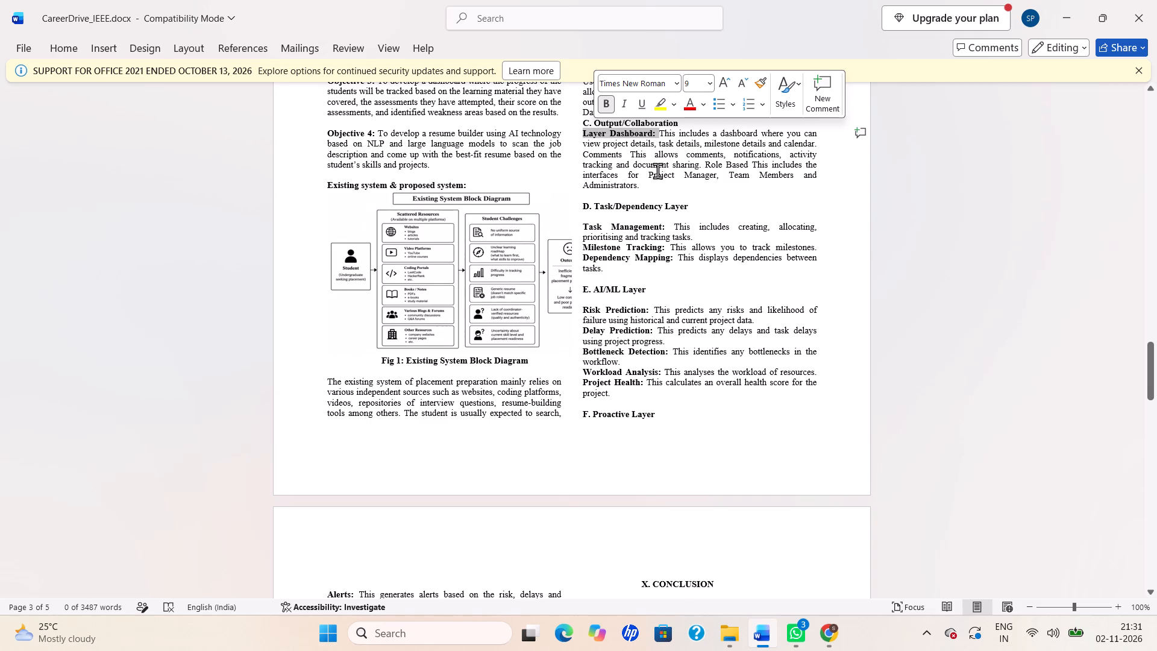
# Add a colon after the "Comments" label under C. Output/Collaboration and make the label bold.
pyautogui.click(625, 154)
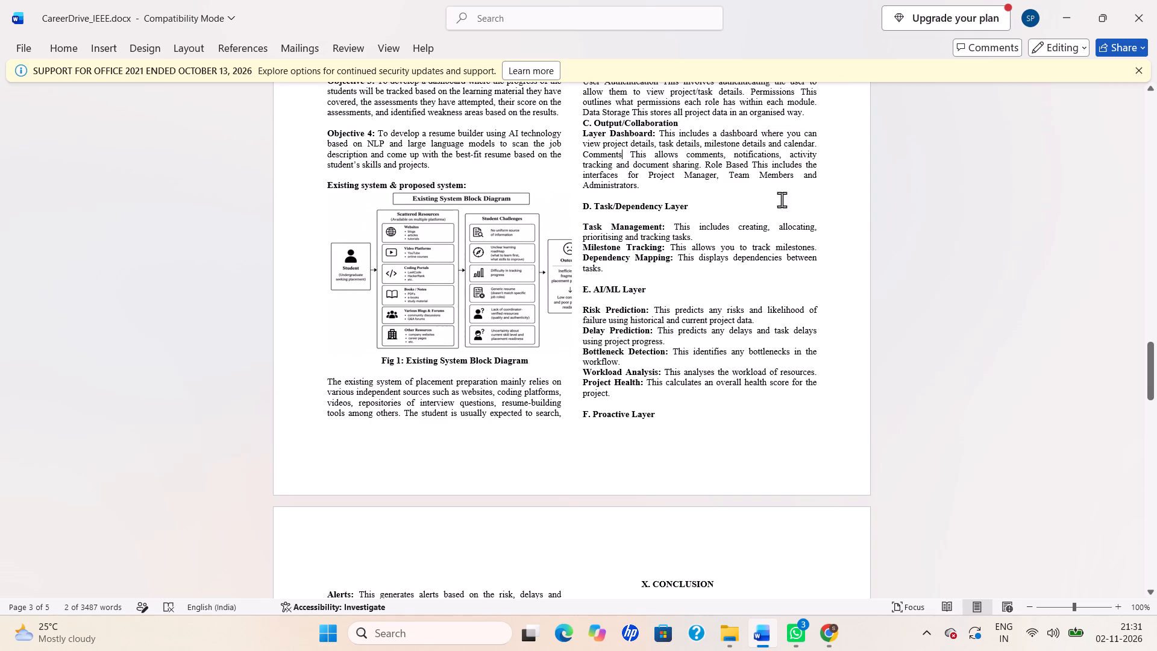
pyautogui.hotkey('shift', ':')
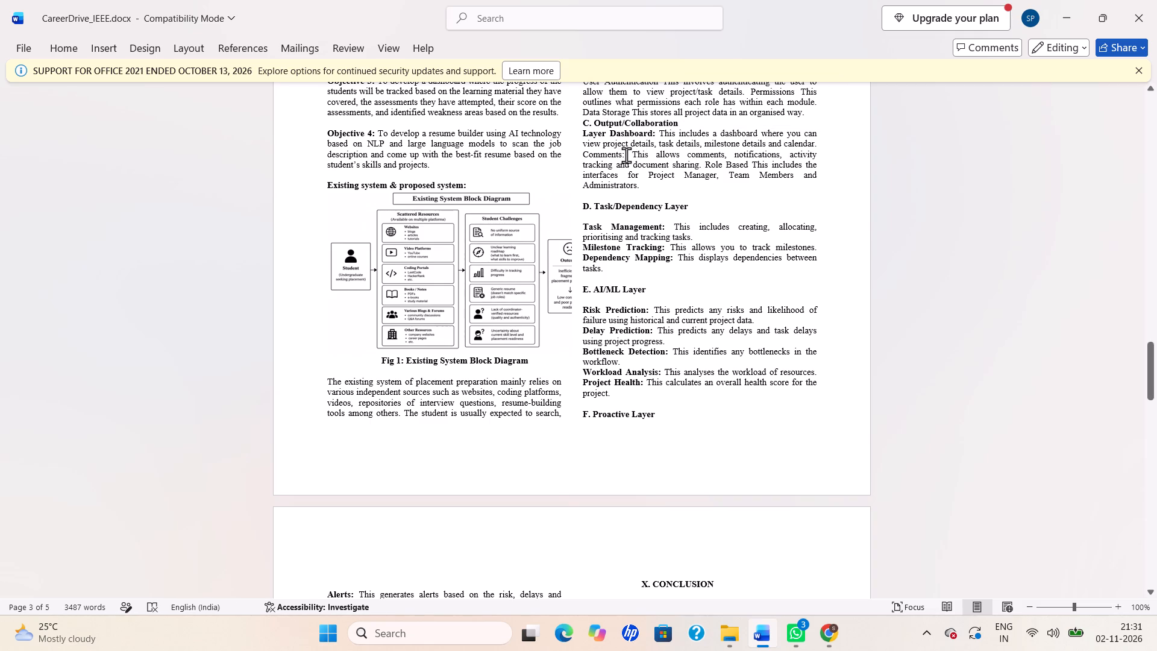
pyautogui.moveTo(626, 155); pyautogui.dragTo(589, 159)
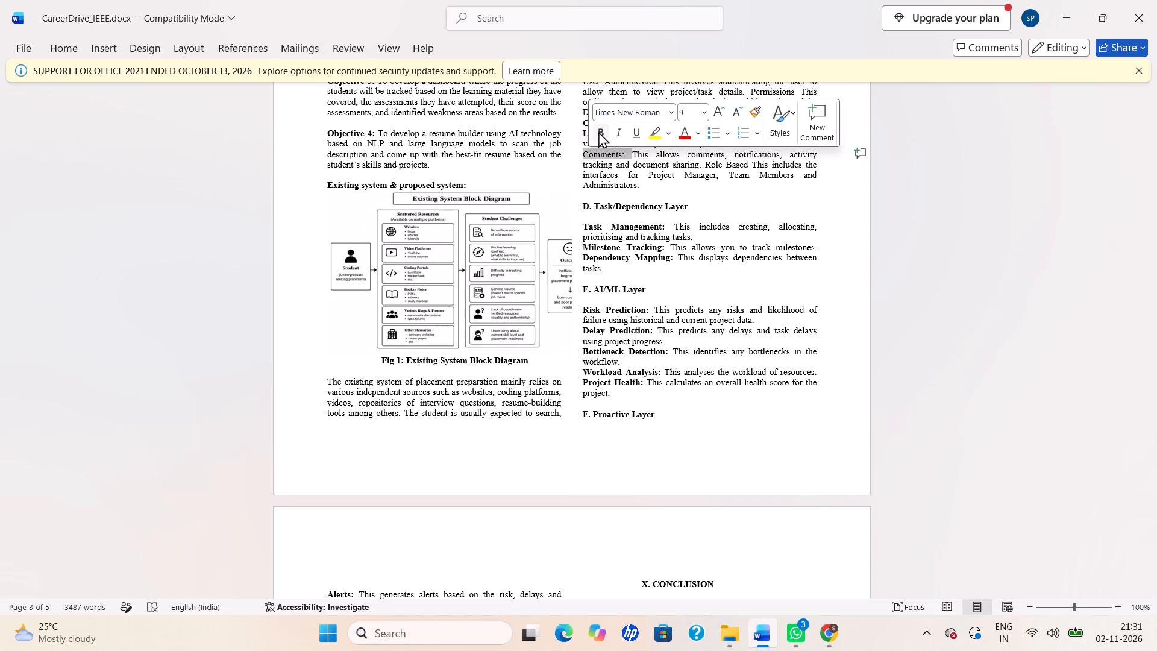
pyautogui.click(598, 131)
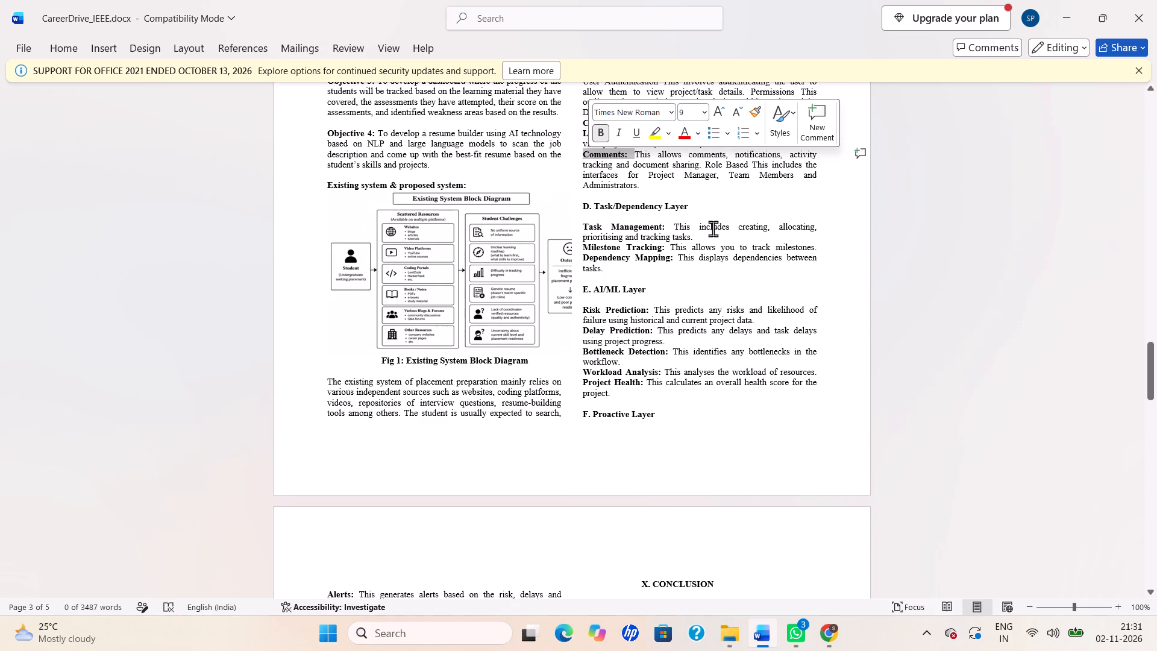
# Start the "Role Based" item on its own line, add a colon after the label and make the words "Role Based" bold.
pyautogui.click(705, 163)
pyautogui.press('Return')
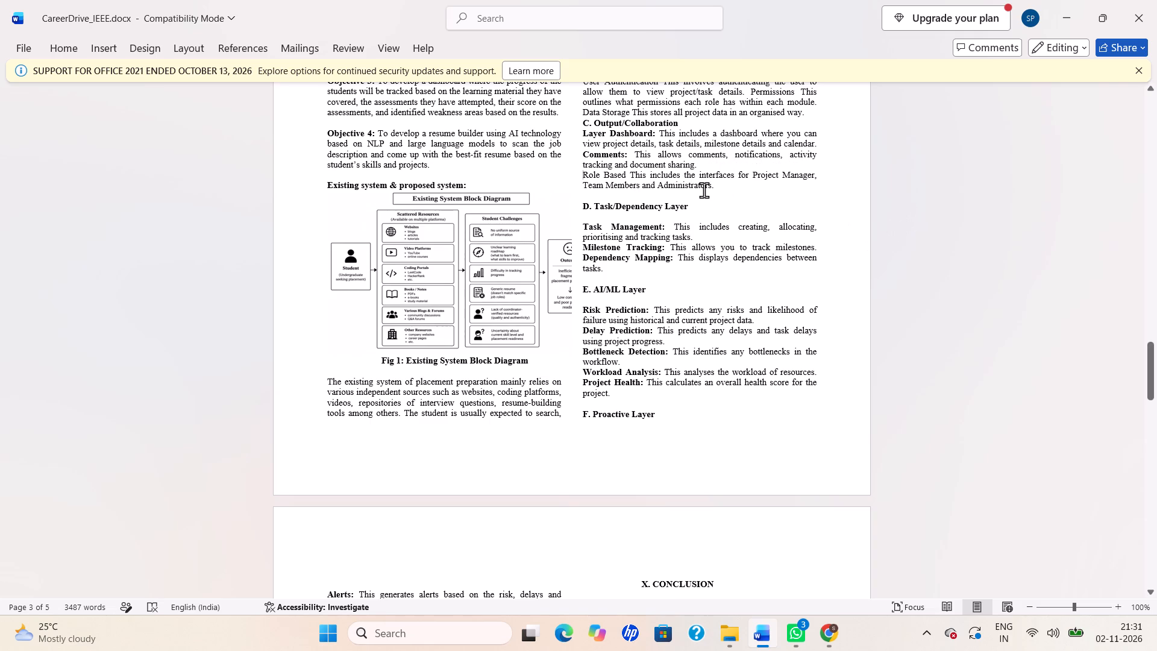
pyautogui.click(626, 175)
pyautogui.hotkey('shift', ':')
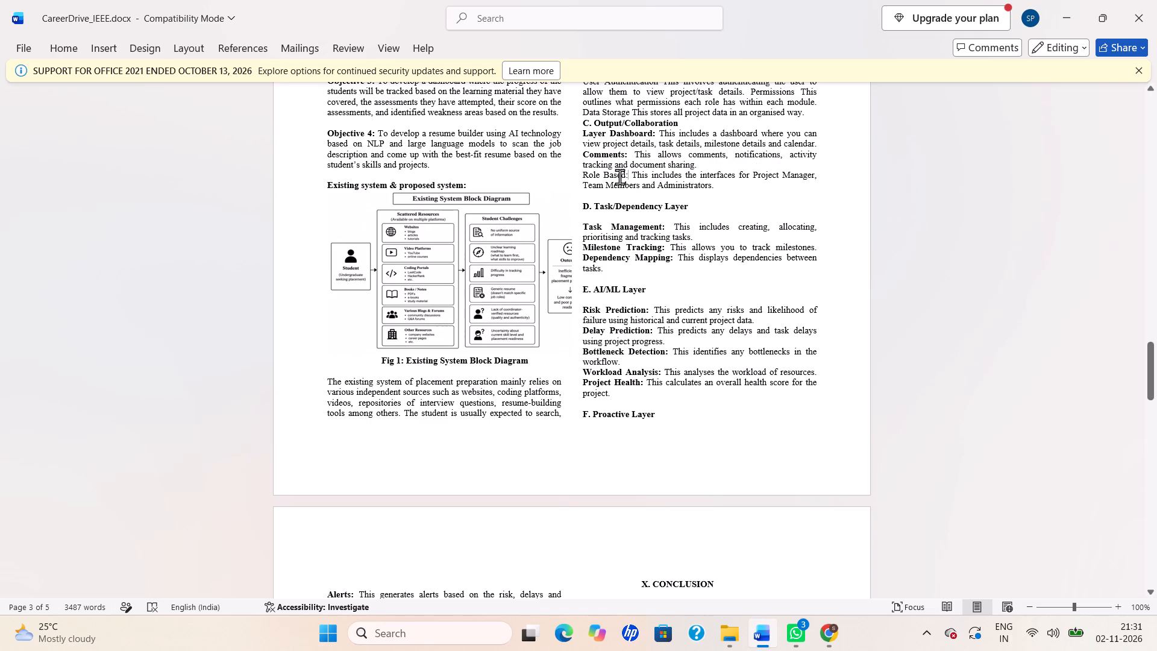
pyautogui.moveTo(628, 177); pyautogui.dragTo(583, 179)
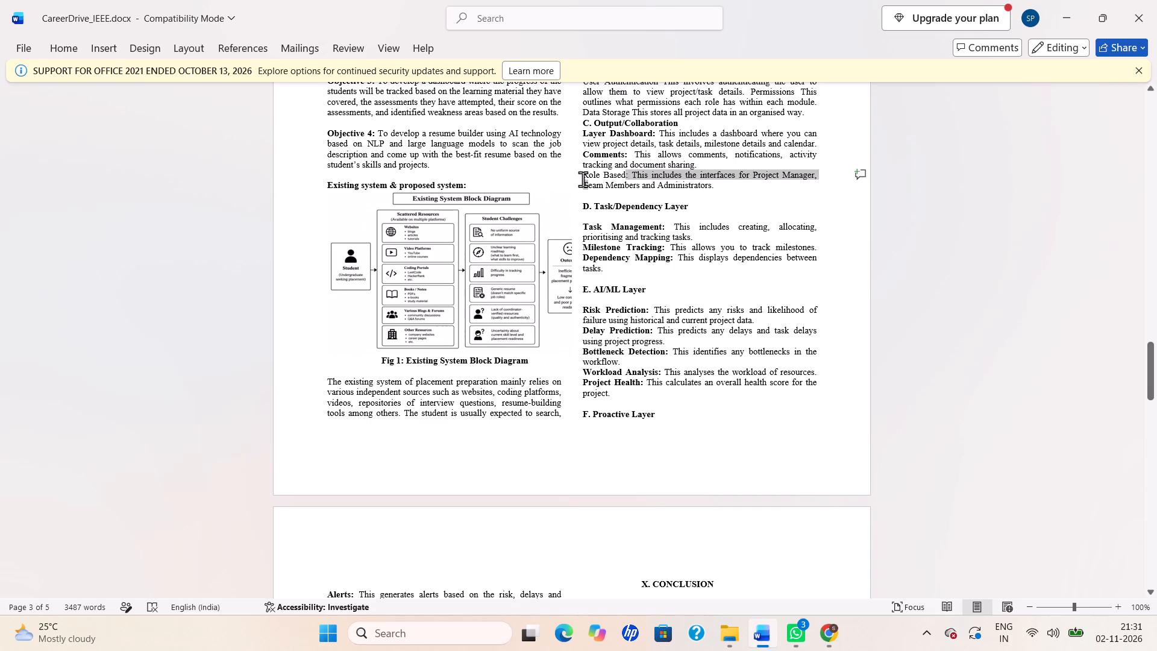
pyautogui.moveTo(583, 179); pyautogui.dragTo(580, 177)
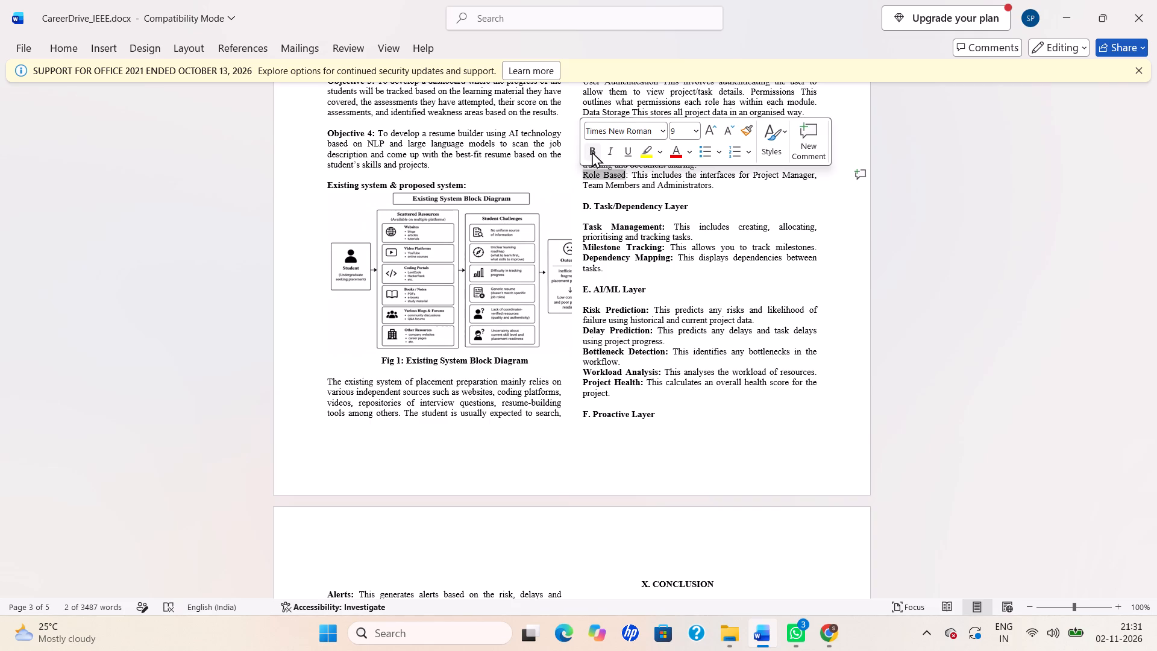
pyautogui.click(592, 151)
pyautogui.click(771, 204)
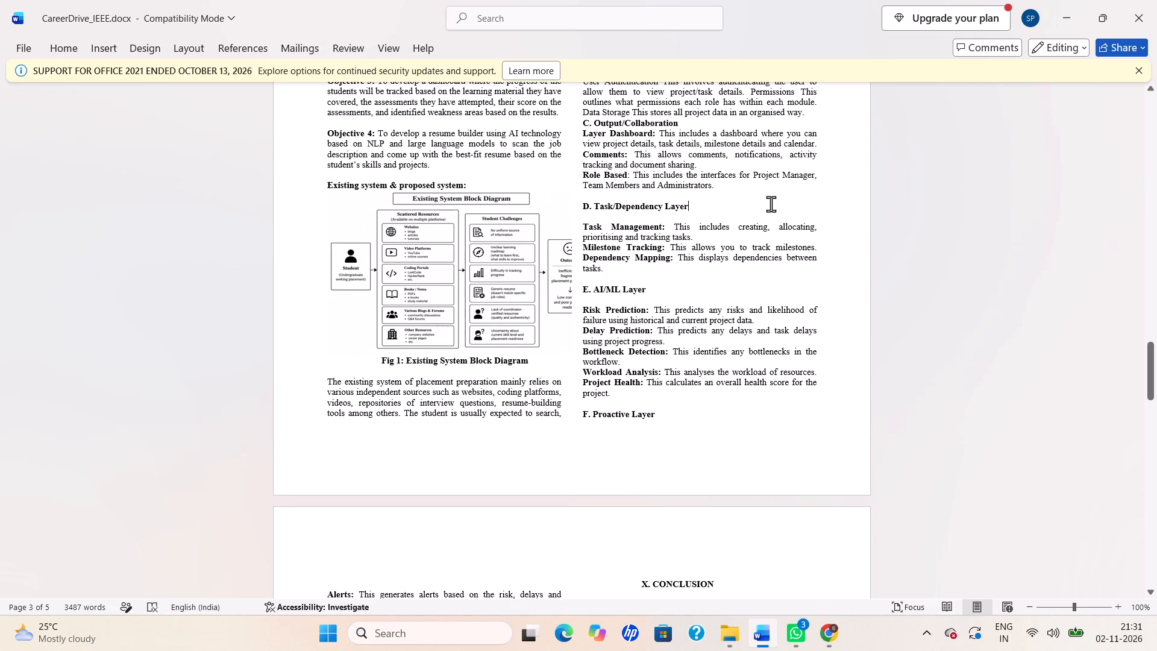
# Insert a blank line below and a blank line above the "C. Output/Collaboration" heading.
pyautogui.click(686, 122)
pyautogui.press('Return')
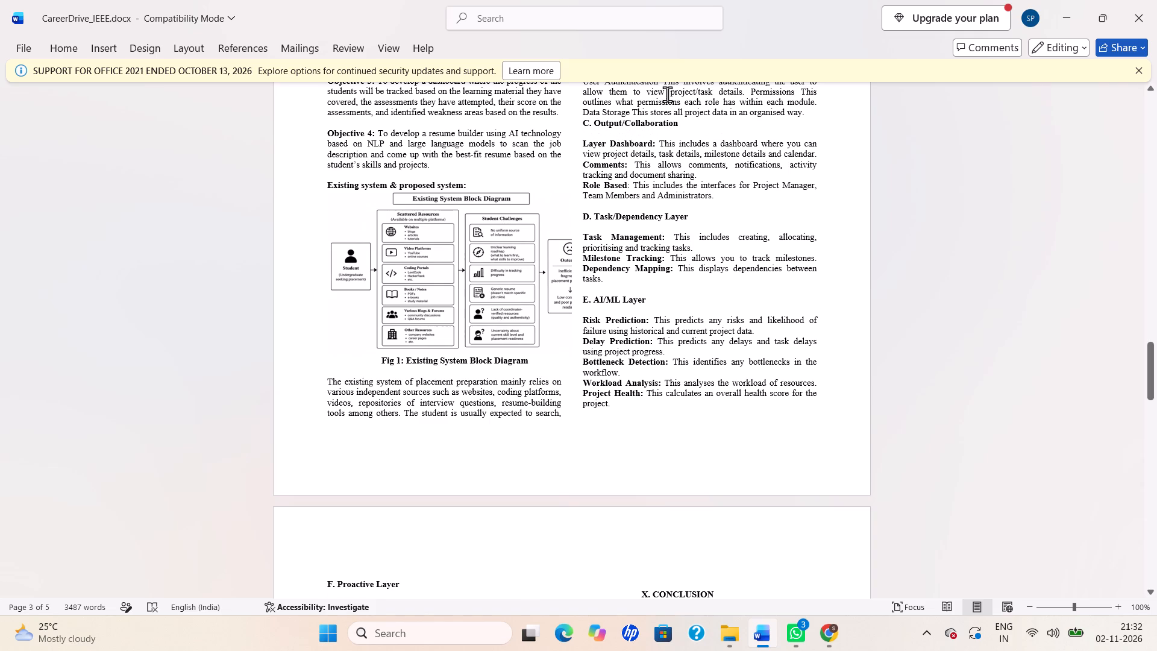
pyautogui.click(808, 107)
pyautogui.press('Return')
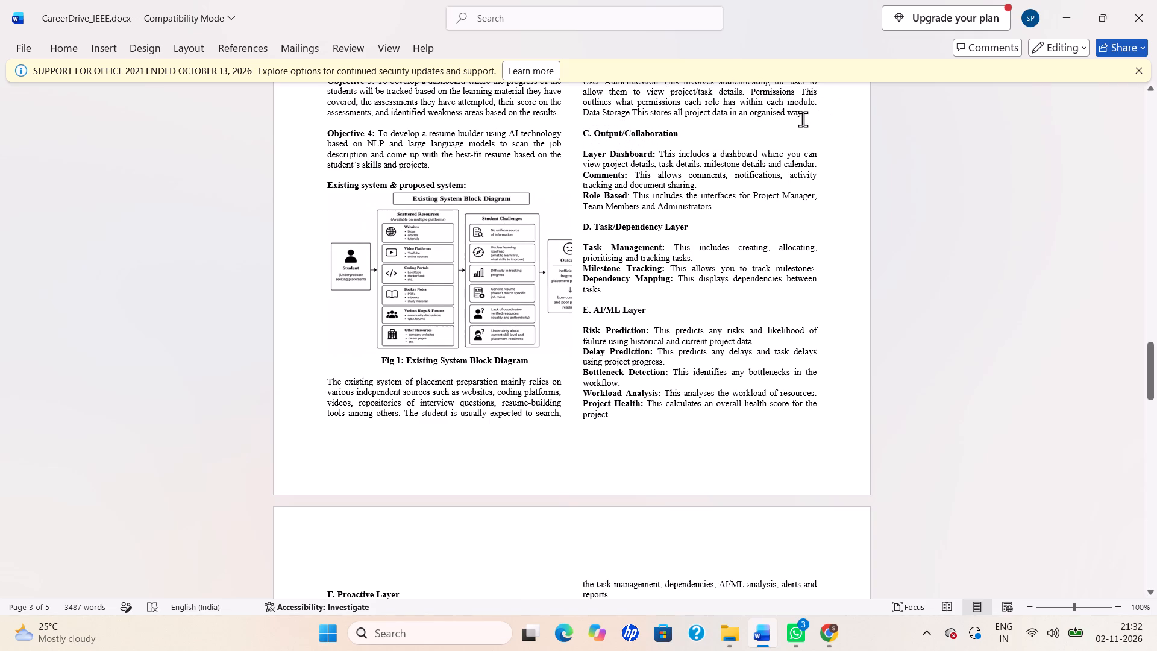
pyautogui.scroll(2, 803, 119)
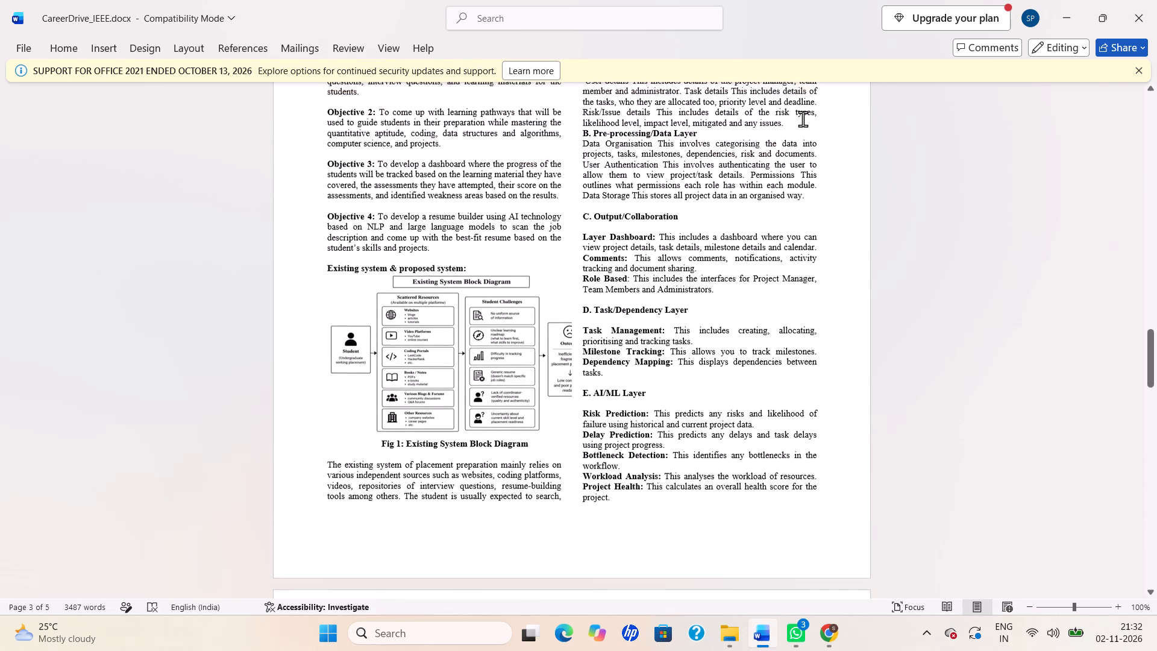
# Under B. Pre-processing/Data Layer, add a colon after the "Data Organisation" label and make the label bold.
pyautogui.scroll(1, 803, 119)
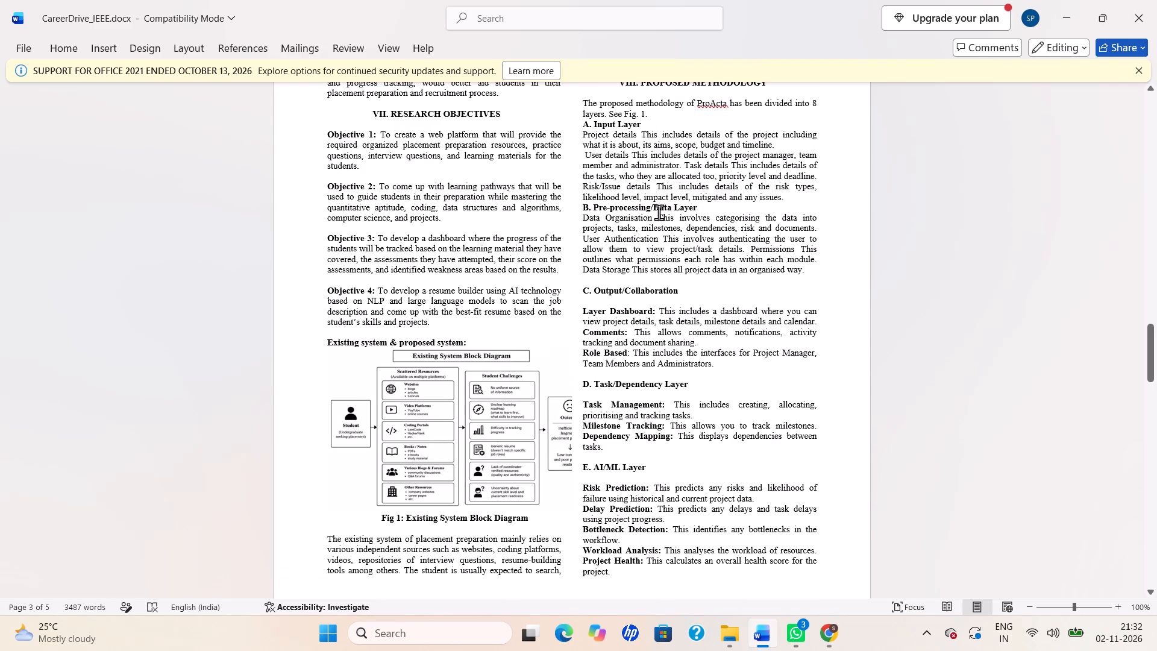
pyautogui.click(654, 215)
pyautogui.hotkey('shift', ':')
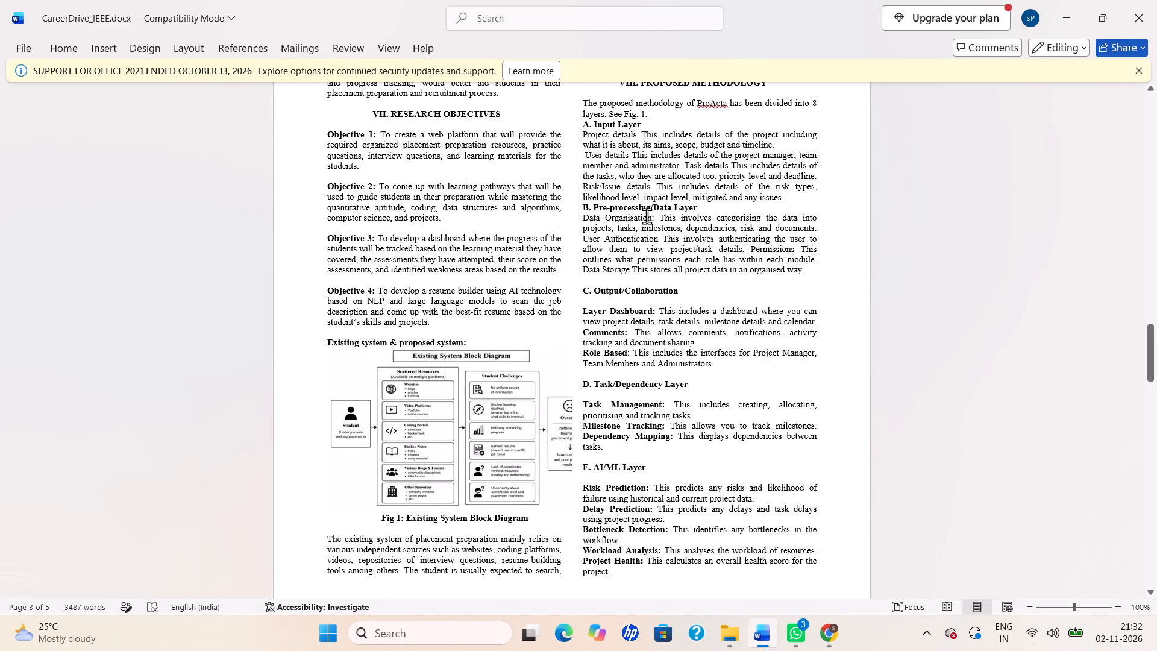
pyautogui.moveTo(657, 220); pyautogui.dragTo(615, 218)
pyautogui.moveTo(615, 218); pyautogui.dragTo(583, 218)
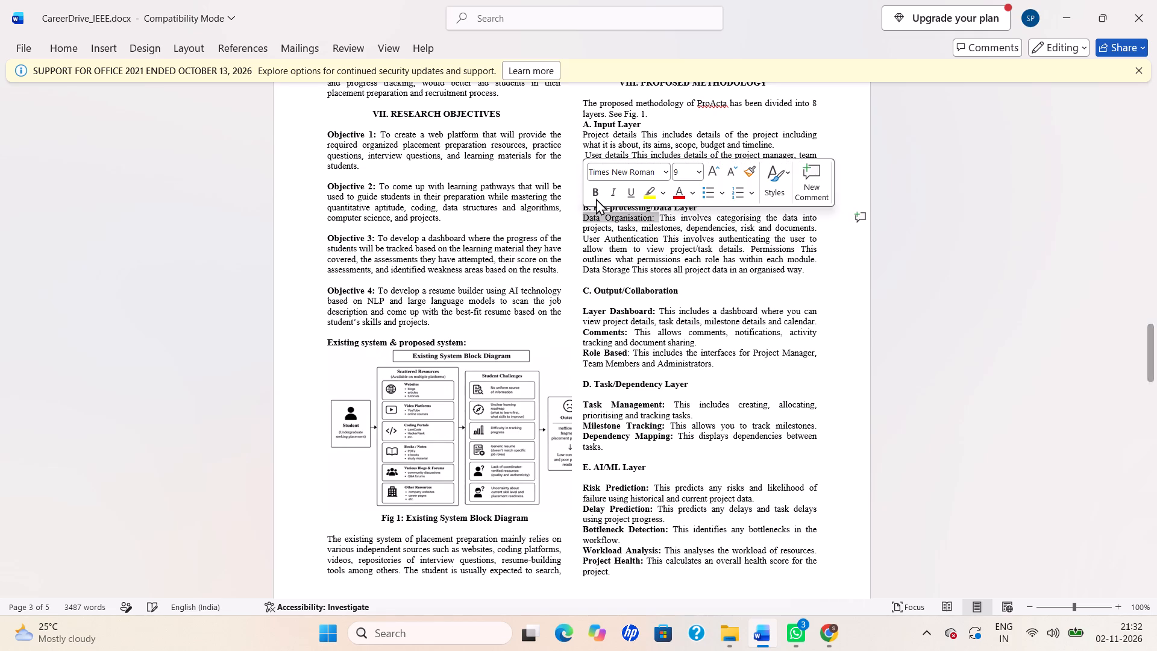
pyautogui.click(597, 195)
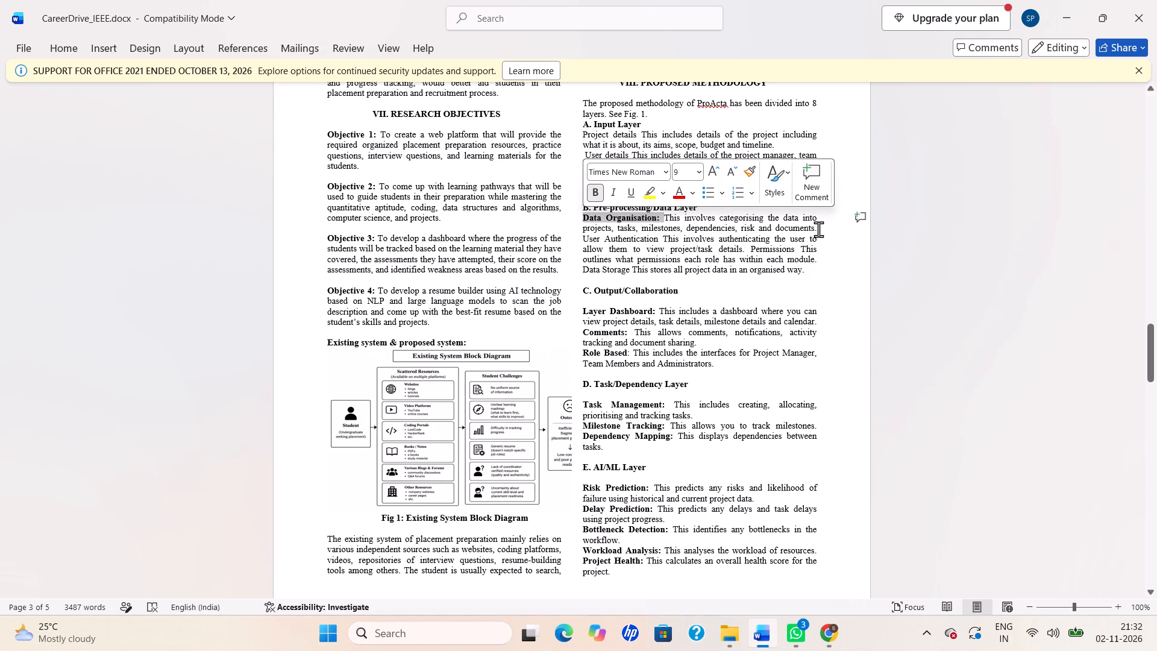
# Add a colon directly after the "User Authentication" label under B. Pre-processing/Data Layer.
pyautogui.click(662, 238)
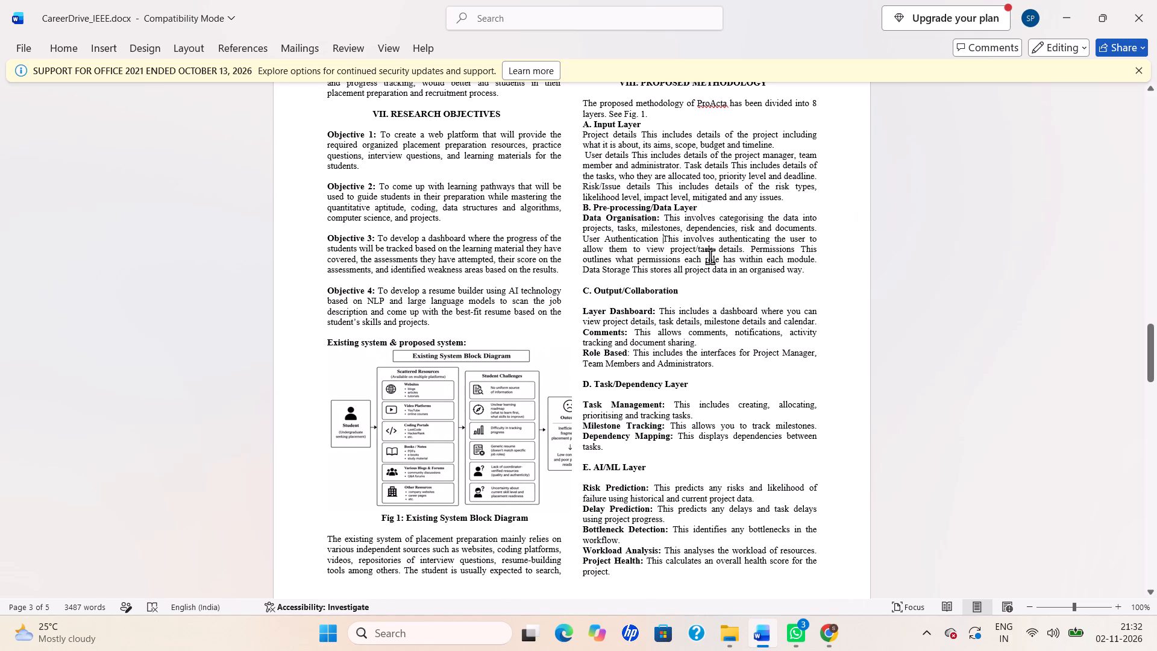
pyautogui.press('Left')
pyautogui.hotkey('shift', ':')
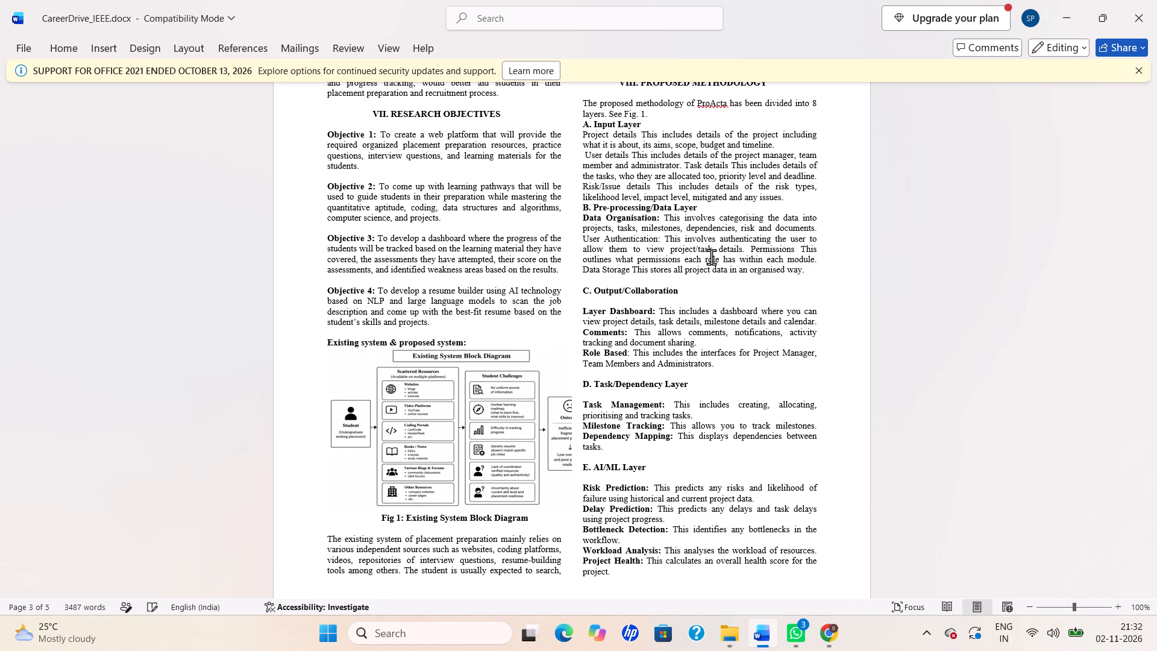
# Start the "Permissions" and "Data Storage" items under B. Pre-processing/Data Layer each on its own line.
pyautogui.click(749, 247)
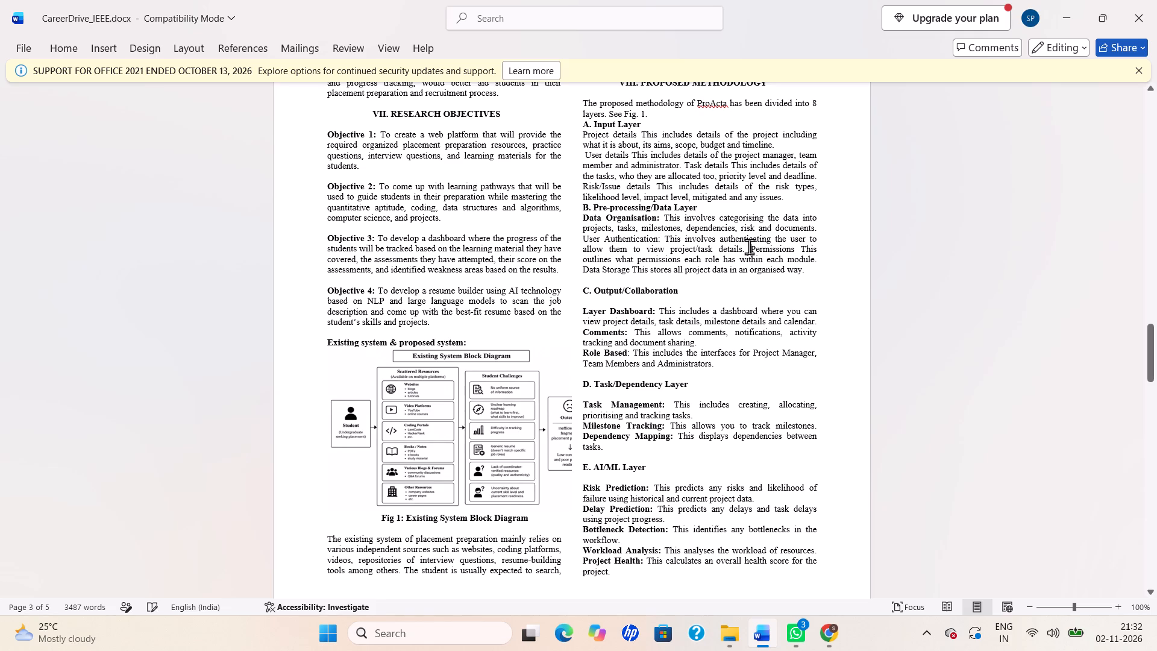
pyautogui.press('Return')
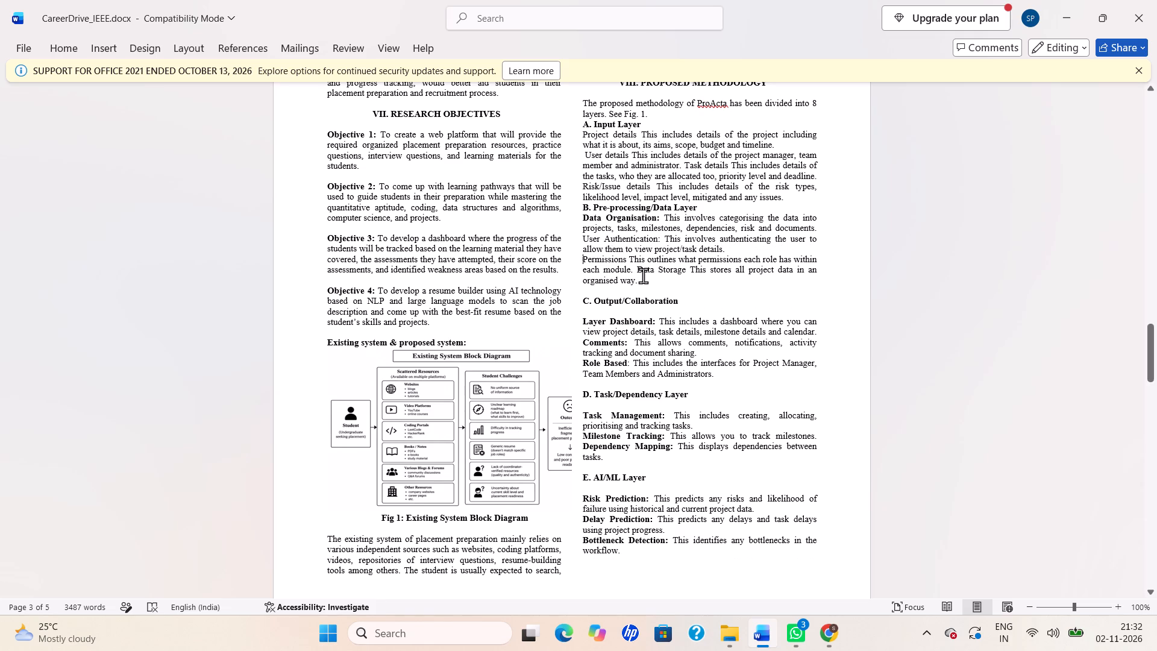
pyautogui.click(637, 269)
pyautogui.press('Return')
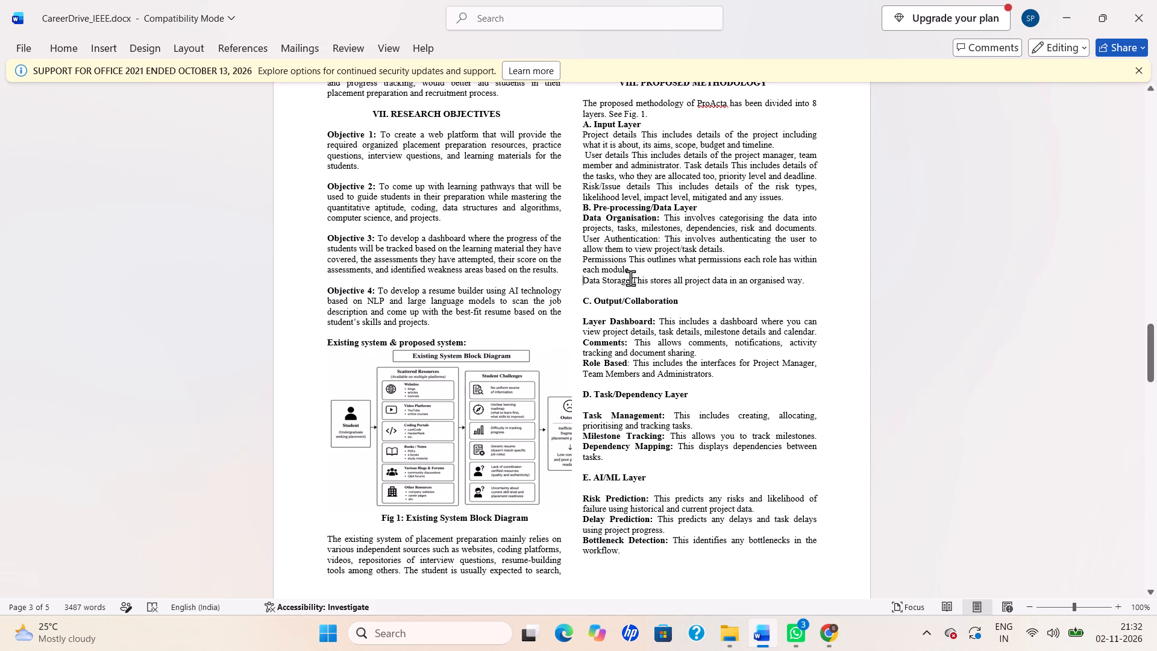
# Add a colon after the "Data Storage" label and make the label with its colon bold.
pyautogui.click(630, 278)
pyautogui.hotkey('shift', ':')
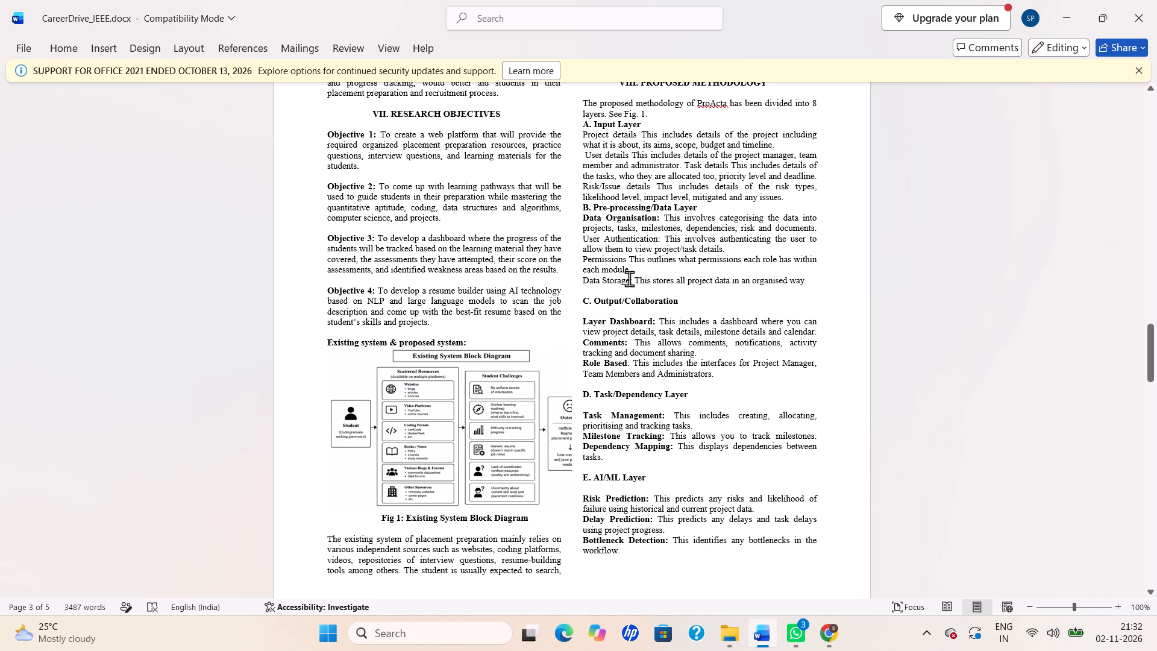
pyautogui.moveTo(629, 279); pyautogui.dragTo(580, 285)
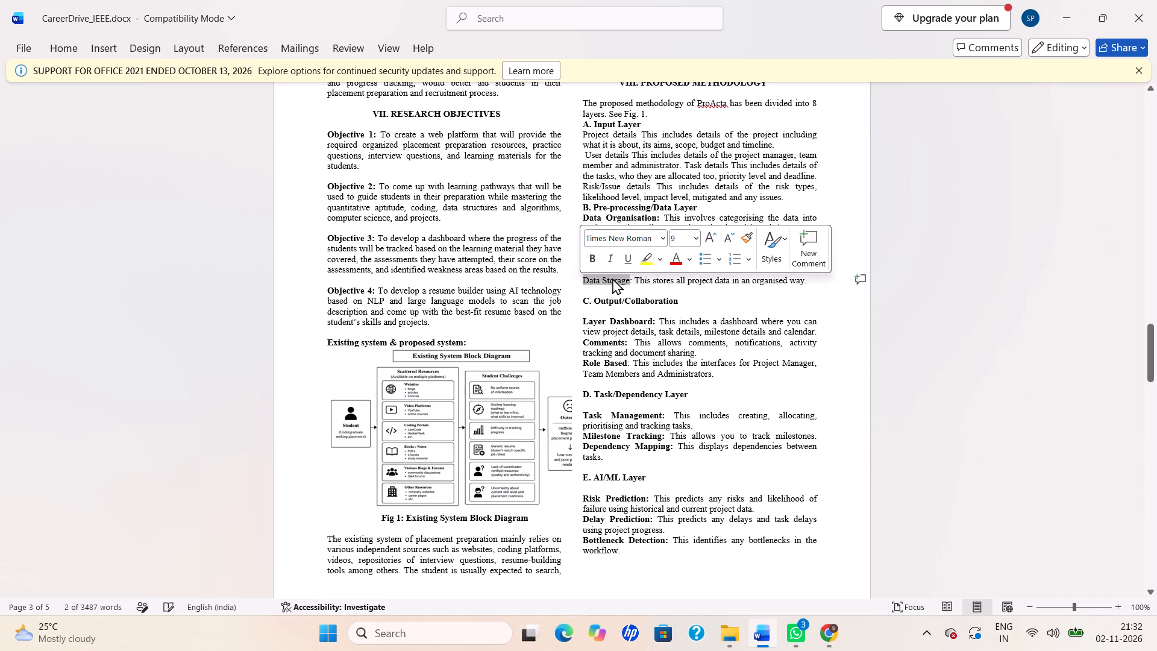
pyautogui.click(635, 283)
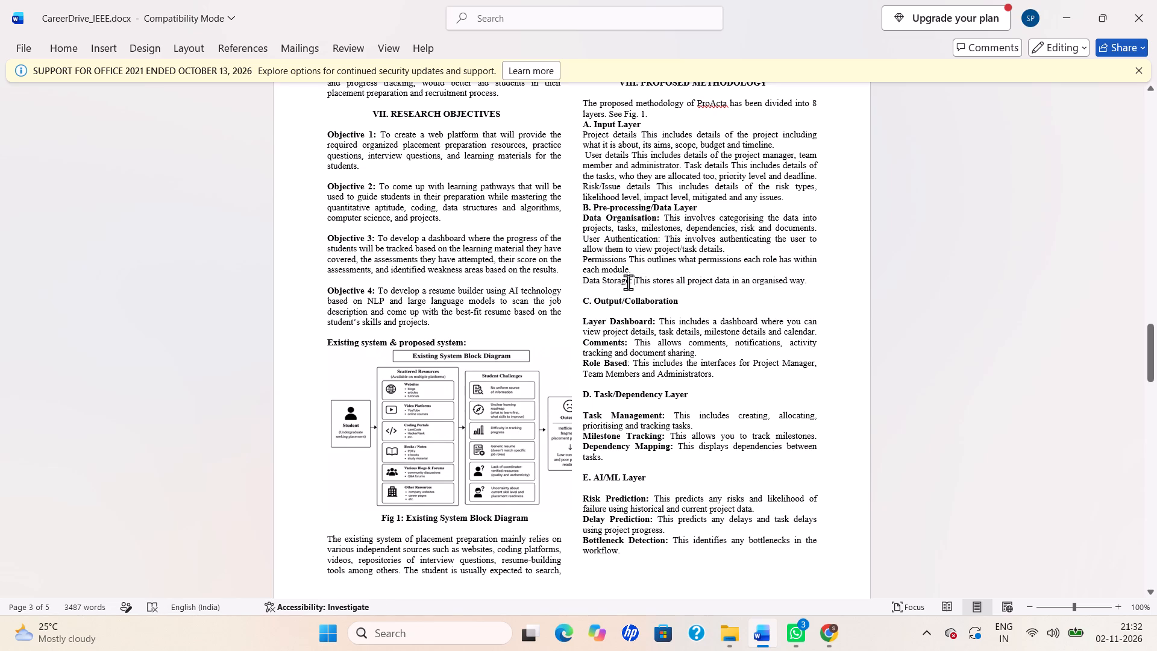
pyautogui.moveTo(635, 285); pyautogui.dragTo(591, 288)
pyautogui.moveTo(591, 288); pyautogui.dragTo(600, 275)
pyautogui.moveTo(642, 298); pyautogui.dragTo(633, 280)
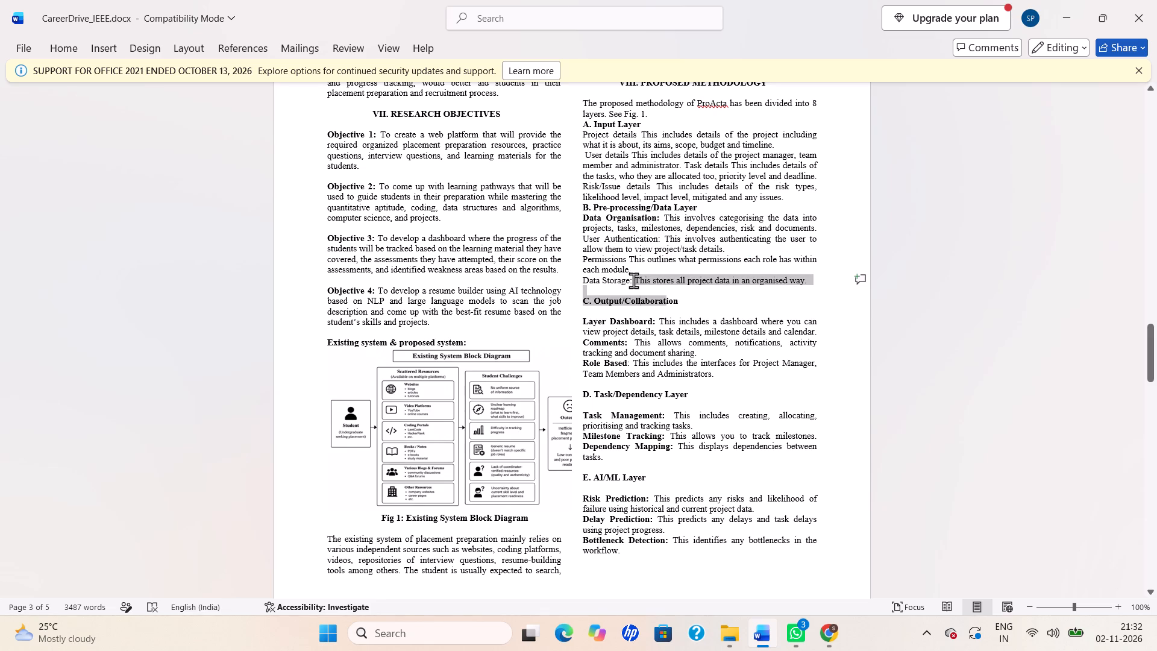
pyautogui.moveTo(633, 280); pyautogui.dragTo(715, 313)
pyautogui.click(715, 313)
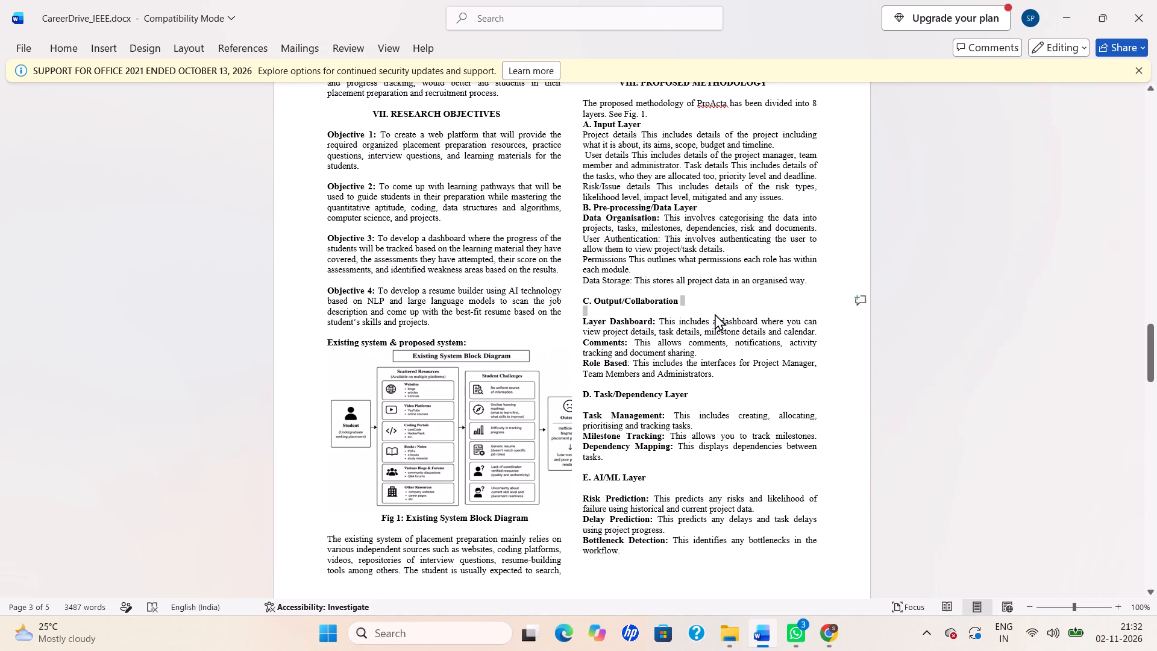
pyautogui.click(636, 281)
pyautogui.moveTo(636, 281); pyautogui.dragTo(591, 283)
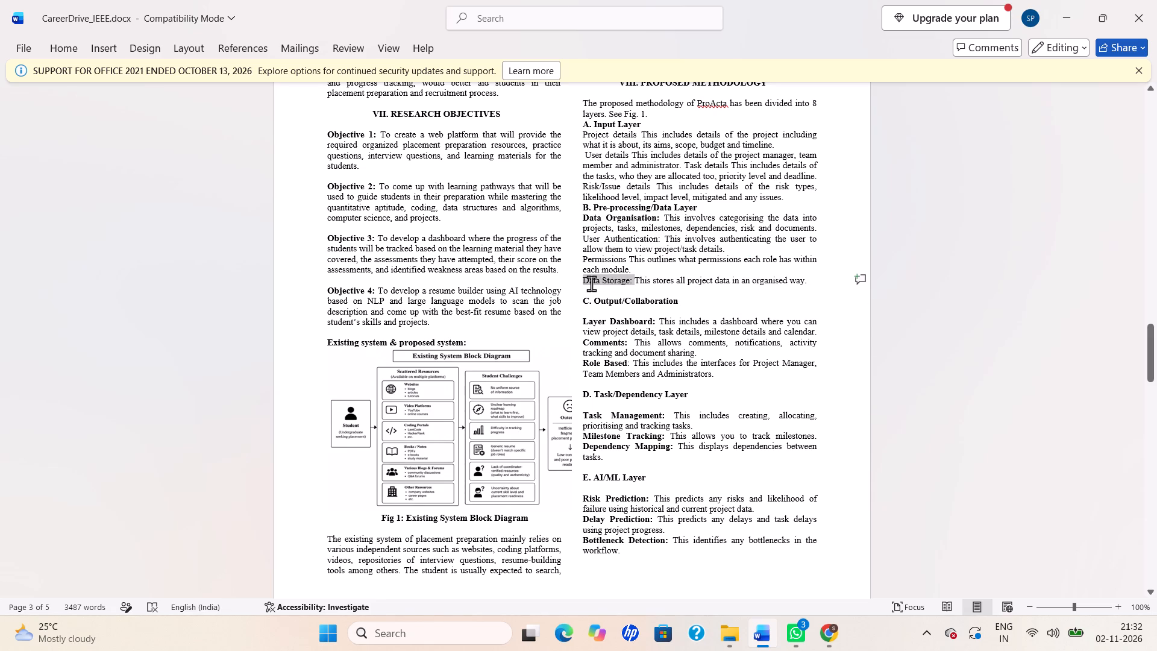
pyautogui.moveTo(591, 283); pyautogui.dragTo(588, 283)
pyautogui.click(595, 263)
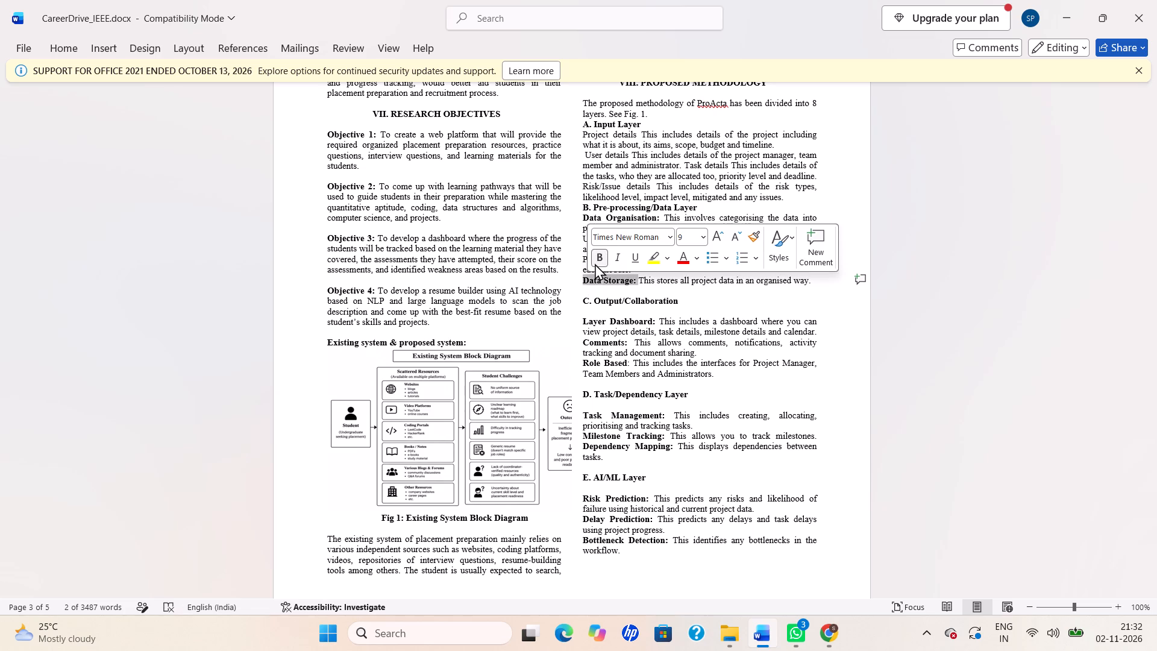
pyautogui.click(606, 288)
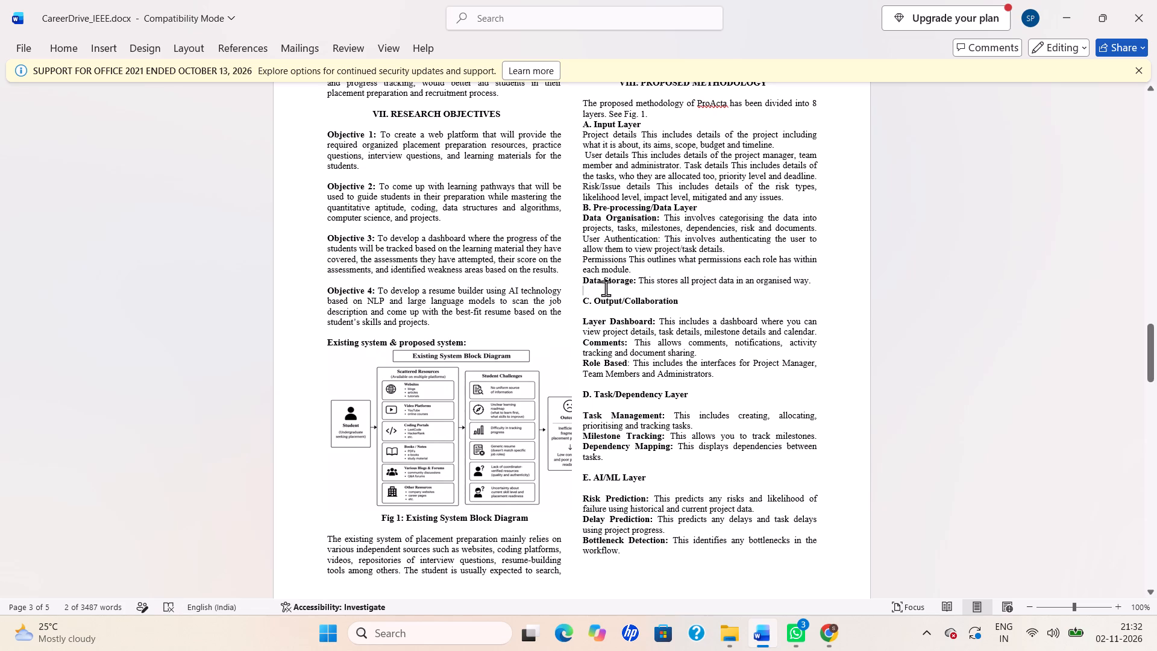
# Add a colon after the "Permissions" label under B. Pre-processing/Data Layer and make the label bold.
pyautogui.click(627, 259)
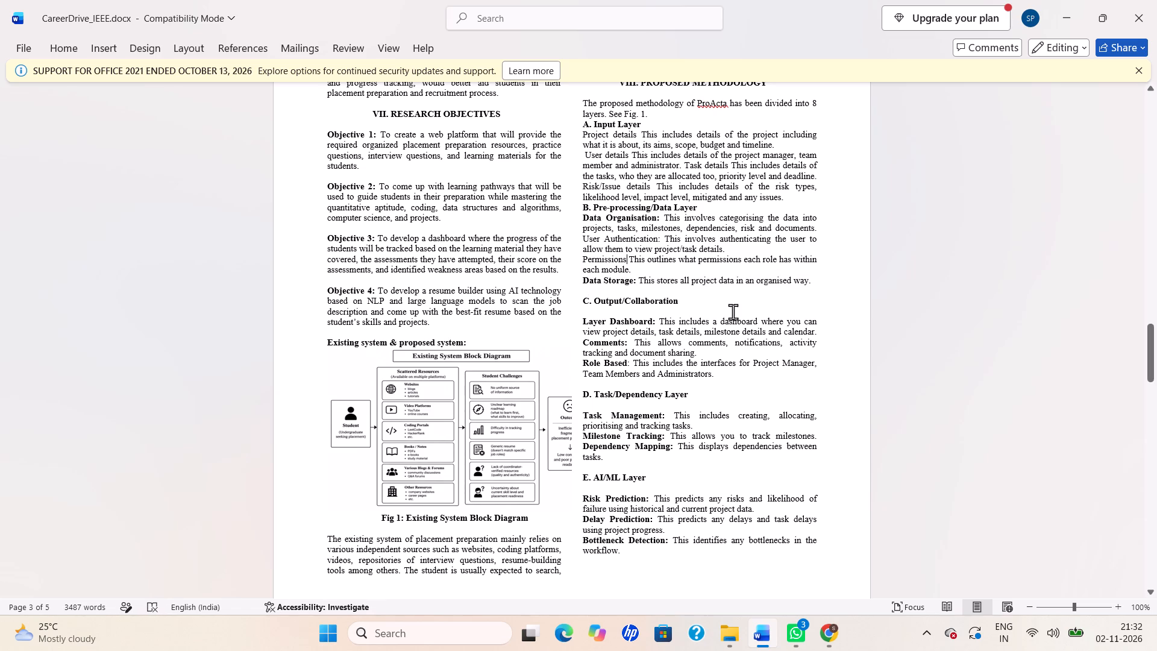
pyautogui.hotkey('shift', ':')
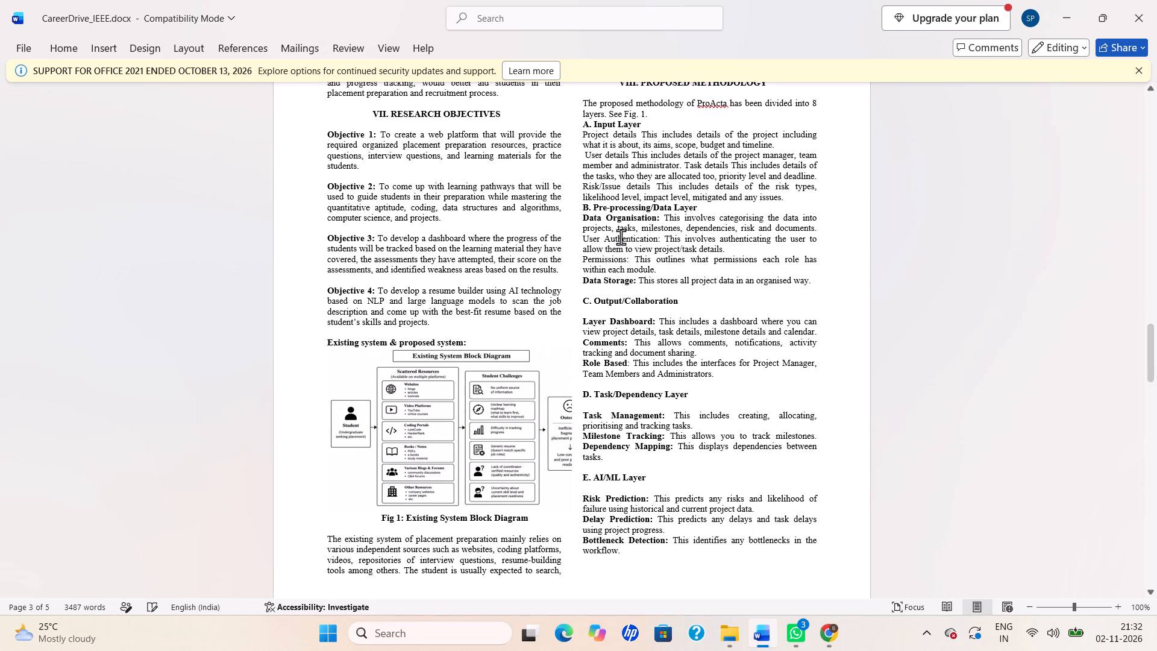
pyautogui.moveTo(633, 258); pyautogui.dragTo(617, 259)
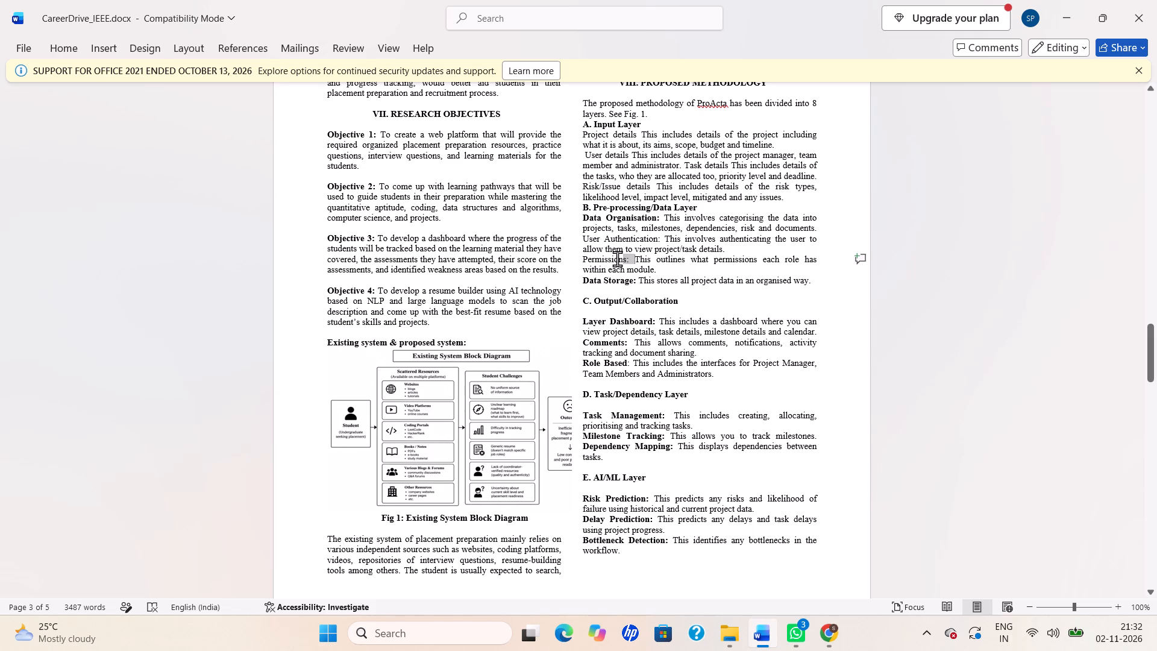
pyautogui.moveTo(617, 259); pyautogui.dragTo(609, 259)
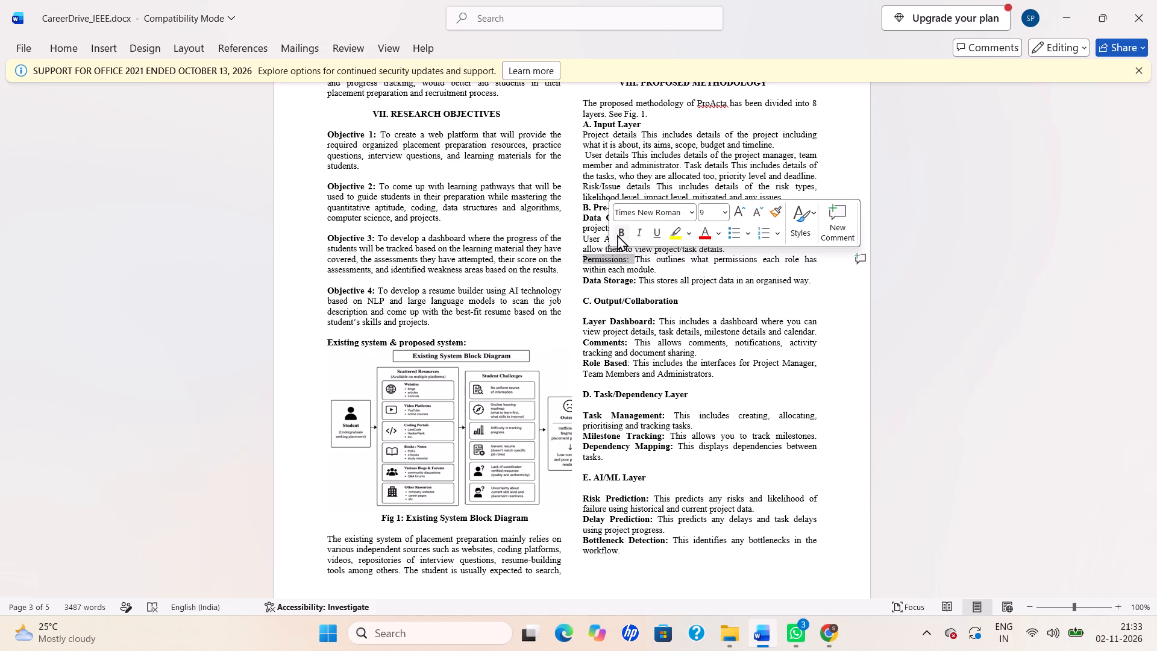
pyautogui.click(617, 234)
pyautogui.click(694, 280)
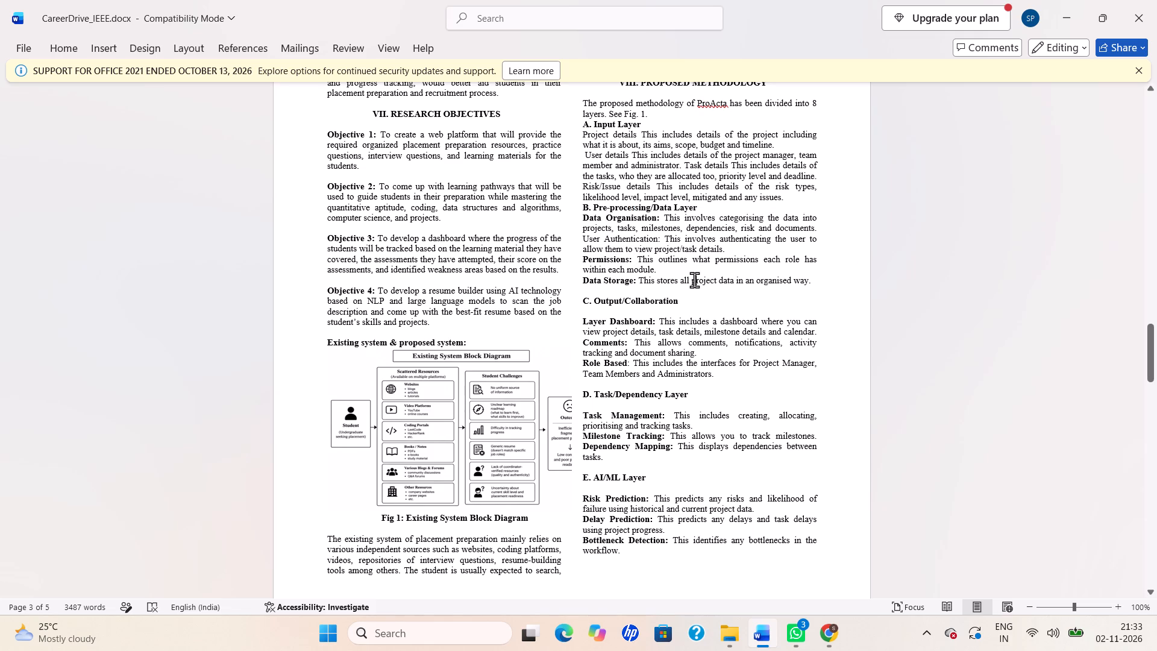
# Make the "User Authentication:" label under B. Pre-processing/Data Layer bold.
pyautogui.moveTo(662, 237); pyautogui.dragTo(622, 242)
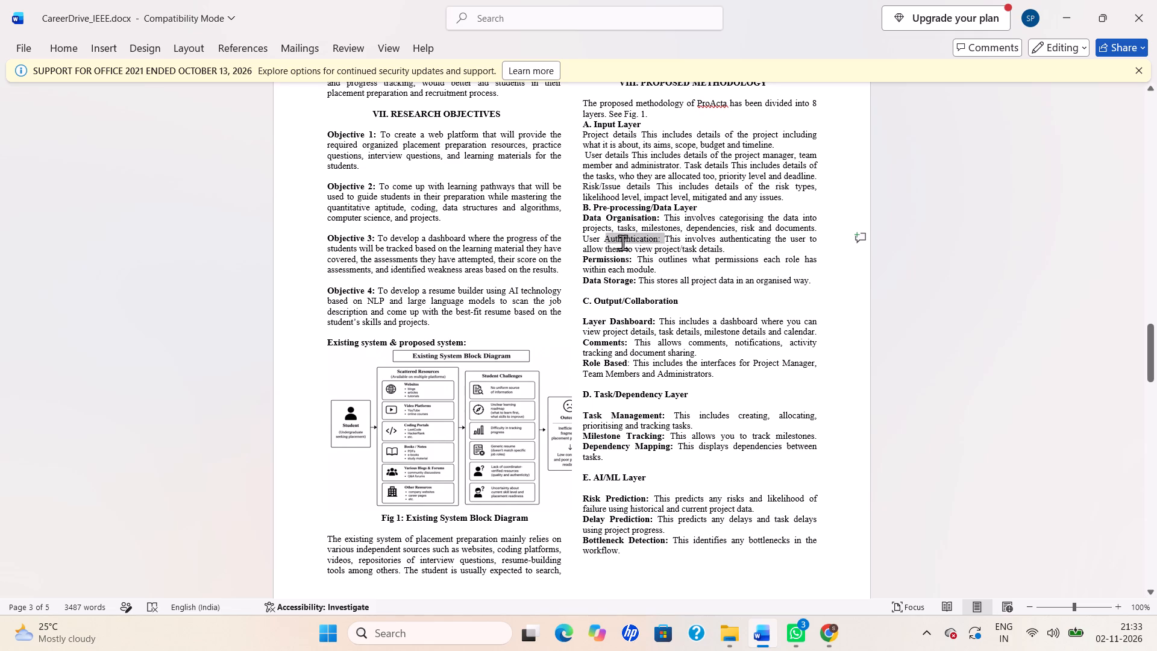
pyautogui.moveTo(622, 242); pyautogui.dragTo(593, 241)
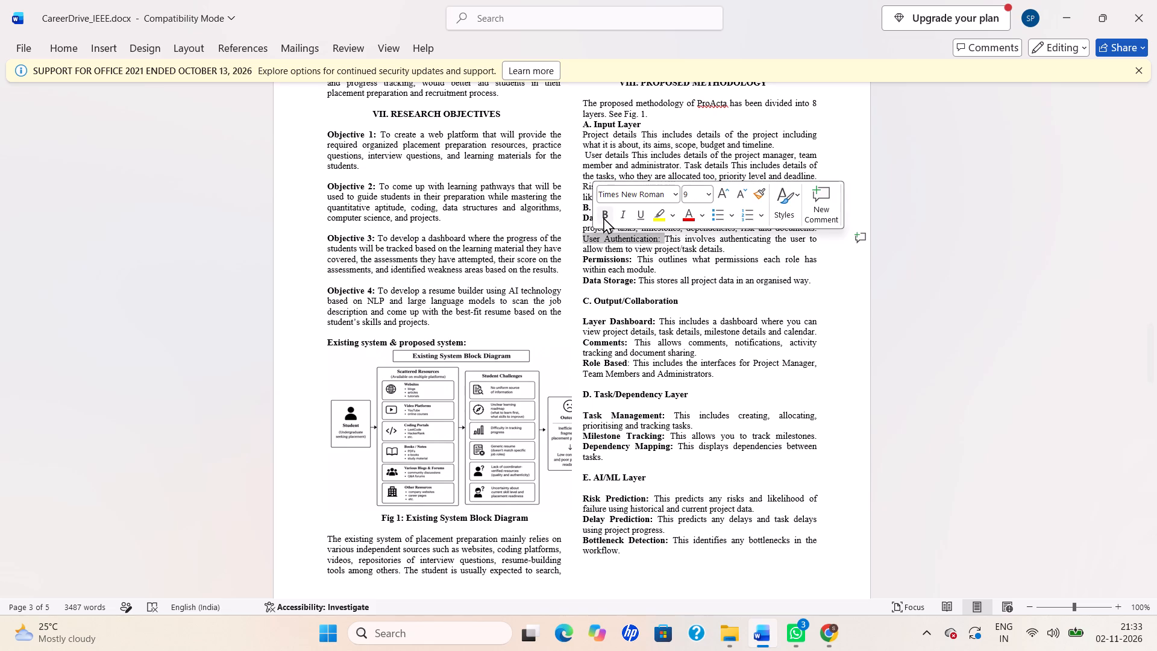
pyautogui.click(603, 217)
pyautogui.scroll(1, 764, 337)
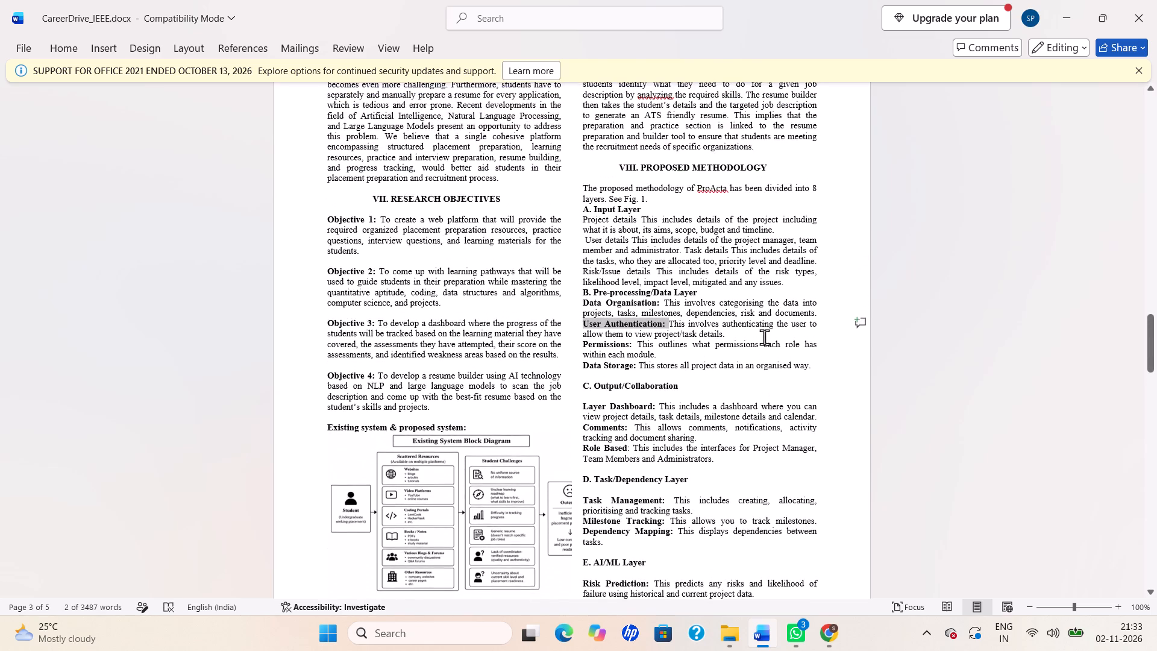
pyautogui.scroll(1, 764, 337)
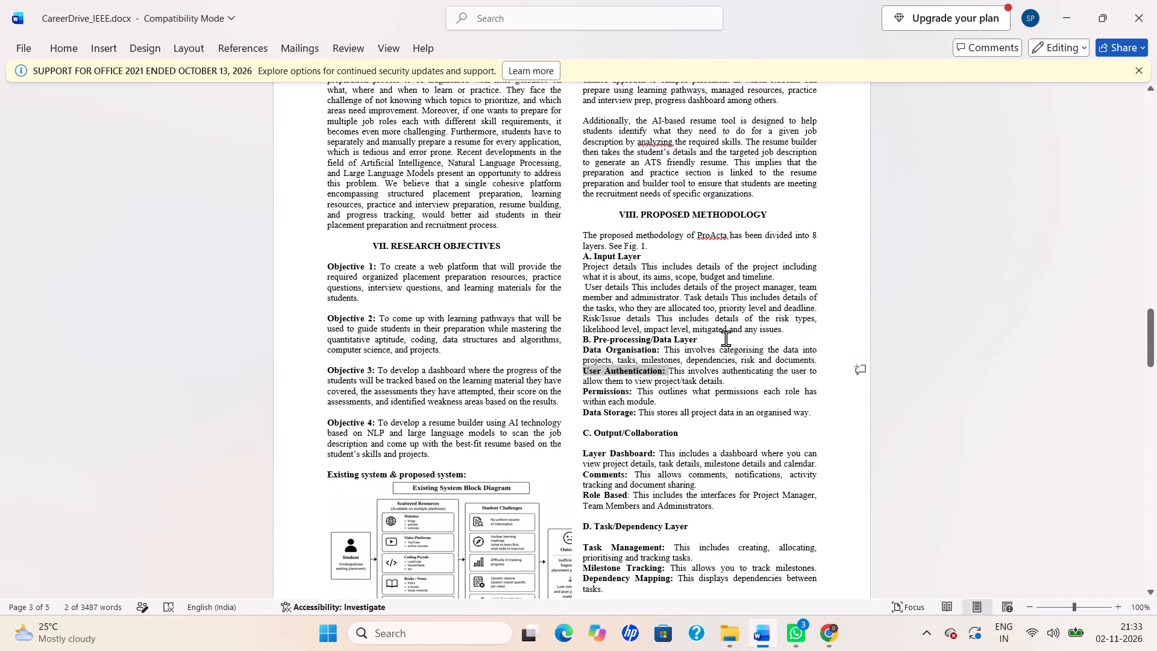
# Insert a blank line below and another above the "B. Pre-processing/Data Layer" heading.
pyautogui.click(726, 338)
pyautogui.press('Return')
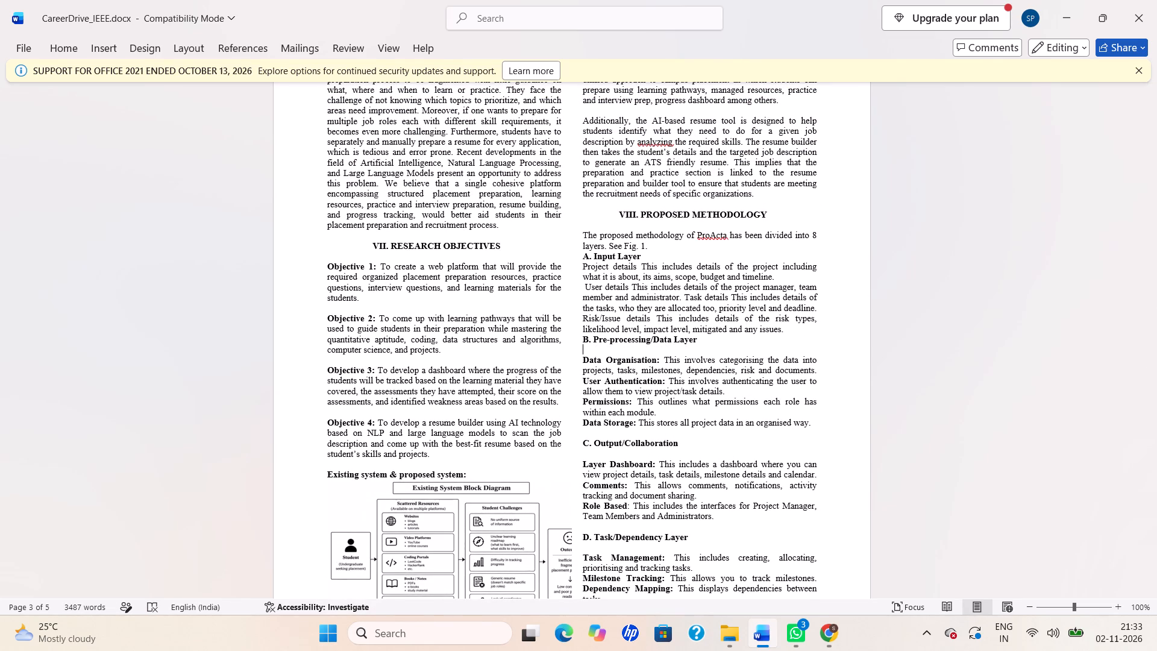
pyautogui.click(794, 330)
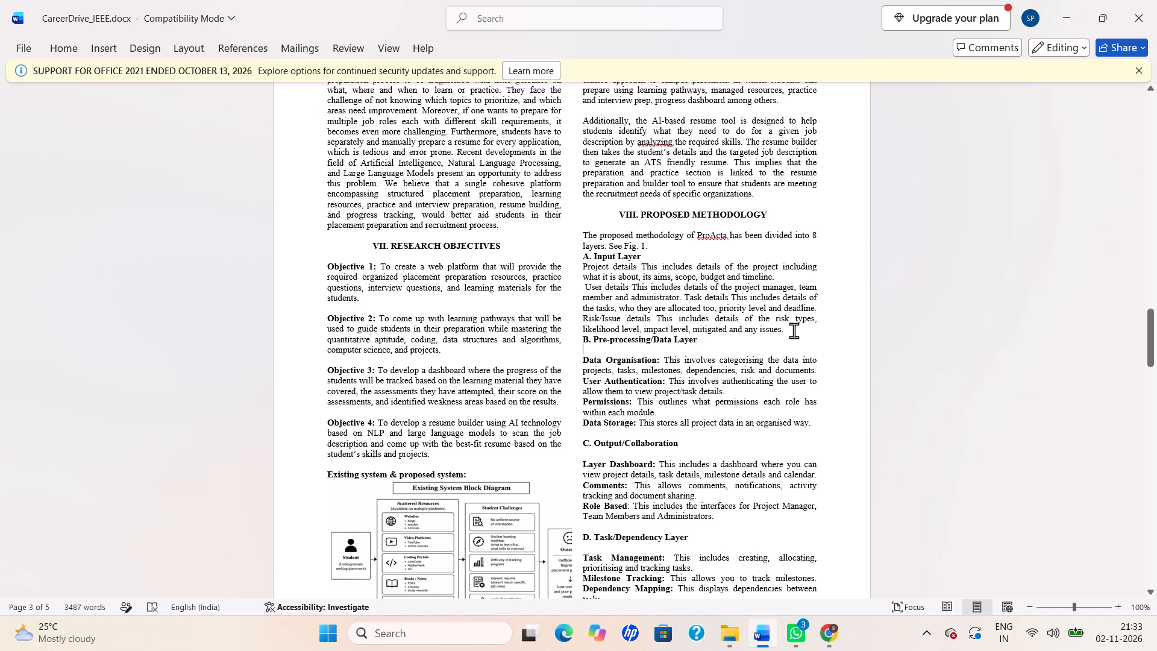
pyautogui.press('Return')
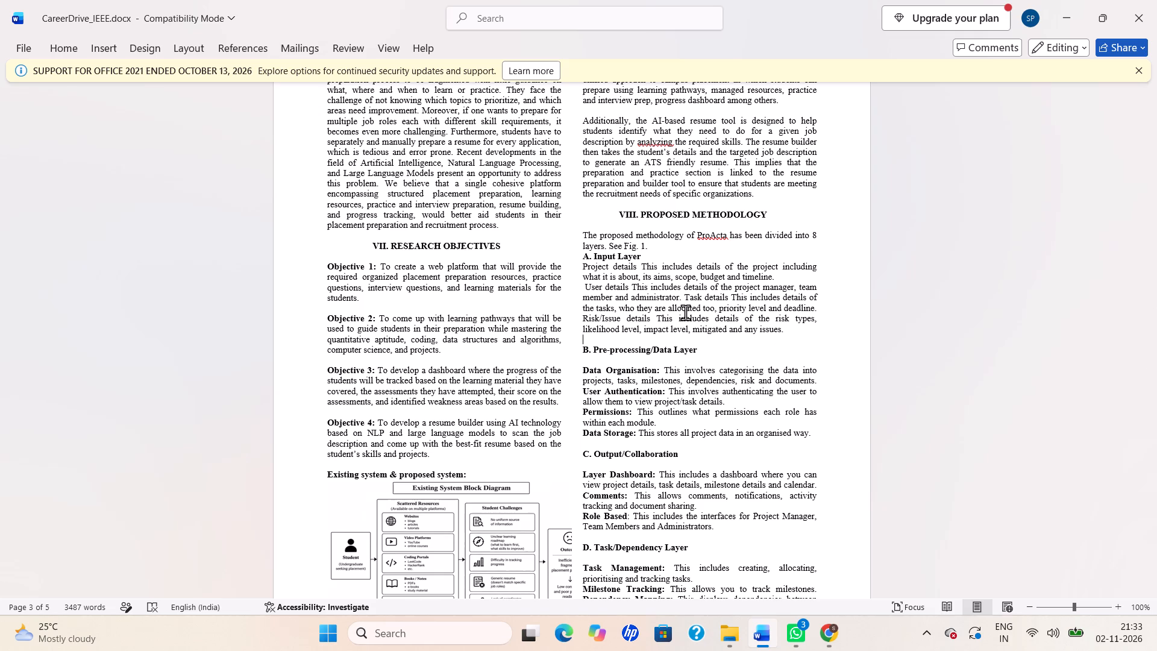
pyautogui.scroll(1, 653, 263)
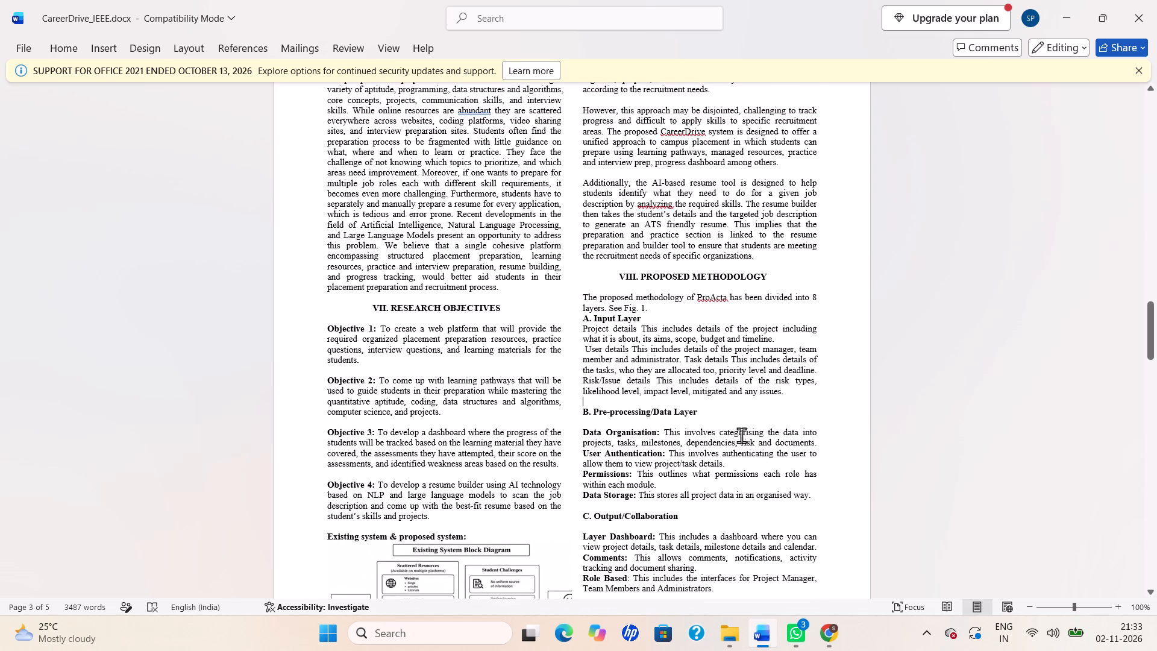
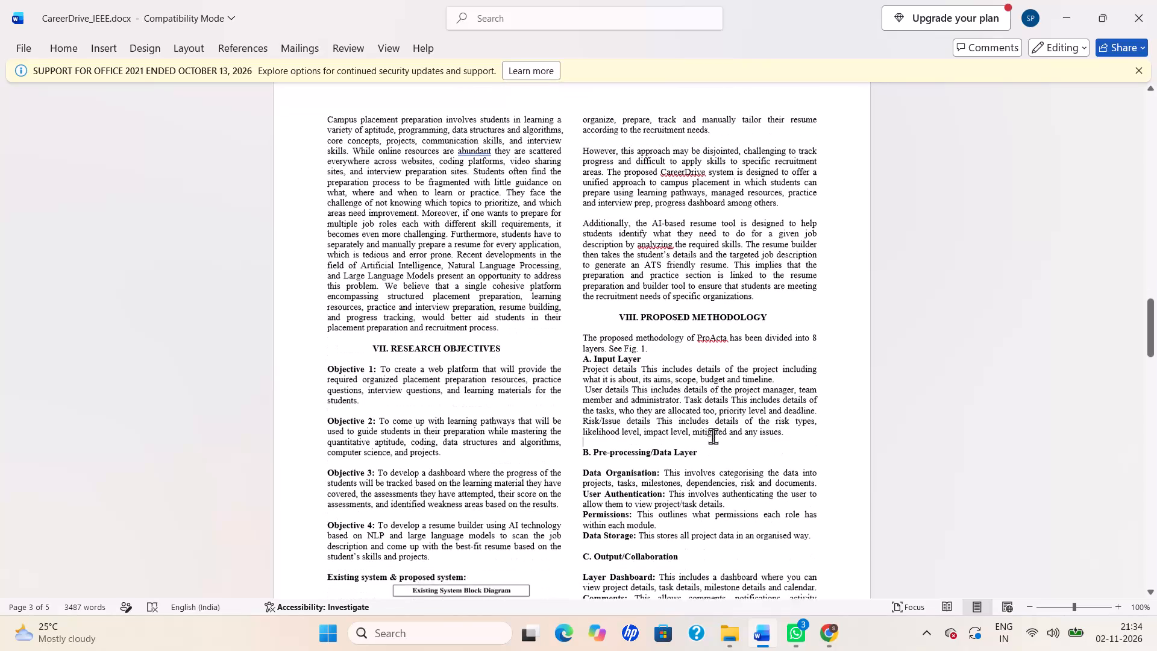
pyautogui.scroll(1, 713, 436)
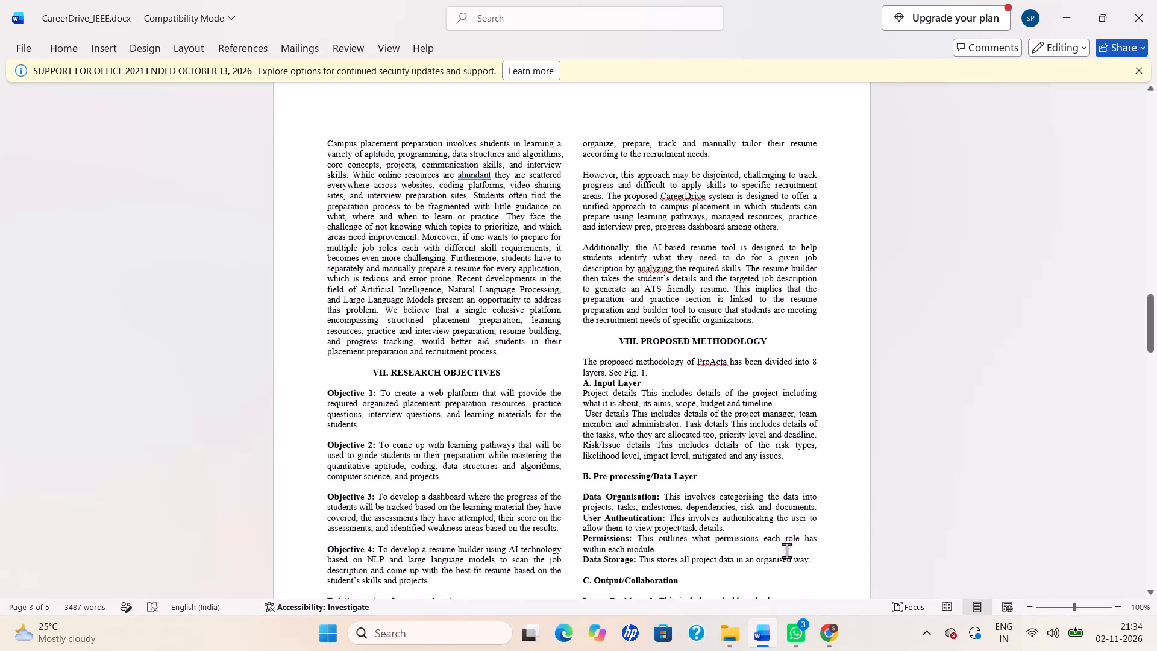
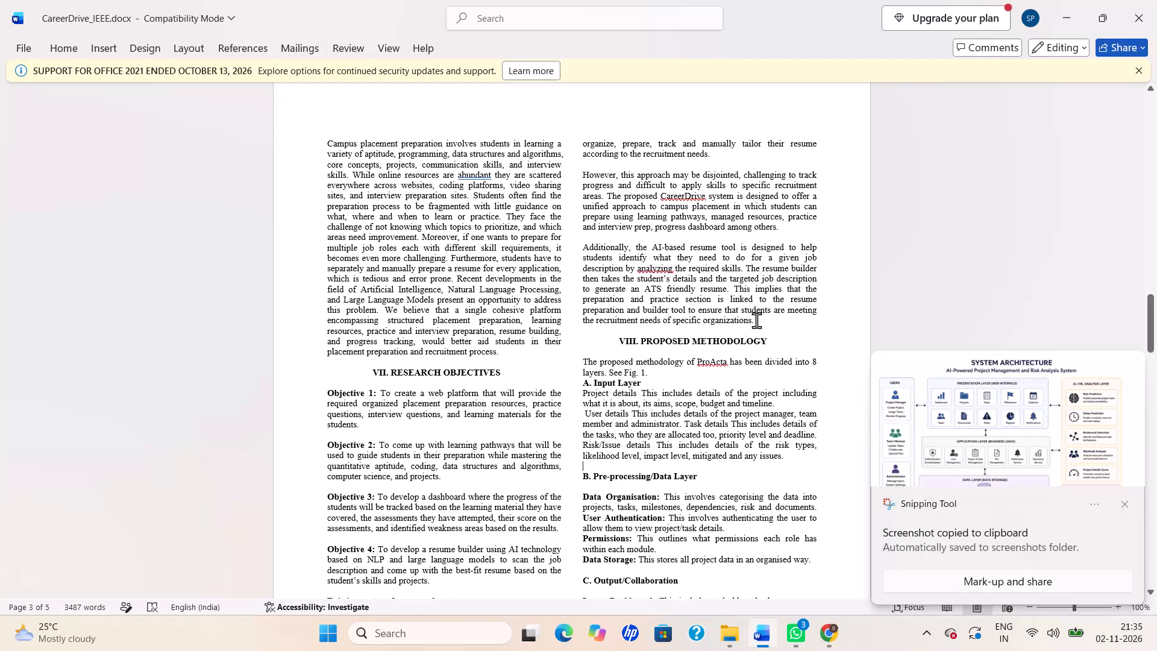
# Paste the copied system architecture figure after a blank line below the paragraph ending "specific organizations.", above the VIII. Proposed Methodology heading.
pyautogui.click(756, 320)
pyautogui.press('Return')
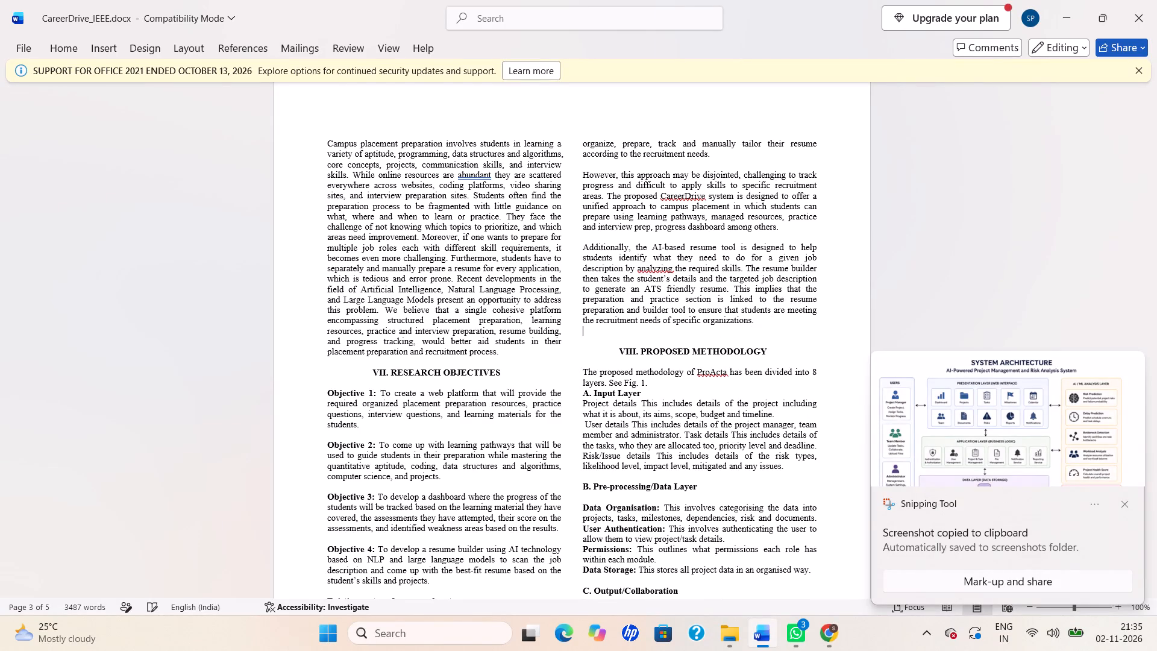
pyautogui.press('Return')
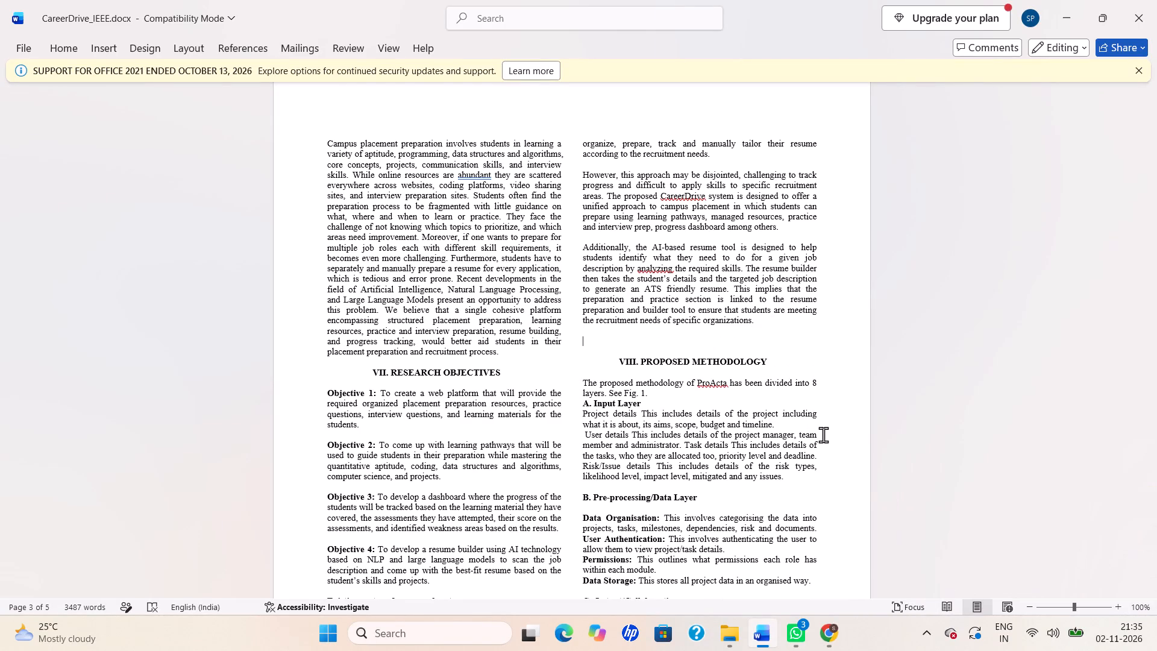
pyautogui.hotkey('ctrl', 'v')
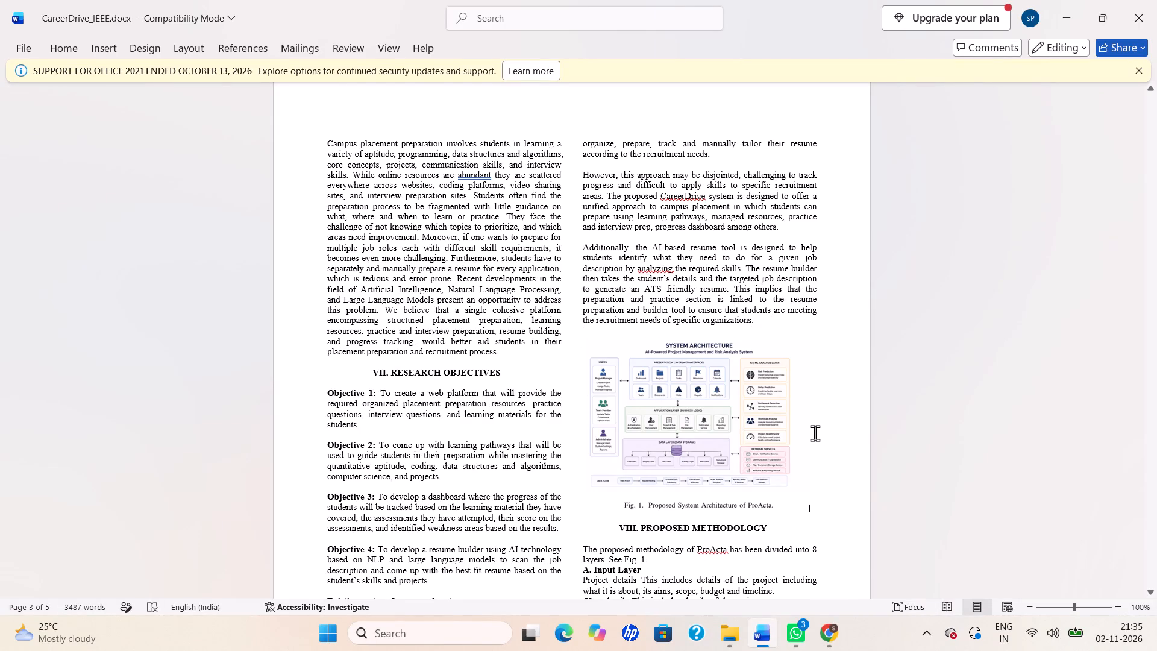
# Place the text cursor directly after the "Project details" label under A. Input Layer.
pyautogui.scroll(-2, 759, 410)
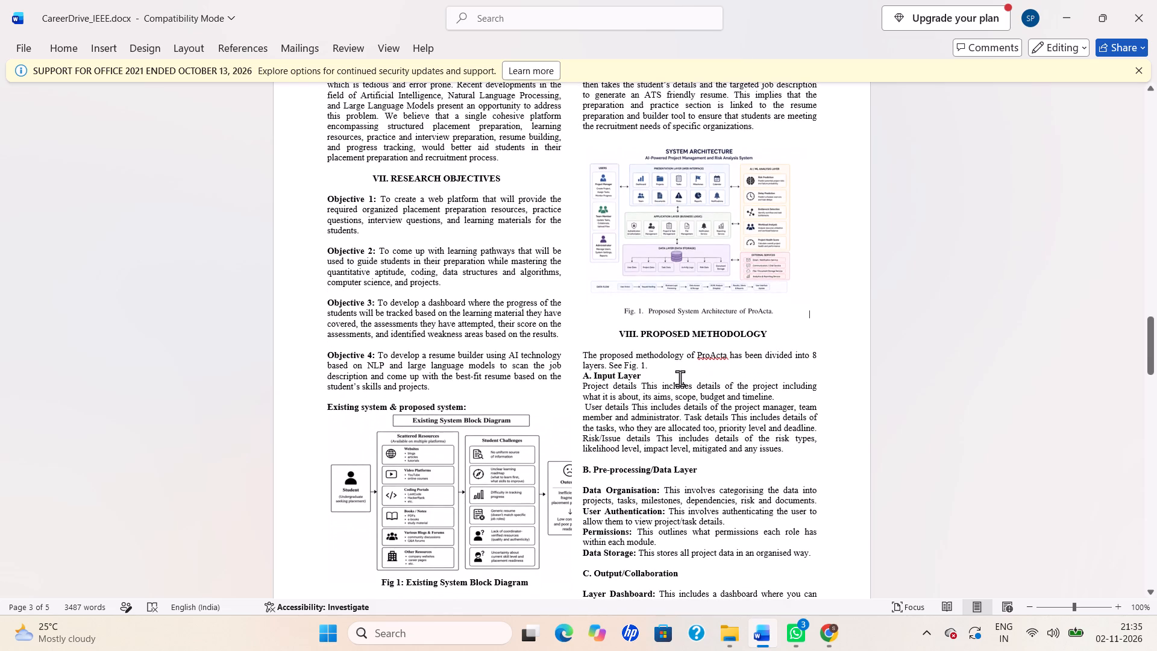
pyautogui.click(638, 383)
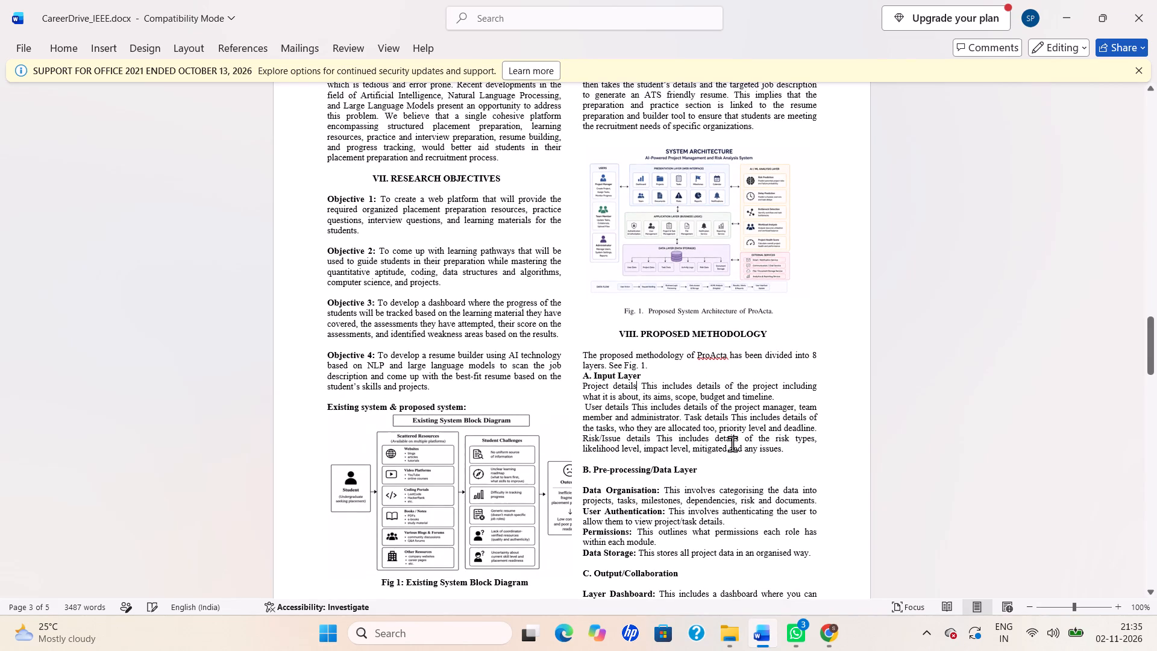
# Add a colon after the "Project details" and "User details" labels under A. Input Layer and remove the space before "User details".
pyautogui.hotkey('shift', ':')
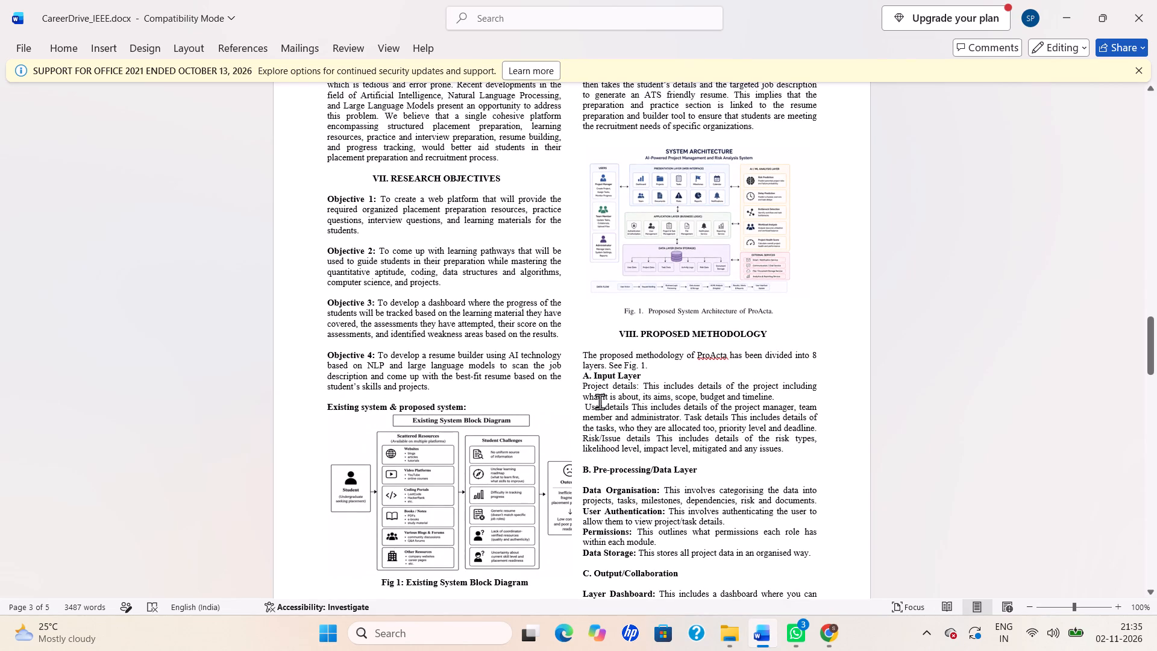
pyautogui.moveTo(585, 402); pyautogui.dragTo(703, 509)
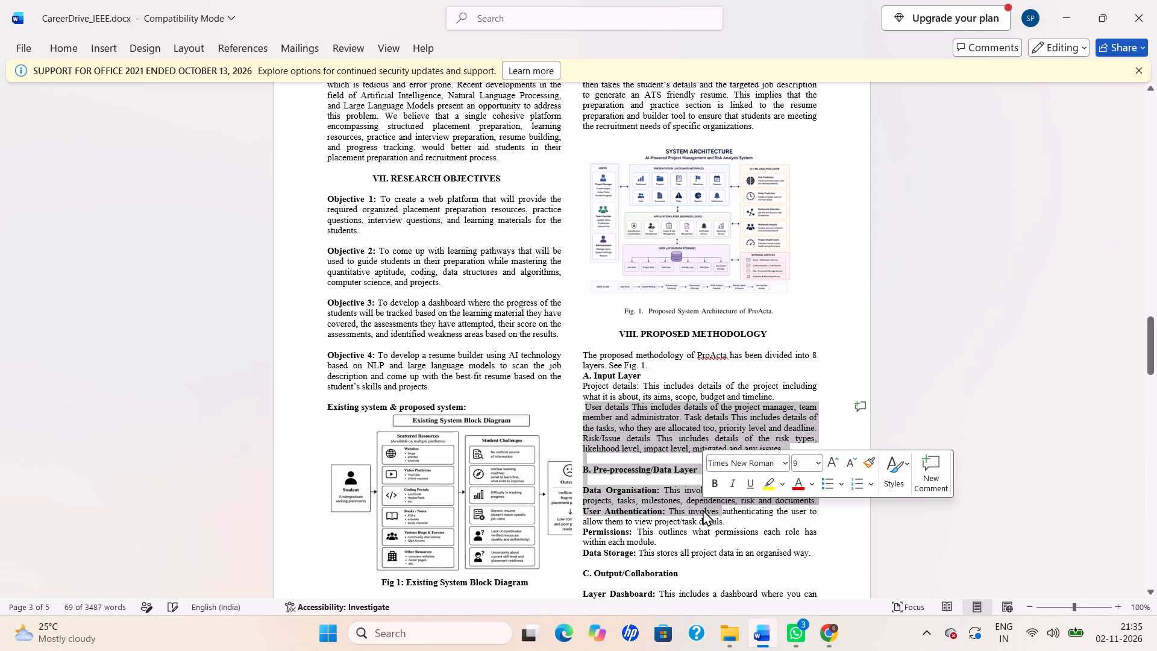
pyautogui.click(763, 533)
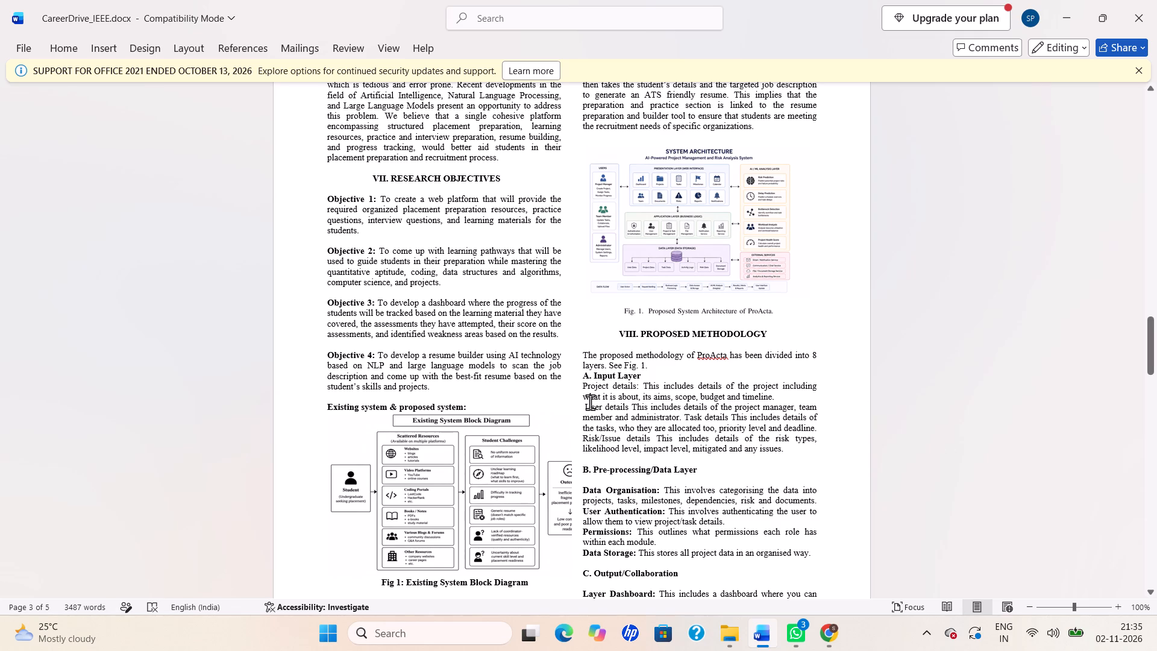
pyautogui.click(586, 404)
pyautogui.press('BackSpace')
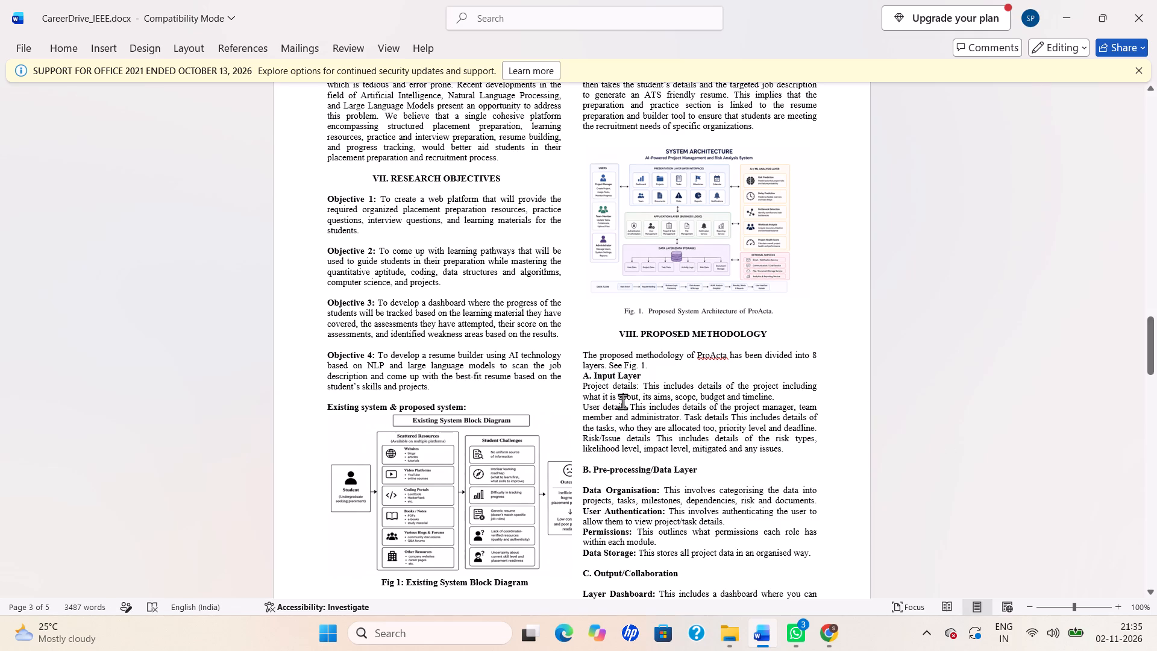
pyautogui.click(627, 403)
pyautogui.hotkey('shift', ':')
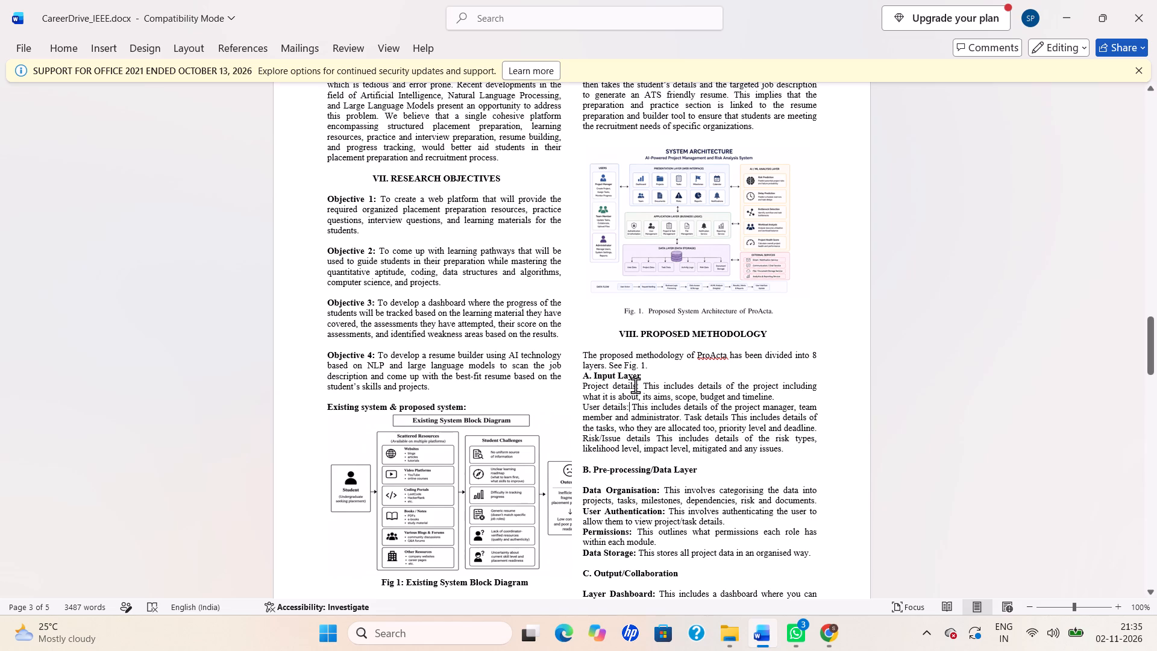
# Make the "Project details:" and "User details:" labels under A. Input Layer bold.
pyautogui.moveTo(639, 385); pyautogui.dragTo(596, 381)
pyautogui.moveTo(596, 381); pyautogui.dragTo(595, 381)
pyautogui.click(609, 362)
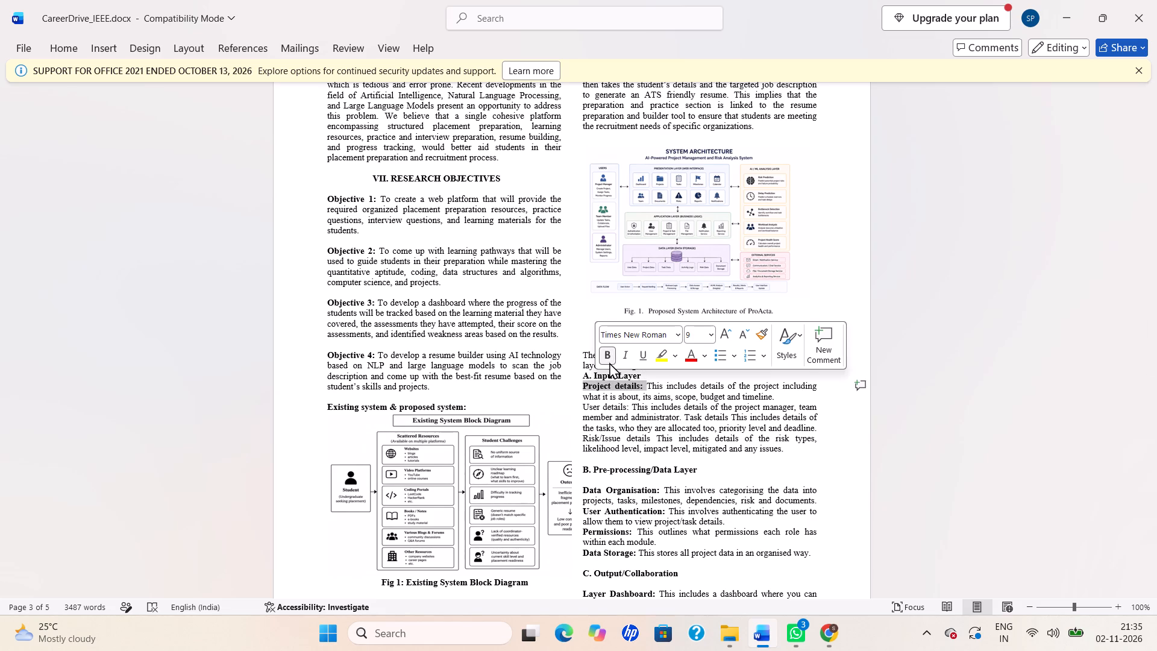
pyautogui.click(630, 408)
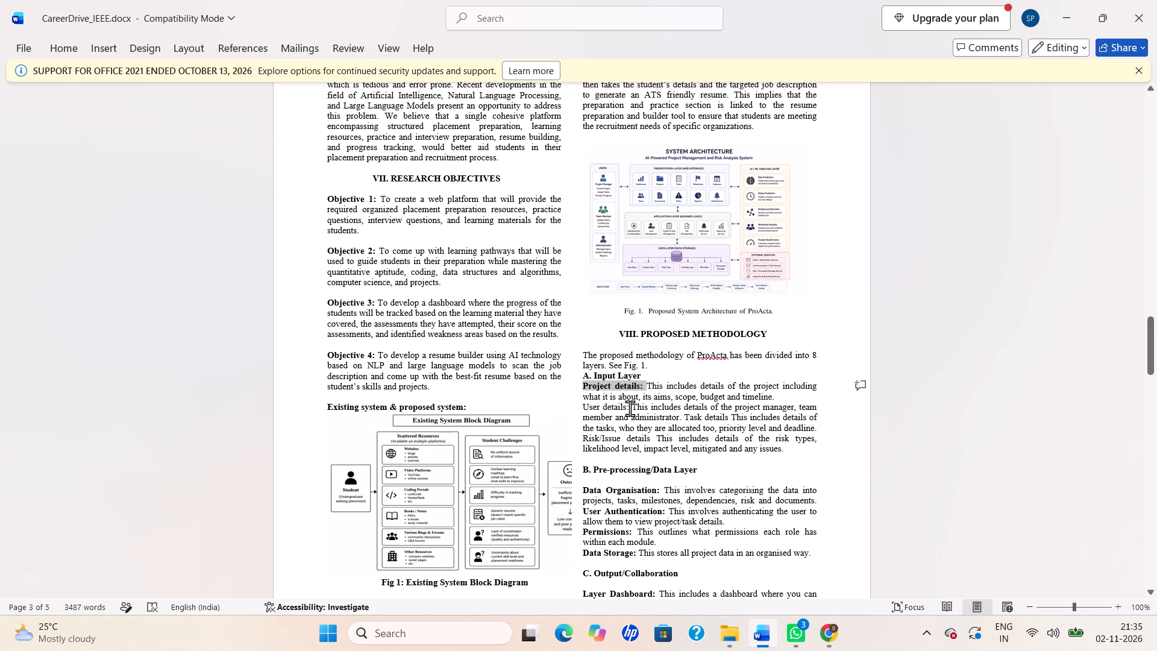
pyautogui.moveTo(630, 408); pyautogui.dragTo(599, 409)
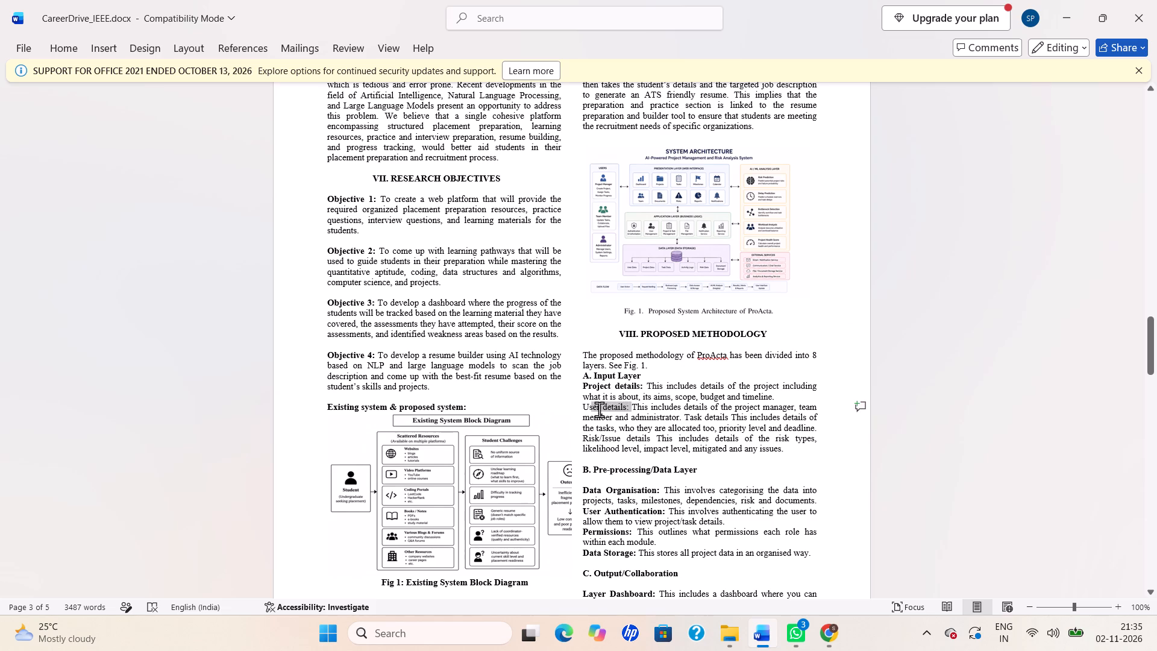
pyautogui.moveTo(599, 409); pyautogui.dragTo(591, 409)
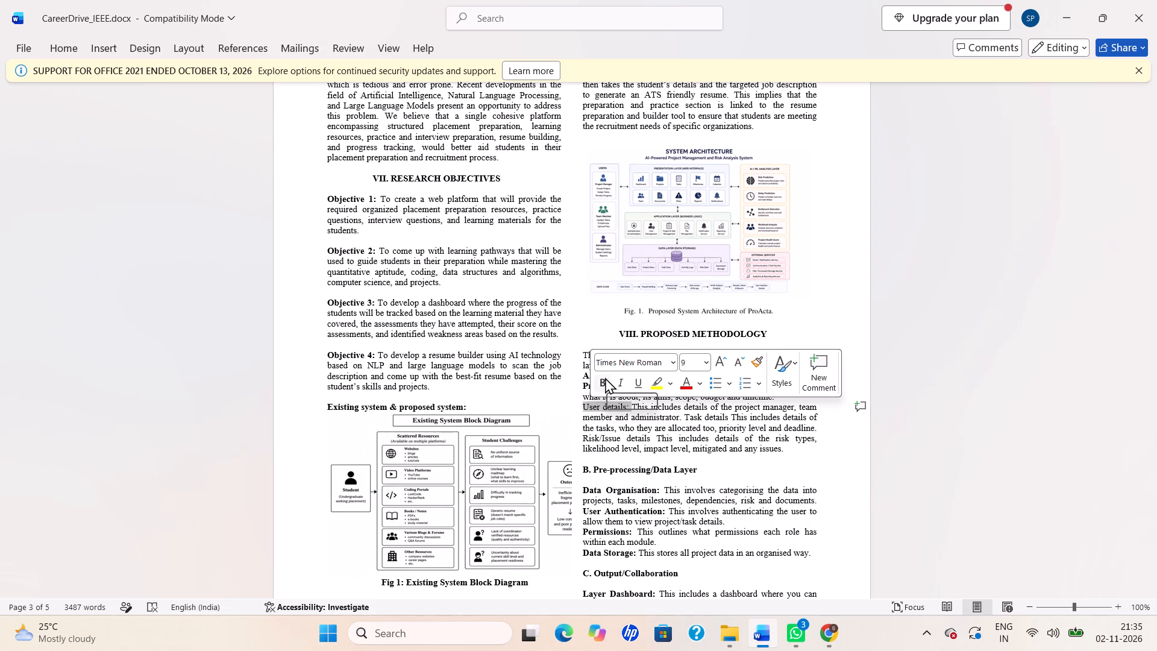
pyautogui.click(605, 377)
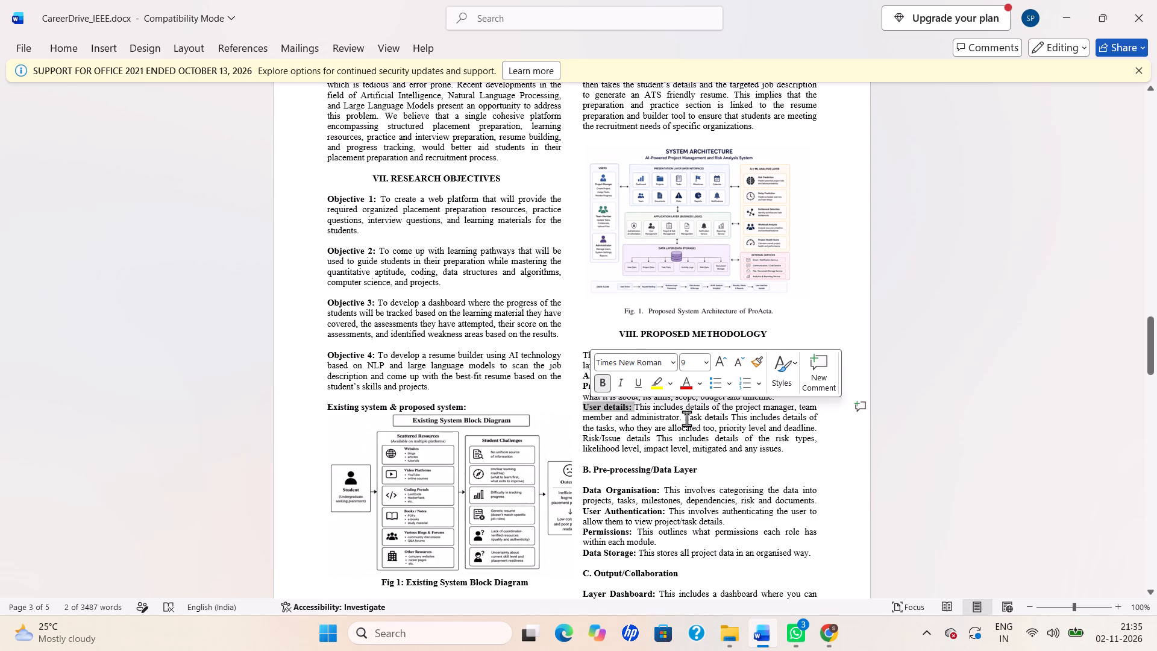
# Start the "Task details" and "Risk/Issue details" items under A. Input Layer on their own lines, with a colon after each label.
pyautogui.click(687, 418)
pyautogui.press('Left')
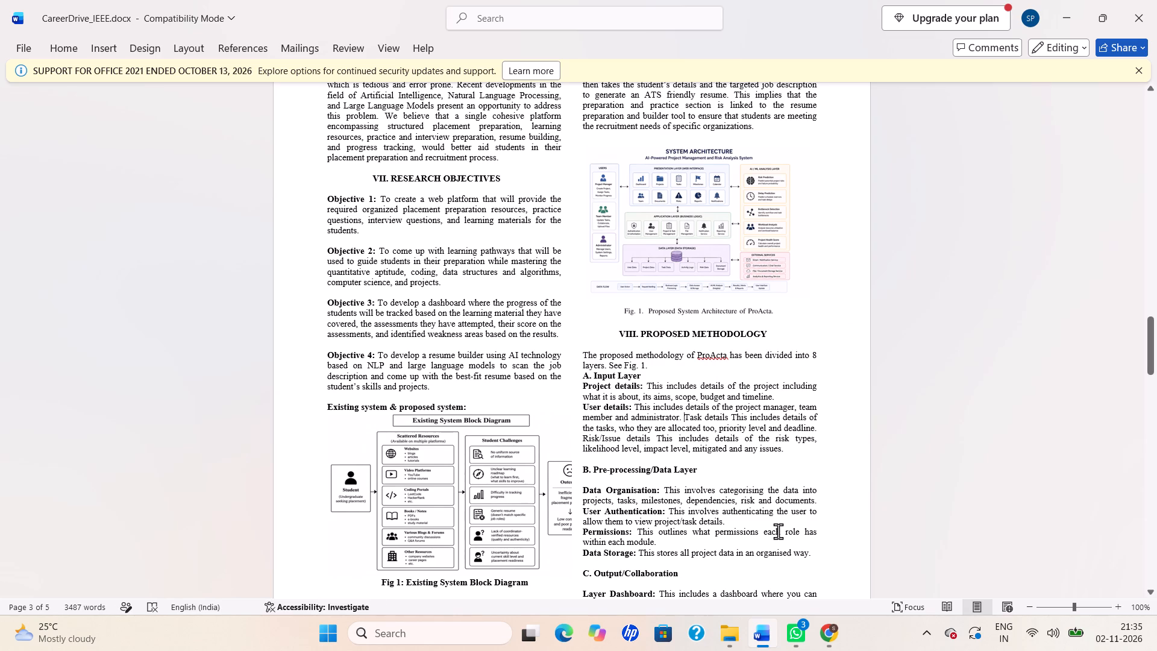
pyautogui.press('Return')
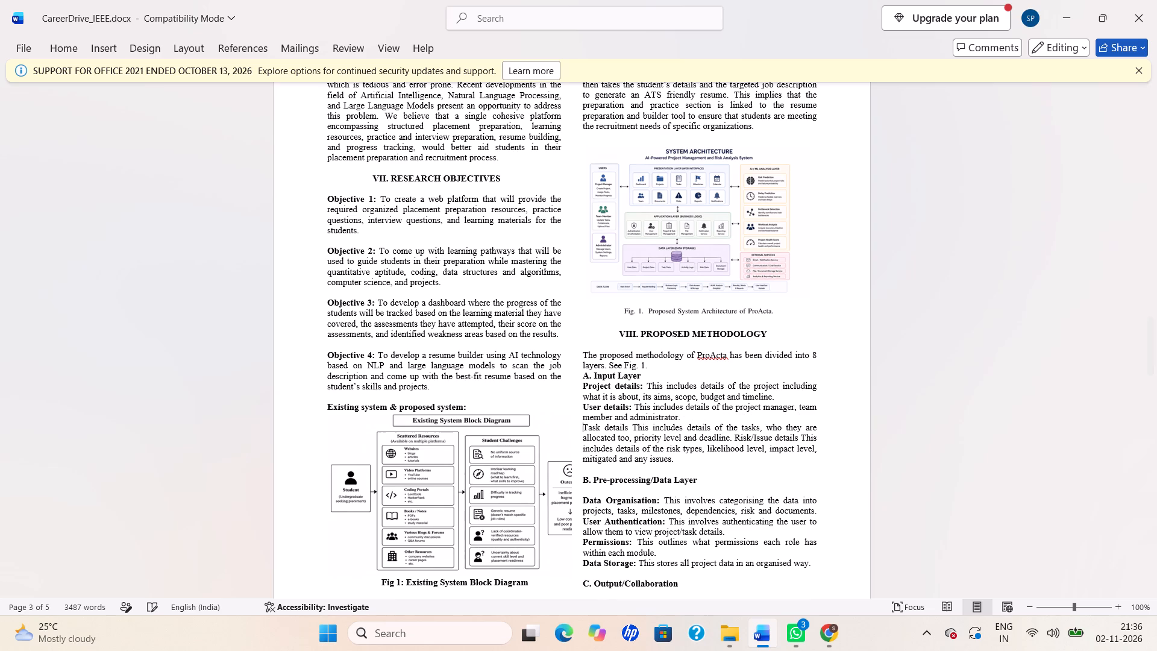
pyautogui.click(629, 424)
pyautogui.hotkey('shift', ':')
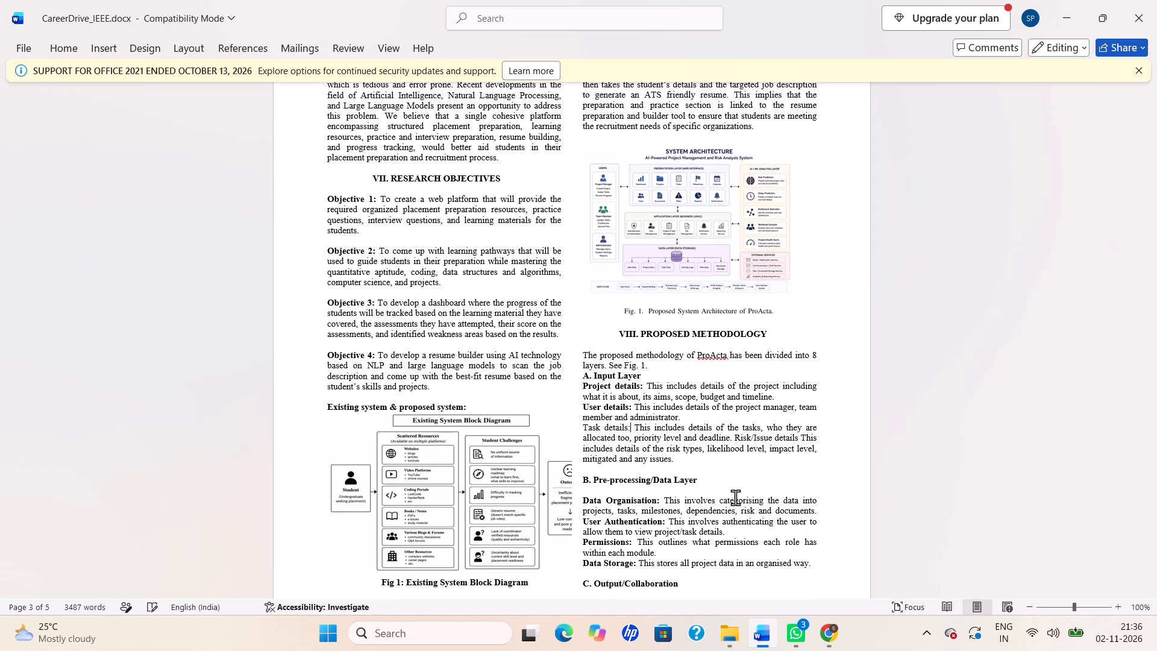
pyautogui.click(735, 435)
pyautogui.press('Return')
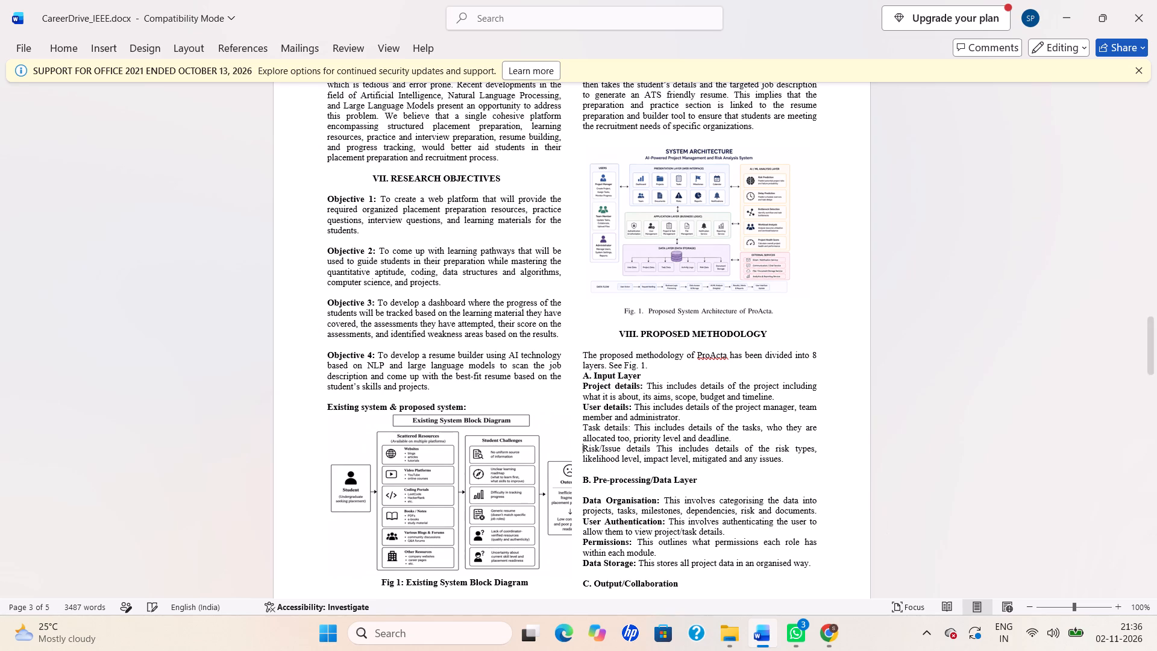
pyautogui.click(653, 448)
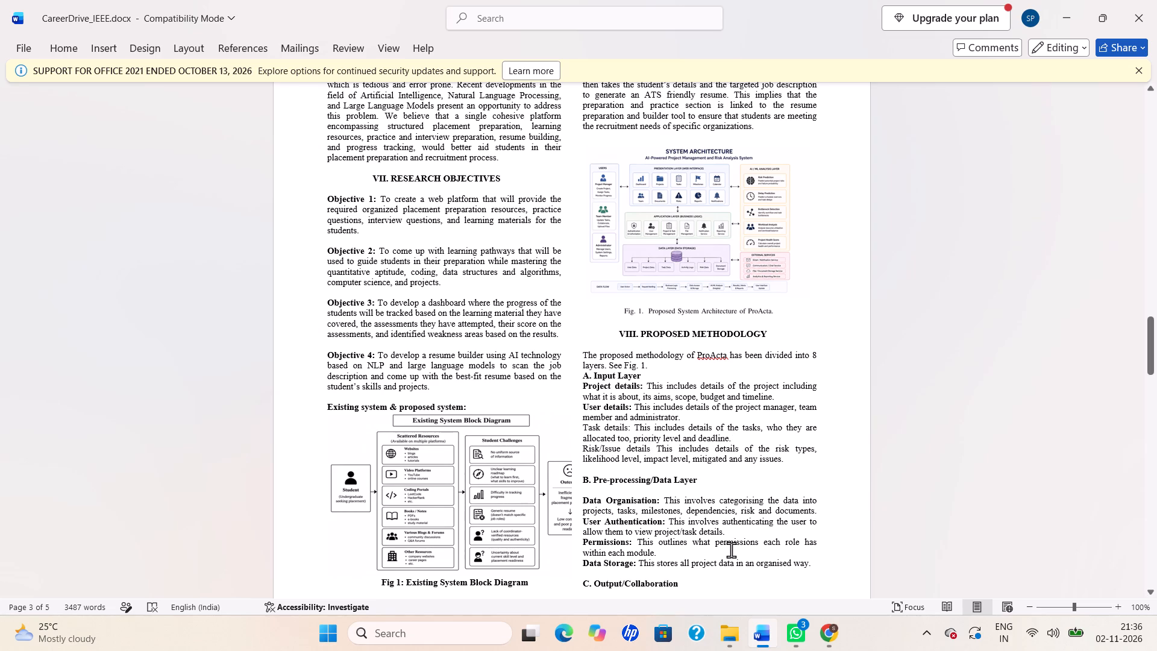
pyautogui.hotkey('shift', ':')
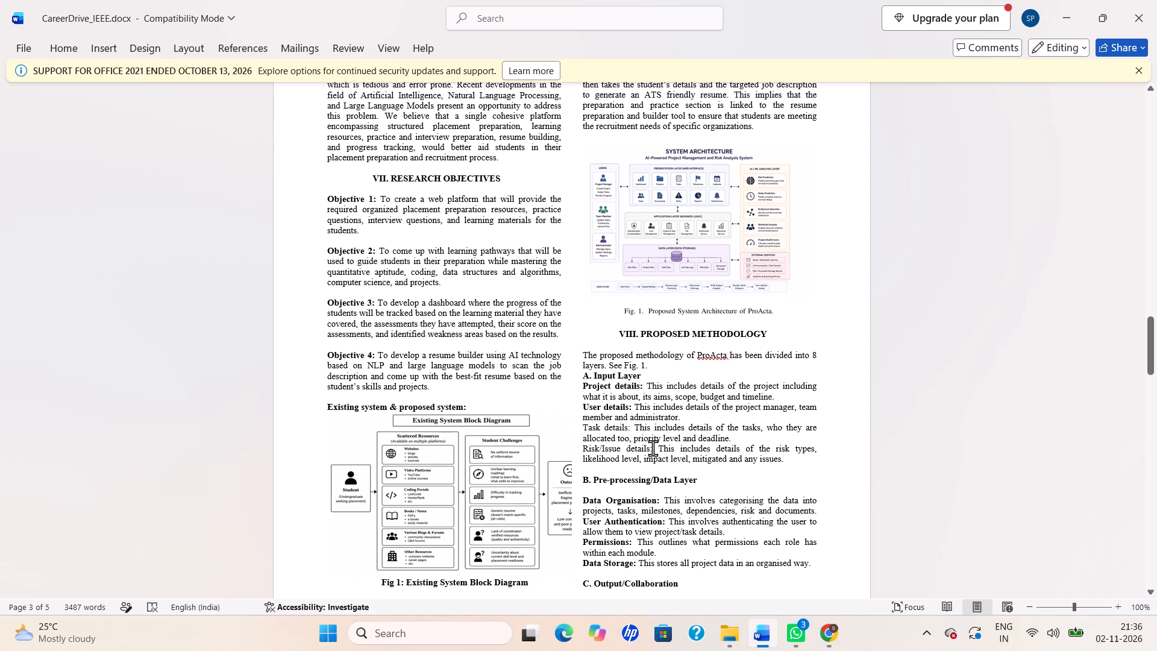
# Make the "Risk/Issue details:" and "Task details:" labels under A. Input Layer bold.
pyautogui.moveTo(653, 450); pyautogui.dragTo(592, 442)
pyautogui.moveTo(592, 442); pyautogui.dragTo(592, 447)
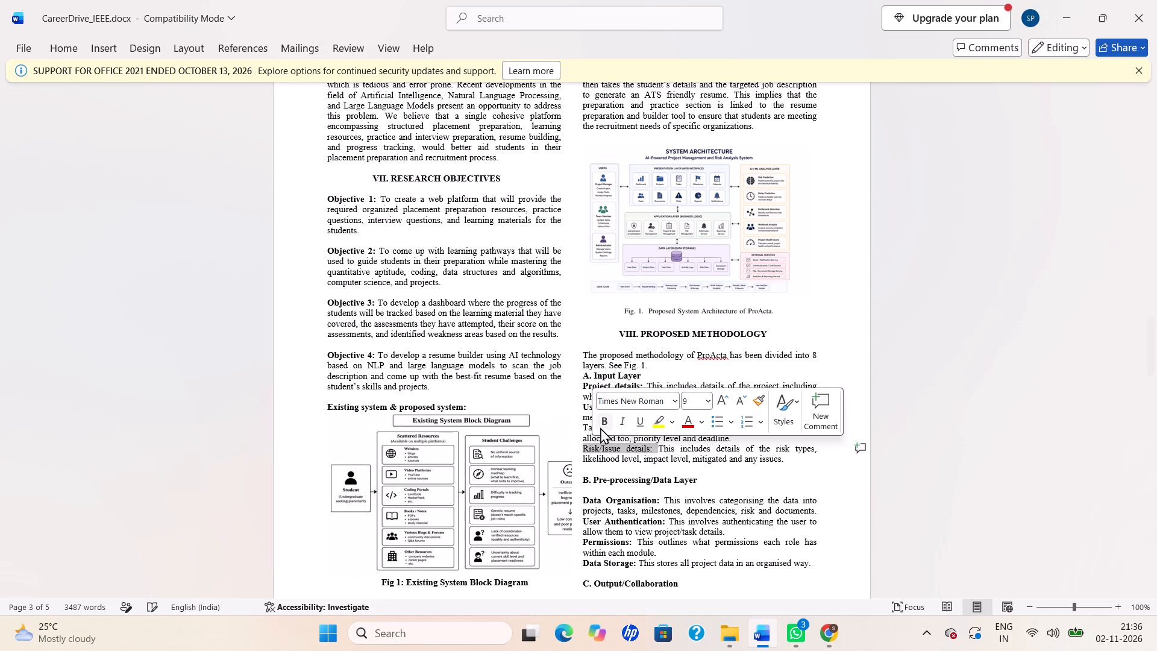
pyautogui.click(601, 426)
pyautogui.click(638, 465)
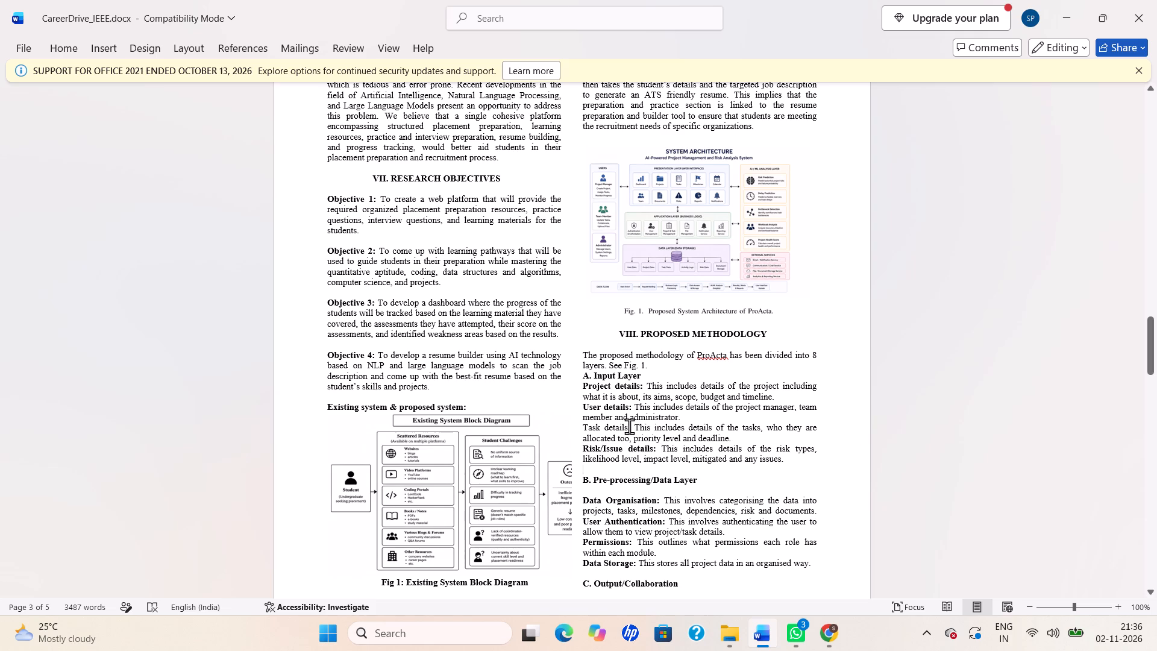
pyautogui.moveTo(630, 430); pyautogui.dragTo(586, 428)
pyautogui.click(597, 404)
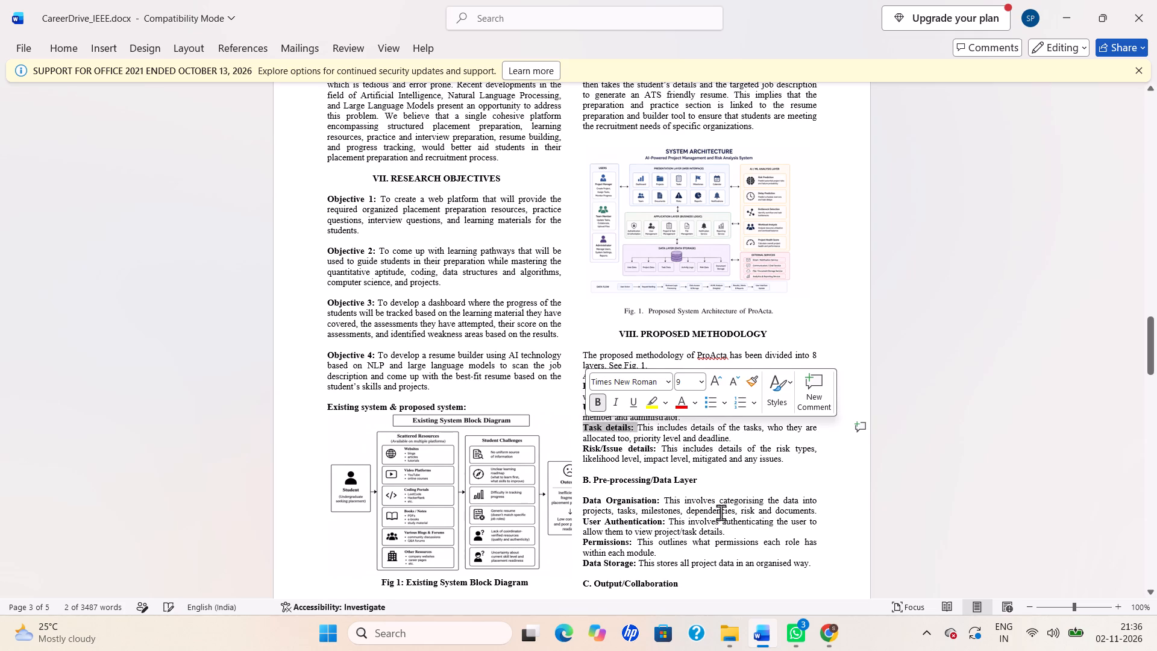
pyautogui.click(723, 474)
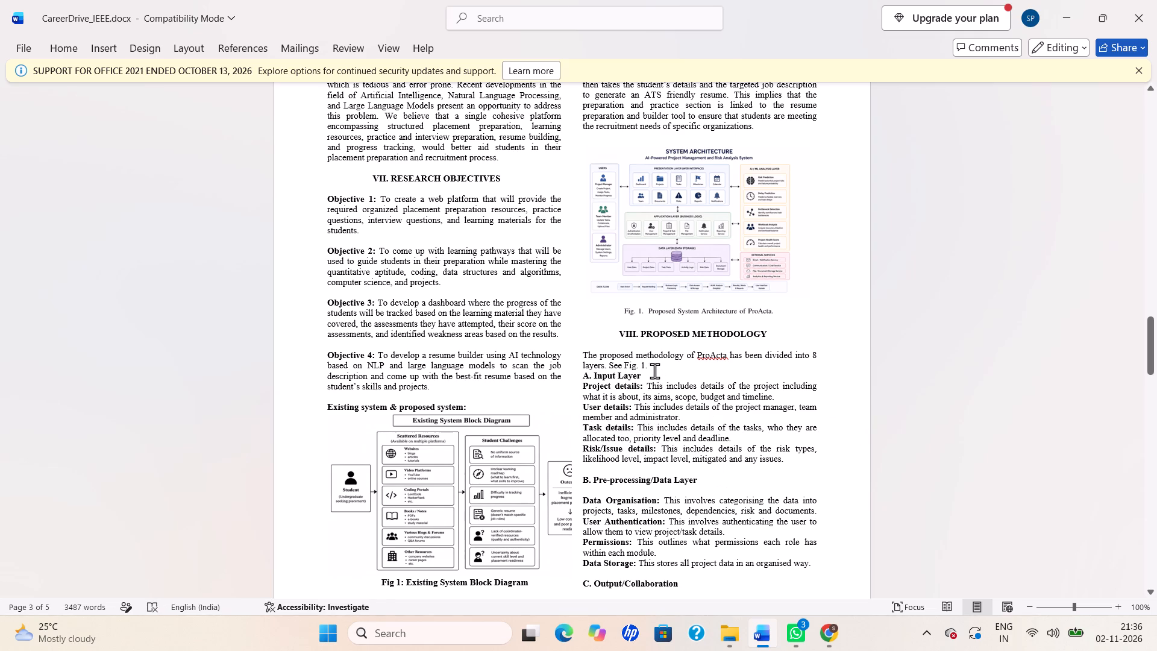
# Insert a blank line below and above the "A. Input Layer" heading, undoing the automatic list numbering.
pyautogui.click(644, 376)
pyautogui.press('Return')
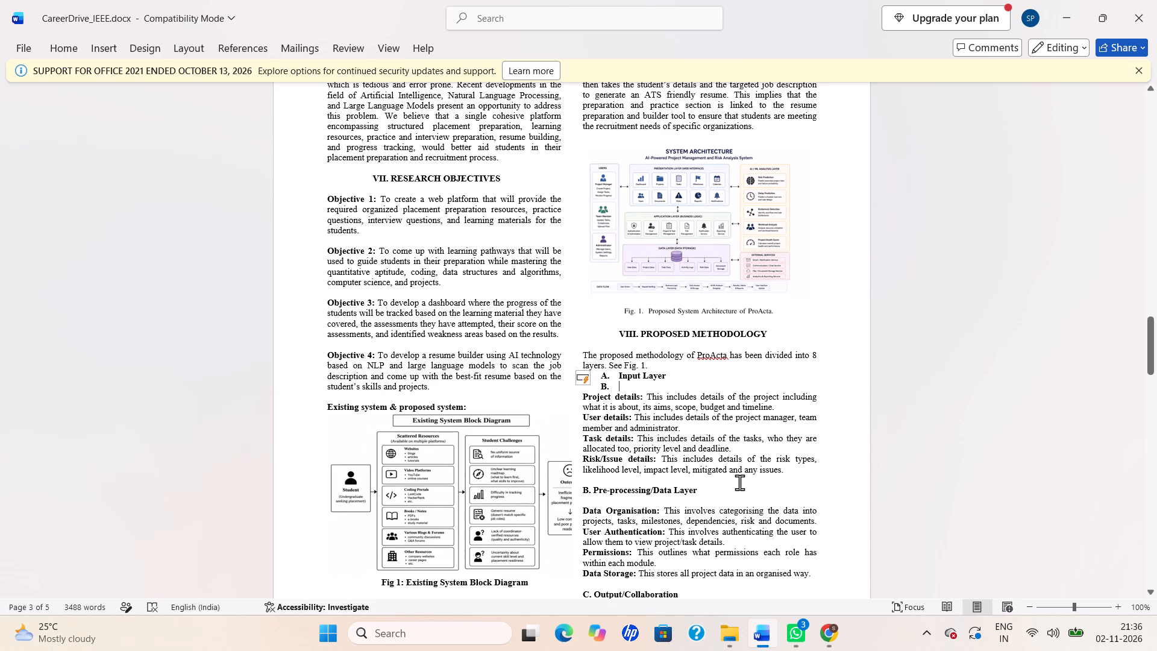
pyautogui.hotkey('ctrl', 'z')
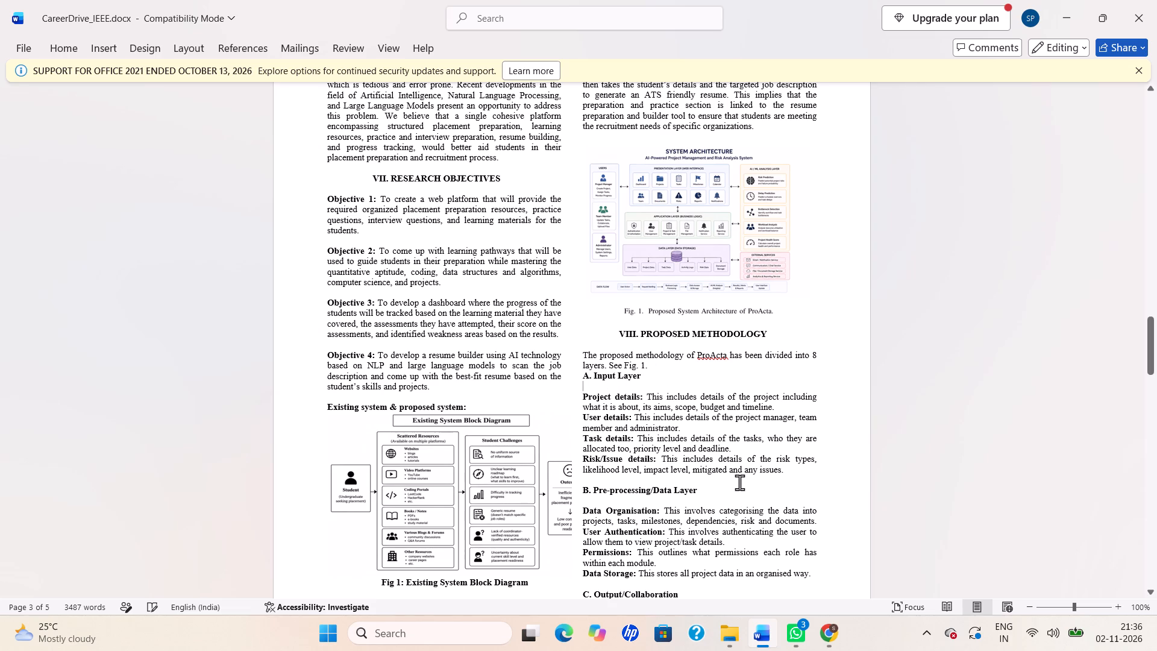
pyautogui.click(651, 363)
pyautogui.press('Return')
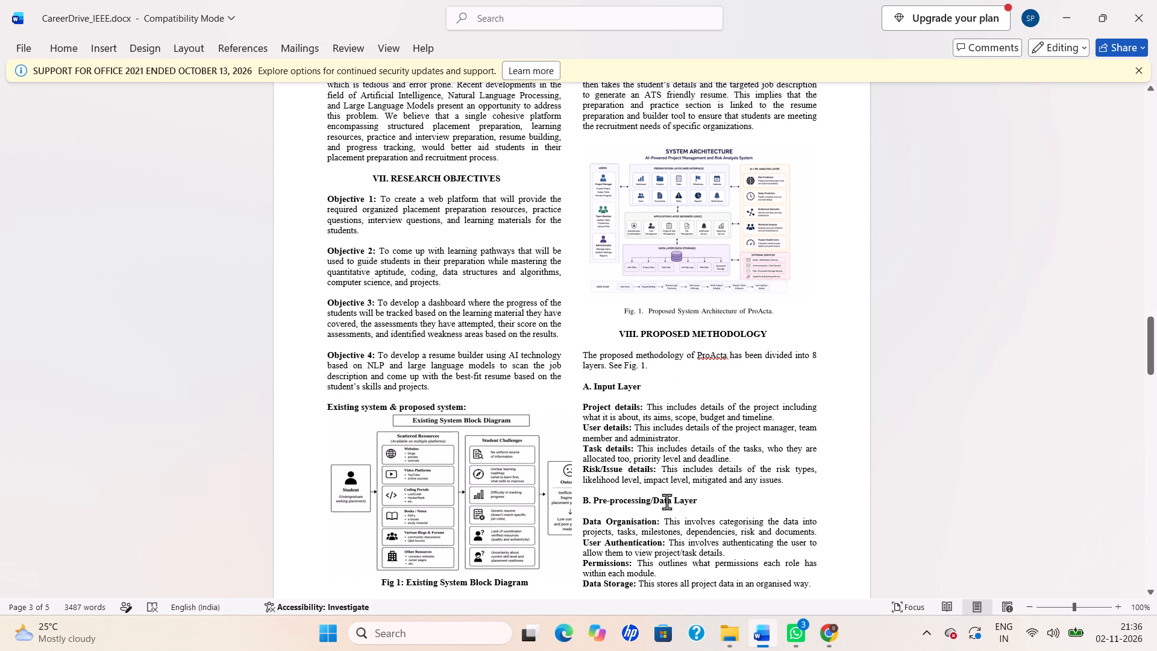
# Set the font size of the "A. Input Layer" heading to 10.
pyautogui.scroll(-1, 754, 468)
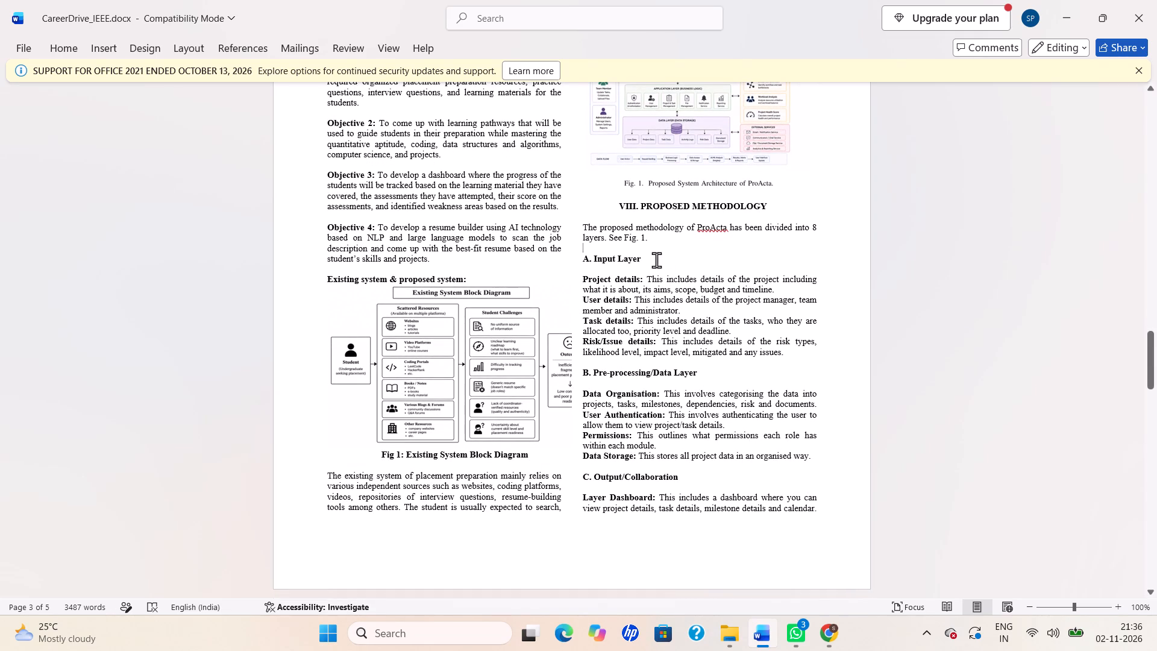
pyautogui.moveTo(644, 259); pyautogui.dragTo(583, 257)
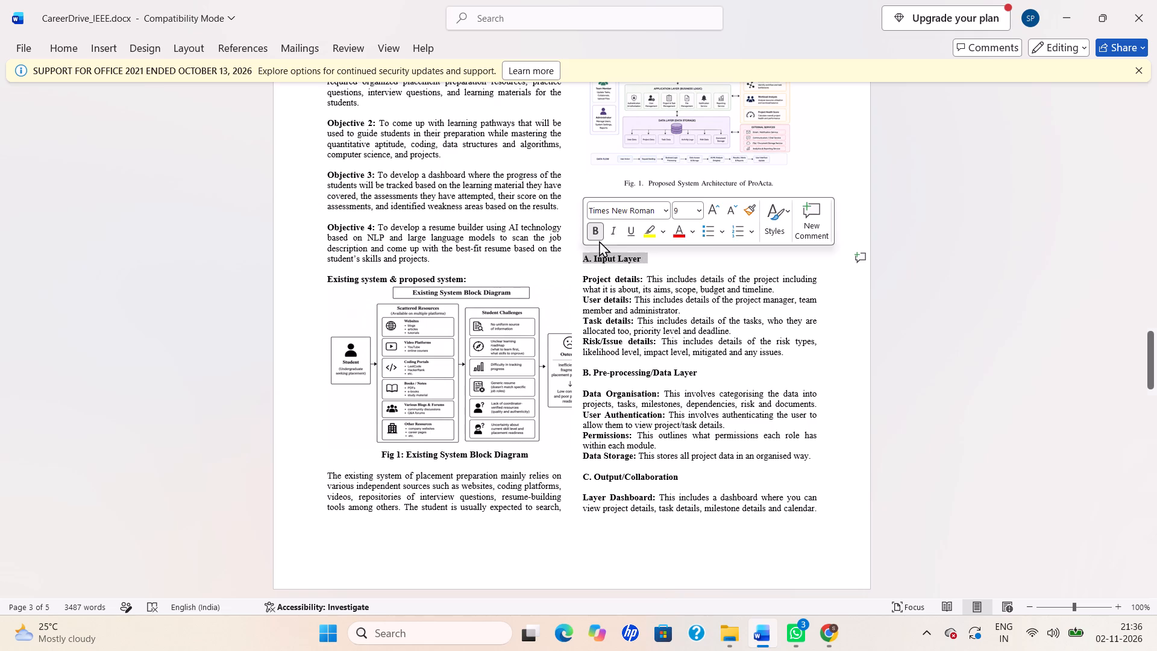
pyautogui.click(698, 212)
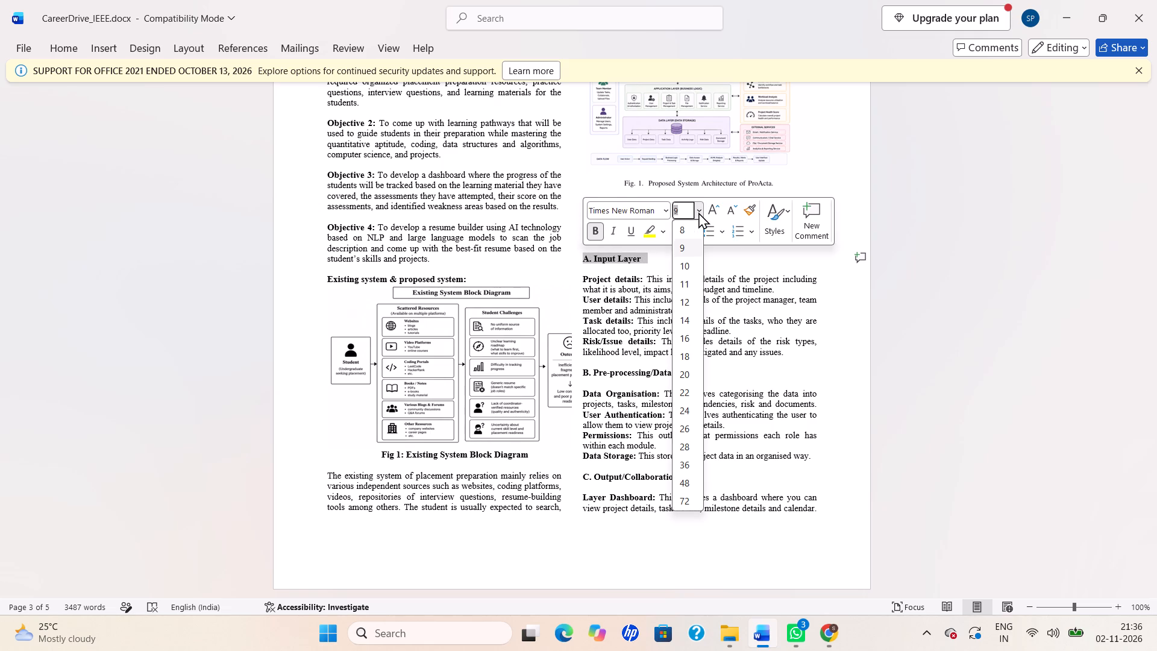
pyautogui.click(686, 260)
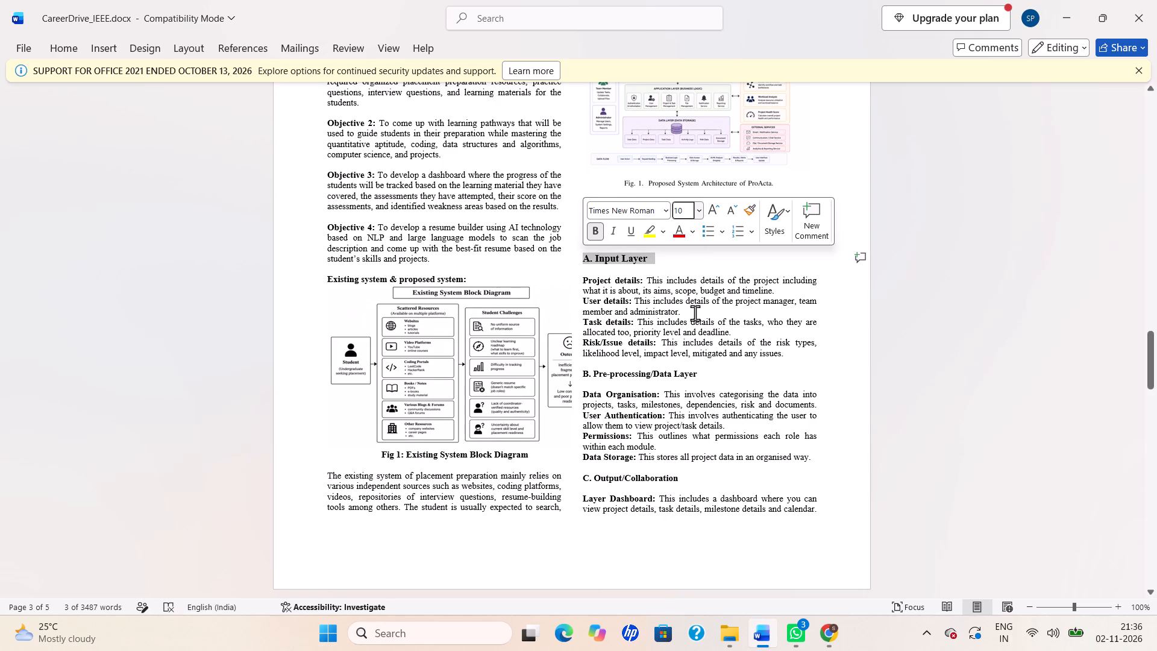
# Set the font size of the "B. Pre-processing/Data Layer" and "C. Output/Collaboration" headings to 10.
pyautogui.moveTo(700, 373); pyautogui.dragTo(611, 376)
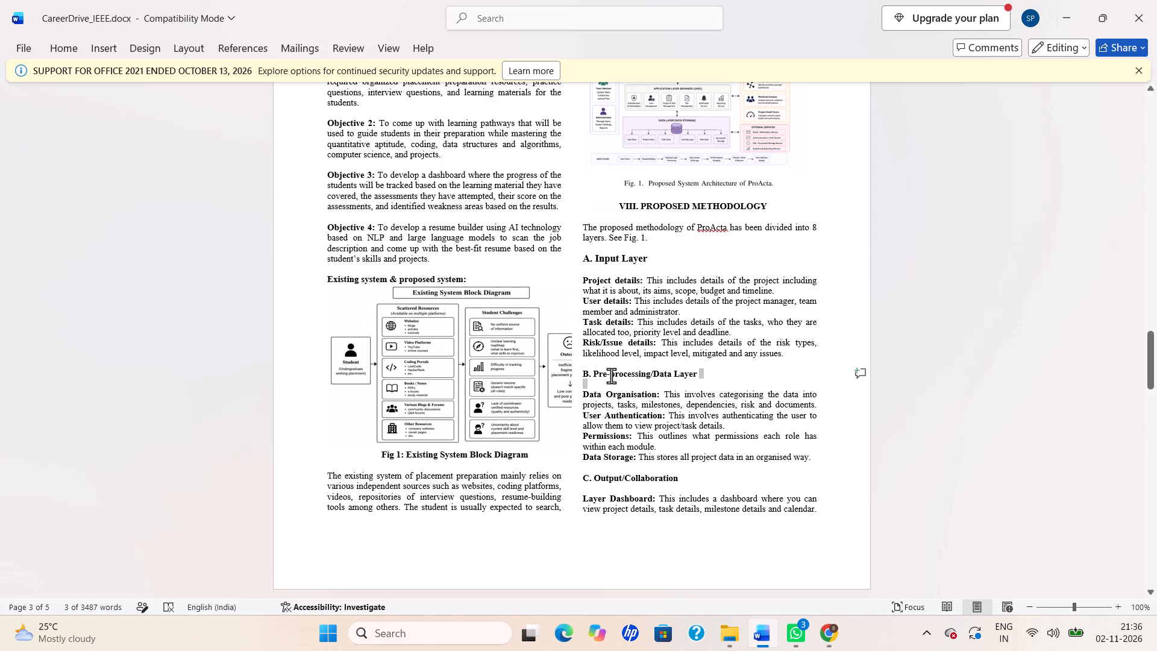
pyautogui.moveTo(611, 376); pyautogui.dragTo(588, 363)
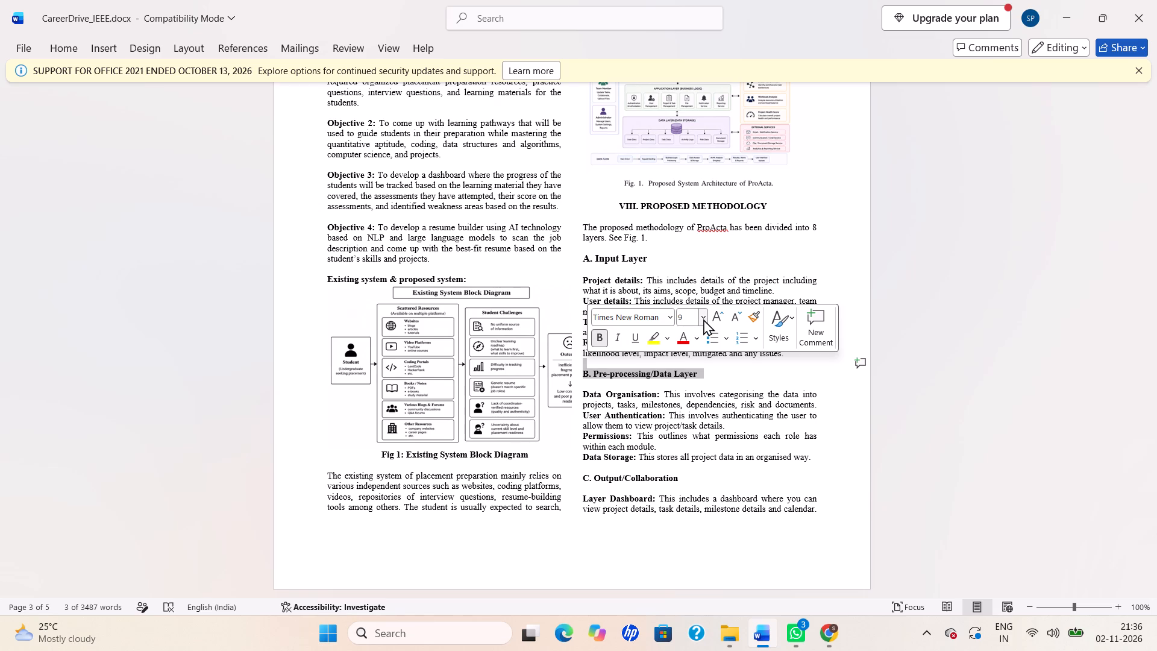
pyautogui.click(703, 319)
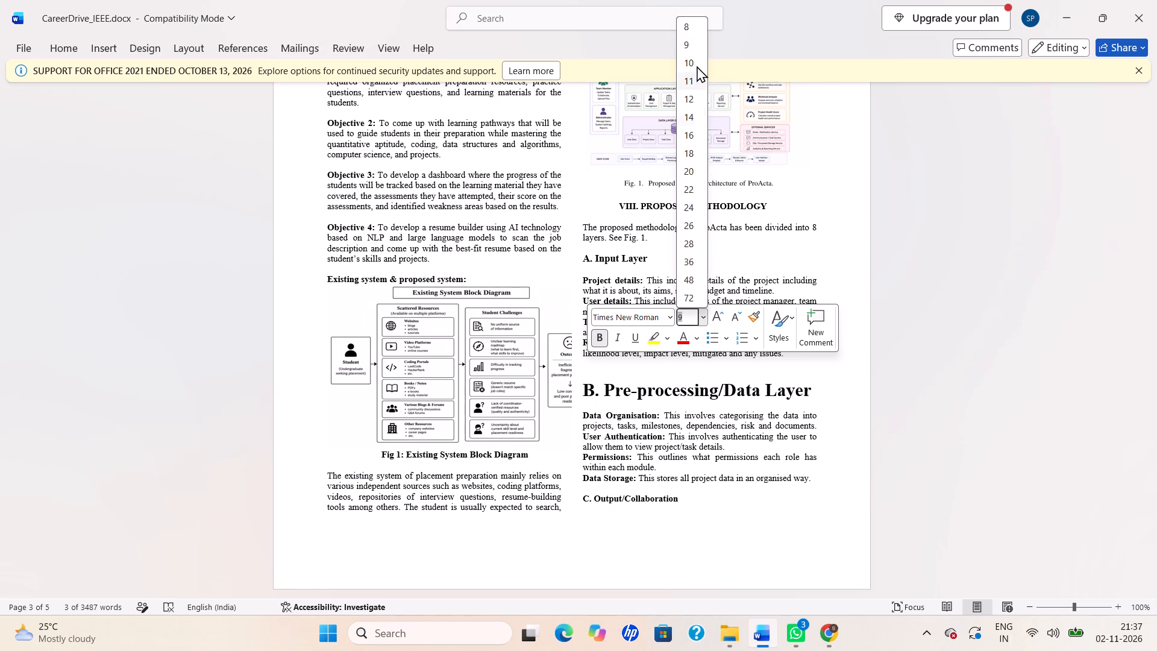
pyautogui.click(694, 60)
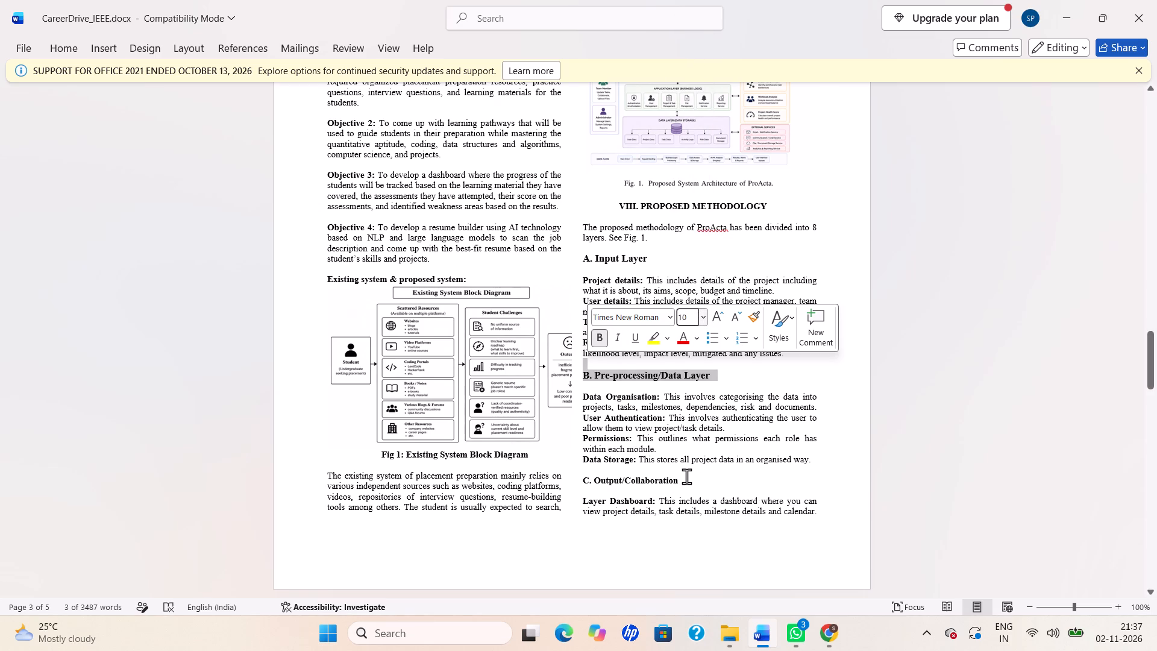
pyautogui.moveTo(683, 482); pyautogui.dragTo(623, 480)
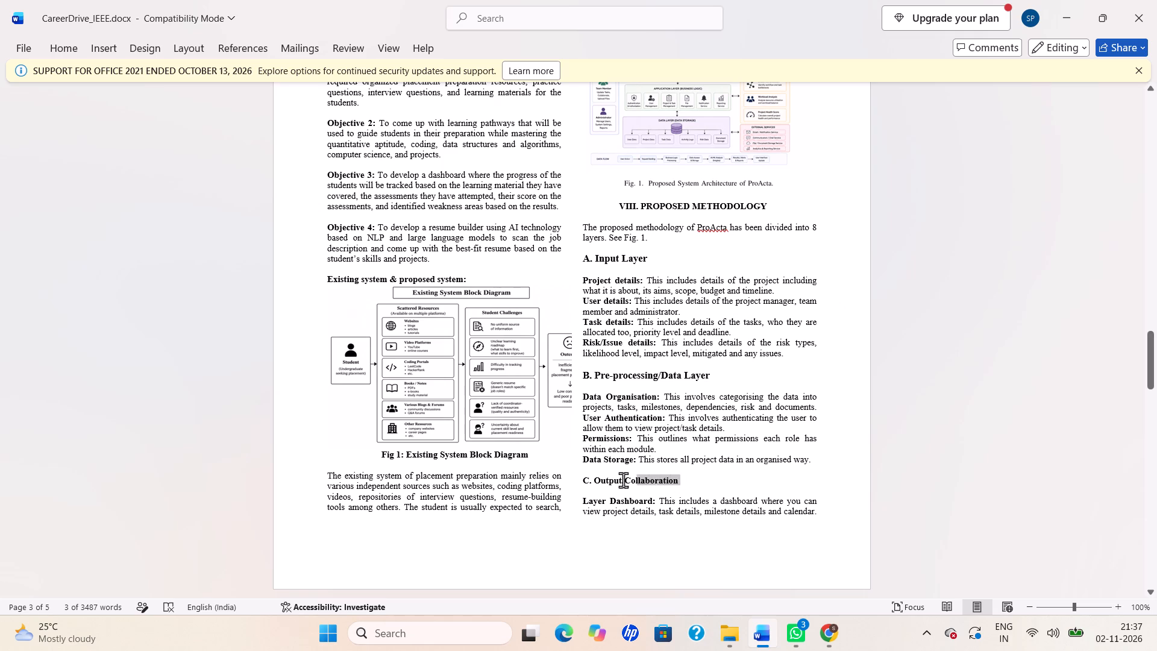
pyautogui.moveTo(623, 480); pyautogui.dragTo(585, 482)
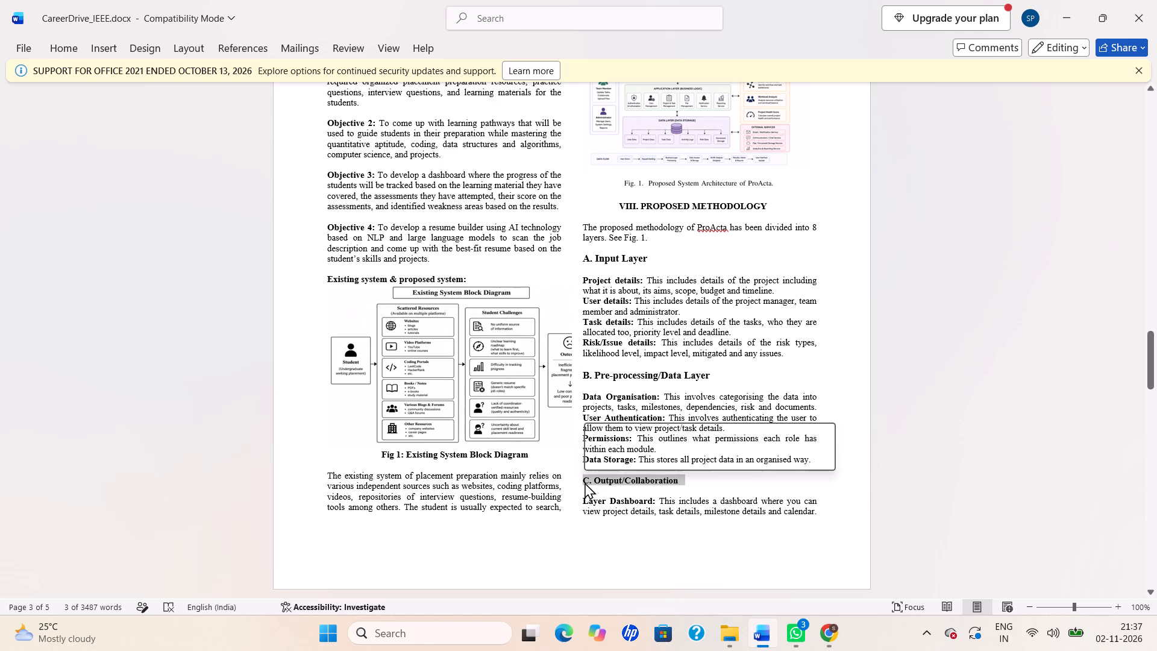
pyautogui.click(695, 439)
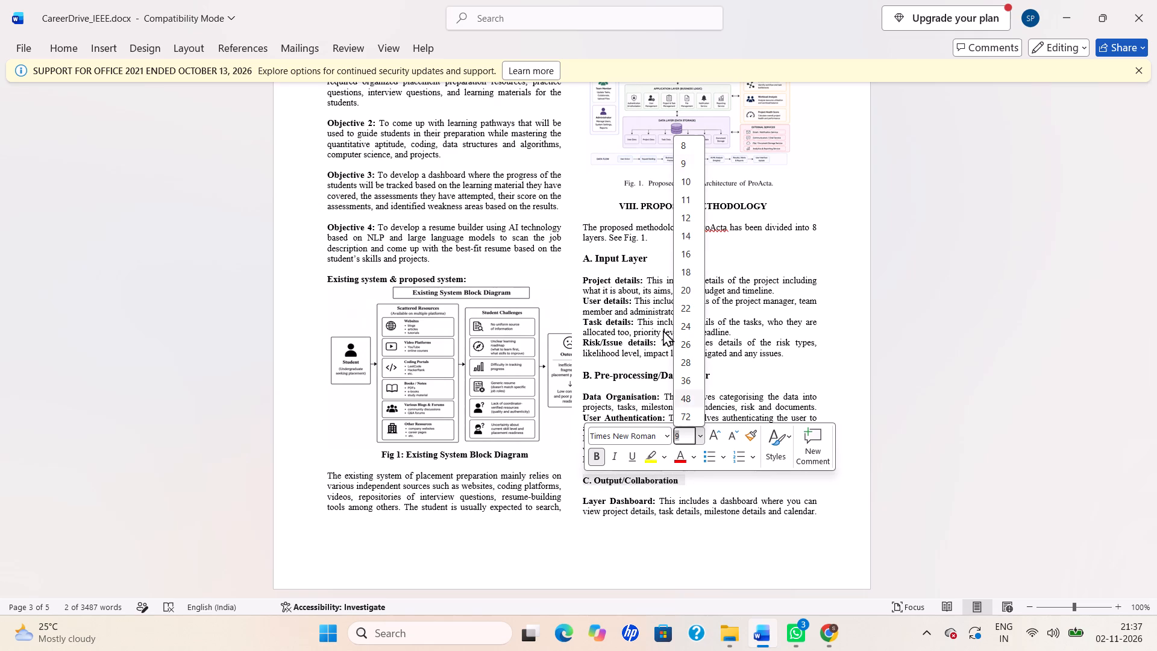
pyautogui.click(684, 187)
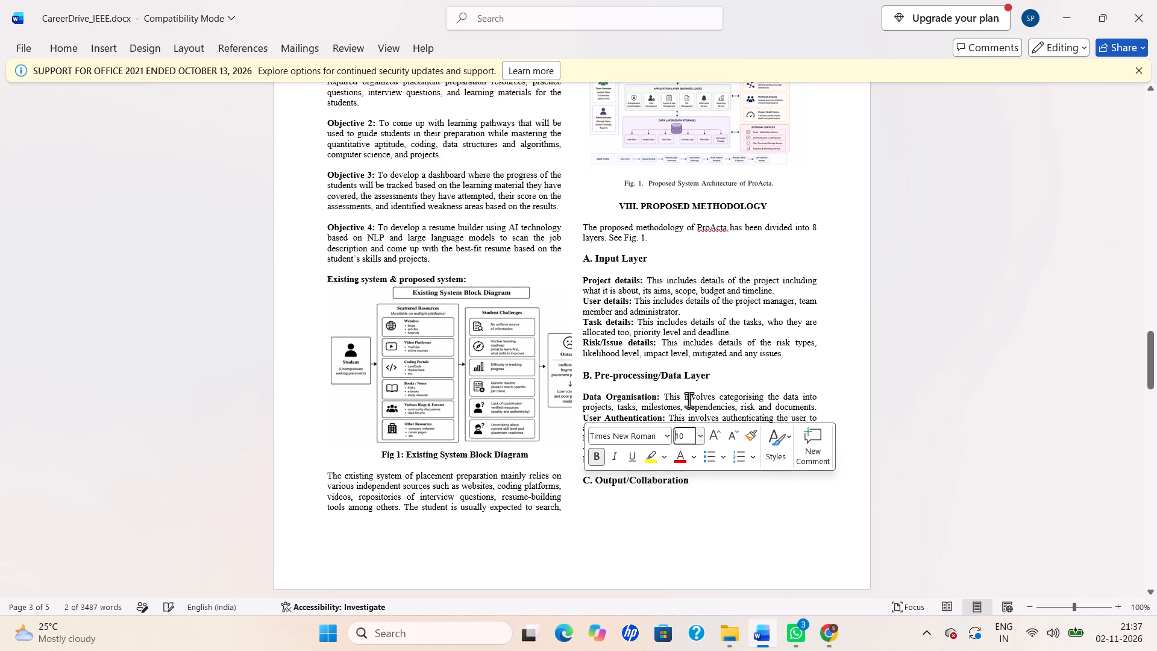
# Set the font size of the "D. Task/Dependency Layer" and "E. AI/ML Layer" headings to 10.
pyautogui.scroll(-2, 672, 526)
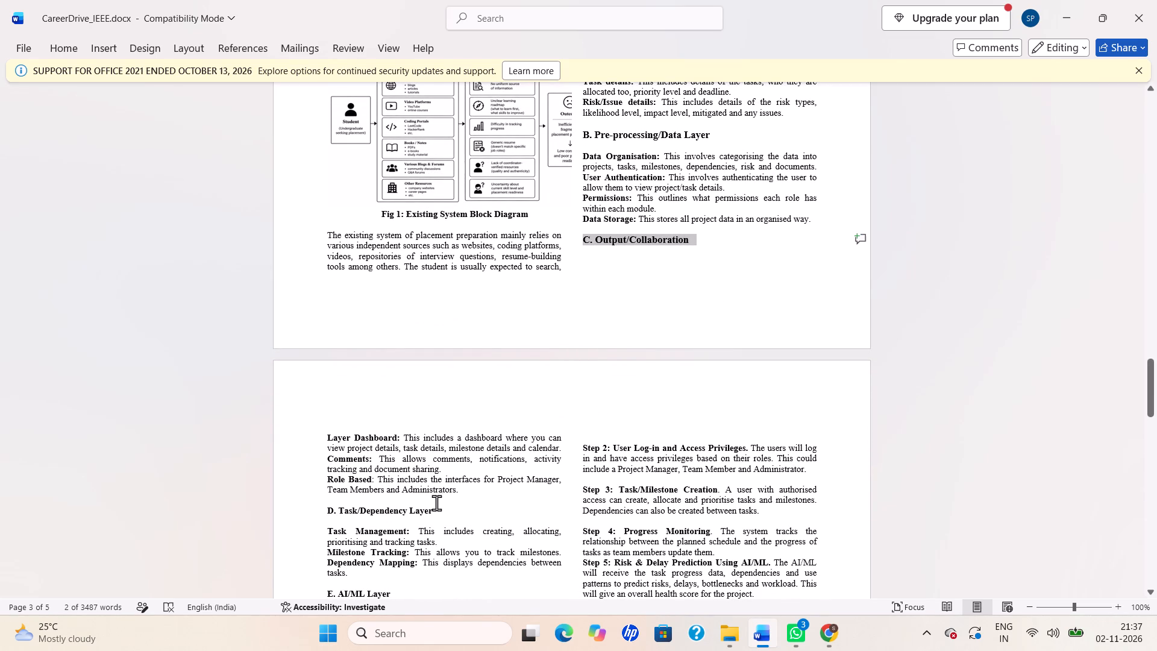
pyautogui.moveTo(439, 509); pyautogui.dragTo(350, 509)
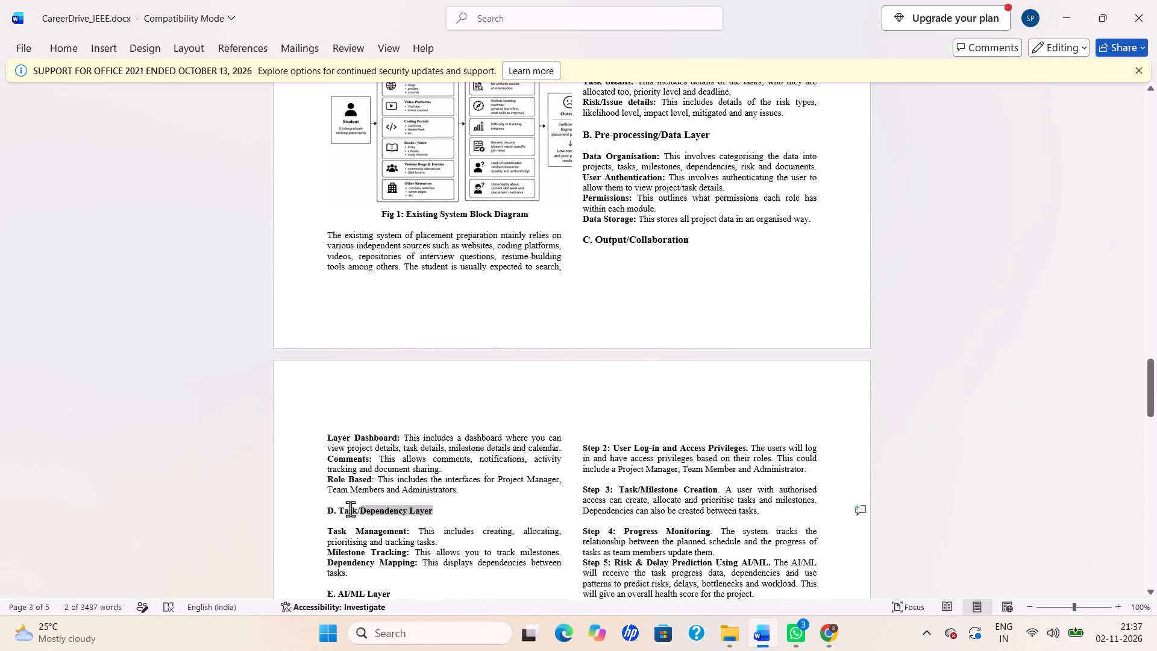
pyautogui.moveTo(350, 509); pyautogui.dragTo(332, 503)
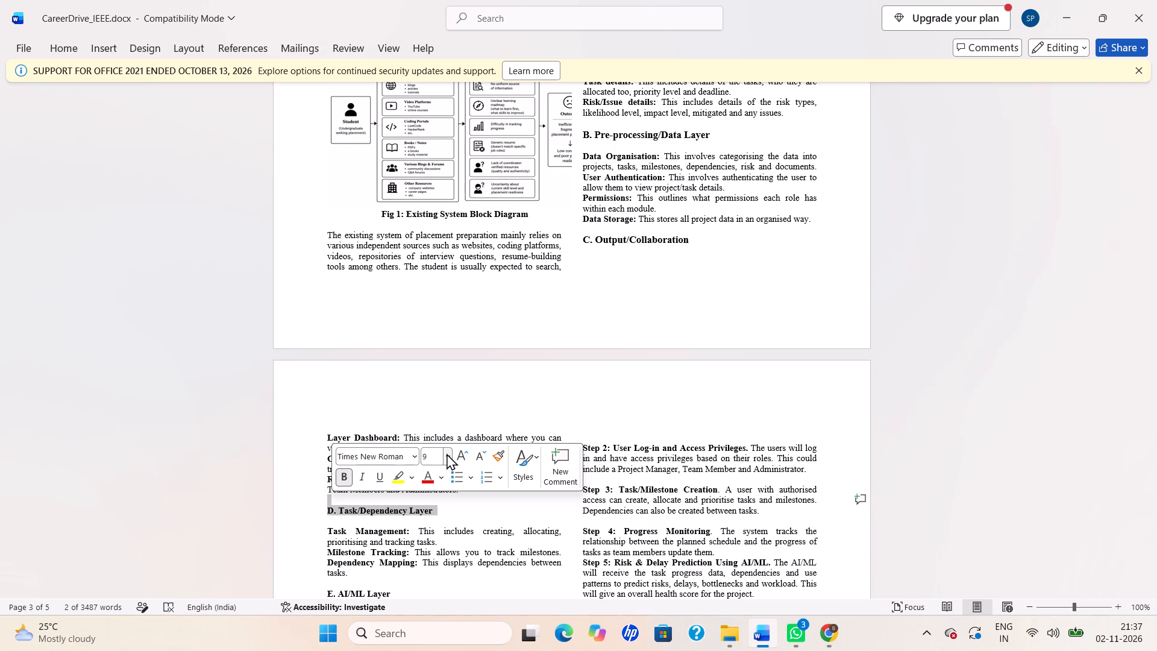
pyautogui.click(447, 453)
pyautogui.click(434, 203)
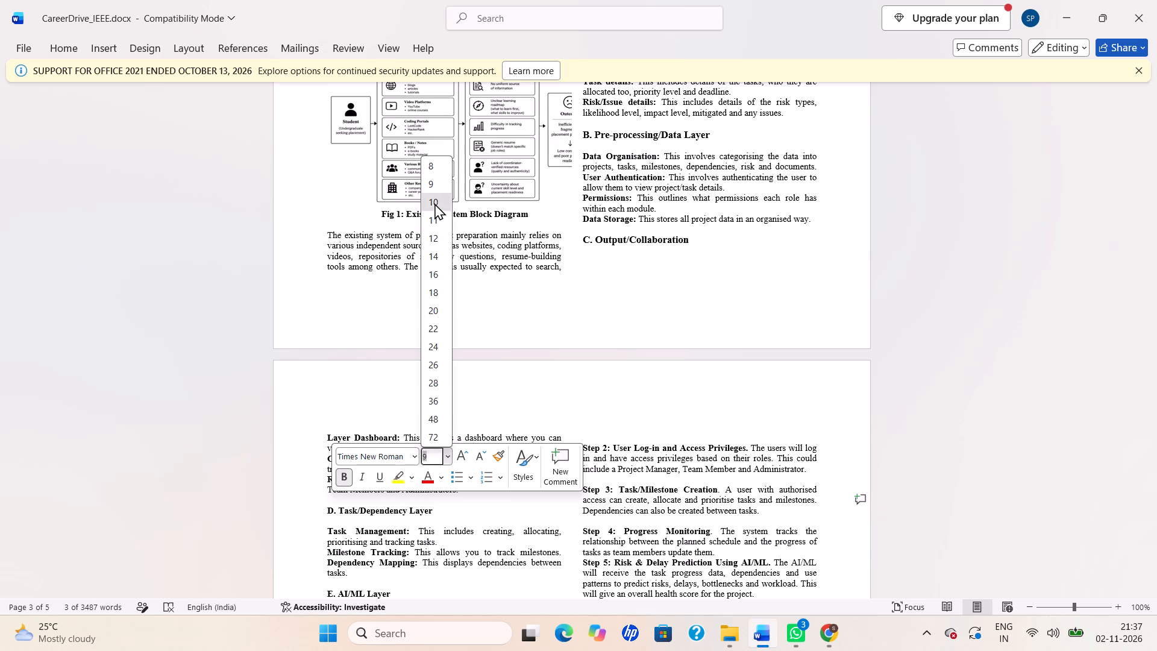
pyautogui.scroll(-3, 606, 344)
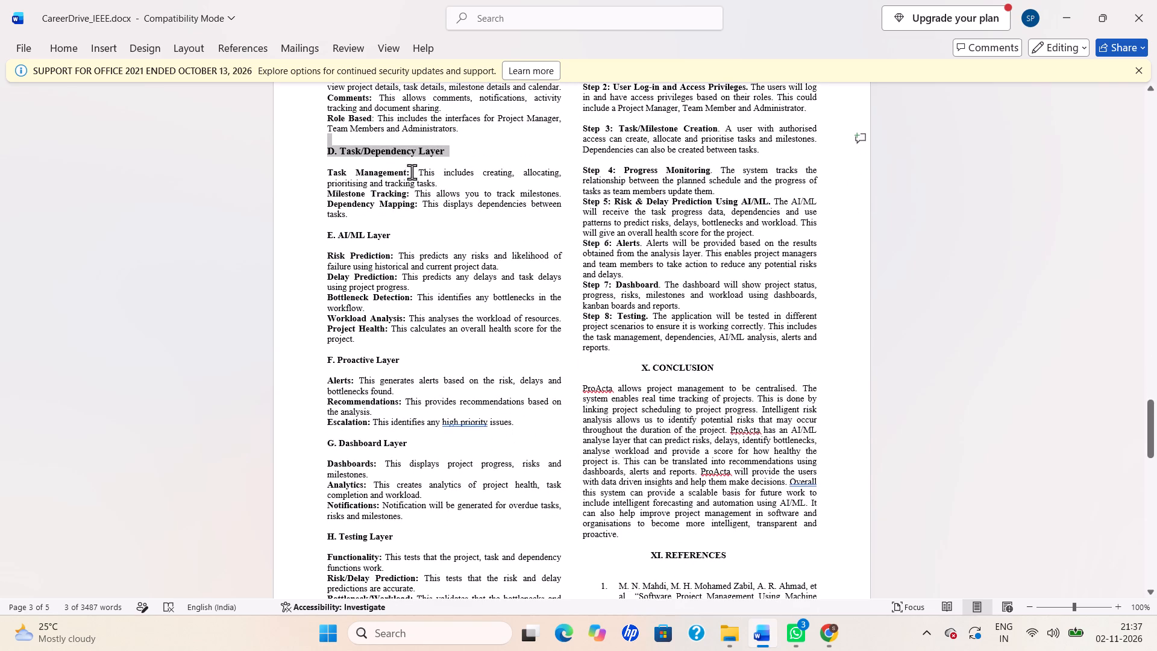
pyautogui.moveTo(394, 239); pyautogui.dragTo(338, 237)
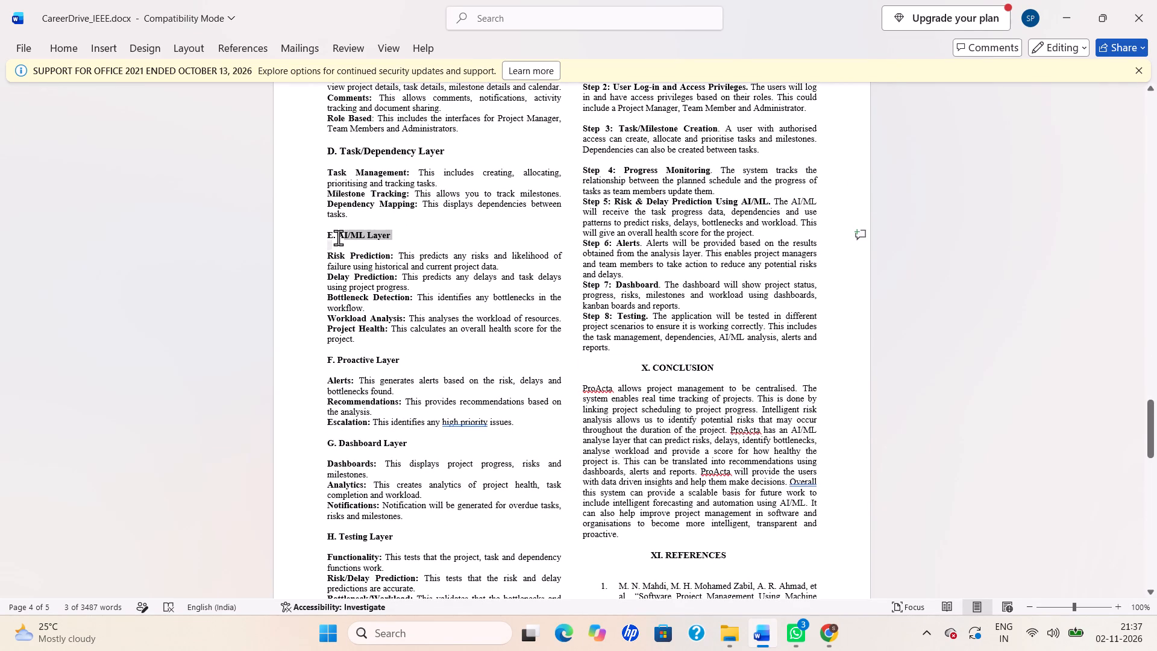
pyautogui.moveTo(338, 237); pyautogui.dragTo(327, 236)
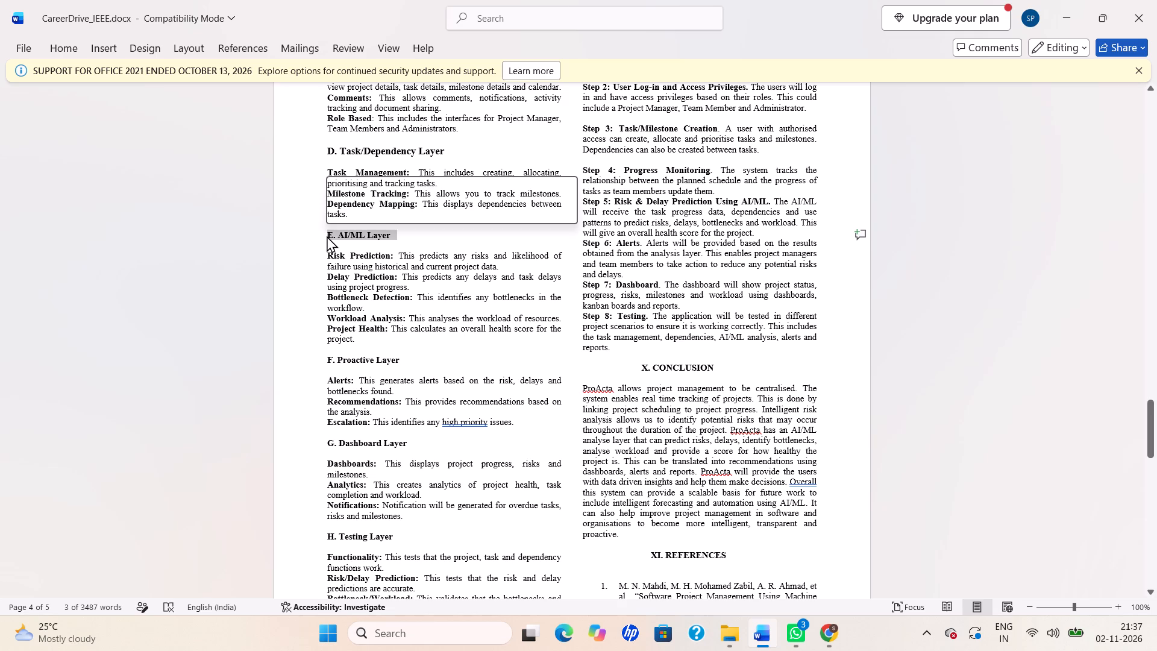
pyautogui.click(440, 191)
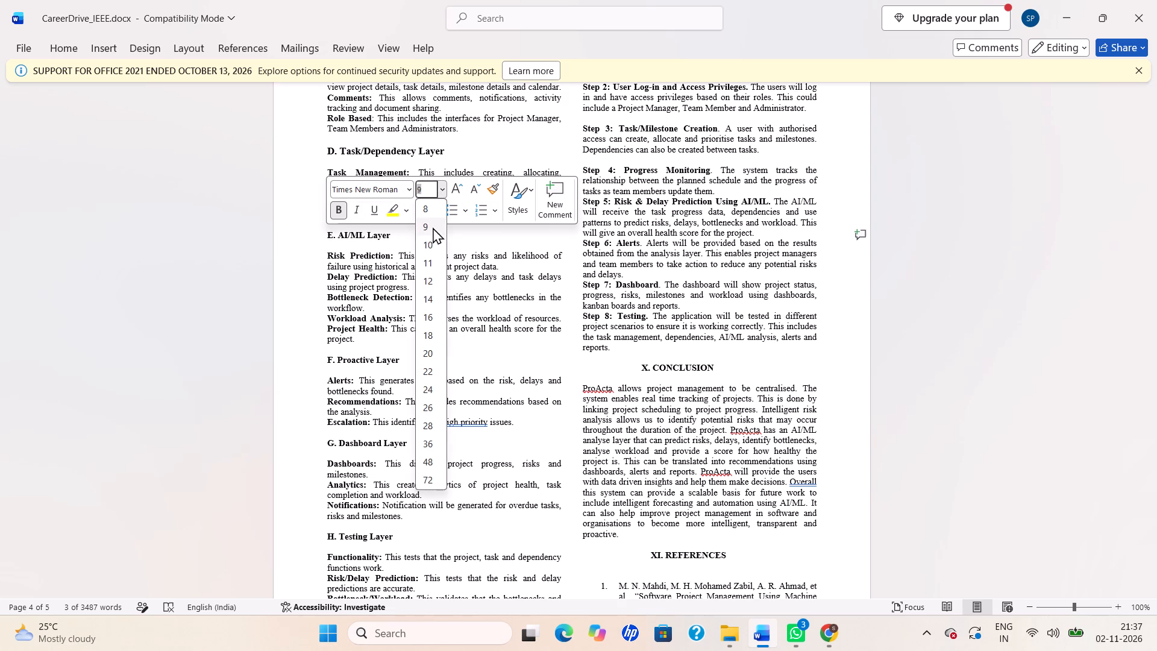
pyautogui.click(428, 245)
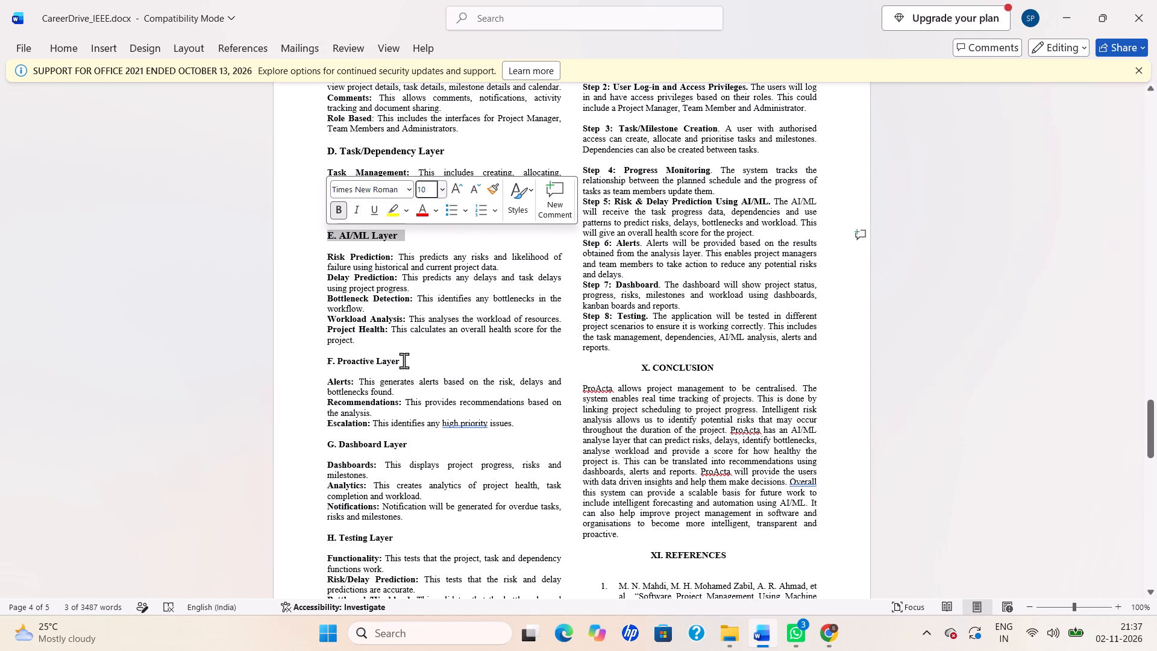
# Set the font size of the "F. Proactive Layer", "G. Dashboard Layer" and "H. Testing Layer" headings to 10.
pyautogui.moveTo(404, 360); pyautogui.dragTo(326, 364)
pyautogui.click(439, 321)
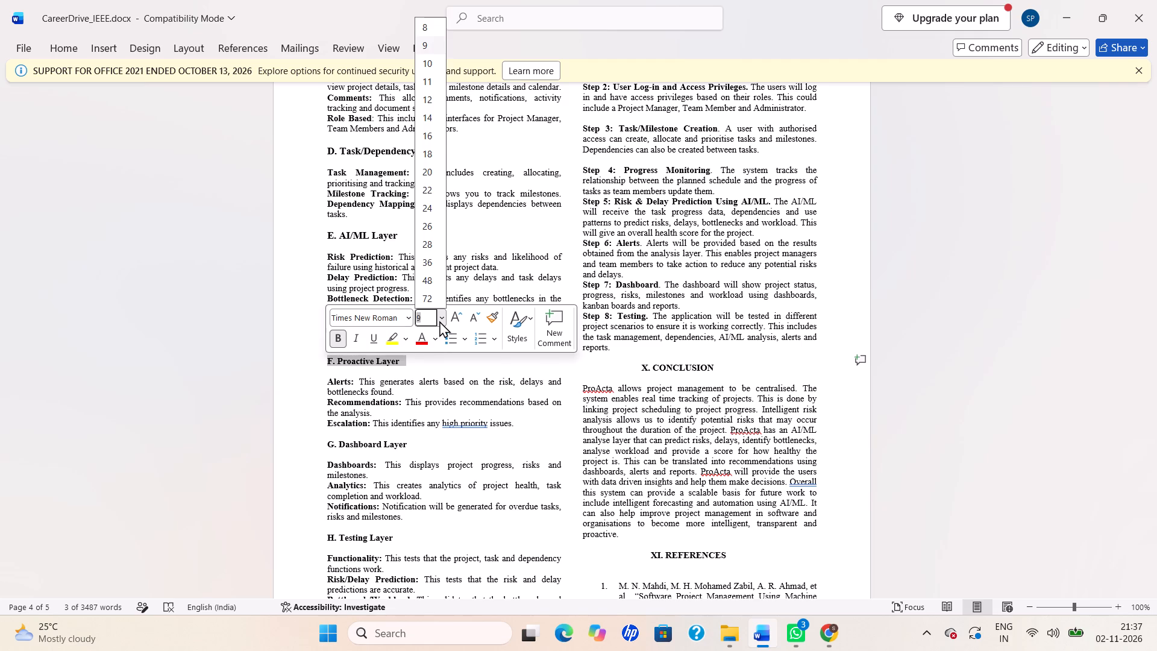
pyautogui.click(421, 58)
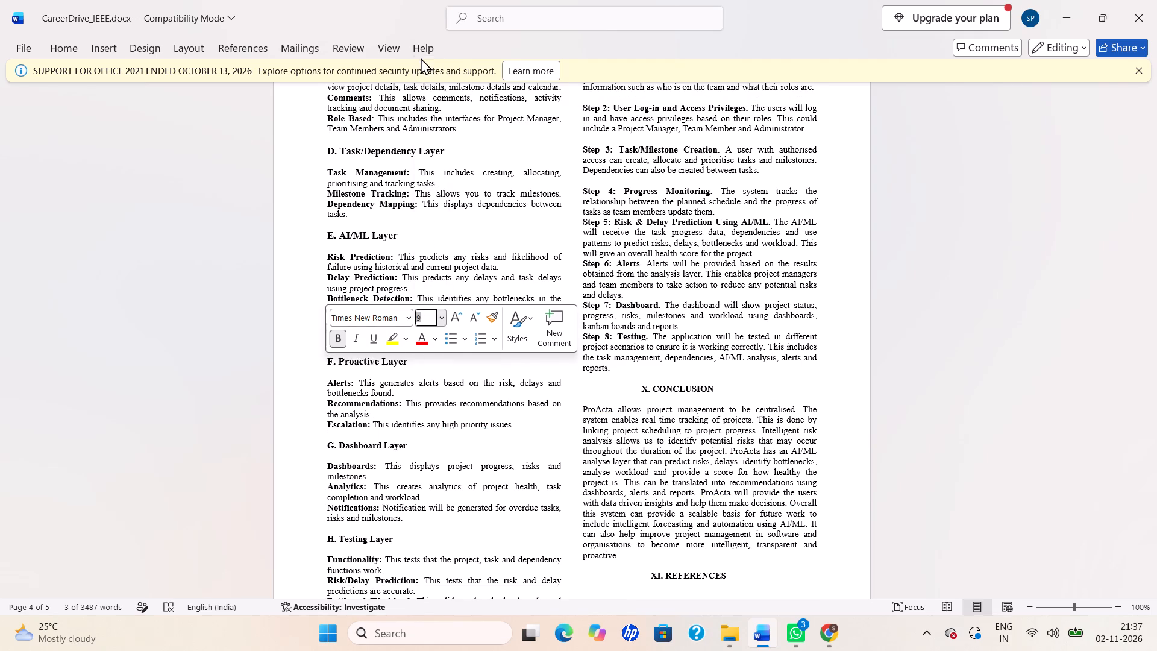
pyautogui.scroll(-2, 479, 251)
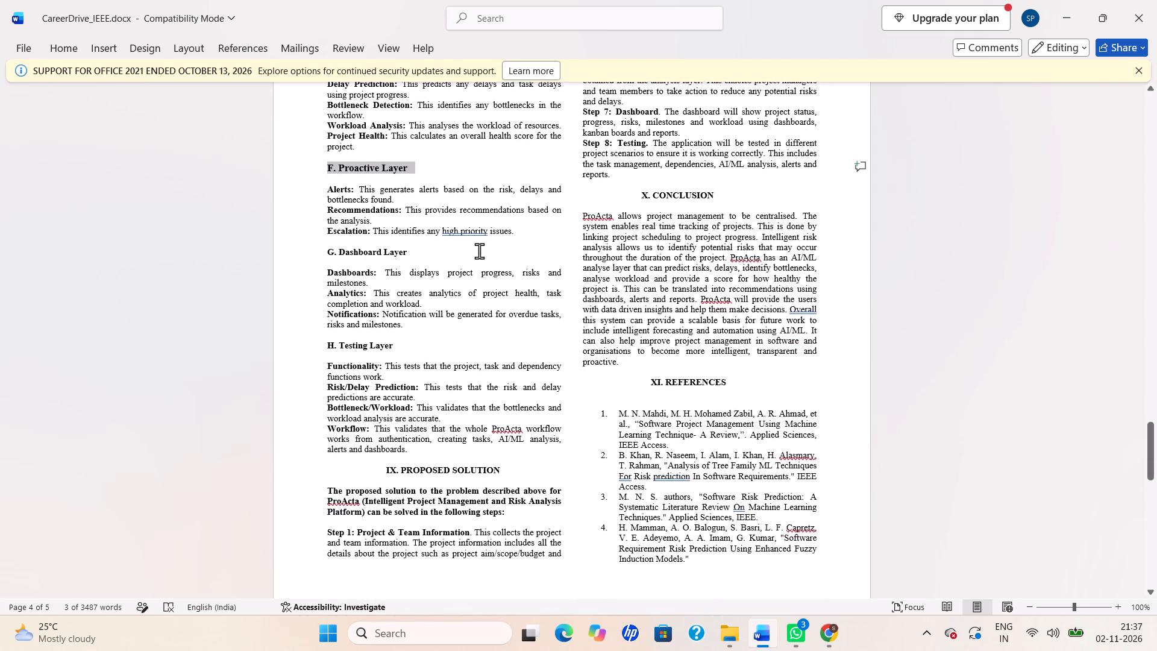
pyautogui.moveTo(411, 248); pyautogui.dragTo(326, 248)
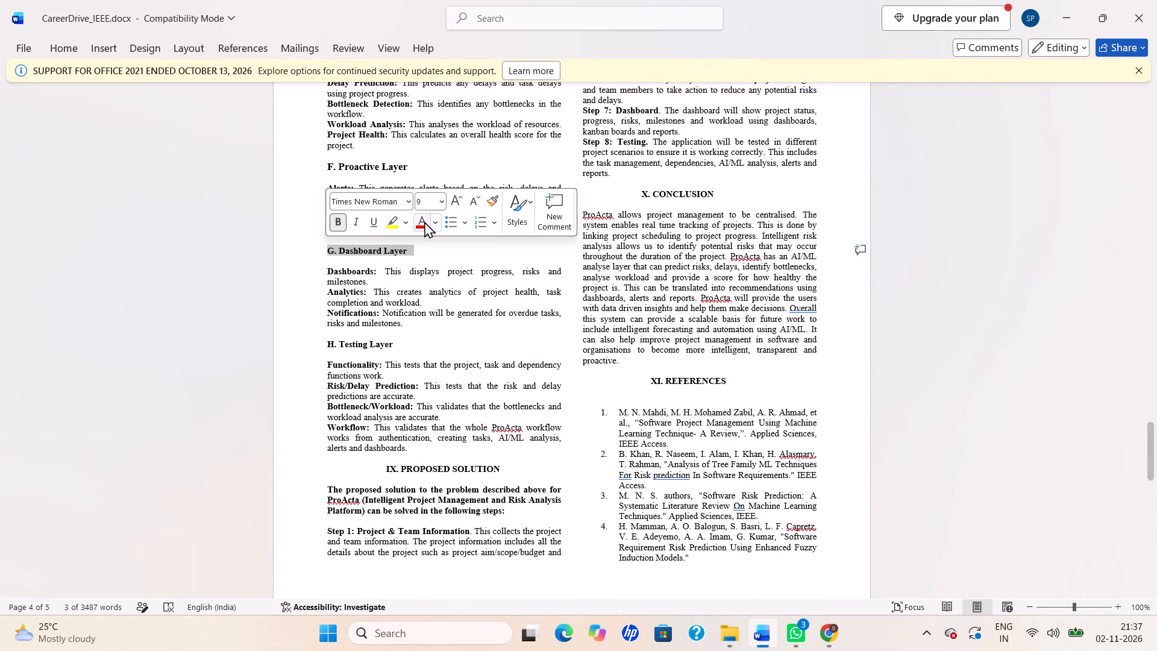
pyautogui.click(437, 206)
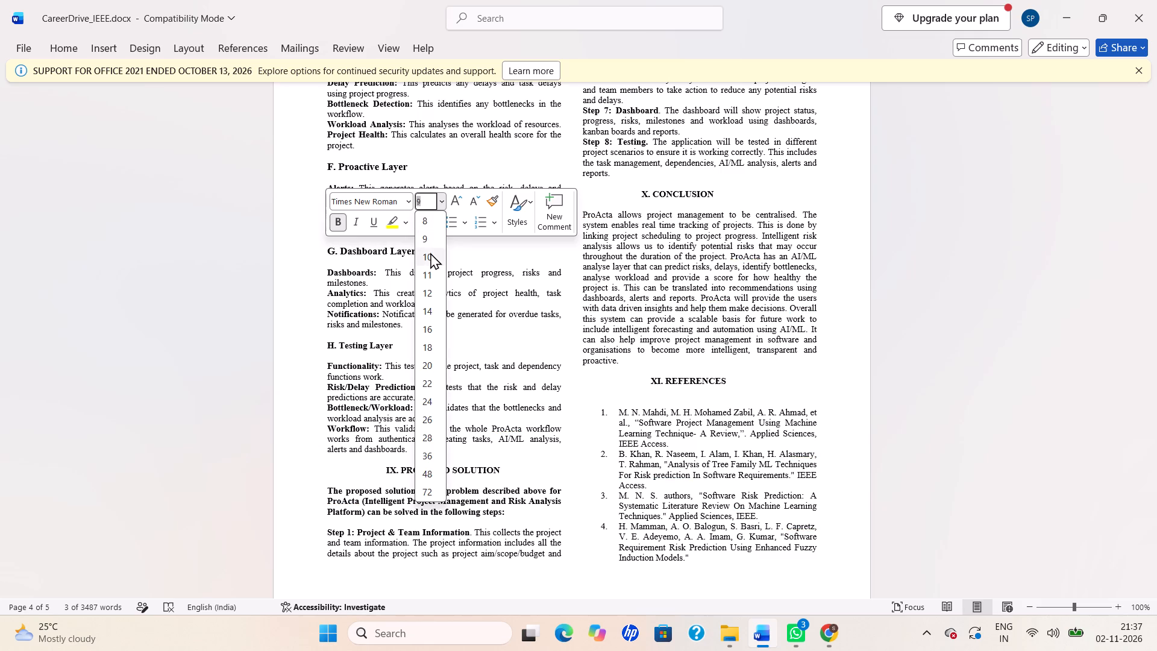
pyautogui.click(430, 253)
pyautogui.moveTo(396, 349); pyautogui.dragTo(325, 347)
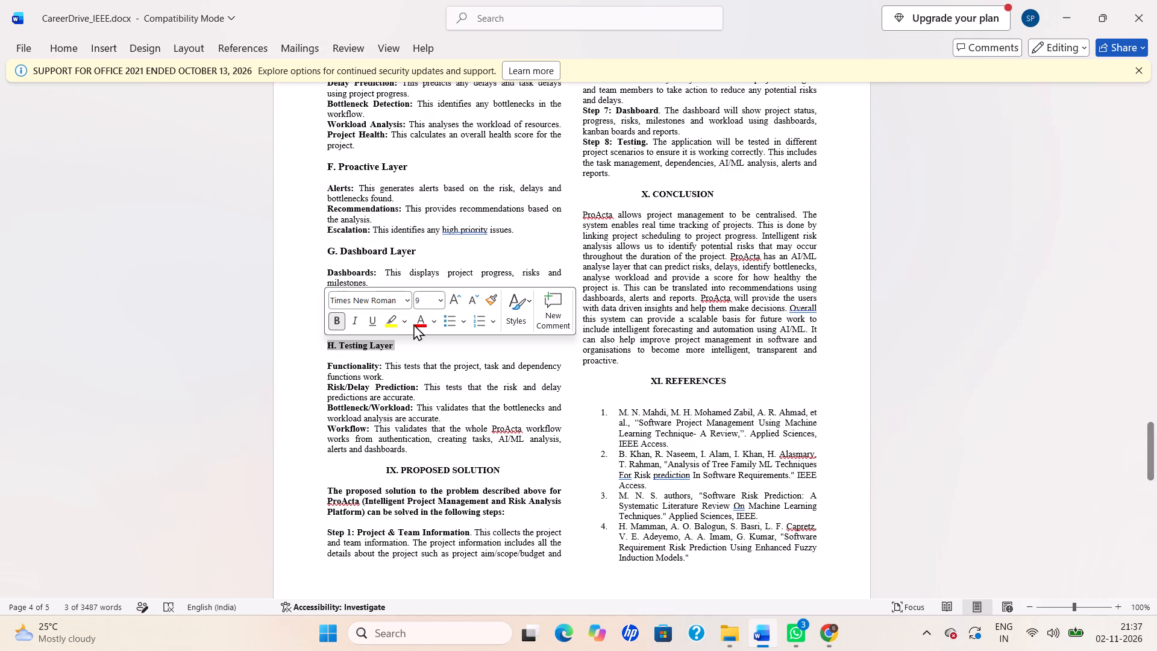
pyautogui.click(441, 300)
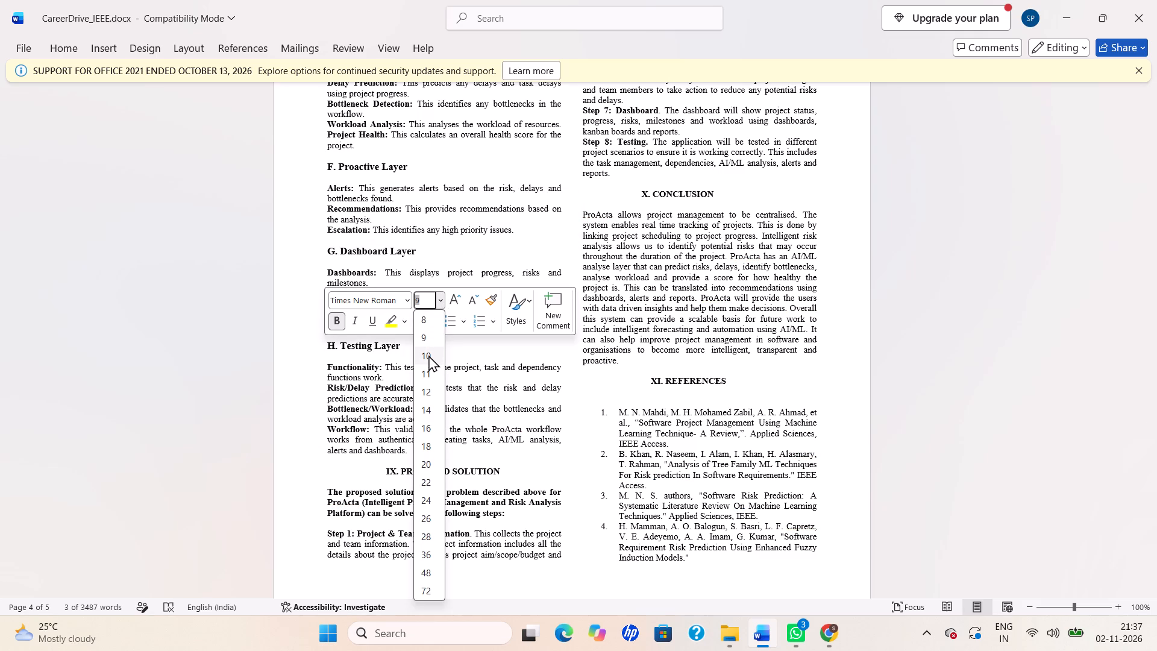
pyautogui.click(428, 355)
pyautogui.click(580, 421)
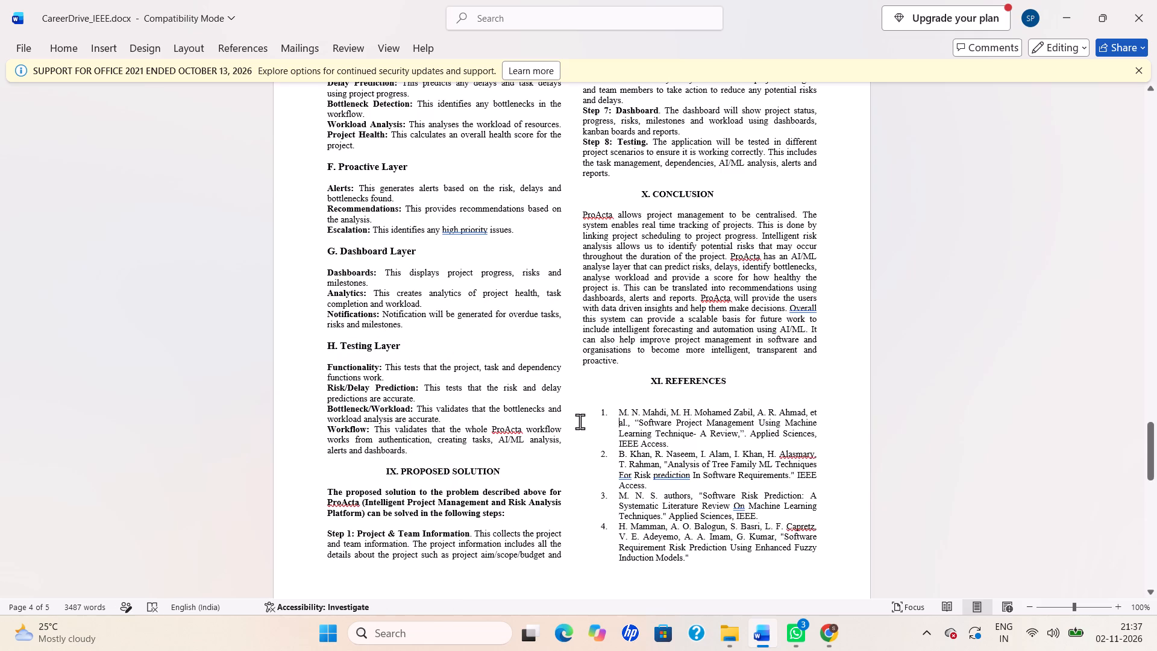
# Review the formatting of the layer headings, the Proposed Solution steps and the sections down to the references.
pyautogui.scroll(-1, 580, 421)
pyautogui.scroll(1, 580, 421)
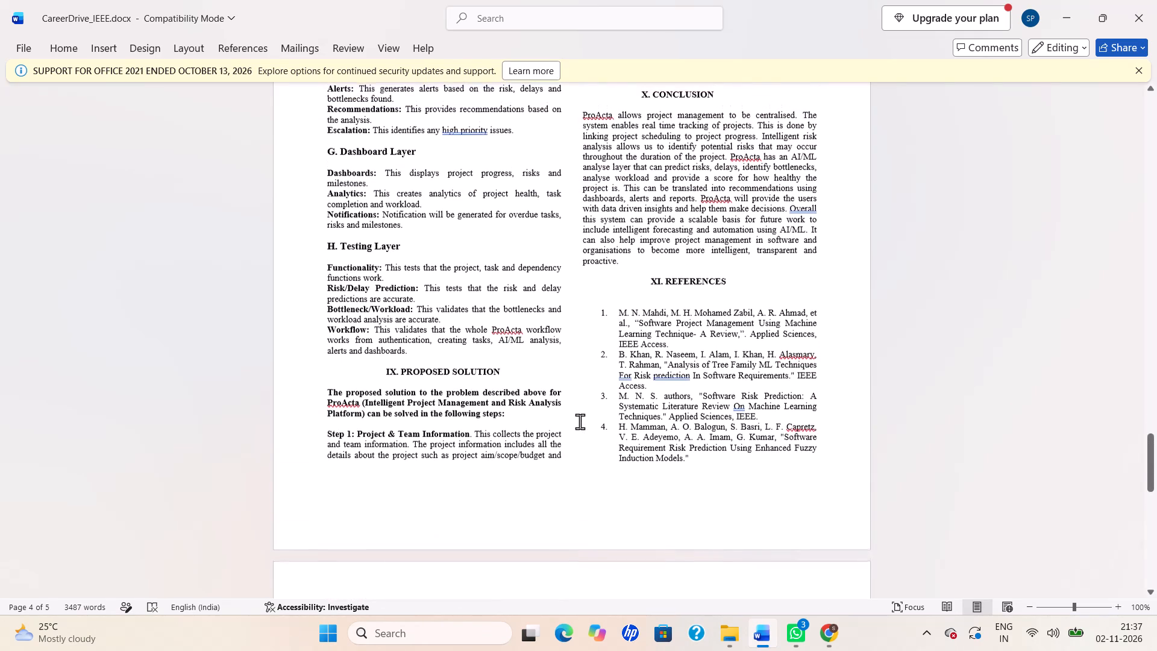
pyautogui.scroll(3, 580, 421)
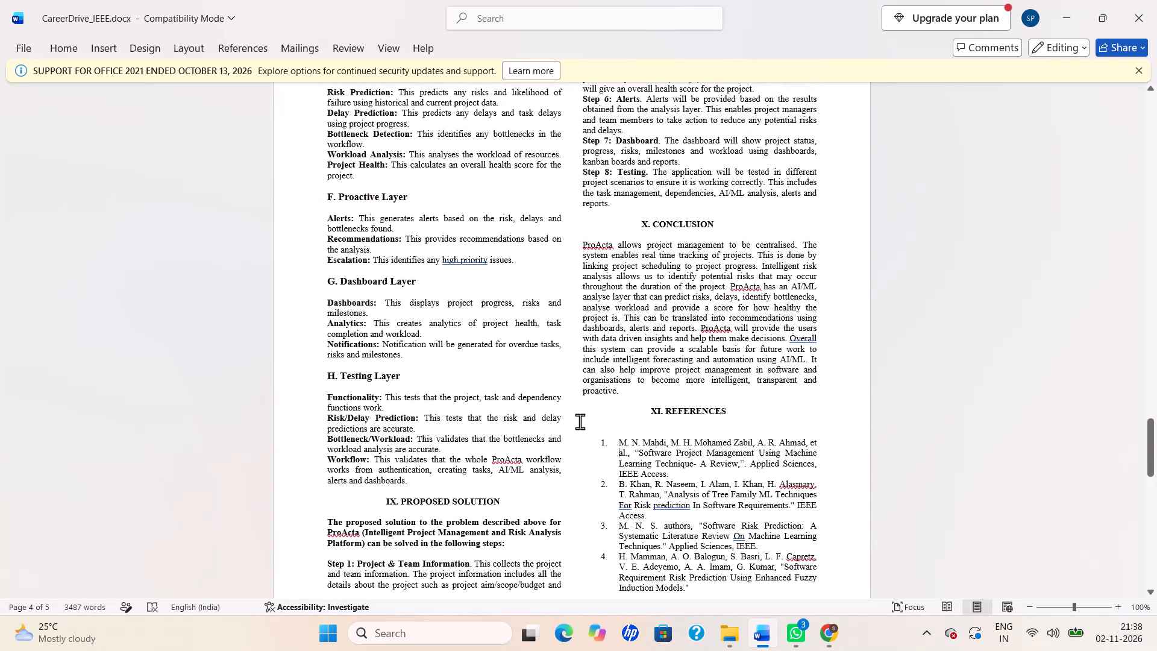
pyautogui.scroll(2, 580, 421)
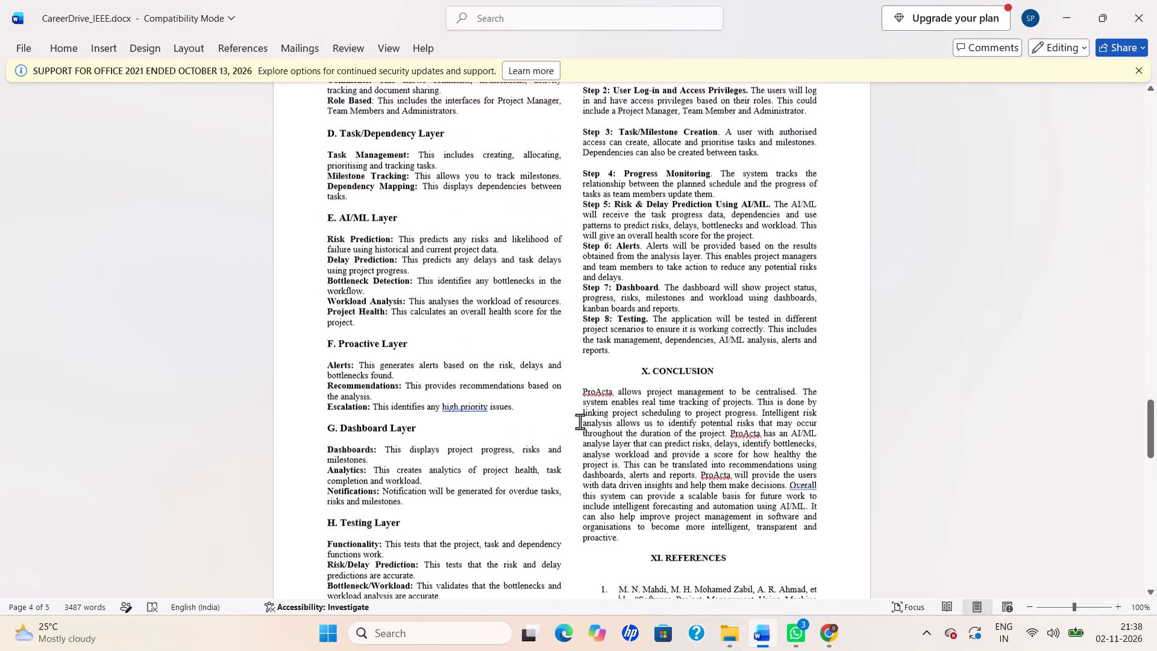
pyautogui.scroll(1, 580, 421)
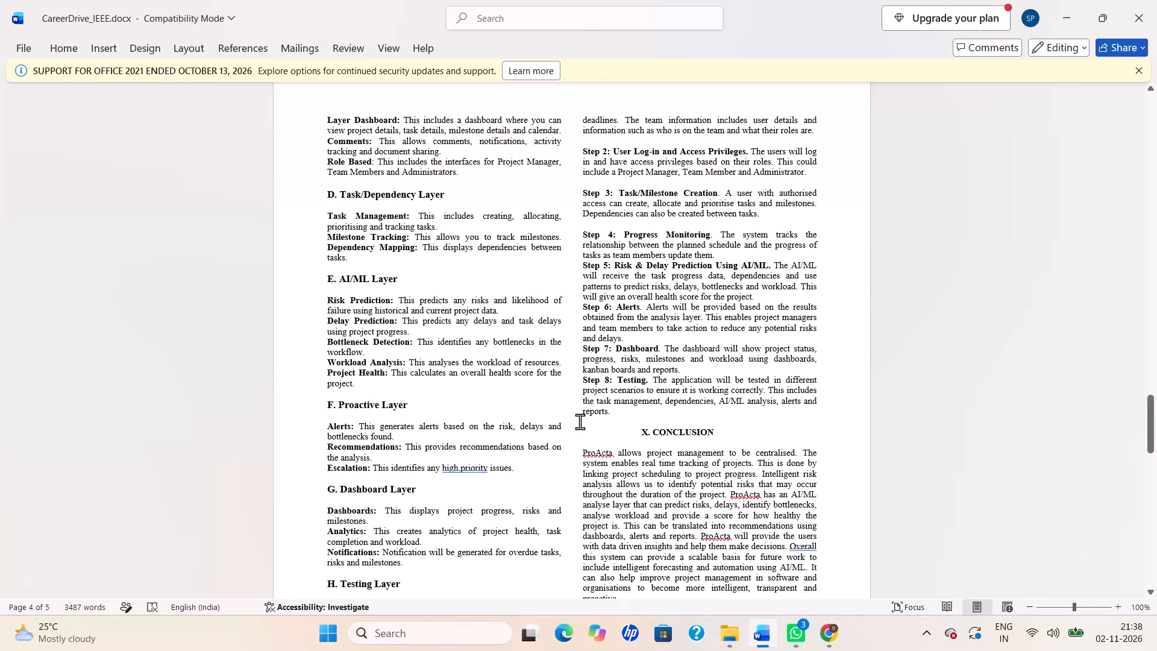
pyautogui.scroll(1, 580, 421)
# Place the text cursor at the end of the "Step 4: Progress Monitoring" paragraph under Proposed Solution.
pyautogui.click(716, 256)
# Insert a blank line after each of the Step 4, Step 5, Step 6 and Step 7 paragraphs under Proposed Solution.
pyautogui.press('Return')
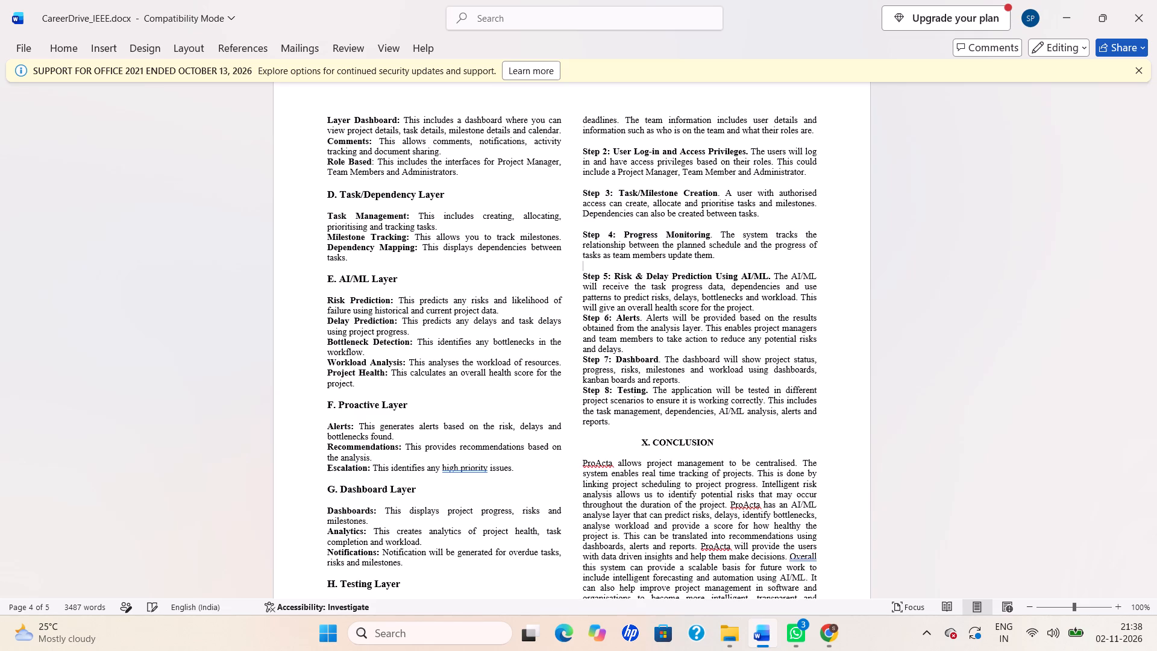
pyautogui.click(762, 304)
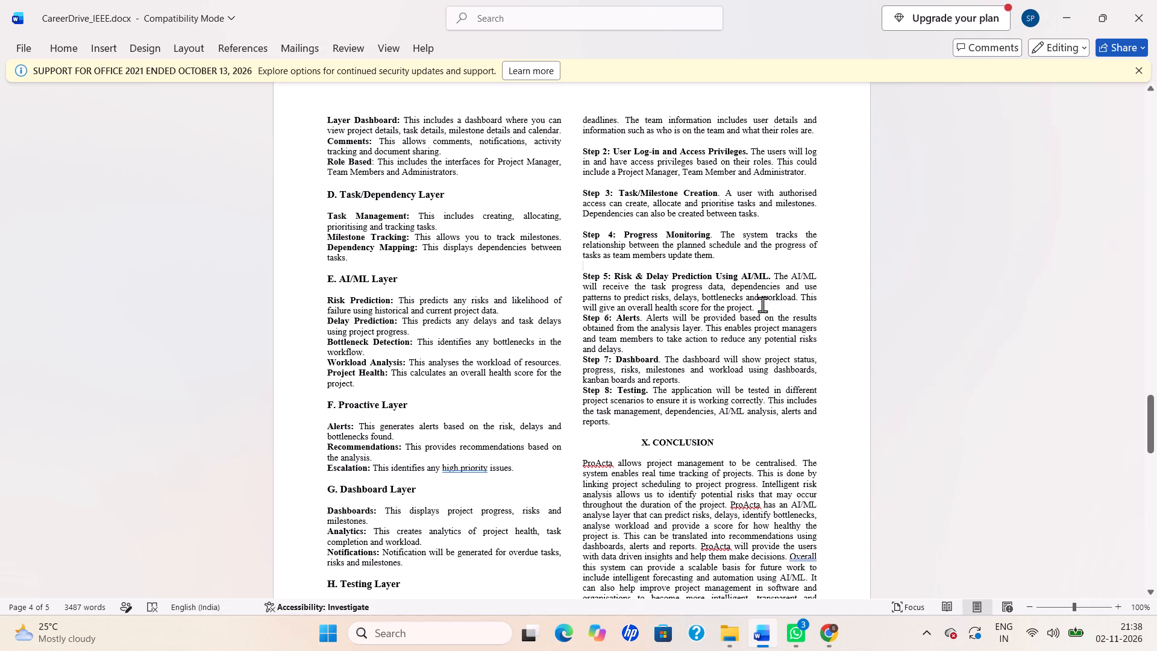
pyautogui.press('Return')
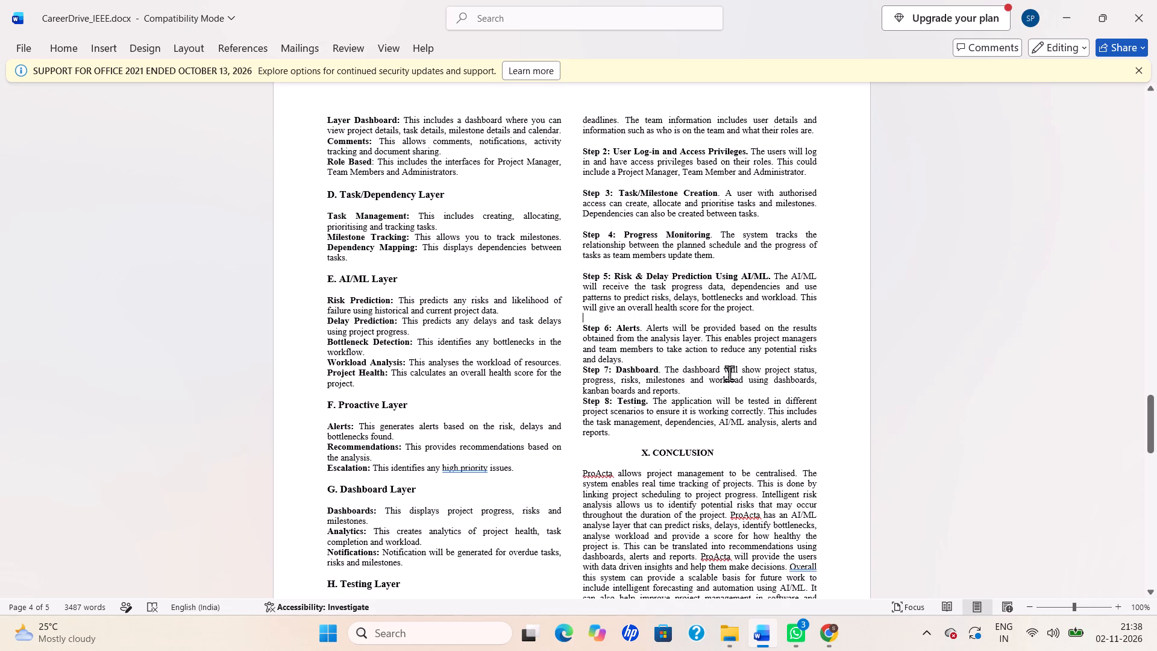
pyautogui.click(646, 359)
pyautogui.press('Return')
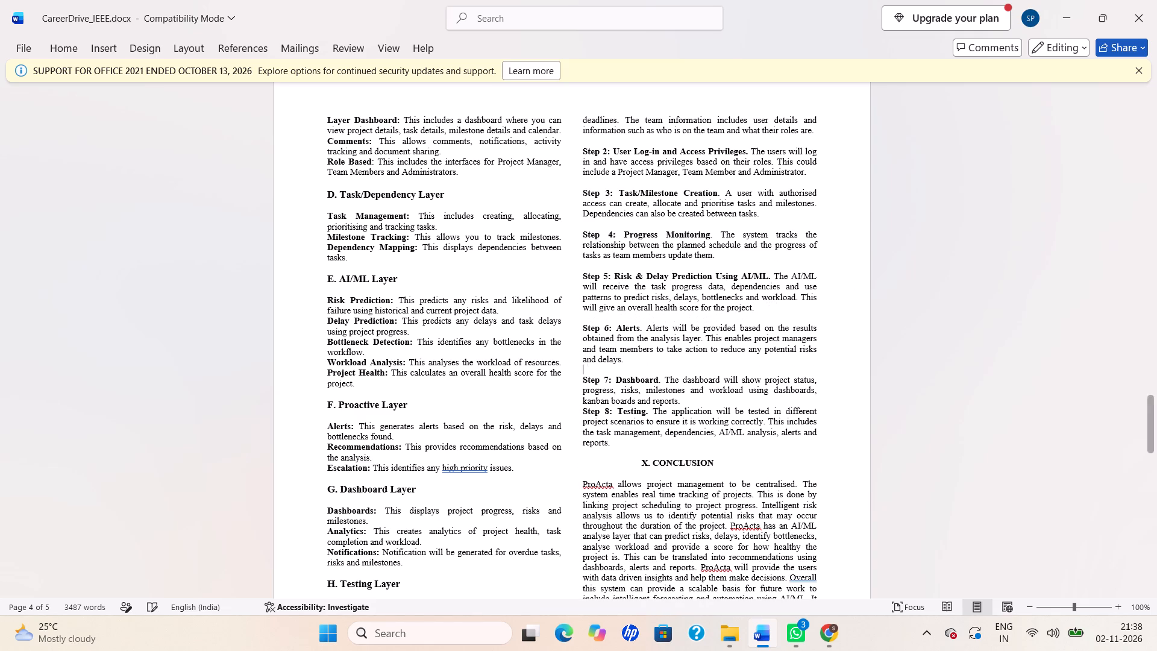
pyautogui.click(686, 400)
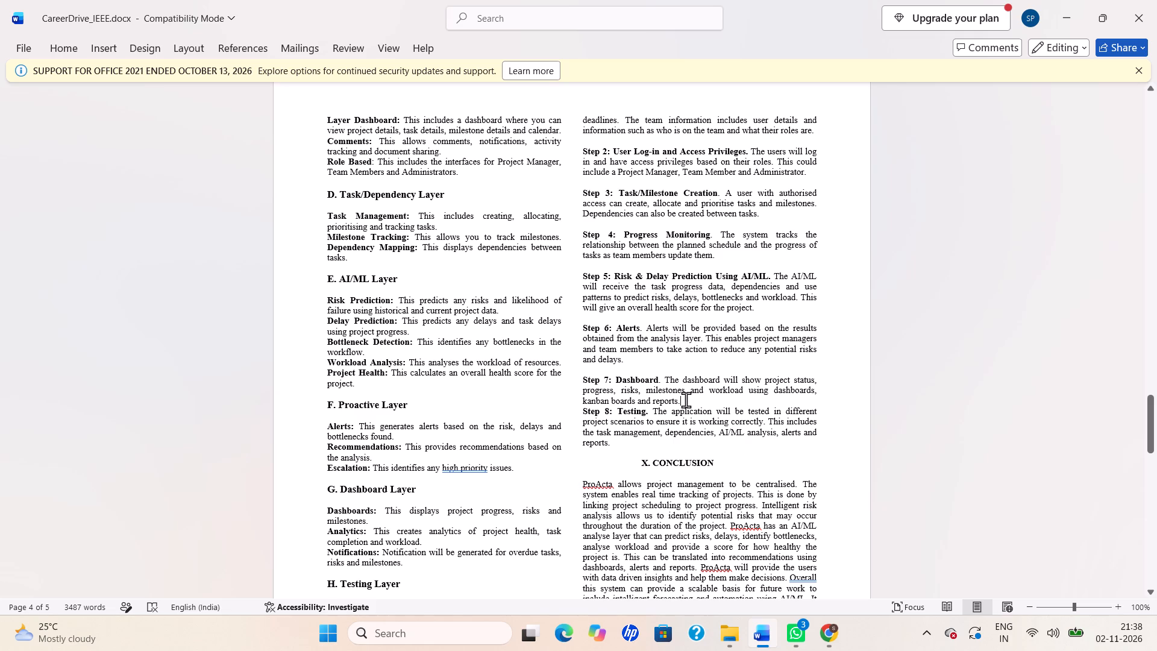
pyautogui.press('Return')
# Review the layout from the Proposed Solution through the references, and back up to the architecture figure and Proposed Methodology.
pyautogui.scroll(-1, 688, 328)
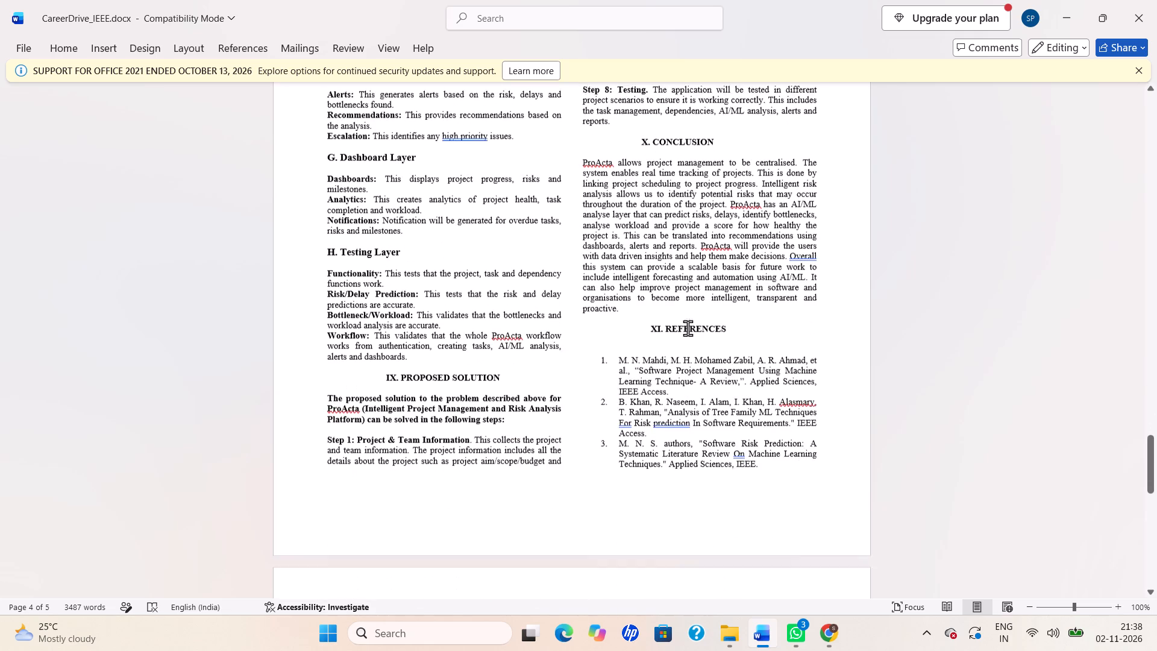
pyautogui.scroll(-1, 688, 328)
pyautogui.scroll(1, 688, 328)
pyautogui.scroll(-3, 688, 328)
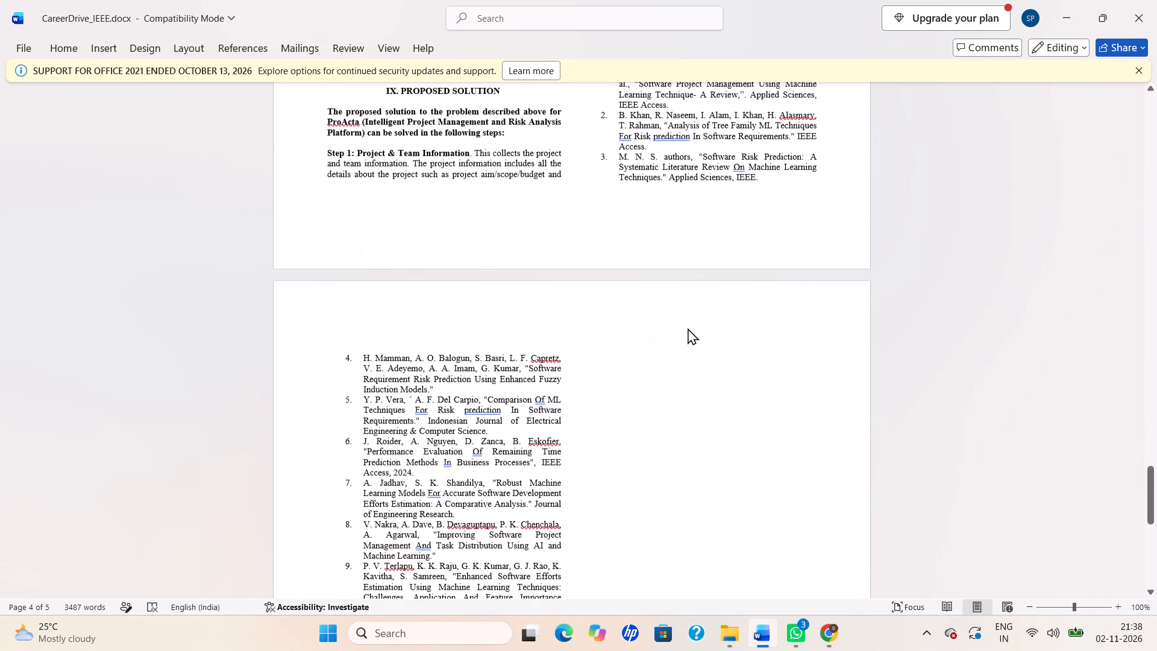
pyautogui.scroll(-5, 688, 328)
pyautogui.scroll(3, 688, 328)
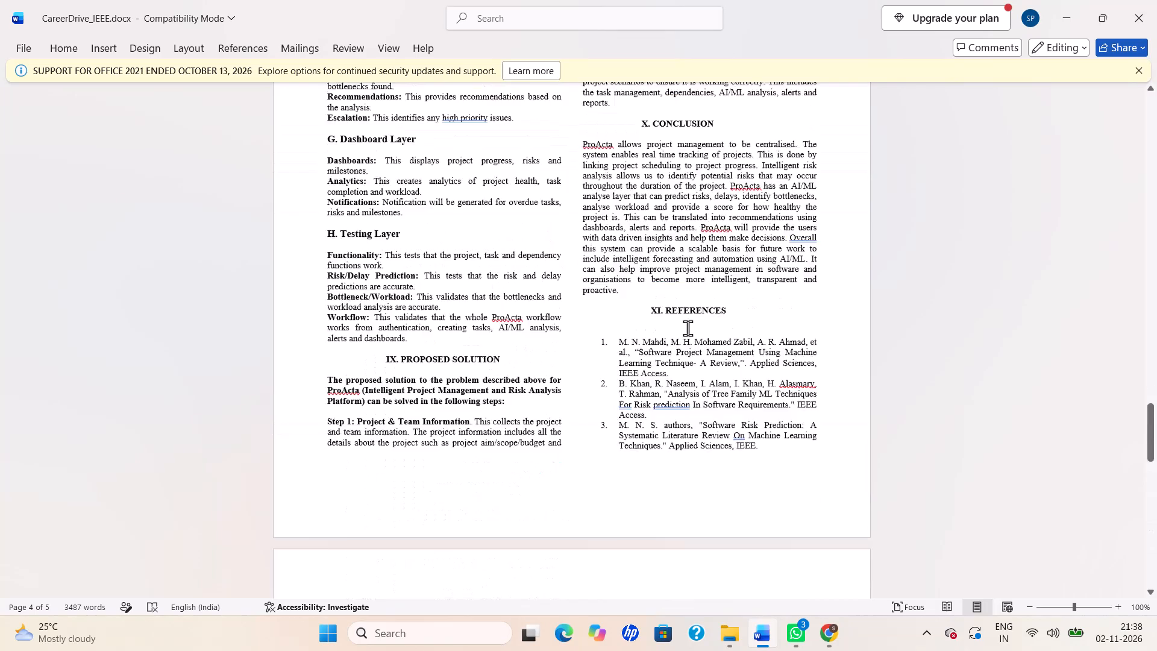
pyautogui.scroll(2, 688, 328)
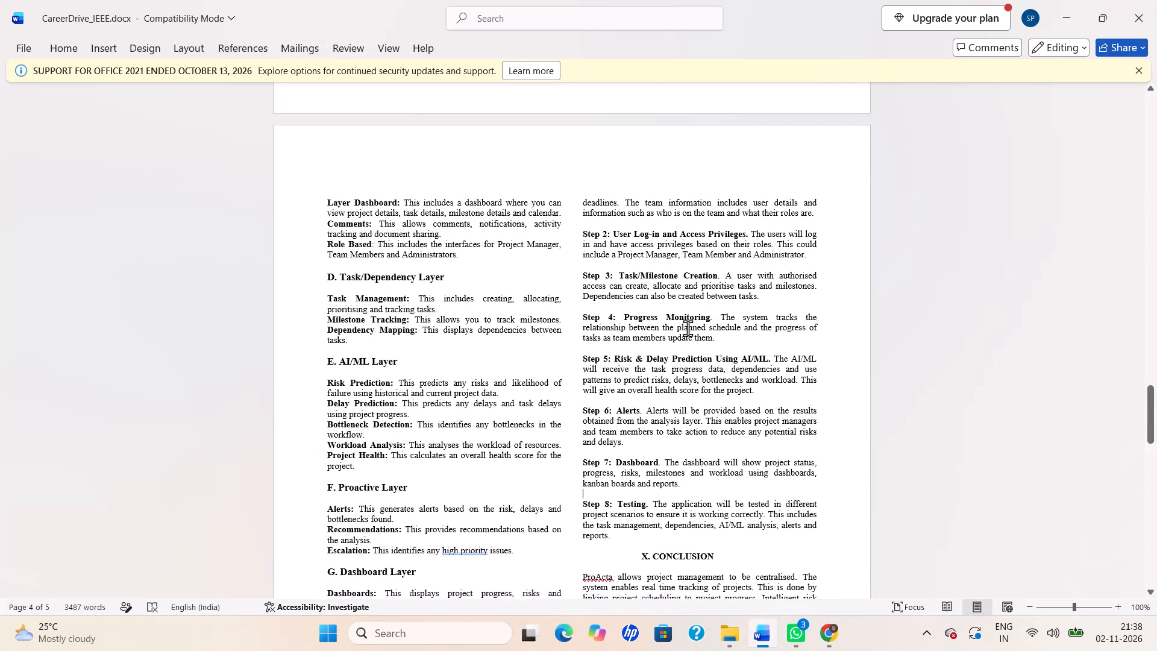
pyautogui.scroll(3, 688, 328)
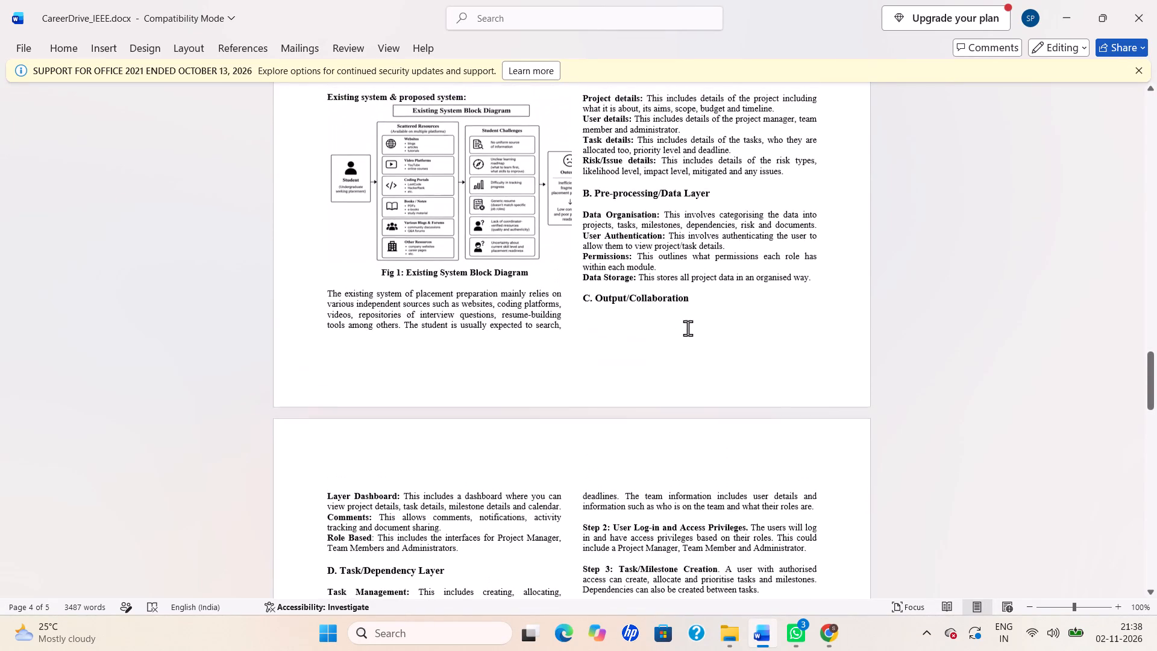
pyautogui.scroll(2, 688, 328)
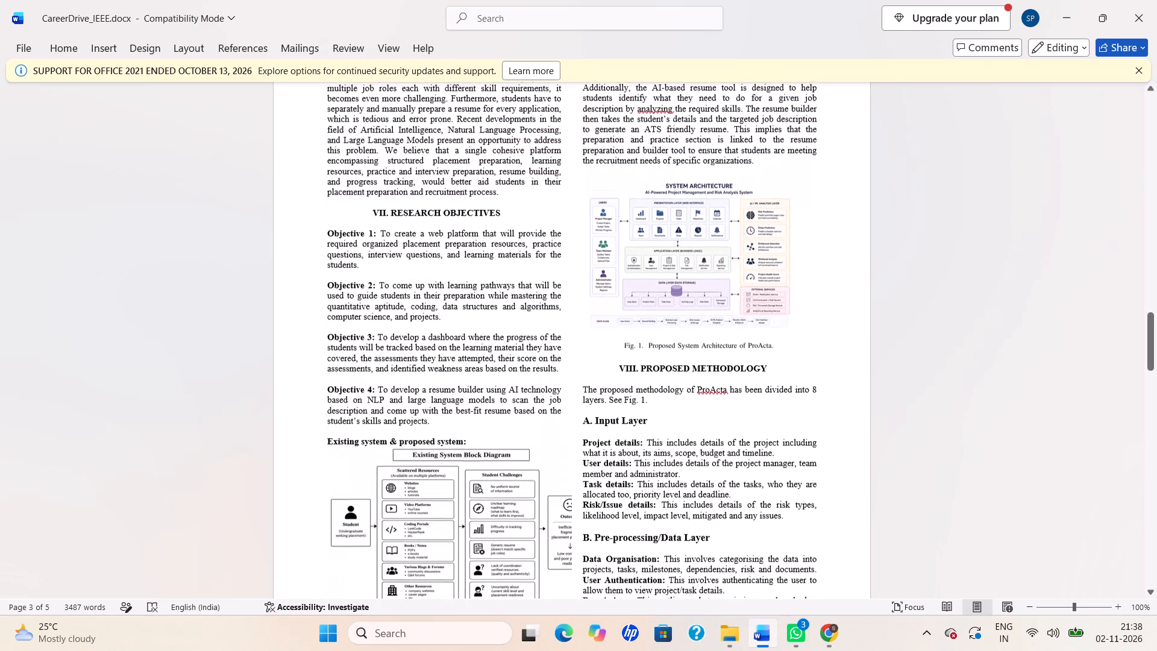
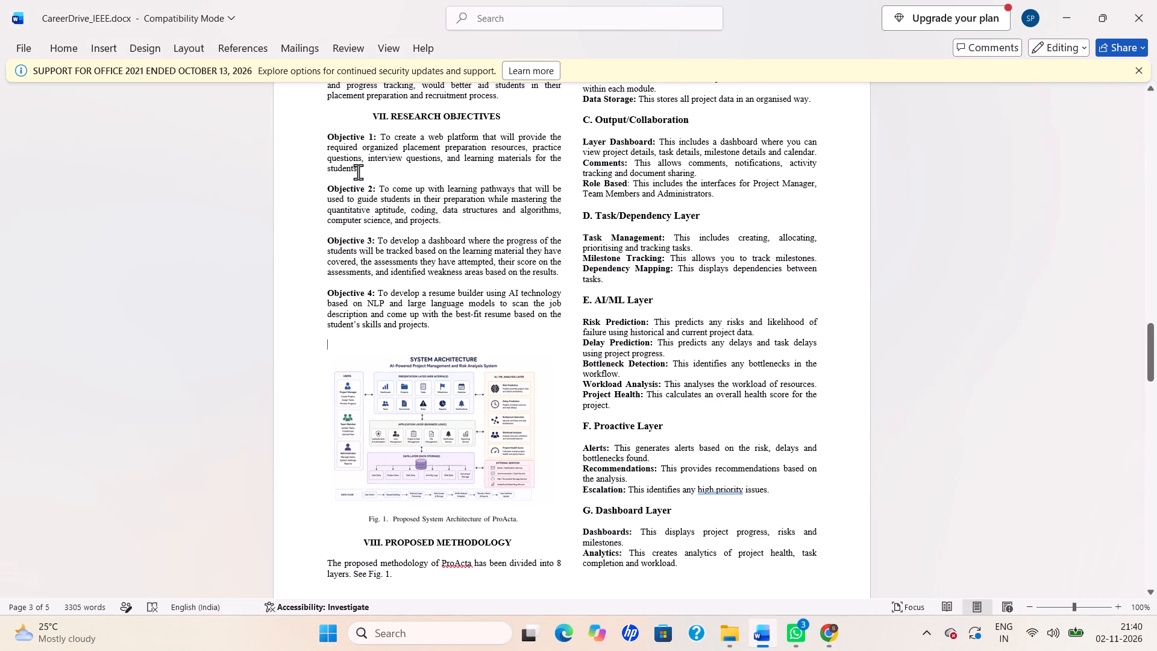
pyautogui.moveTo(323, 190); pyautogui.dragTo(437, 329)
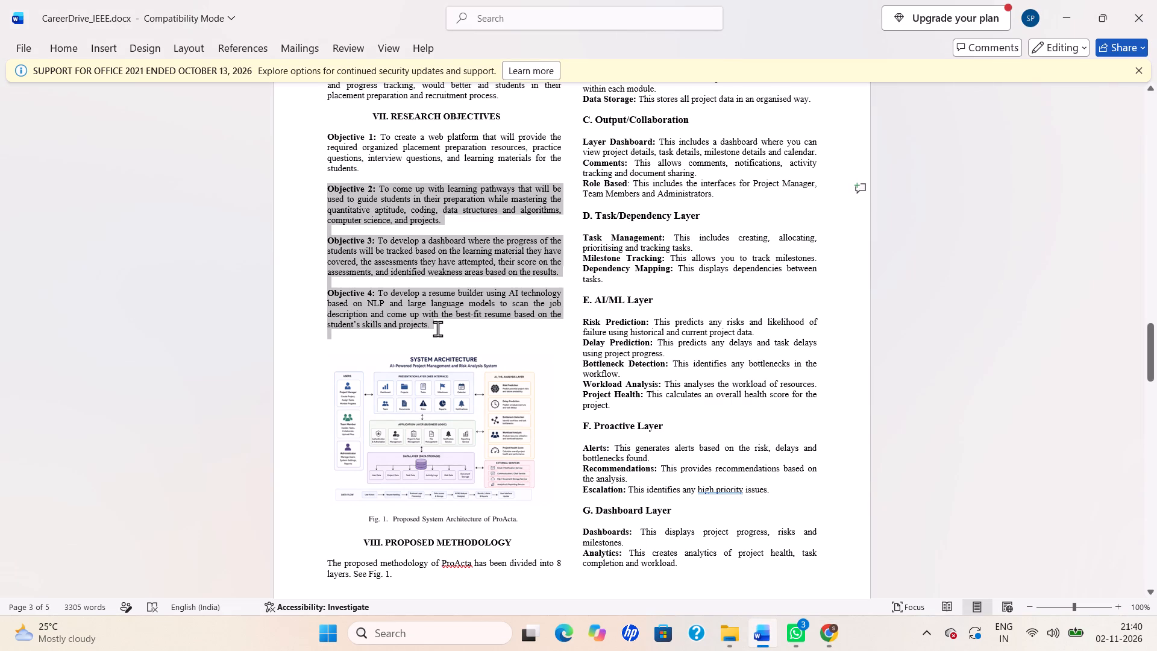
pyautogui.moveTo(437, 329); pyautogui.dragTo(436, 322)
pyautogui.press('BackSpace')
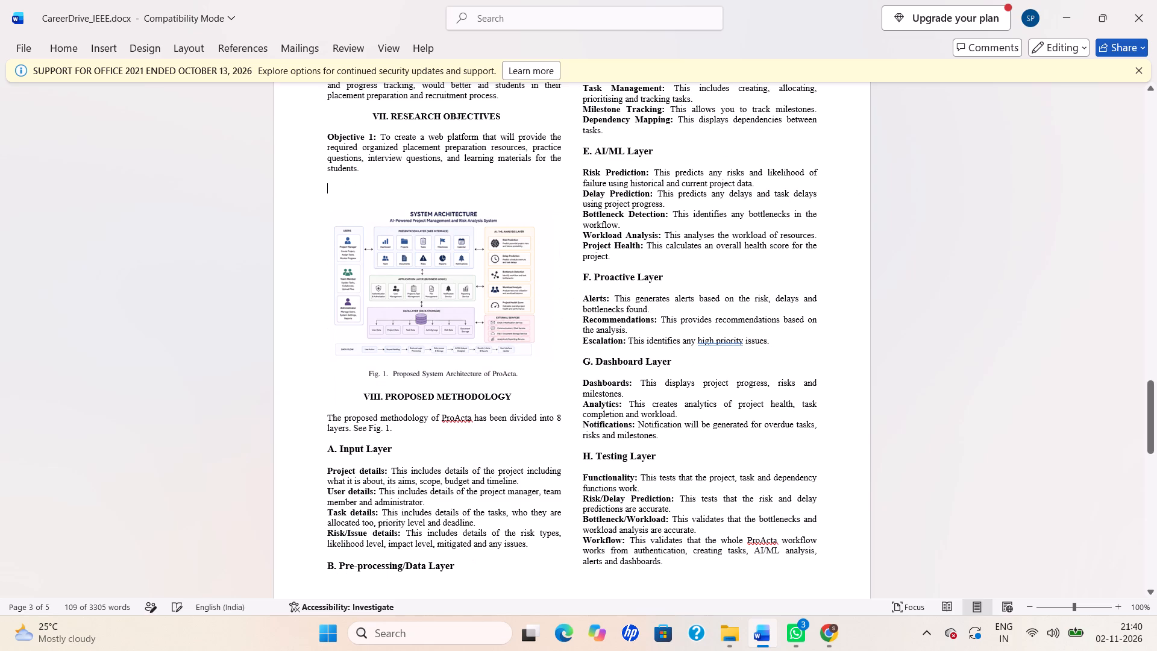
pyautogui.hotkey('ctrl', 'v')
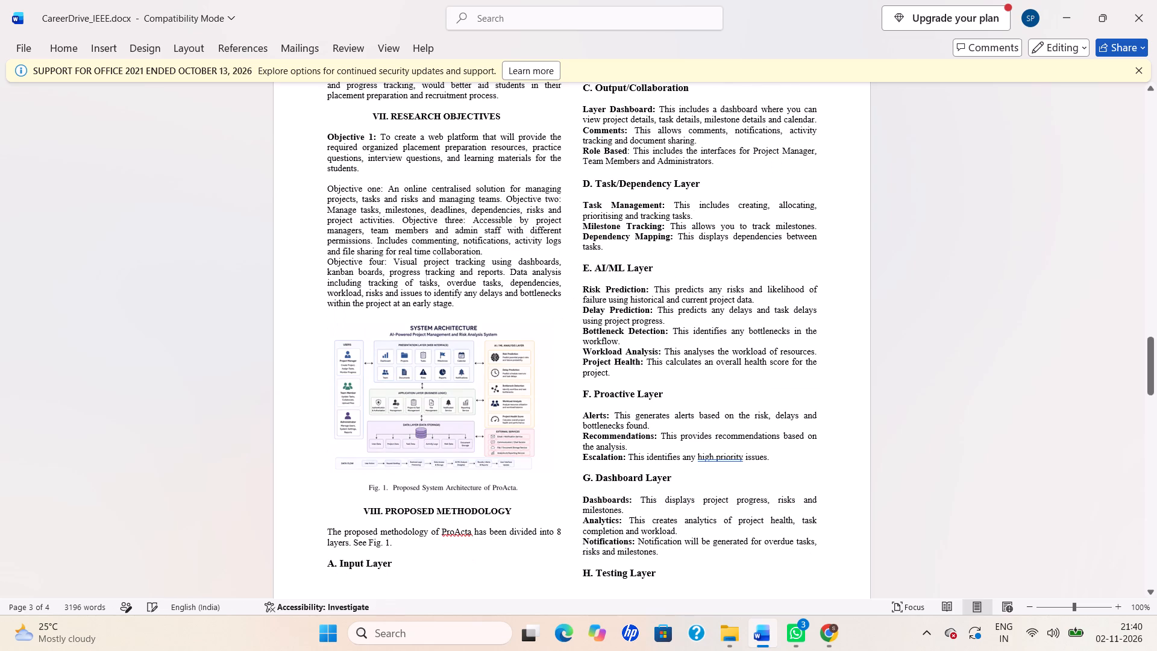
# Change the "Objective one" label in the pasted text to "Objective 1".
pyautogui.moveTo(380, 190); pyautogui.dragTo(465, 246)
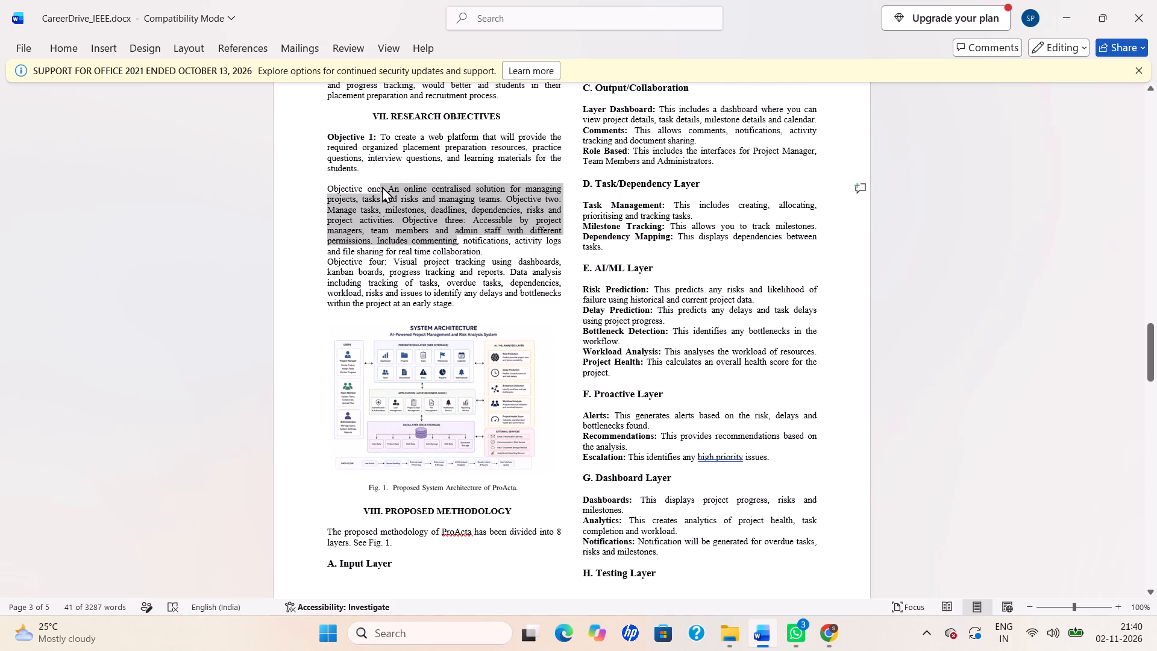
pyautogui.click(382, 186)
pyautogui.press('Left')
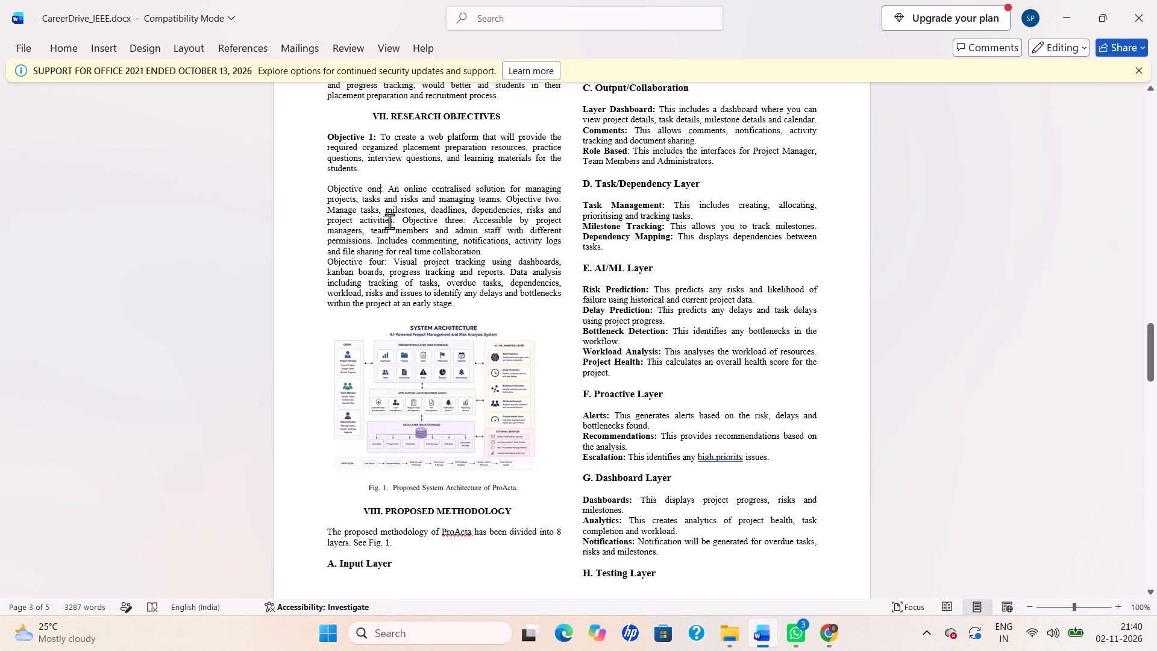
pyautogui.press('BackSpace')
pyautogui.press('BackSpace')
pyautogui.press('BackSpace')
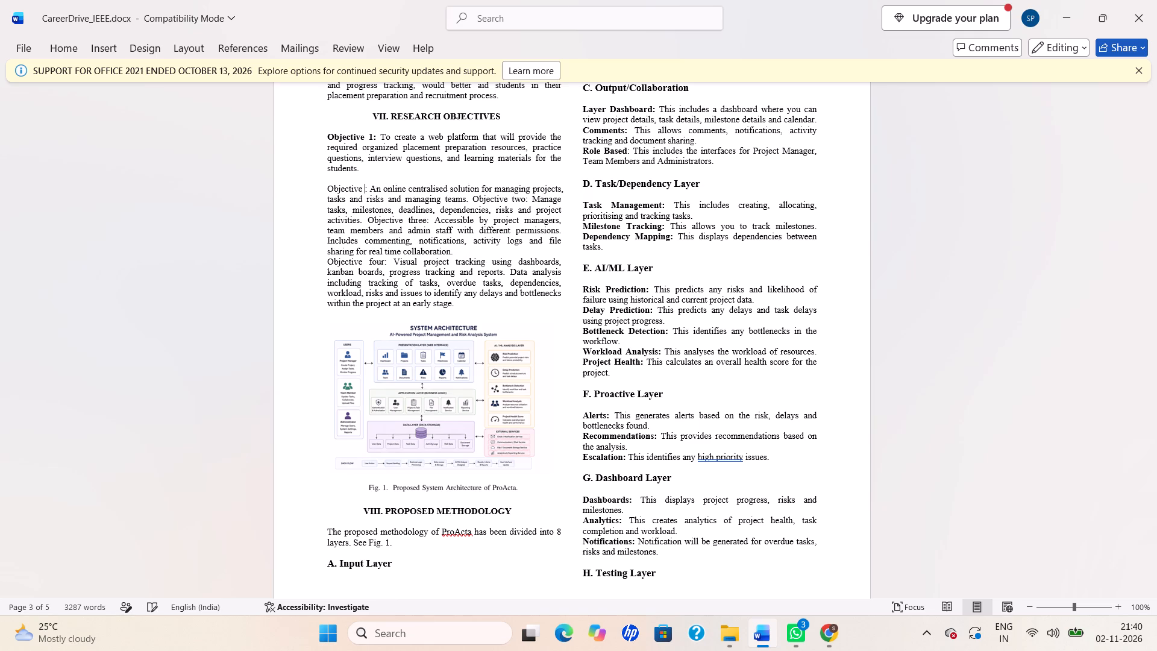
pyautogui.press('1')
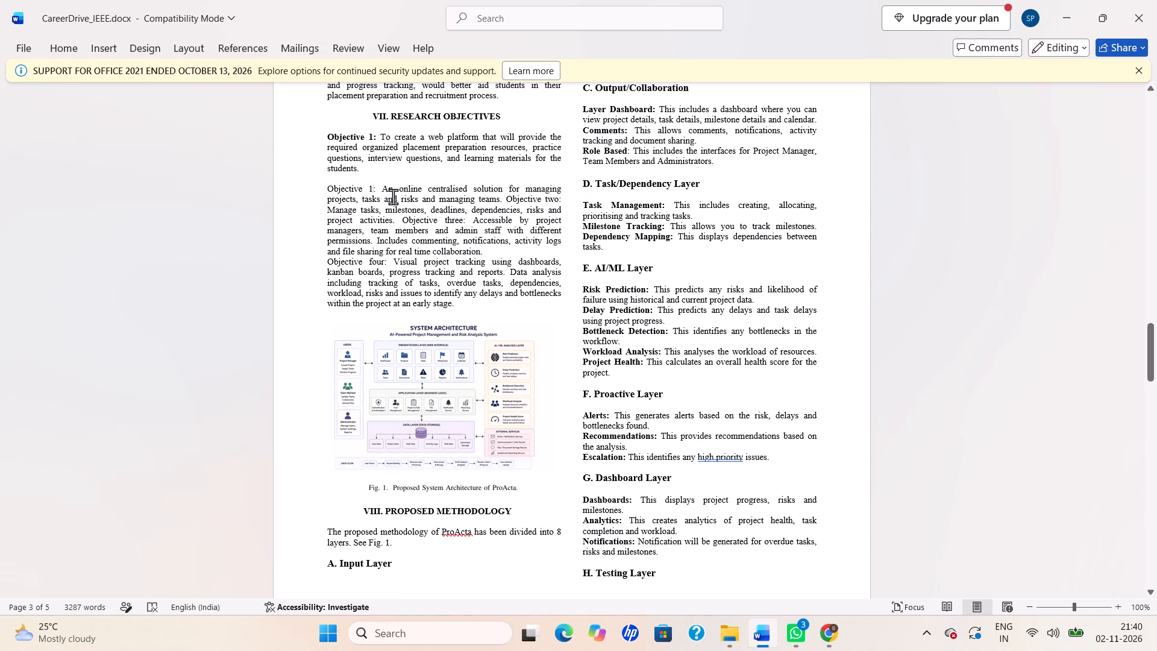
# Start the pasted "Objective two" on its own line and renumber its label as "Objective 2".
pyautogui.click(506, 198)
pyautogui.press('Return')
pyautogui.click(387, 211)
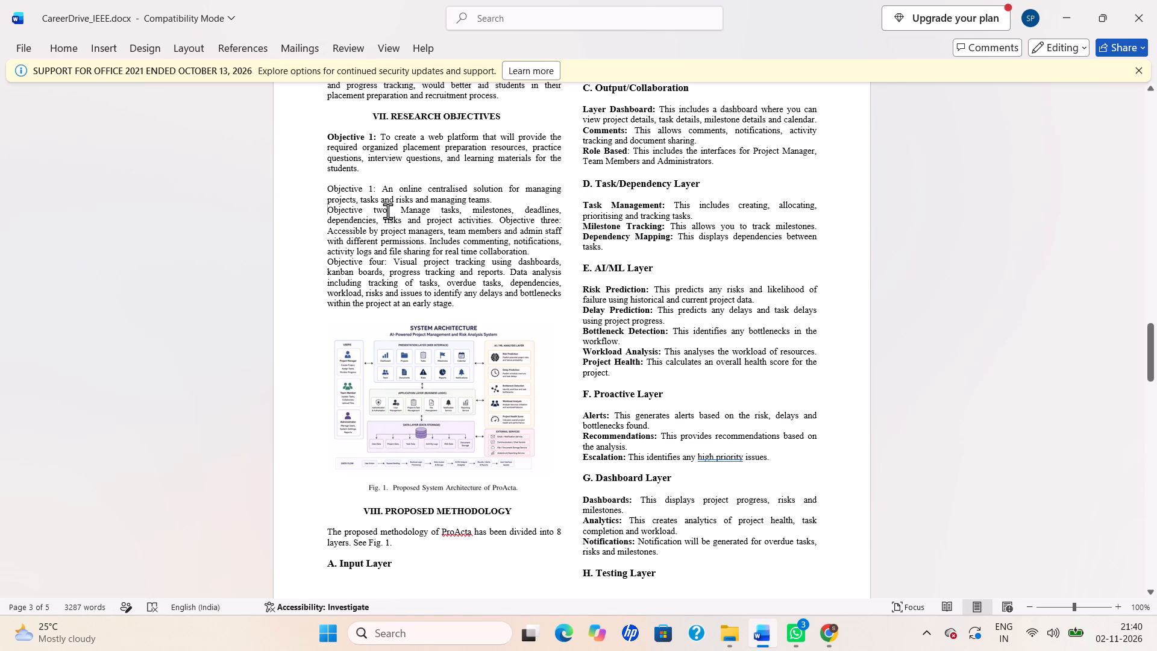
pyautogui.press('BackSpace')
pyautogui.press('BackSpace')
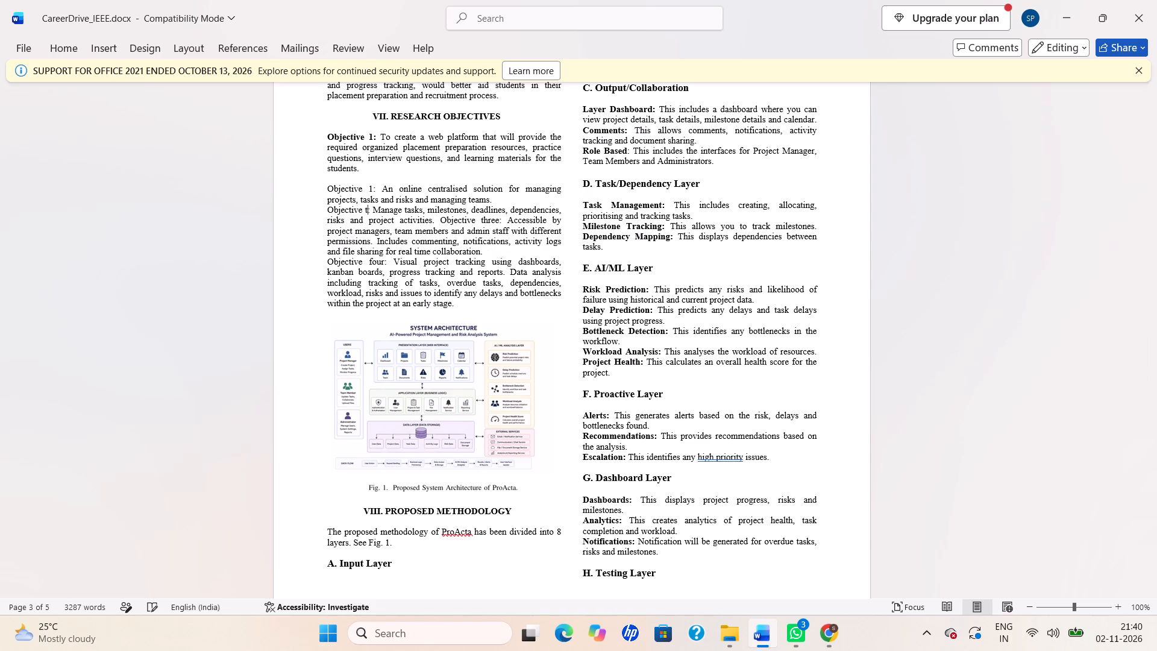
pyautogui.press('BackSpace')
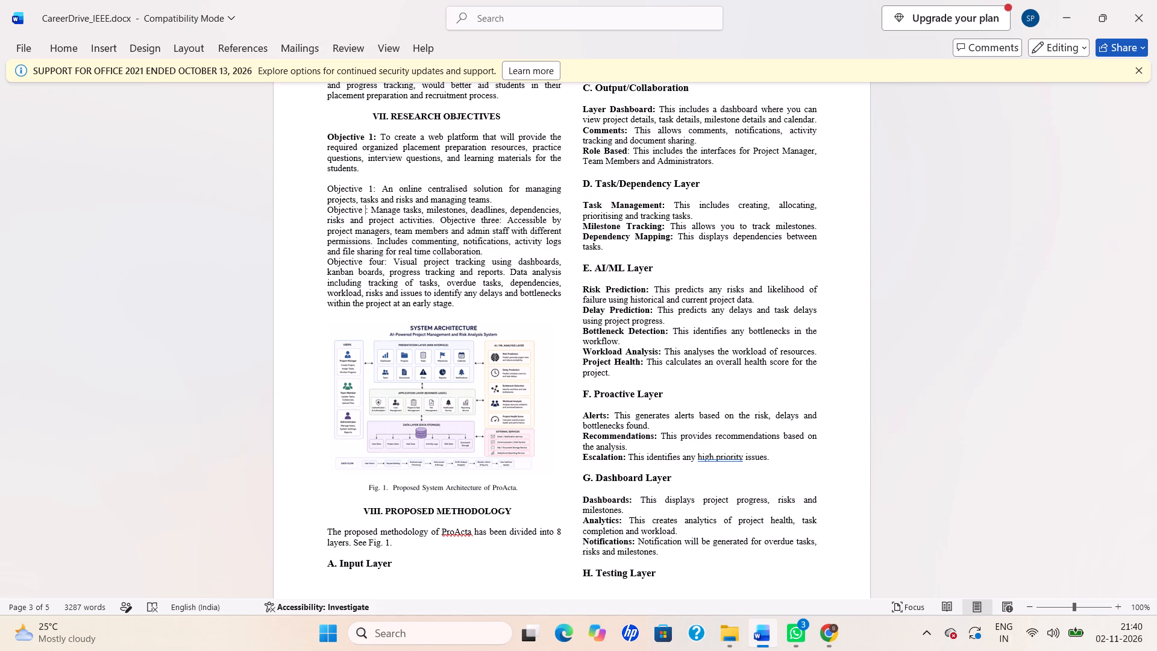
pyautogui.hotkey('ctrl', 'z')
pyautogui.hotkey('ctrl', 'z')
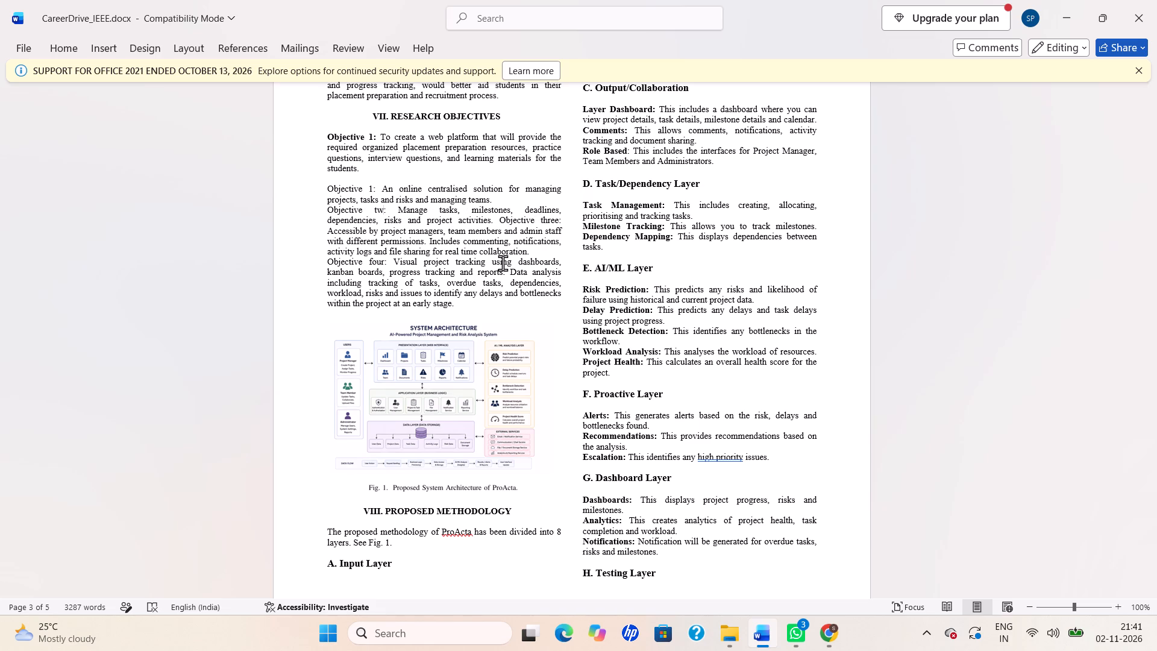
pyautogui.press('BackSpace')
pyautogui.press('BackSpace')
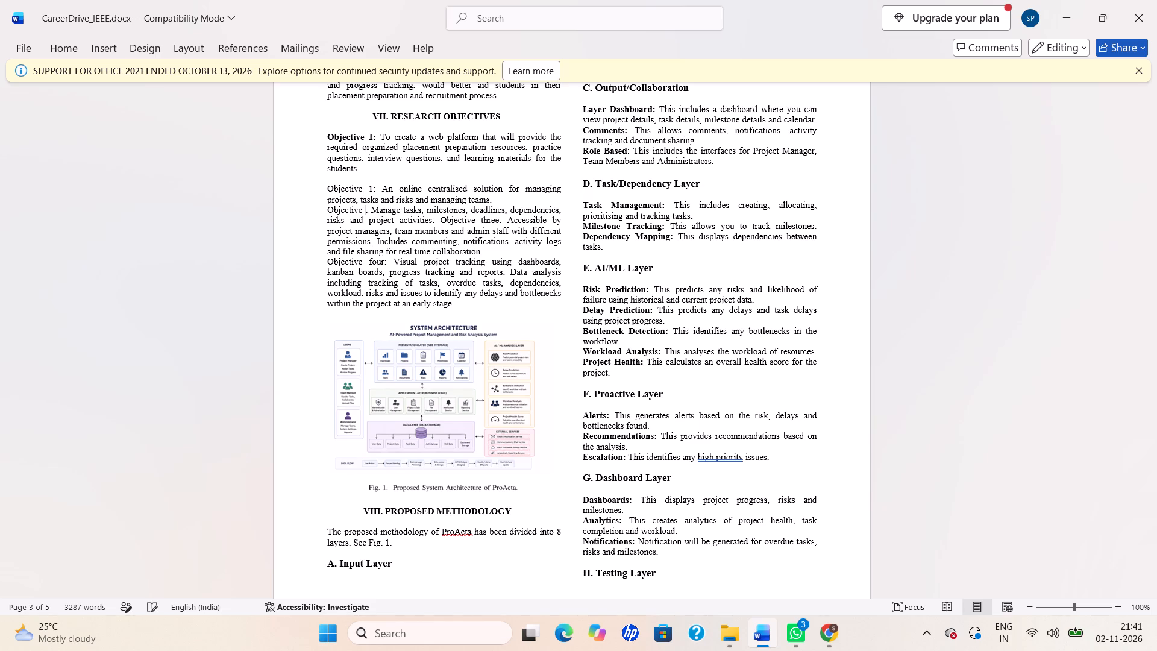
pyautogui.press('2')
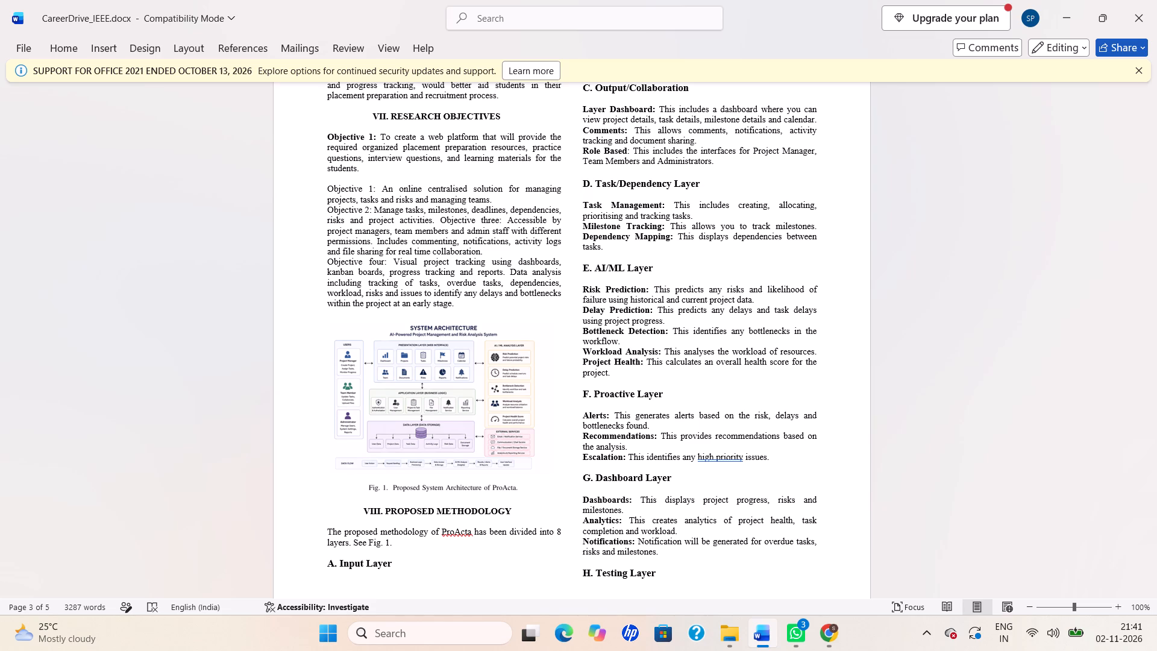
# Re-enter the space before the number in the pasted "Objective 1" label and add a space before the number in "Objective 2".
pyautogui.moveTo(370, 185); pyautogui.dragTo(510, 262)
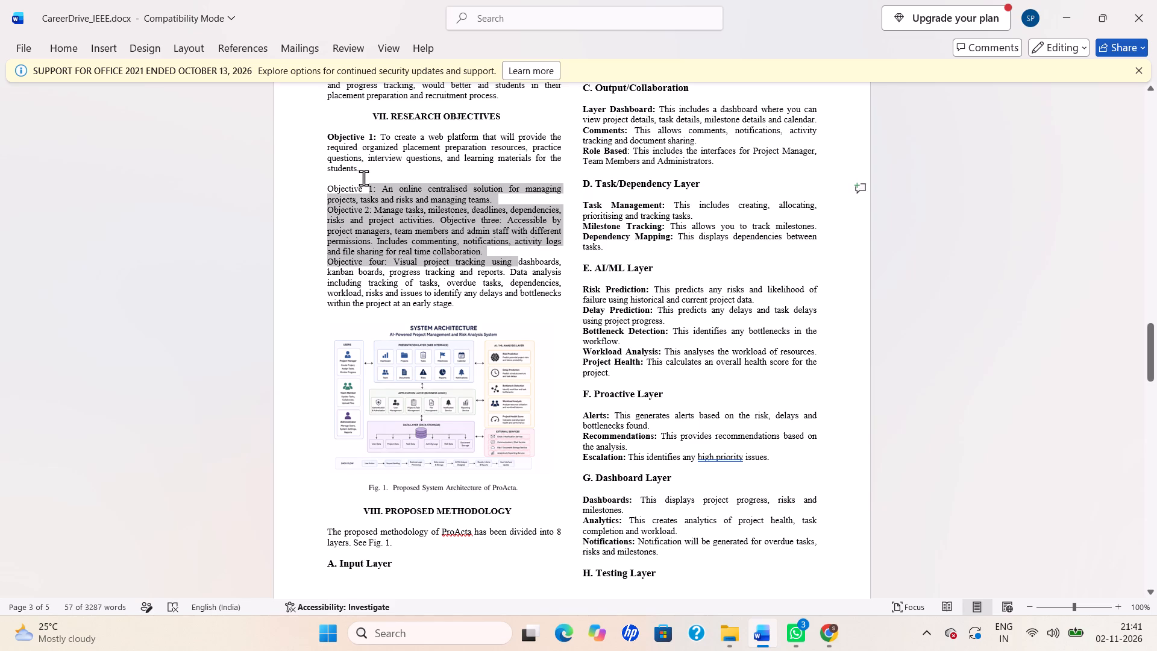
pyautogui.click(366, 186)
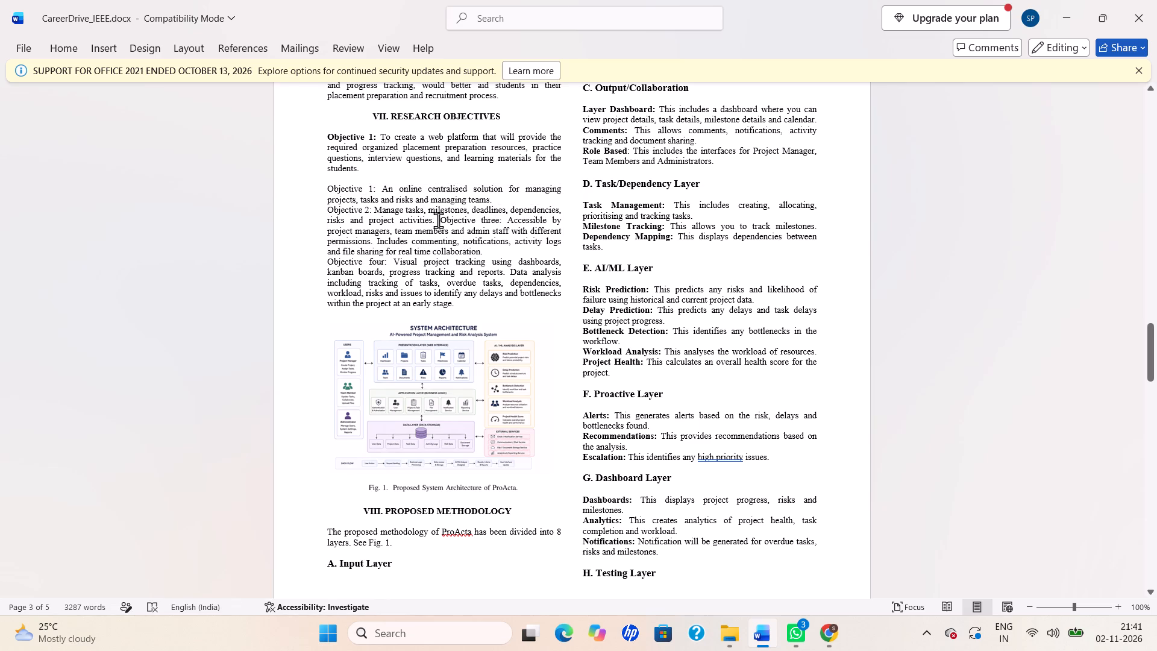
pyautogui.press('BackSpace')
pyautogui.press('space')
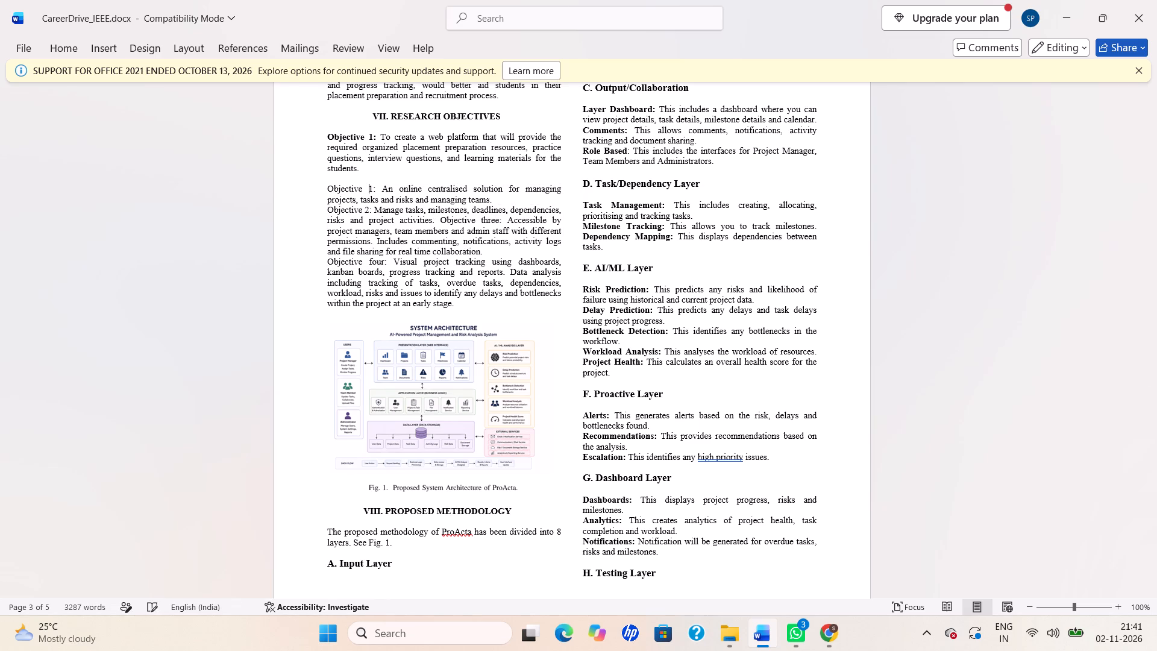
pyautogui.click(363, 209)
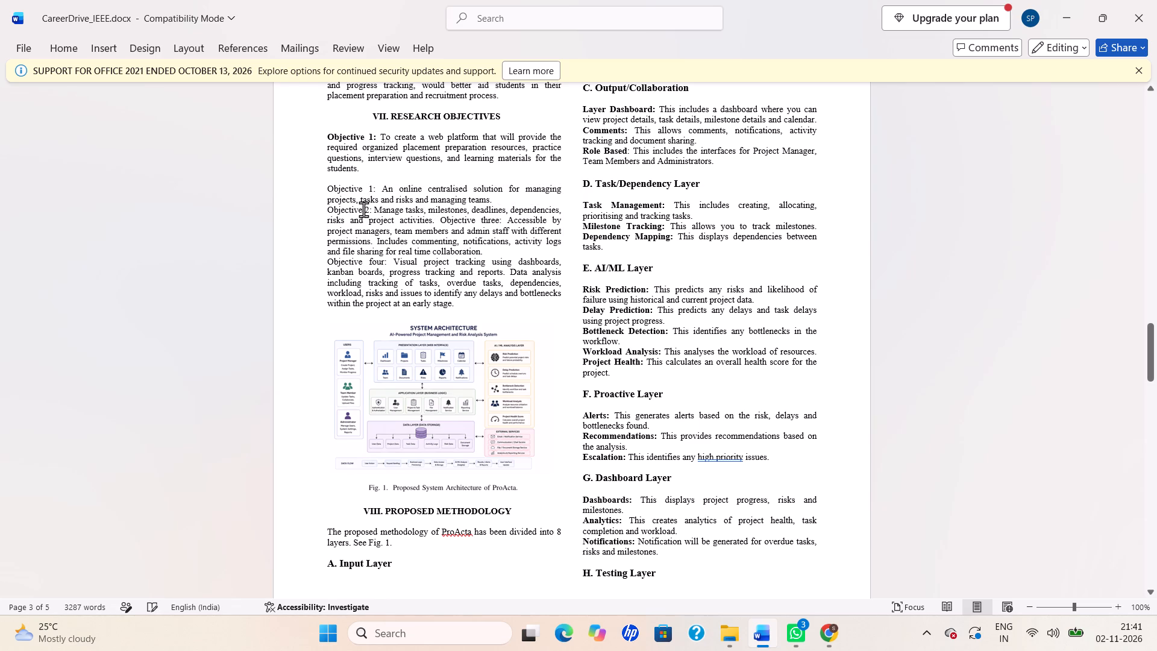
pyautogui.press('space')
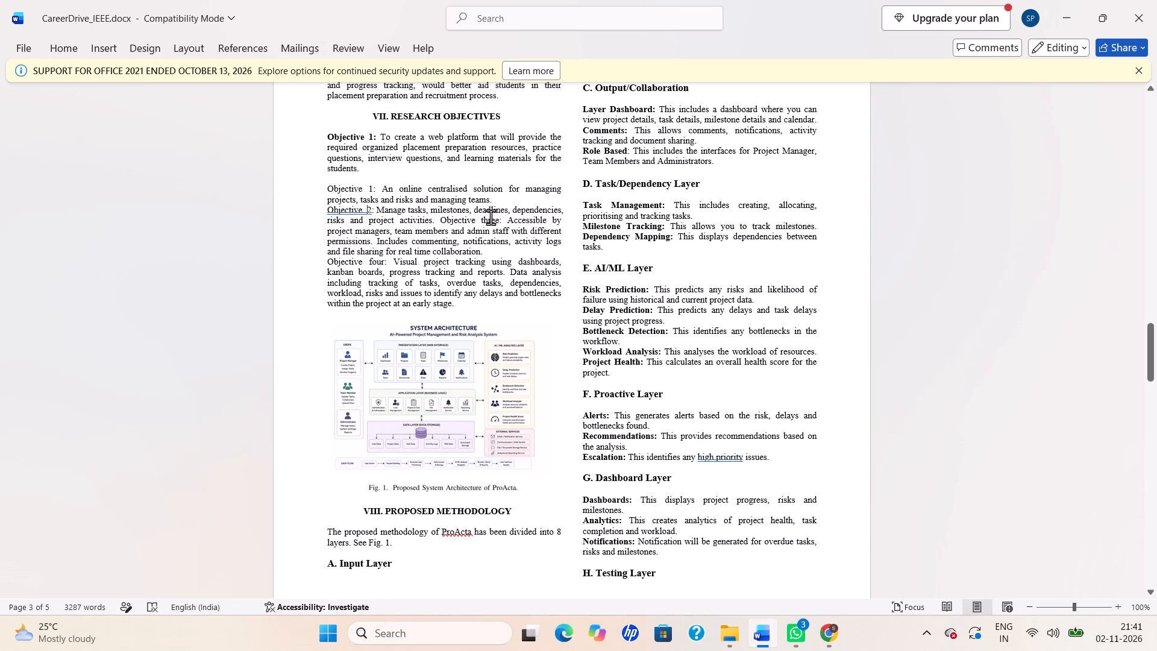
# Start the pasted "Objective three" on its own line and renumber its label as "Objective 3".
pyautogui.click(441, 218)
pyautogui.press('Return')
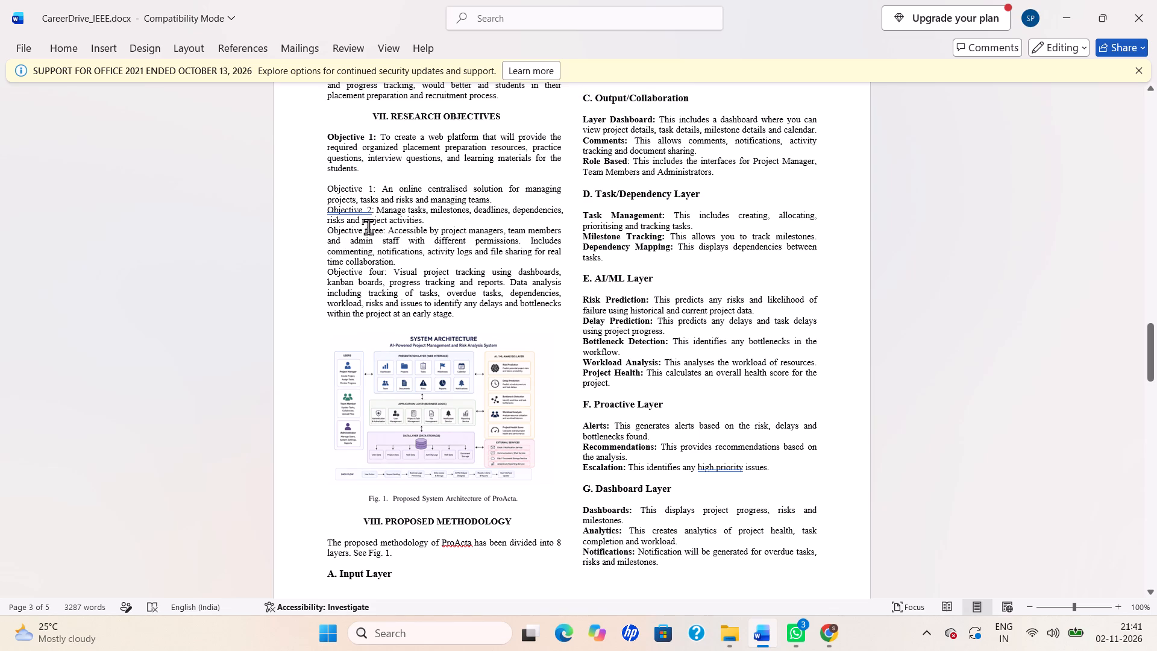
pyautogui.moveTo(382, 228); pyautogui.dragTo(468, 313)
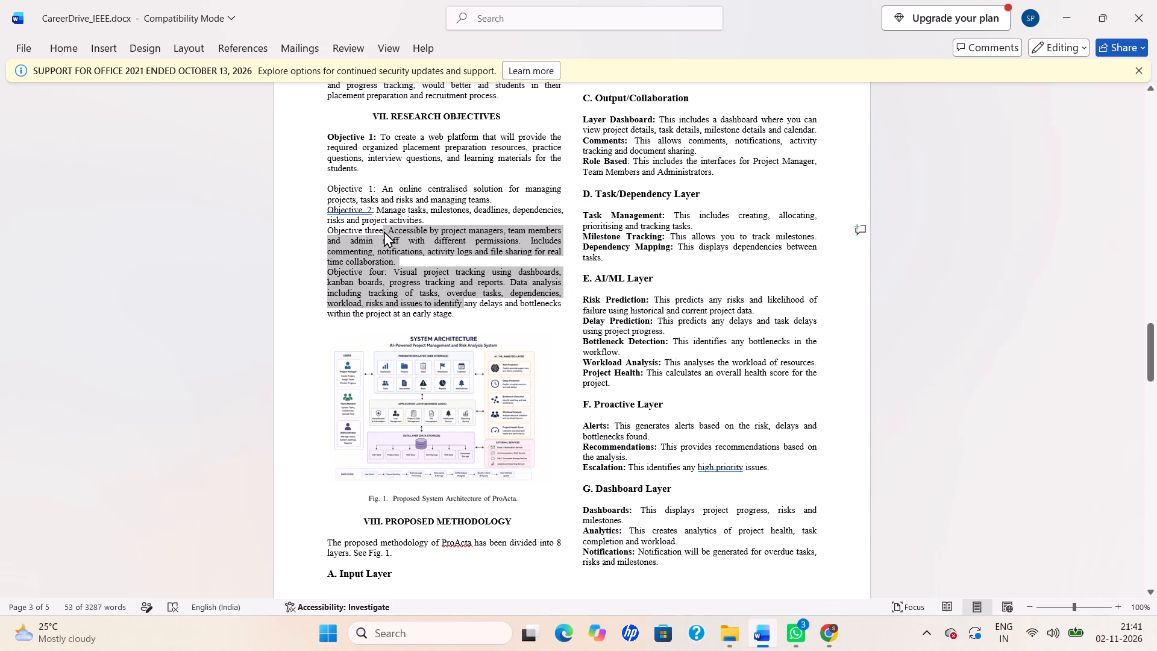
pyautogui.click(380, 223)
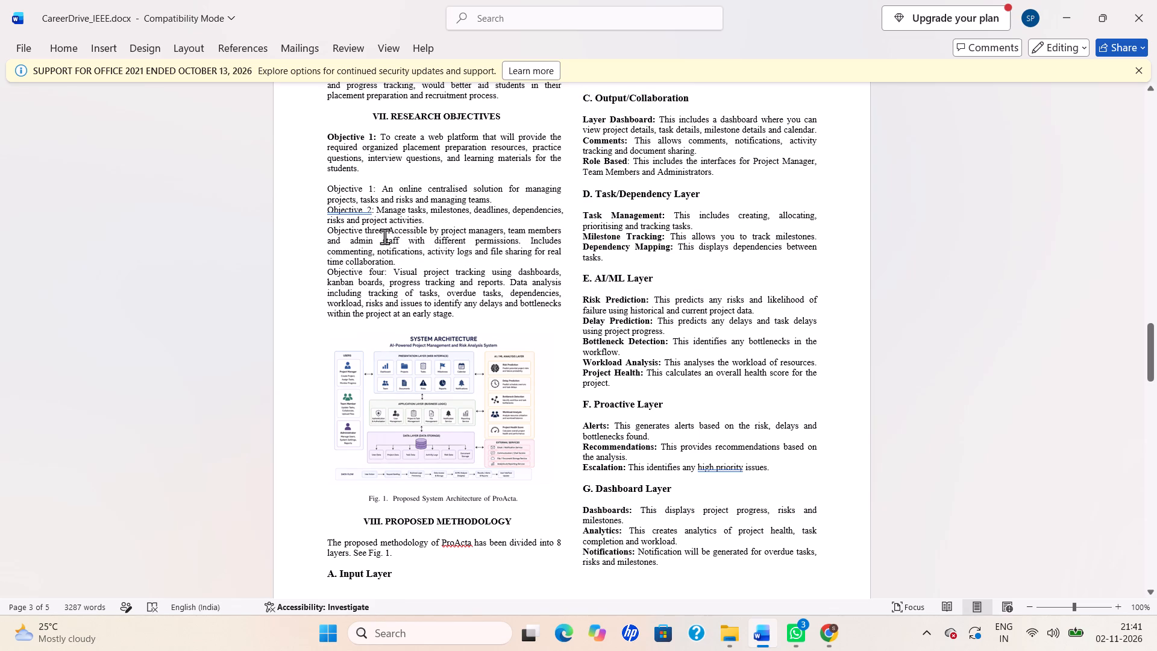
pyautogui.click(384, 234)
pyautogui.press('BackSpace')
pyautogui.press('BackSpace')
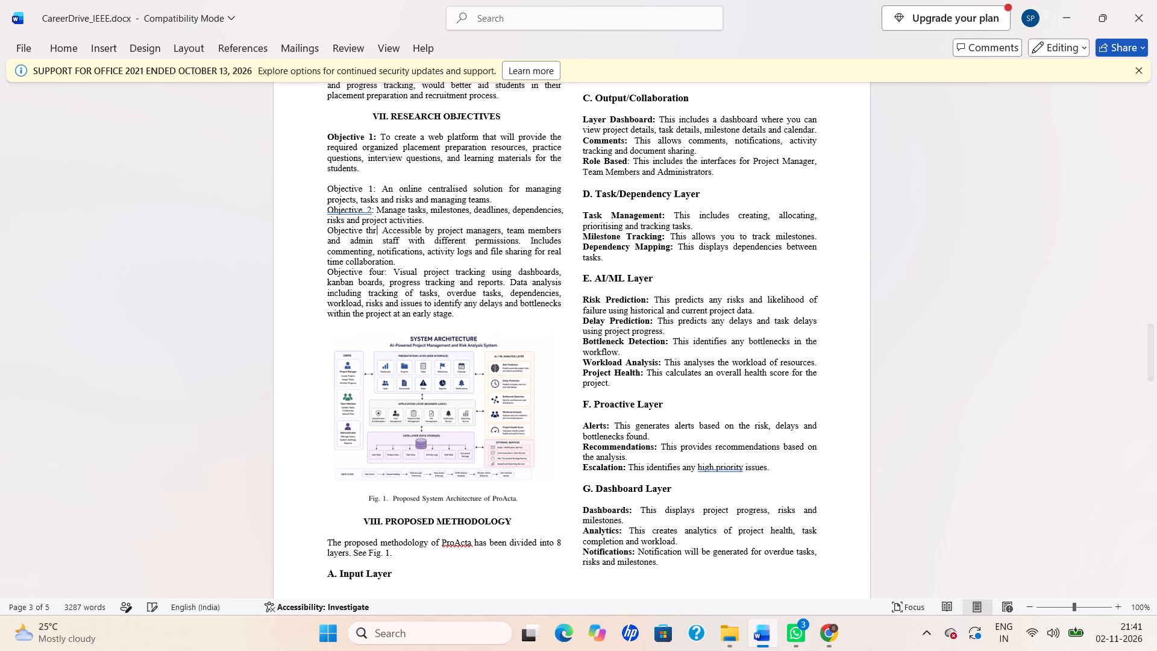
pyautogui.press('BackSpace')
pyautogui.press('BackSpace')
pyautogui.press('BackSpace')
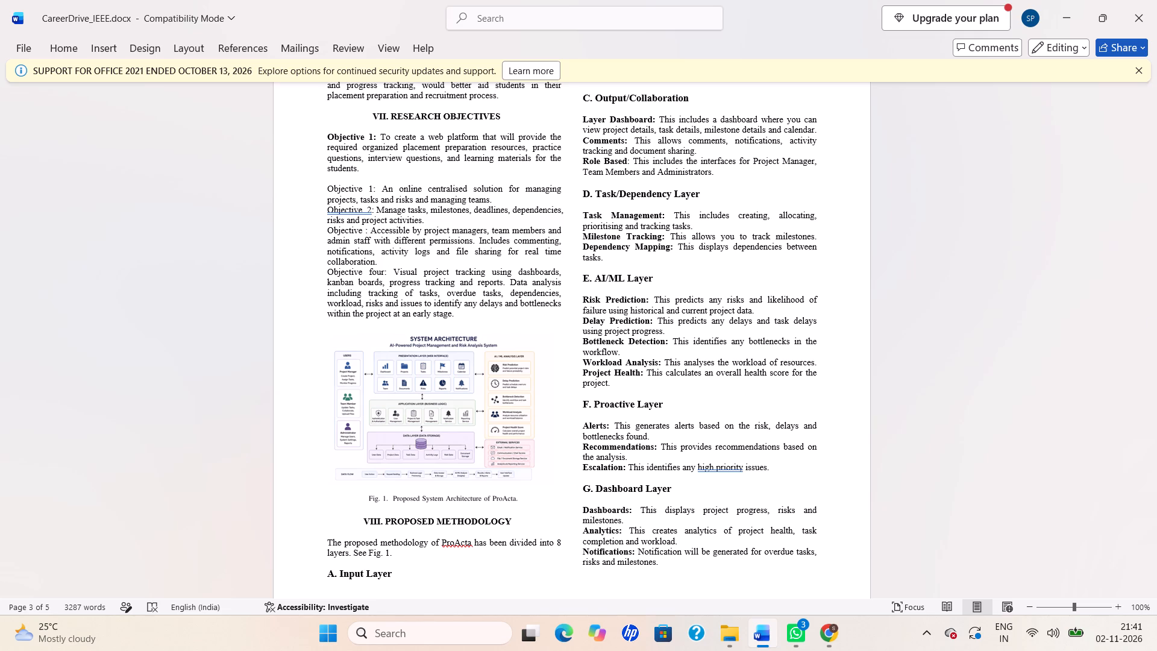
pyautogui.press('3')
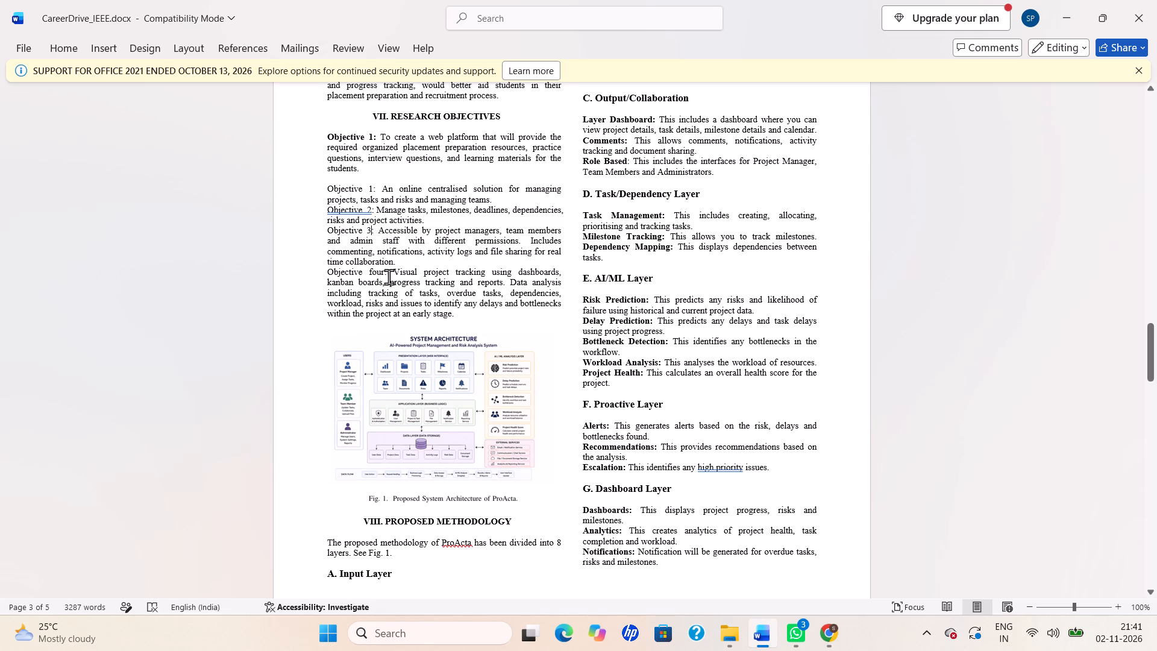
# Change the "Objective four" label in the pasted text to "Objective 4".
pyautogui.moveTo(382, 276); pyautogui.dragTo(536, 392)
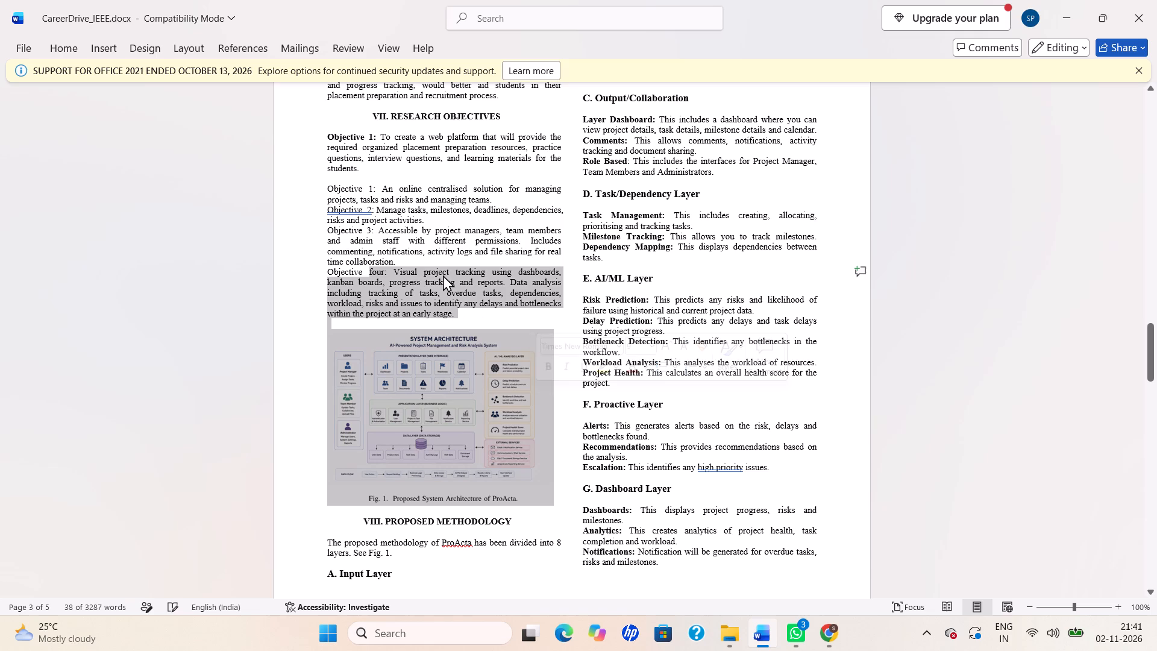
pyautogui.click(410, 268)
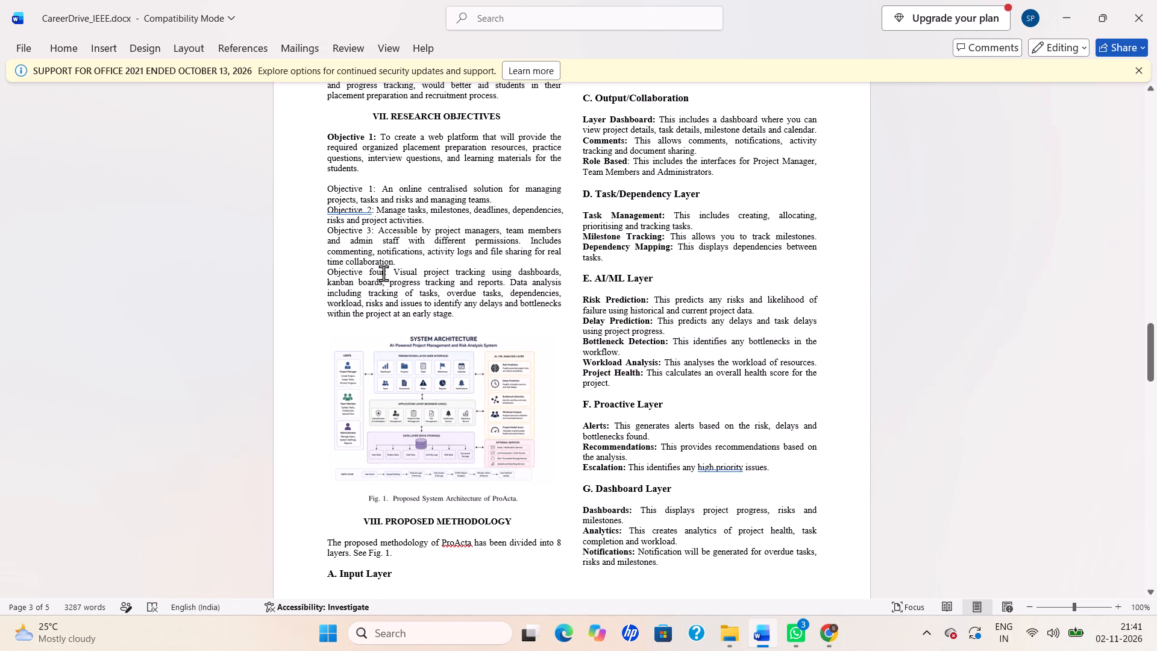
pyautogui.click(383, 273)
pyautogui.press('BackSpace')
pyautogui.press('BackSpace')
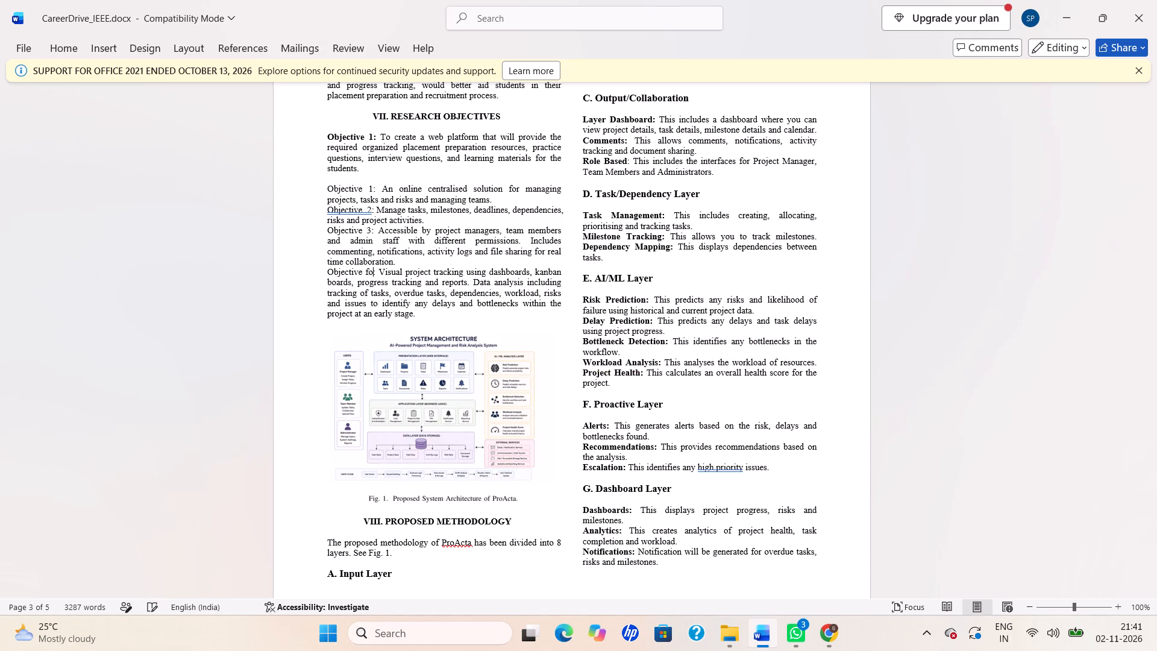
pyautogui.press('BackSpace')
pyautogui.press('BackSpace')
pyautogui.press('4')
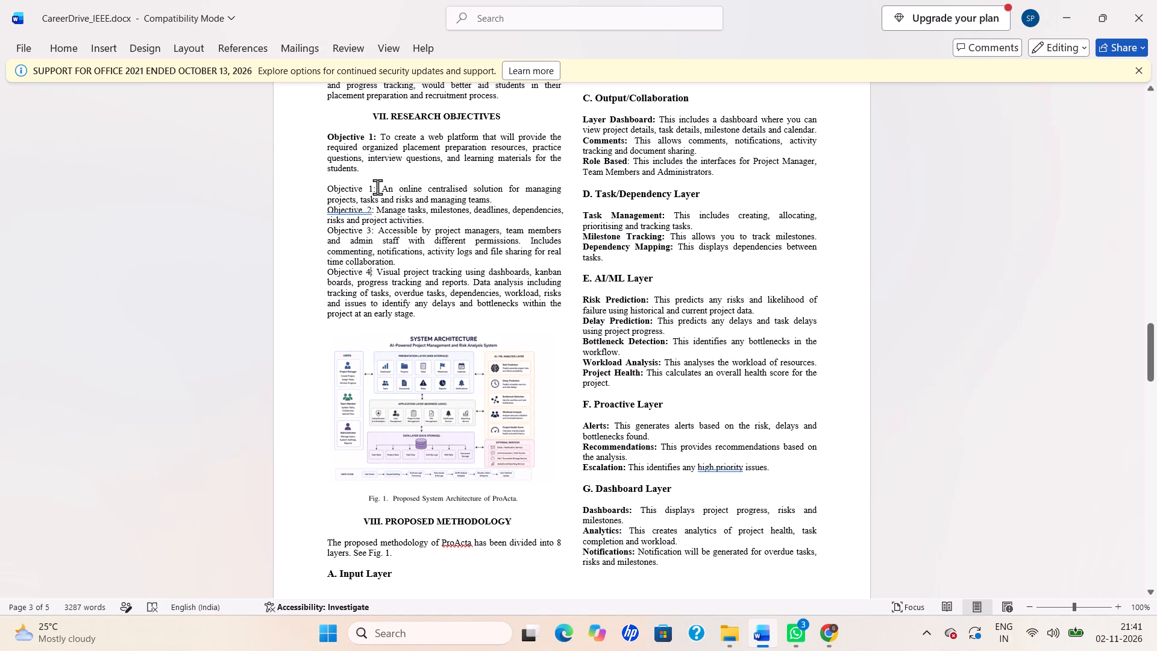
# Make the "Objective 1:" and "Objective 2:" labels of the pasted objectives bold.
pyautogui.moveTo(377, 187); pyautogui.dragTo(338, 189)
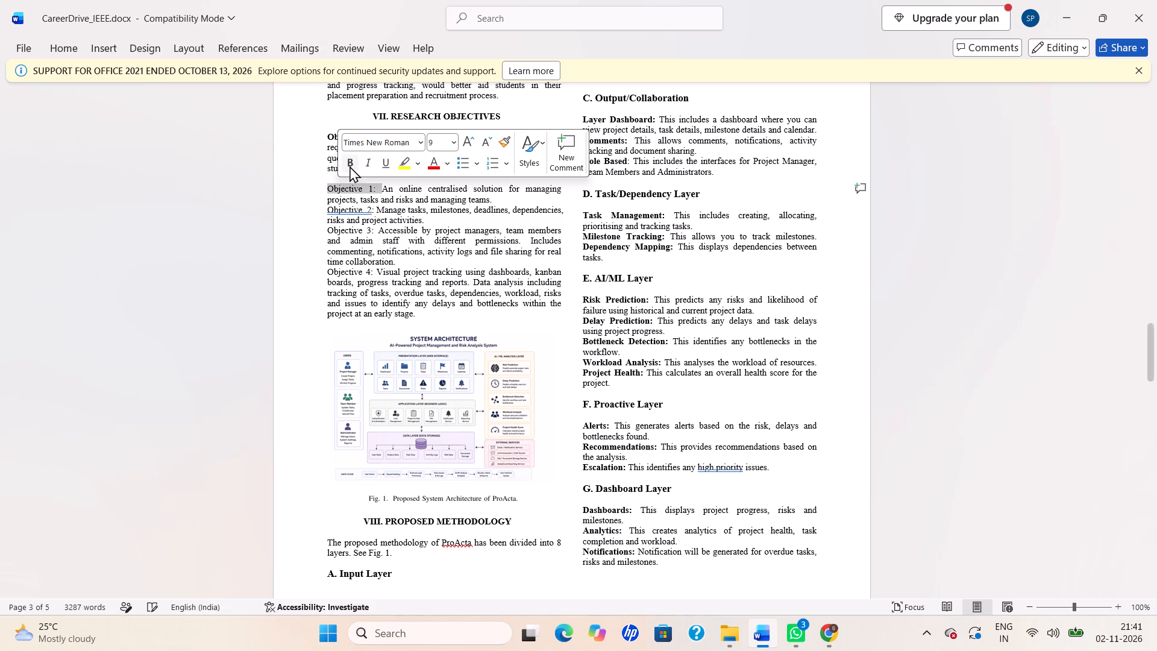
pyautogui.click(350, 165)
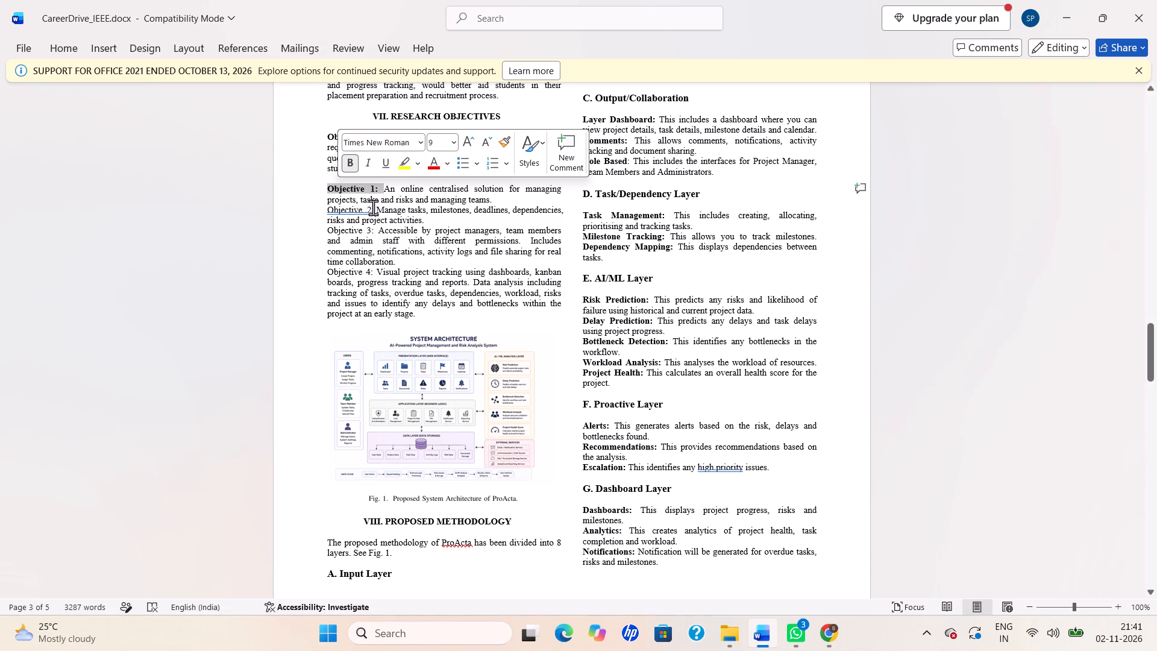
pyautogui.moveTo(374, 209); pyautogui.dragTo(339, 209)
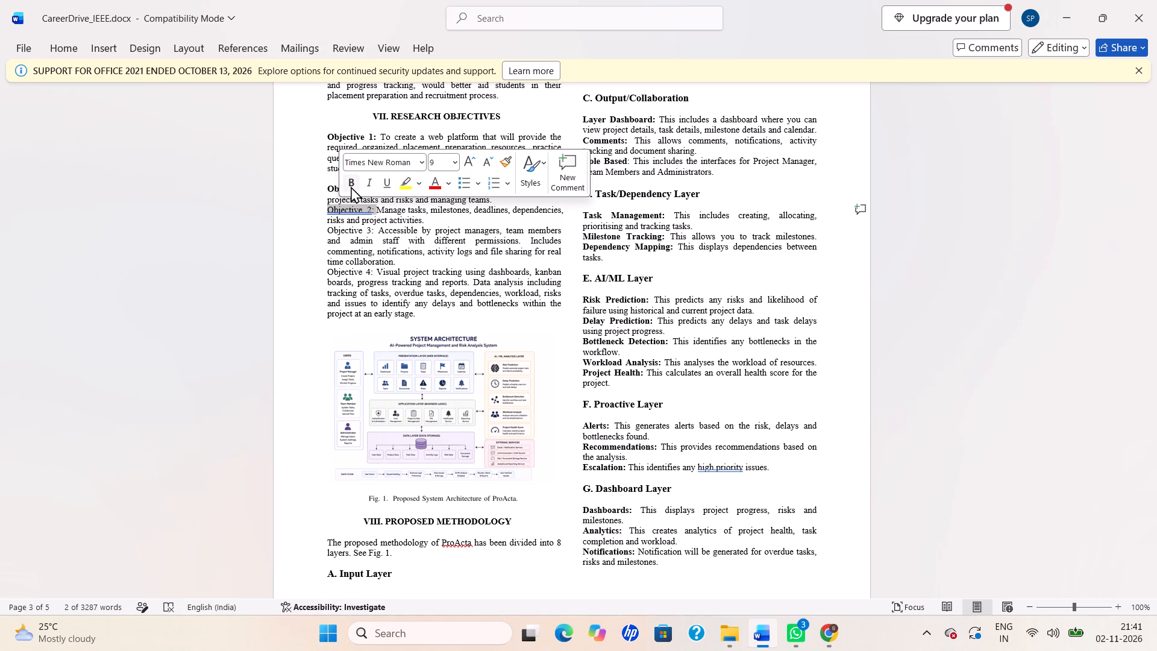
pyautogui.click(351, 186)
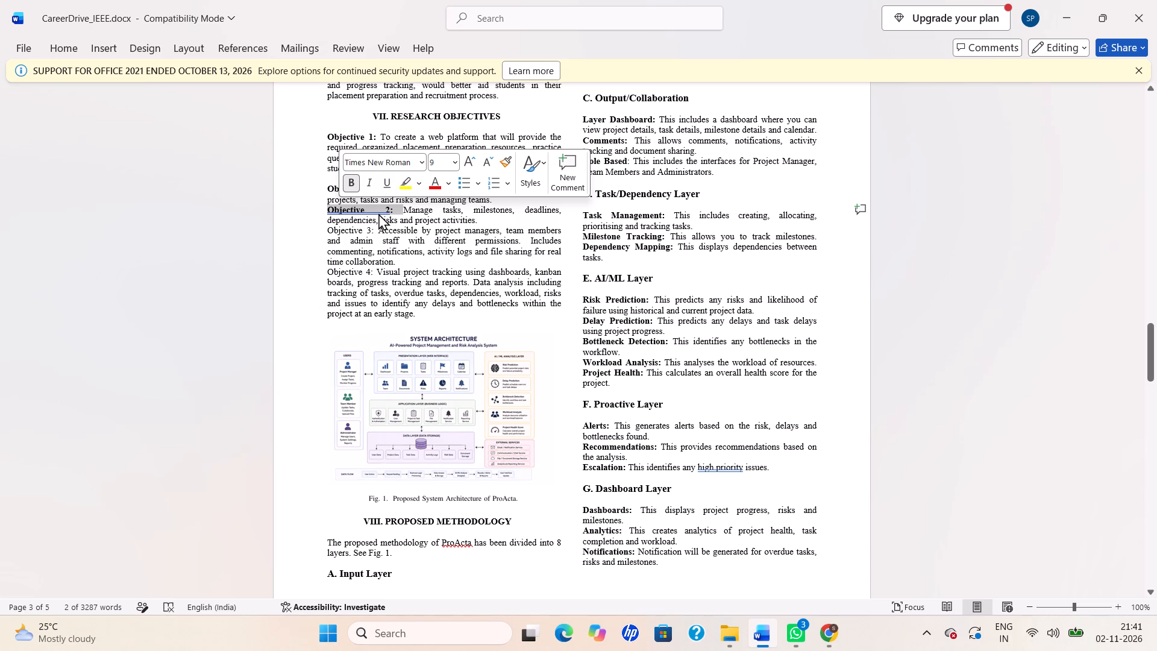
# Remove the extra space before the number in the pasted "Objective 2" label.
pyautogui.click(378, 204)
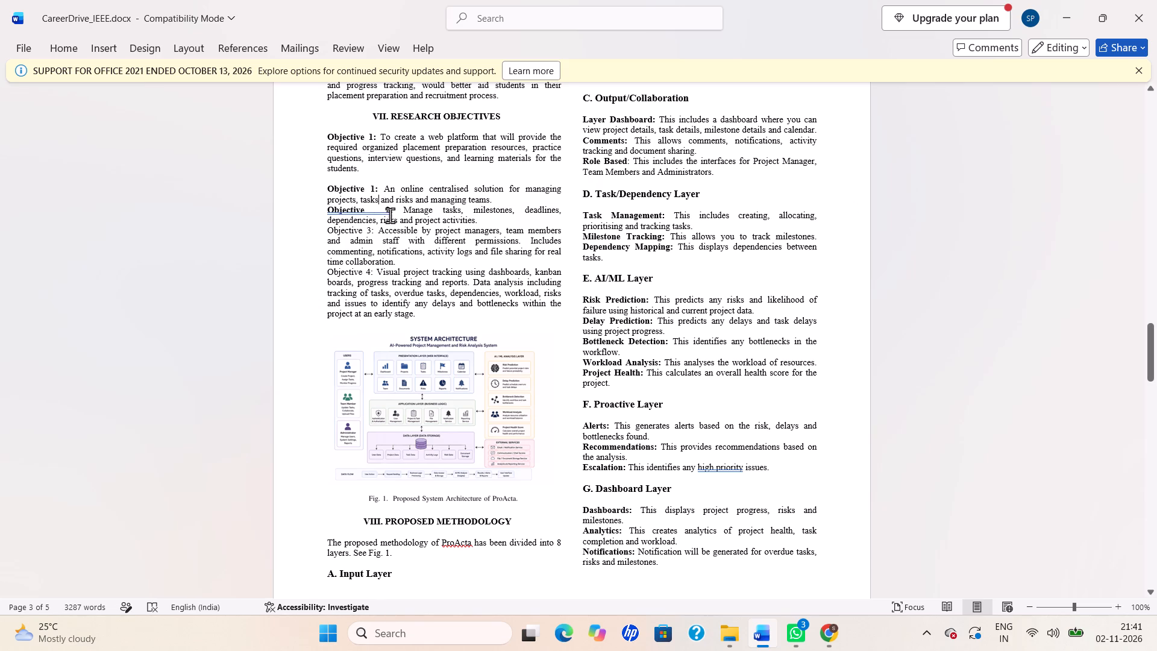
pyautogui.click(384, 213)
pyautogui.press('BackSpace')
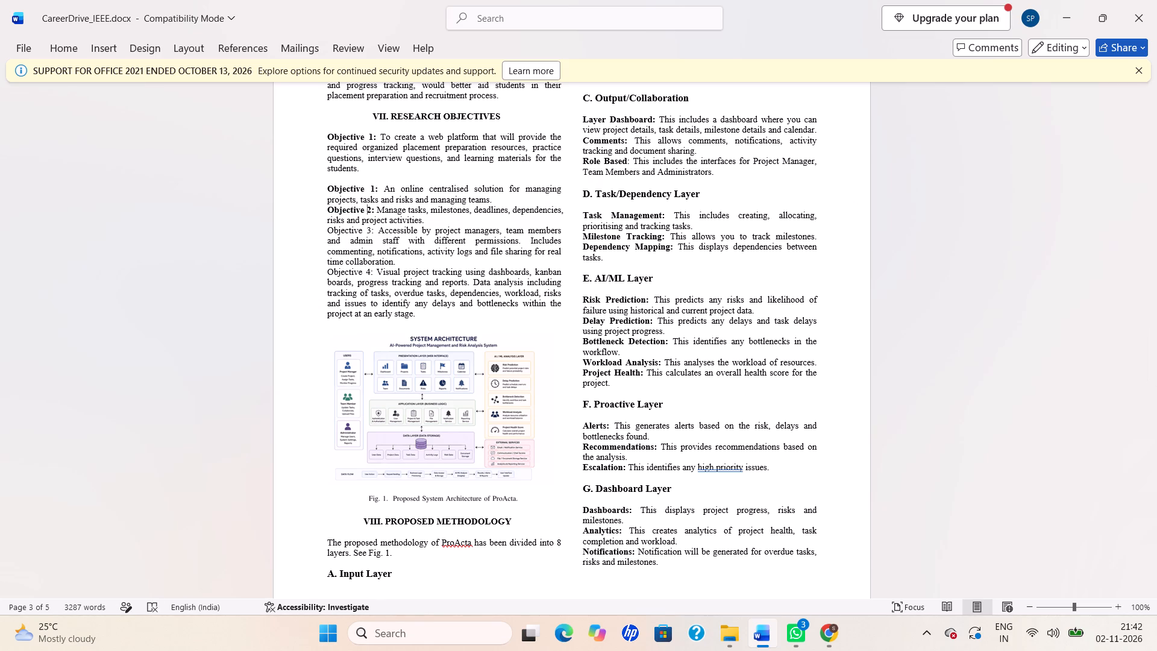
pyautogui.press('space')
pyautogui.press('BackSpace')
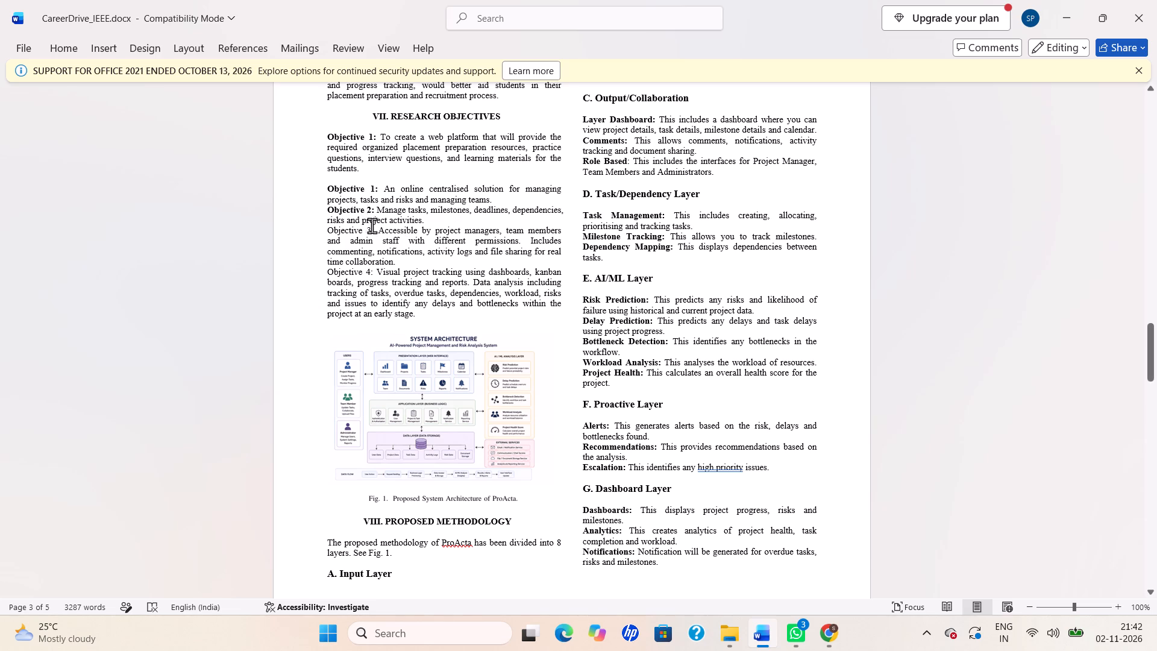
# Make the "Objective 3:" and "Objective 4:" labels of the pasted objectives bold.
pyautogui.moveTo(374, 227); pyautogui.dragTo(351, 233)
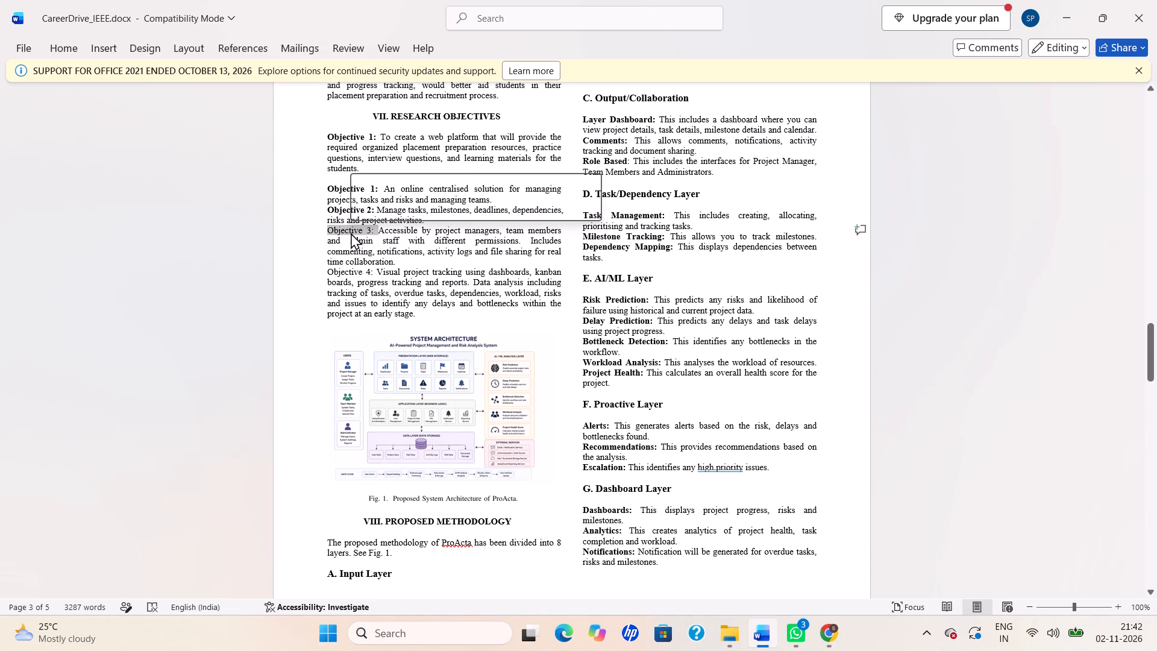
pyautogui.click(357, 212)
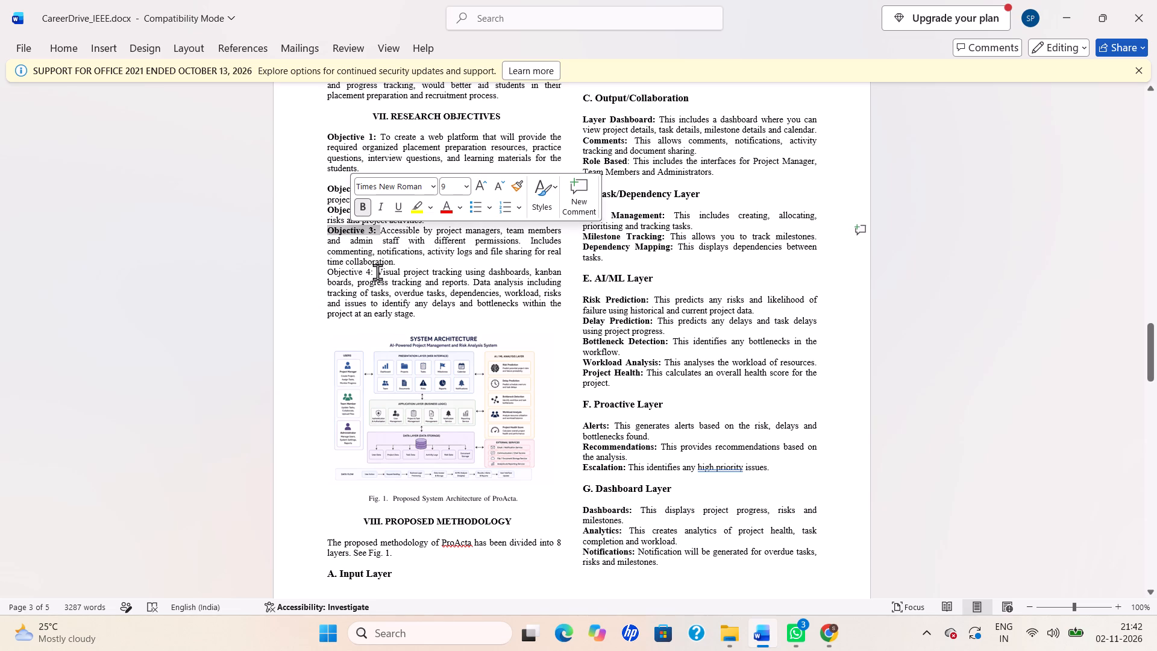
pyautogui.moveTo(374, 271); pyautogui.dragTo(349, 275)
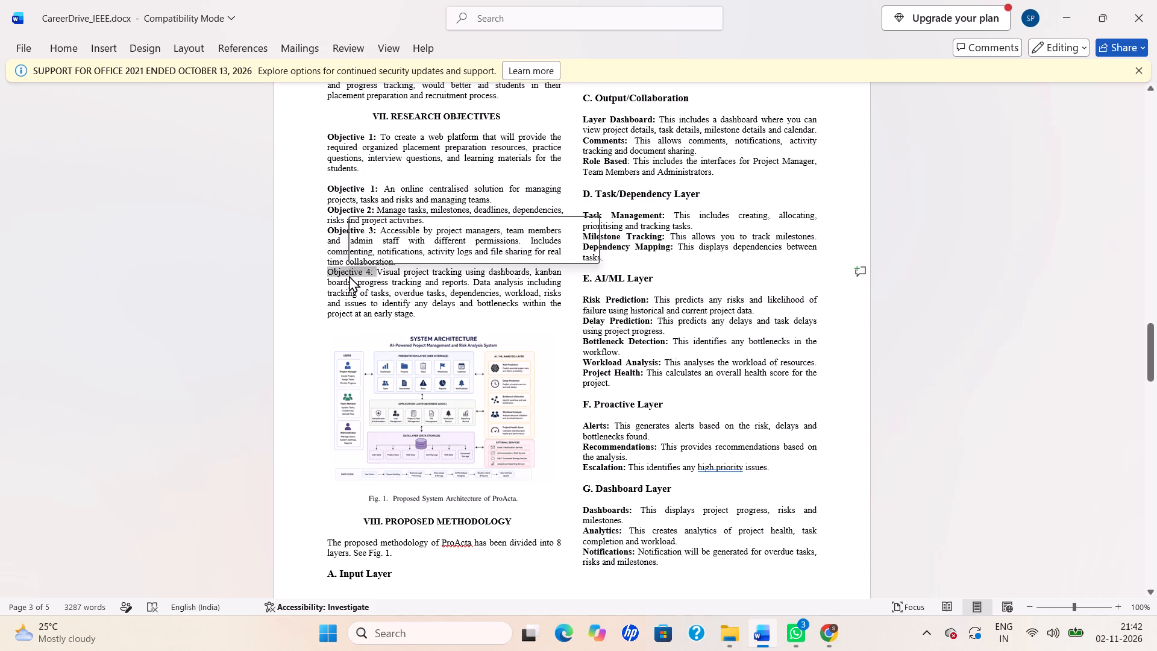
pyautogui.click(361, 244)
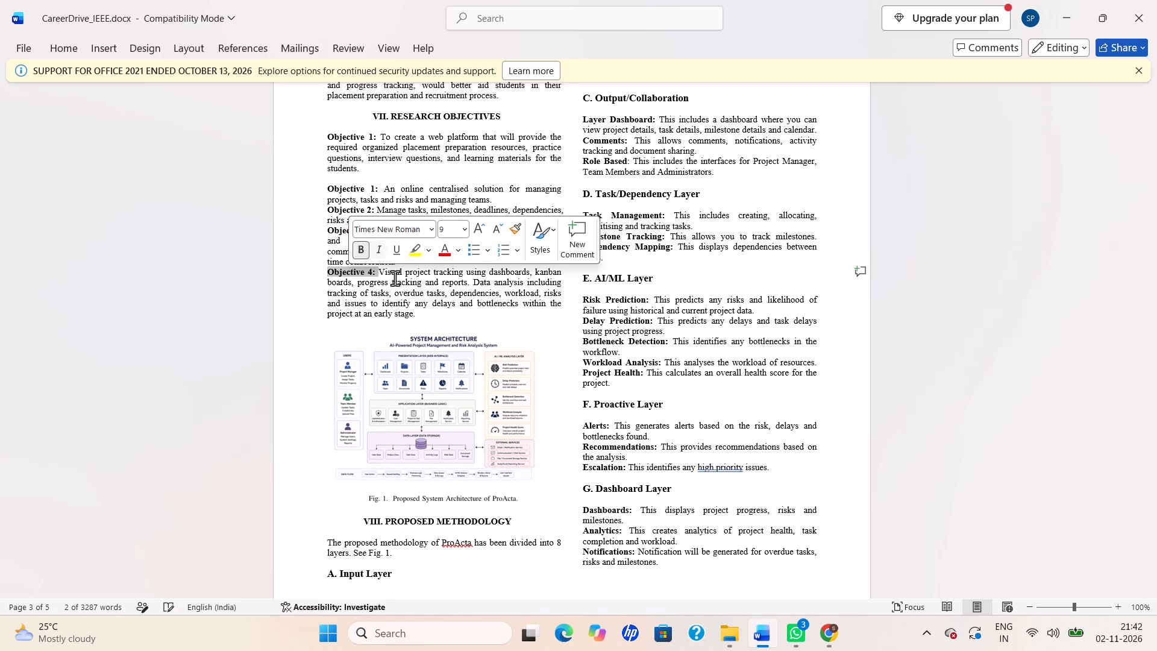
# Insert a blank line after each of the pasted Objectives 1, 2 and 3 in the Research Objectives section.
pyautogui.click(403, 169)
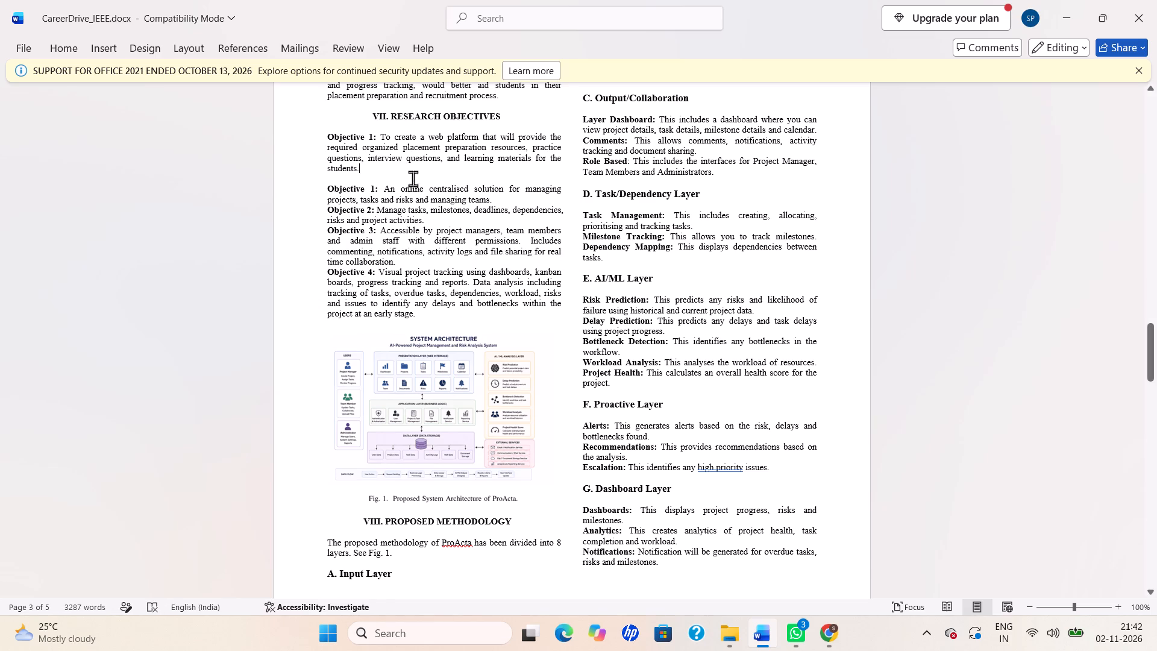
pyautogui.click(498, 201)
pyautogui.press('Return')
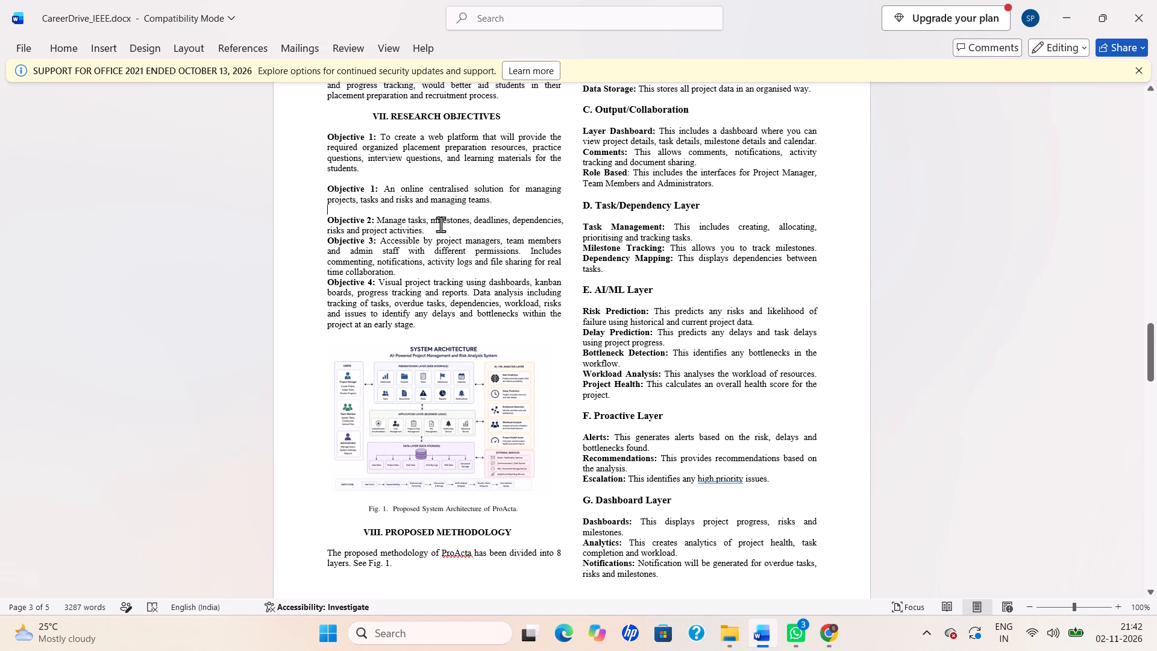
pyautogui.click(439, 229)
pyautogui.press('Return')
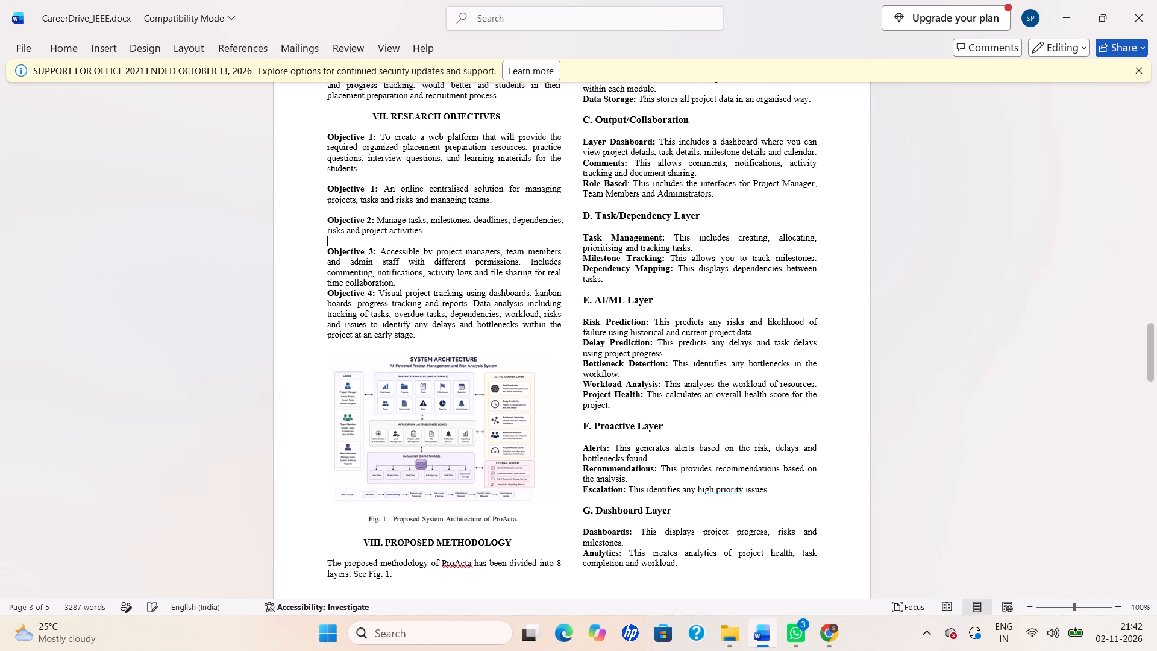
pyautogui.click(409, 284)
pyautogui.press('Return')
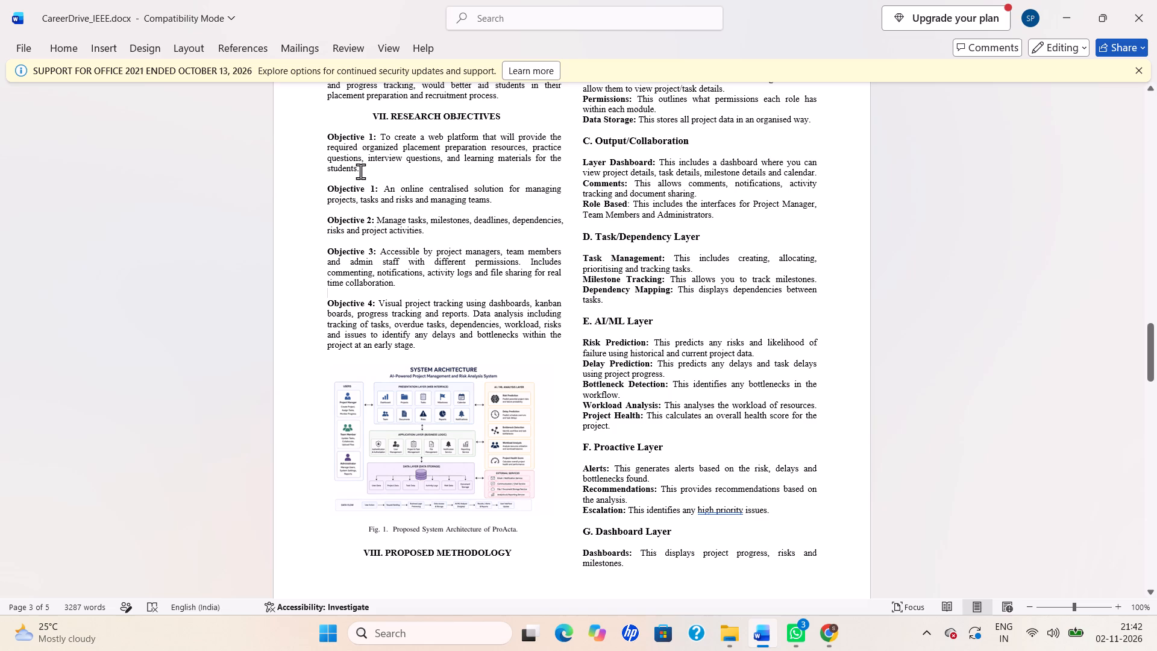
# Delete the old "Objective 1" paragraph about the web platform for placement preparation resources from the Research Objectives section.
pyautogui.moveTo(360, 171); pyautogui.dragTo(336, 139)
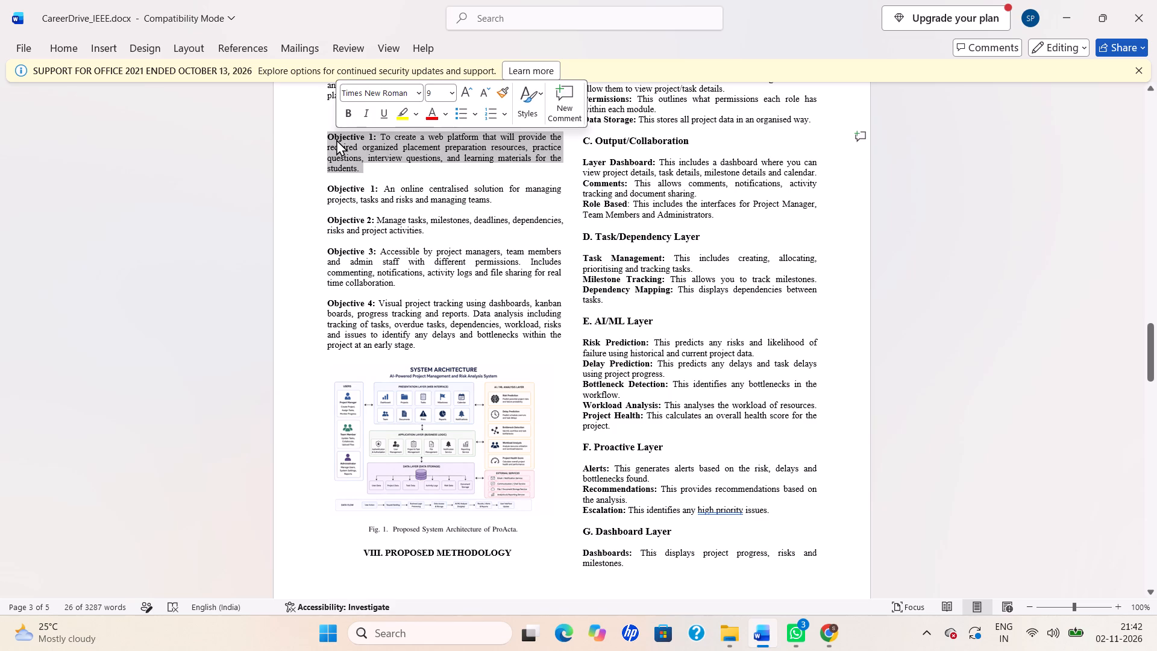
pyautogui.press('BackSpace')
pyautogui.press('BackSpace')
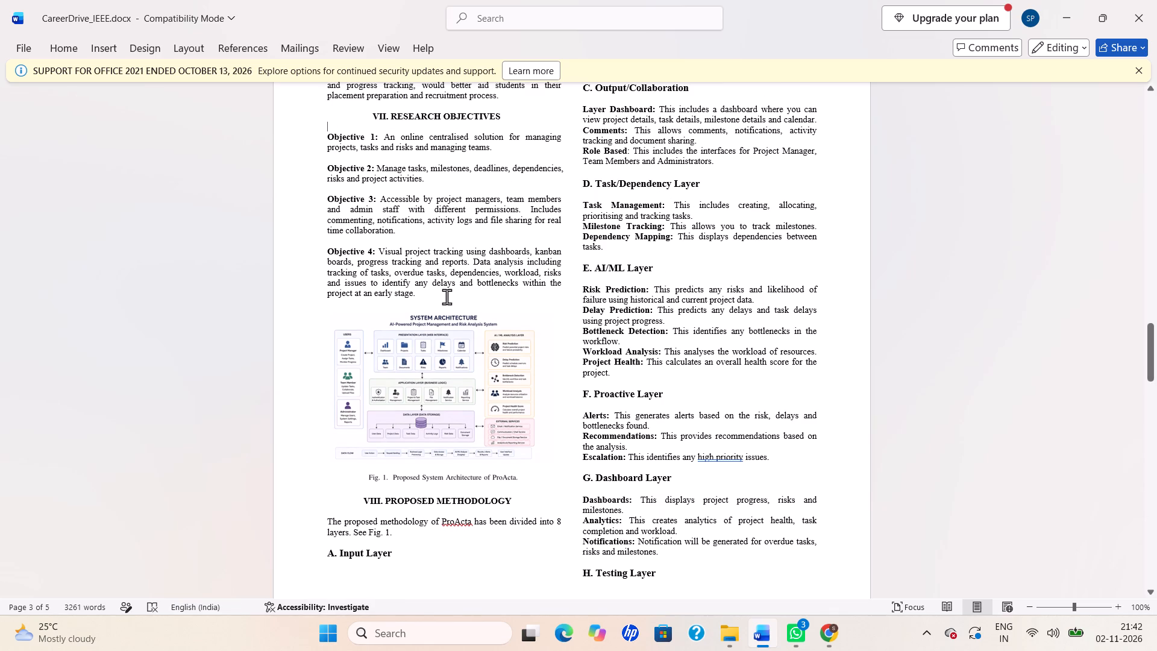
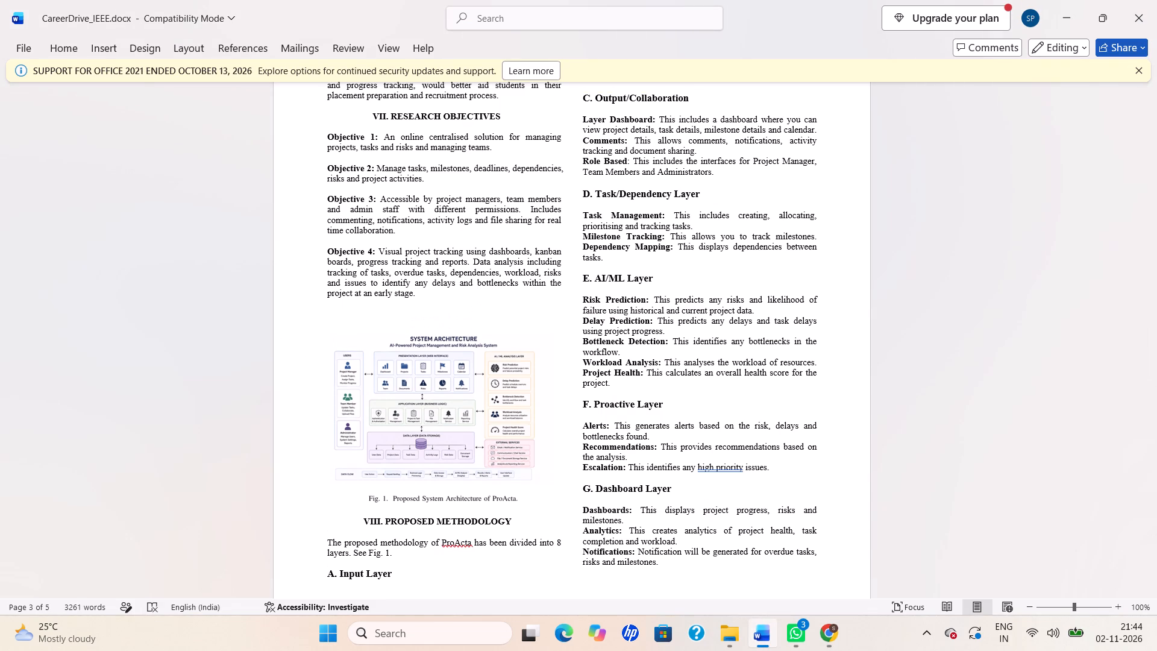
pyautogui.hotkey('ctrl', 'v')
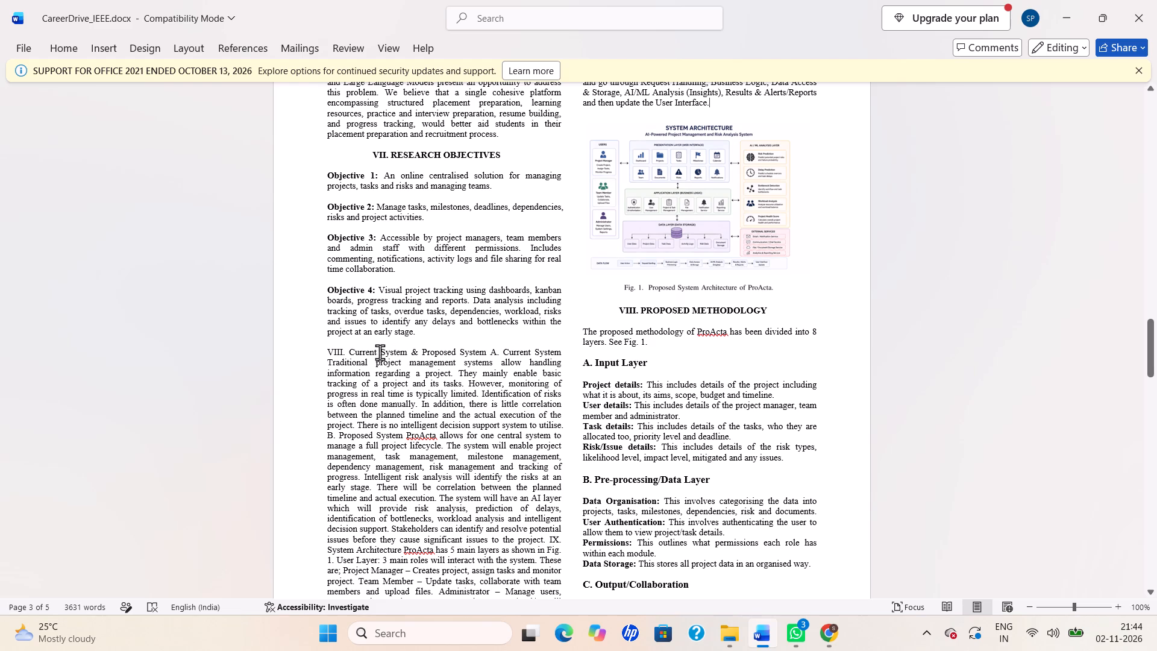
# Remove the "VIII." numeral from the start of the pasted "Current System & Proposed System" text.
pyautogui.click(347, 348)
pyautogui.press('BackSpace')
pyautogui.press('BackSpace')
pyautogui.press('BackSpace')
pyautogui.press('BackSpace')
pyautogui.press('BackSpace')
pyautogui.press('BackSpace')
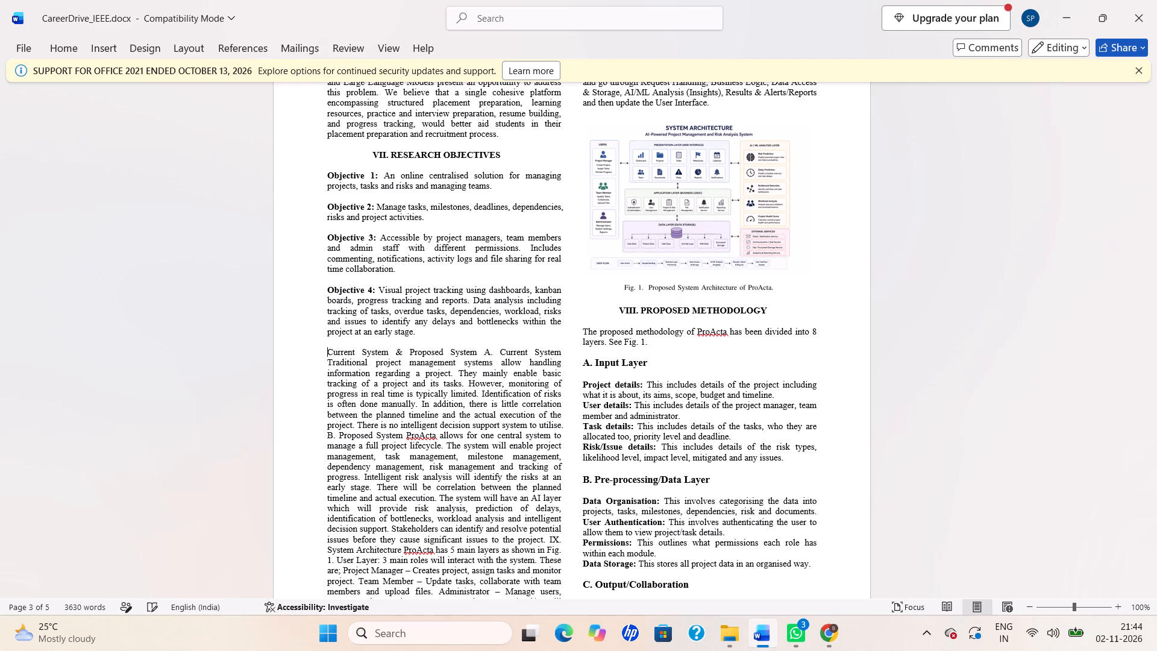
# Split "Current System & Proposed System" onto its own line above "A. Current System" and end it with a colon.
pyautogui.click(484, 350)
pyautogui.press('Return')
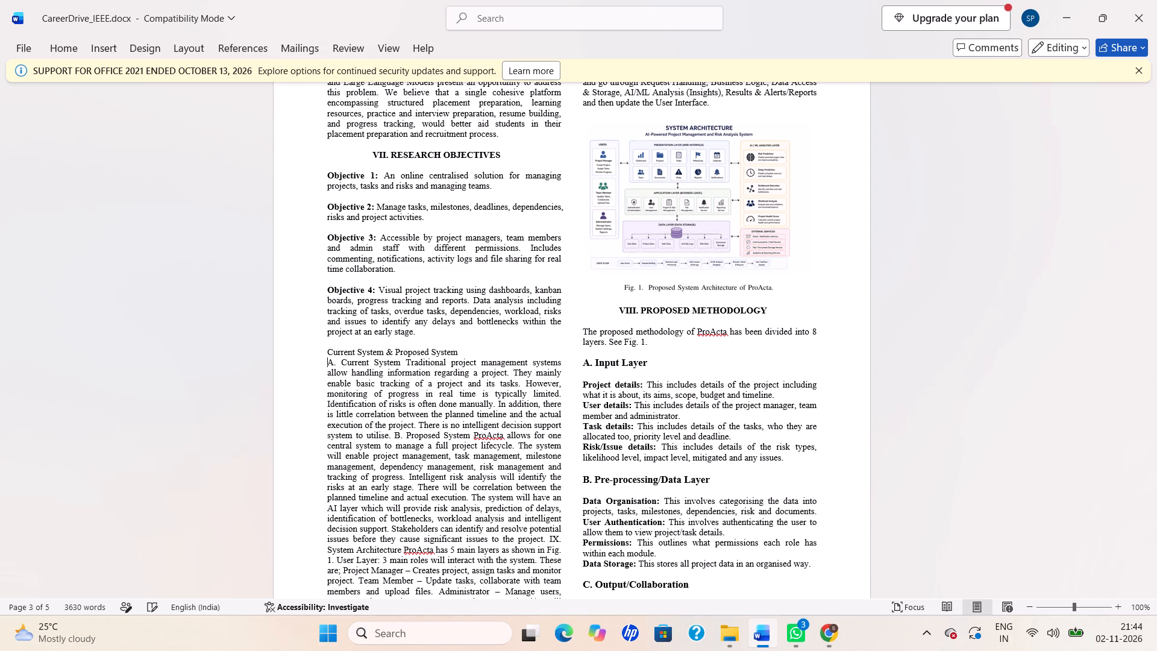
pyautogui.click(459, 352)
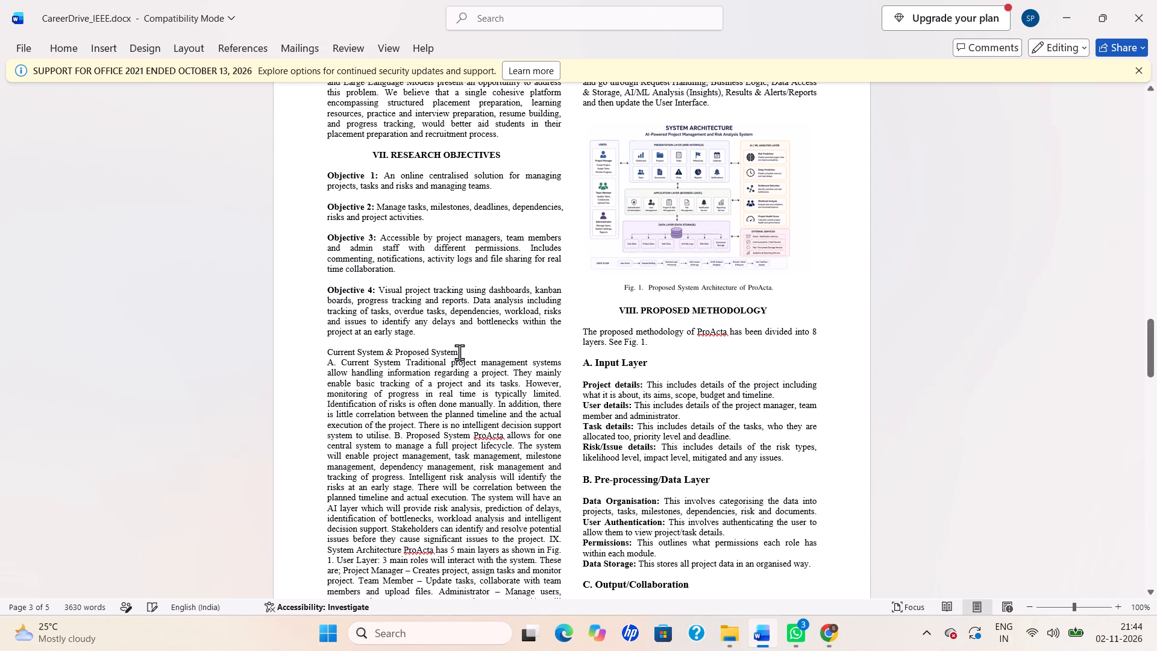
pyautogui.hotkey('shift', ':')
# Make the "Current System & Proposed System :" heading line bold.
pyautogui.moveTo(466, 351); pyautogui.dragTo(377, 348)
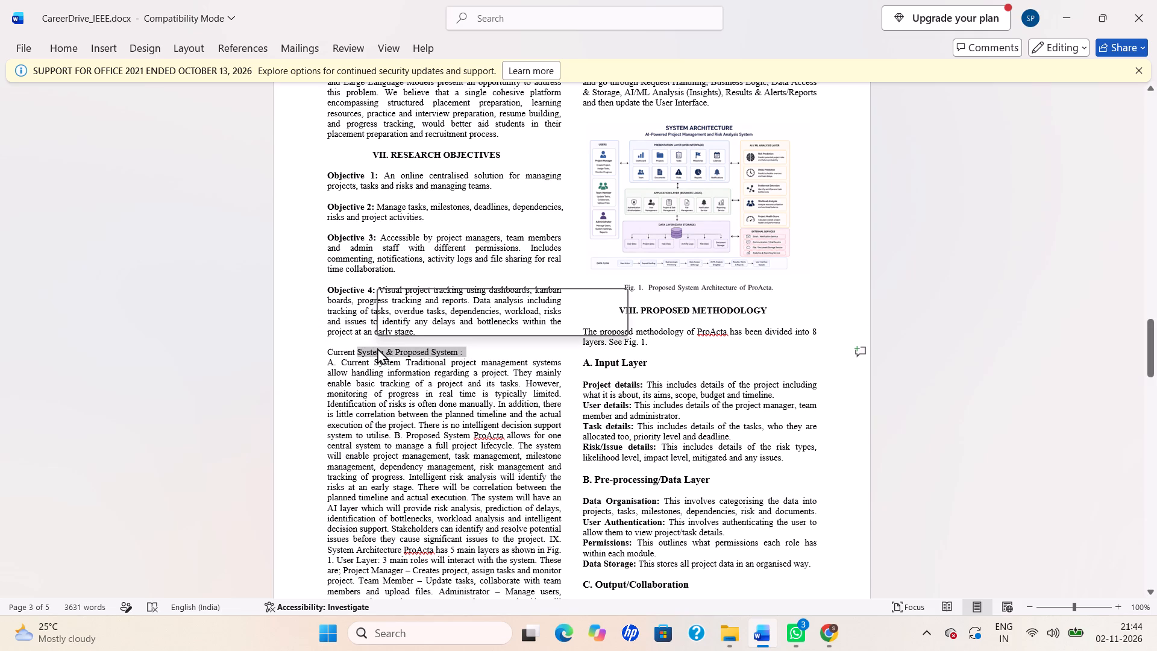
pyautogui.click(481, 348)
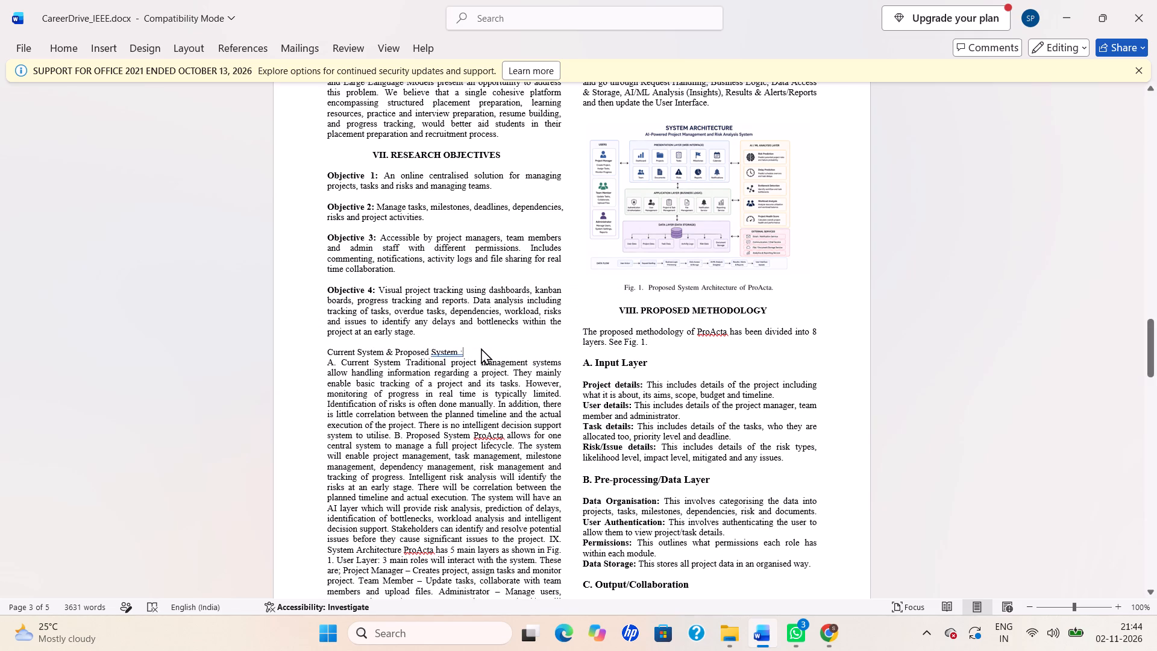
pyautogui.moveTo(468, 352); pyautogui.dragTo(365, 352)
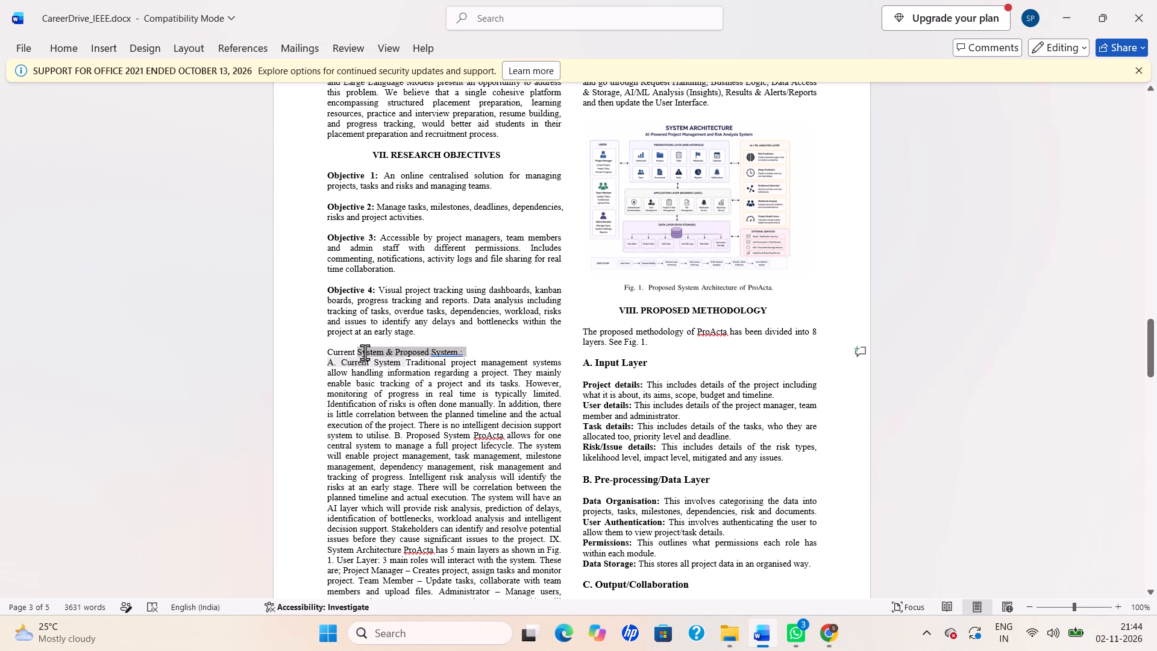
pyautogui.moveTo(365, 352); pyautogui.dragTo(336, 353)
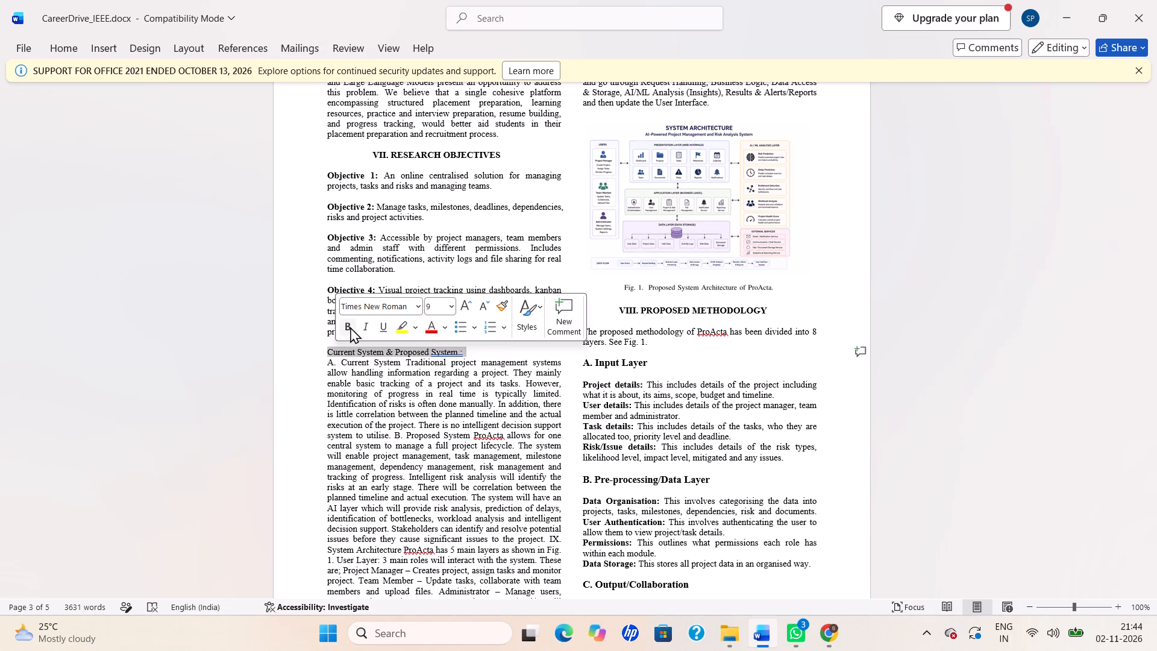
pyautogui.click(350, 327)
# Start a new paragraph at "B. Proposed System" in the pasted text and remove its leading space.
pyautogui.scroll(-1, 463, 442)
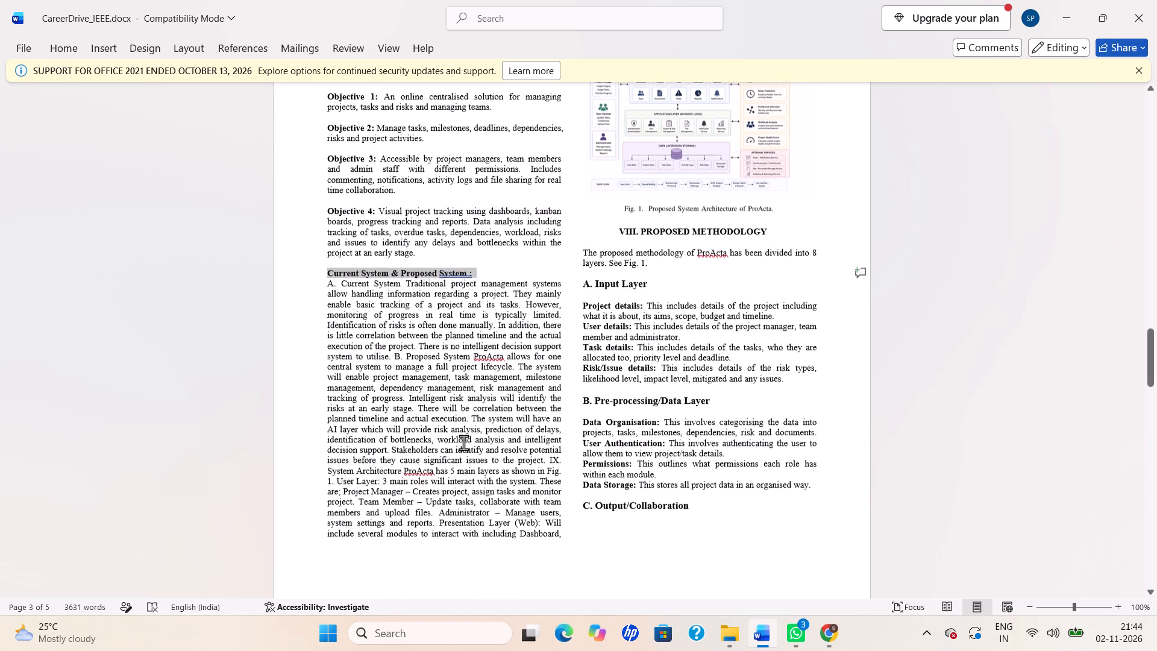
pyautogui.scroll(-1, 463, 442)
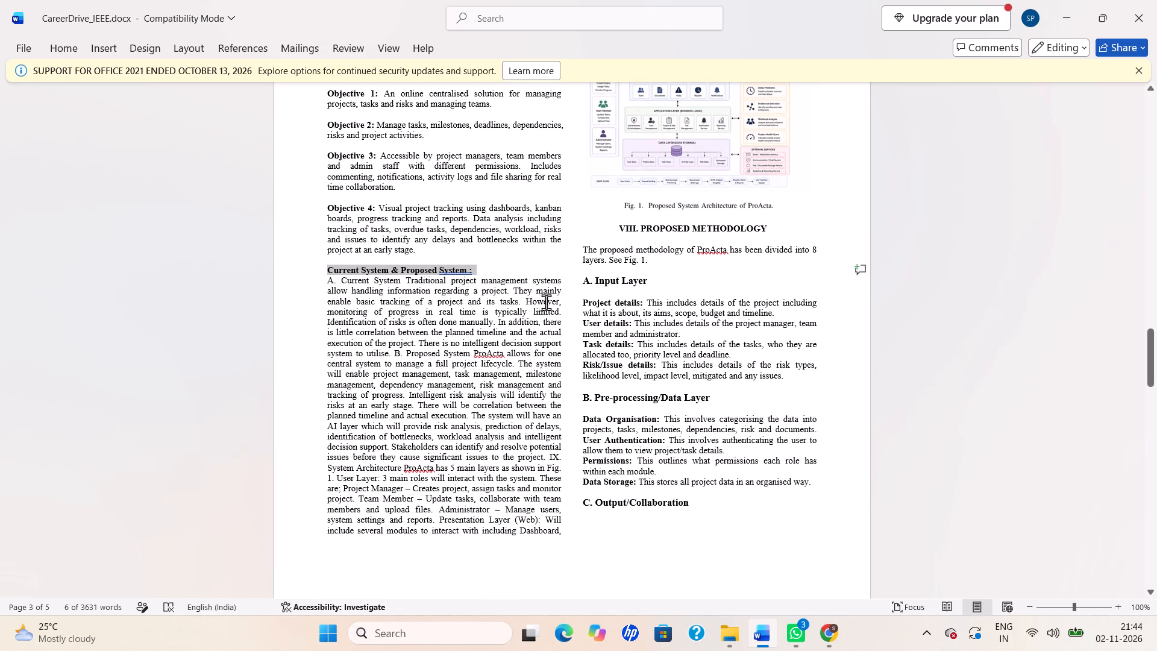
pyautogui.click(392, 351)
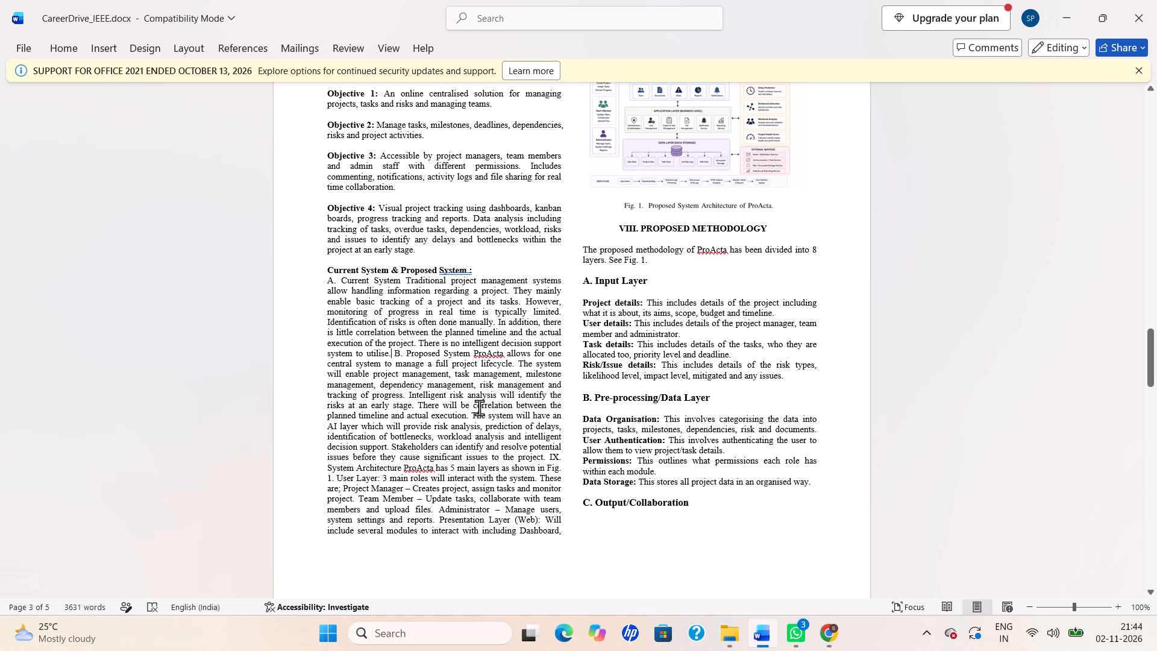
pyautogui.press('Return')
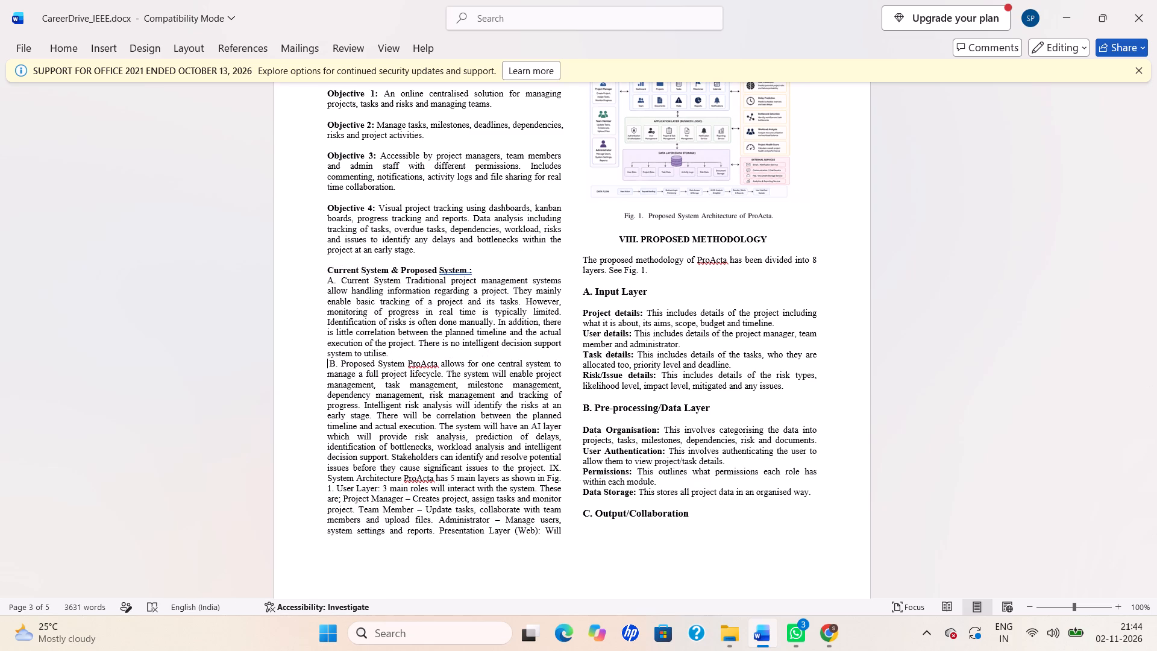
pyautogui.press('Right')
pyautogui.press('BackSpace')
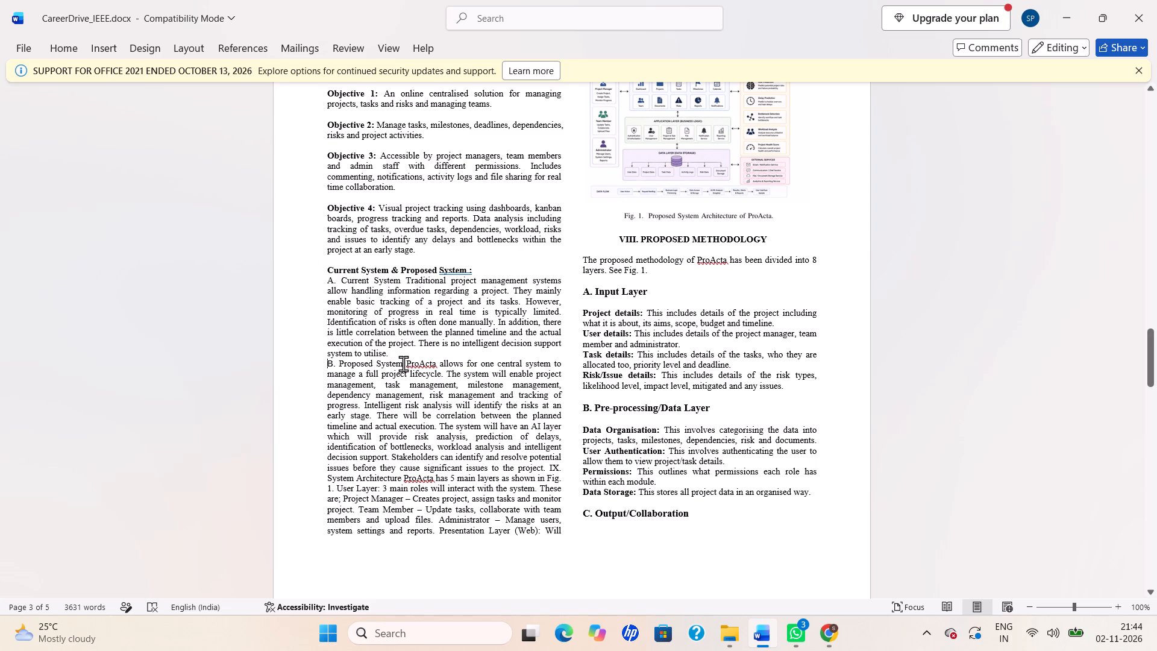
# Add a colon after "B. Proposed System" and make the whole label bold.
pyautogui.click(403, 363)
pyautogui.hotkey('shift', ':')
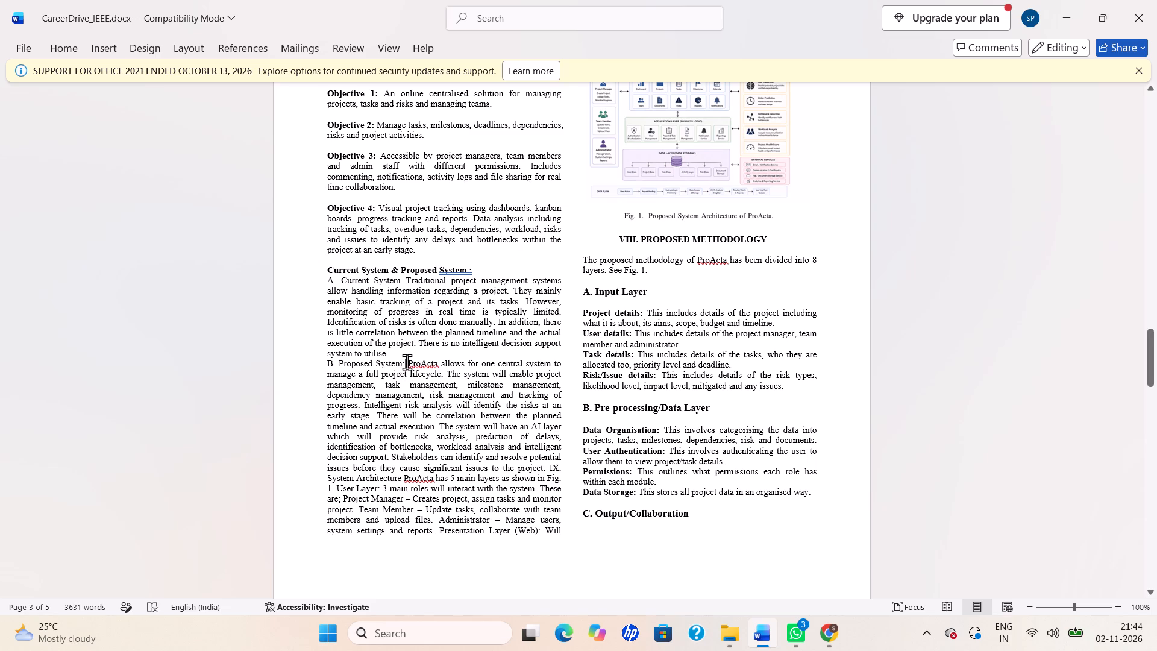
pyautogui.moveTo(405, 362); pyautogui.dragTo(350, 365)
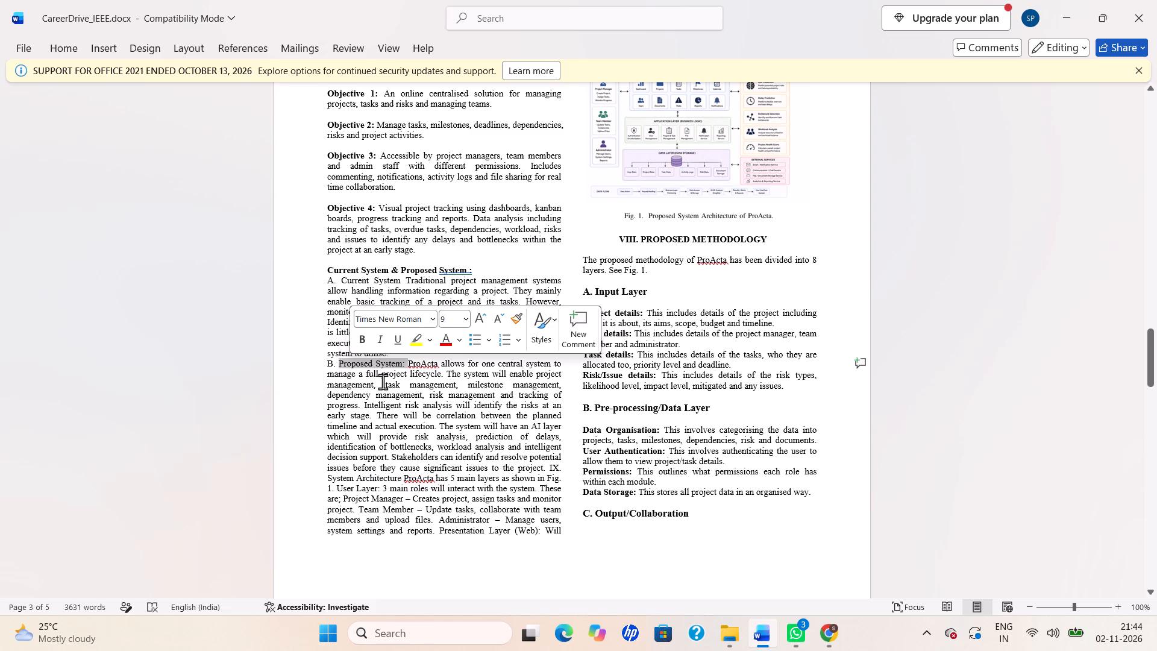
pyautogui.click(359, 332)
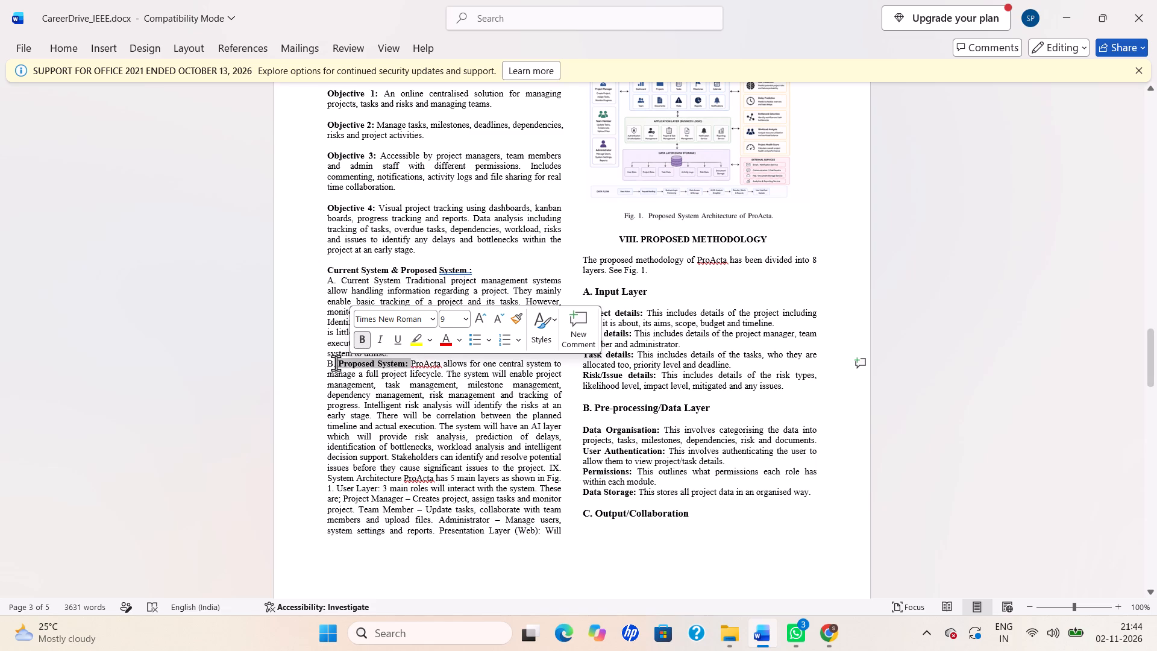
pyautogui.moveTo(337, 363); pyautogui.dragTo(326, 367)
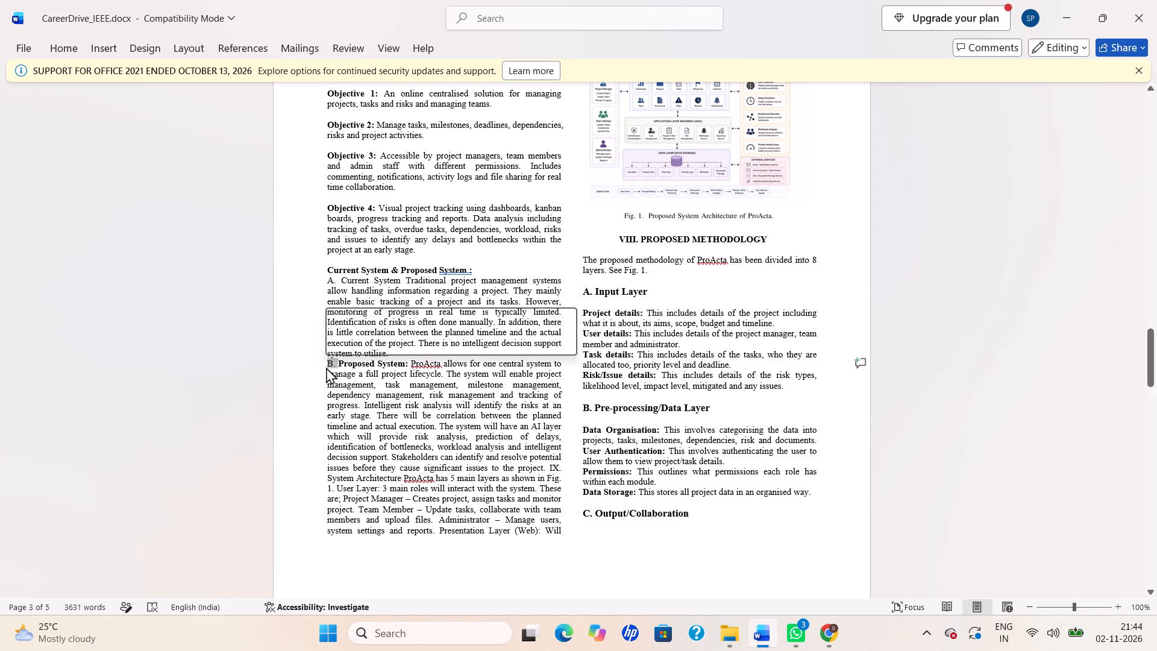
pyautogui.click(339, 342)
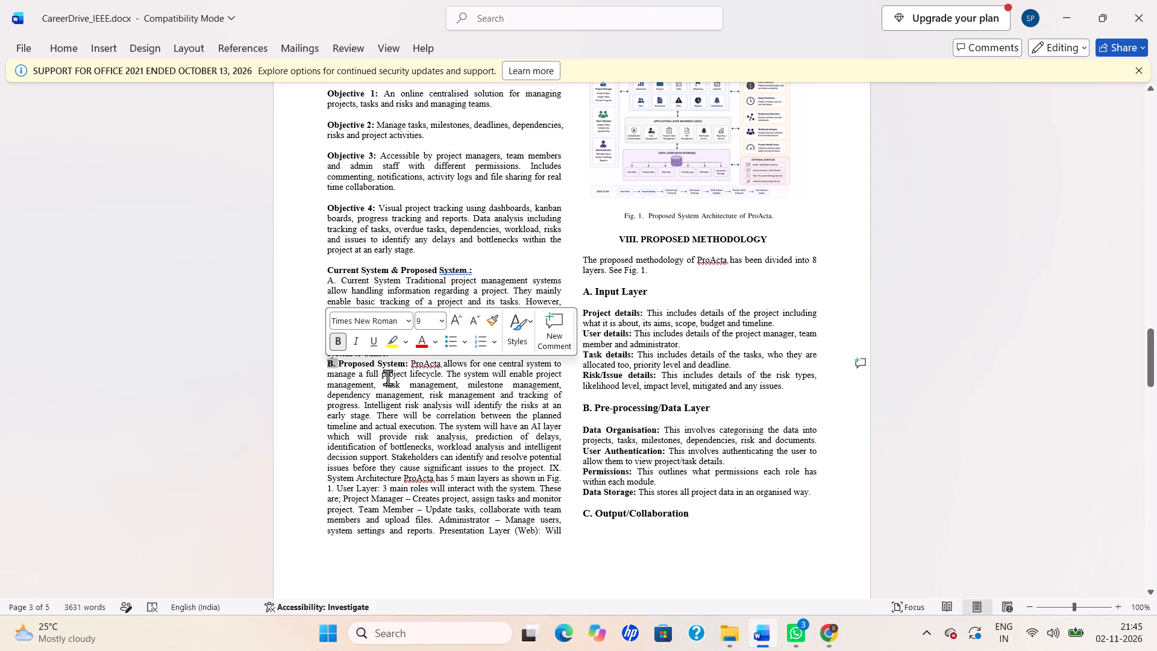
pyautogui.click(387, 377)
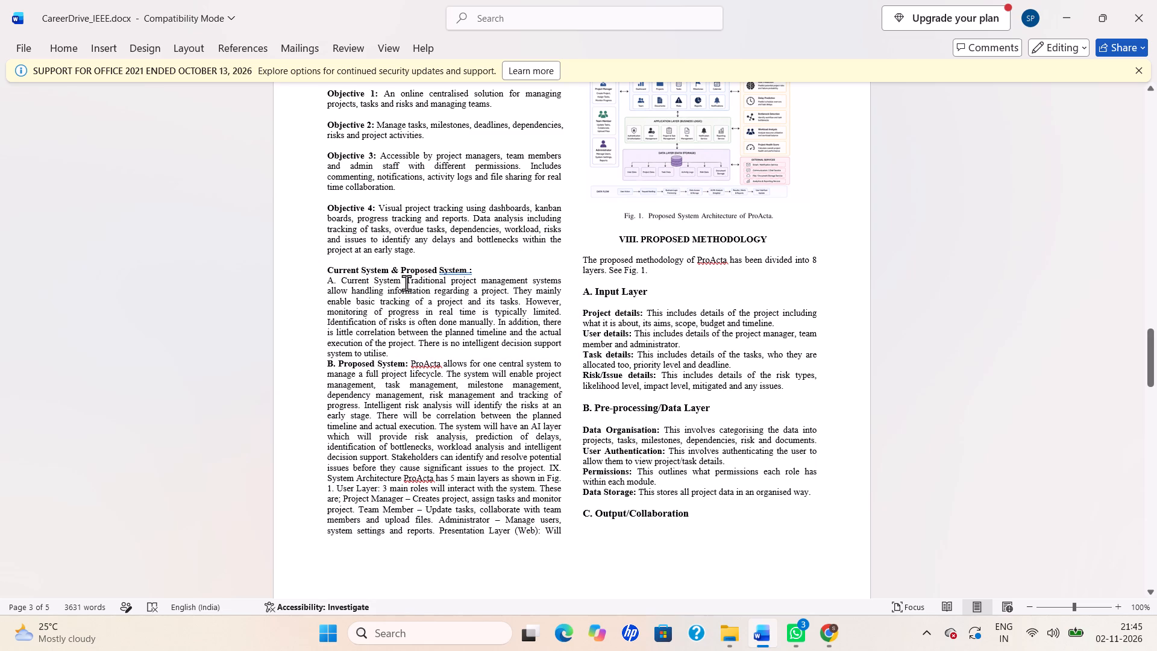
# Add a colon after "A. Current System" and make the whole label bold.
pyautogui.click(400, 281)
pyautogui.hotkey('shift', ':')
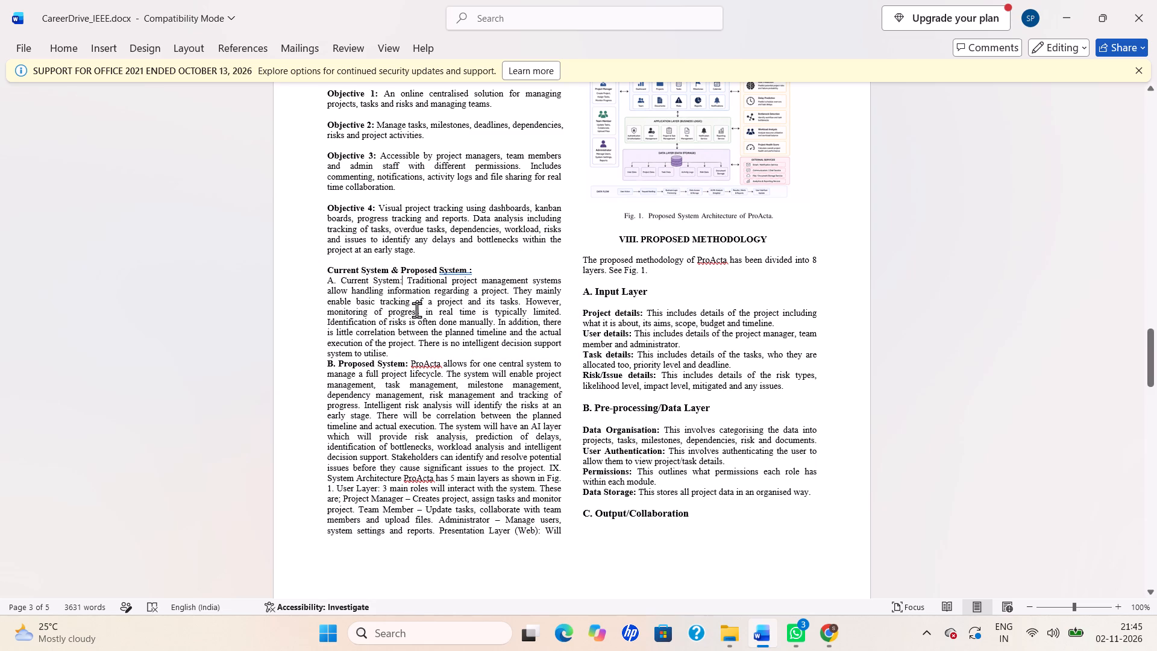
pyautogui.moveTo(403, 281); pyautogui.dragTo(336, 276)
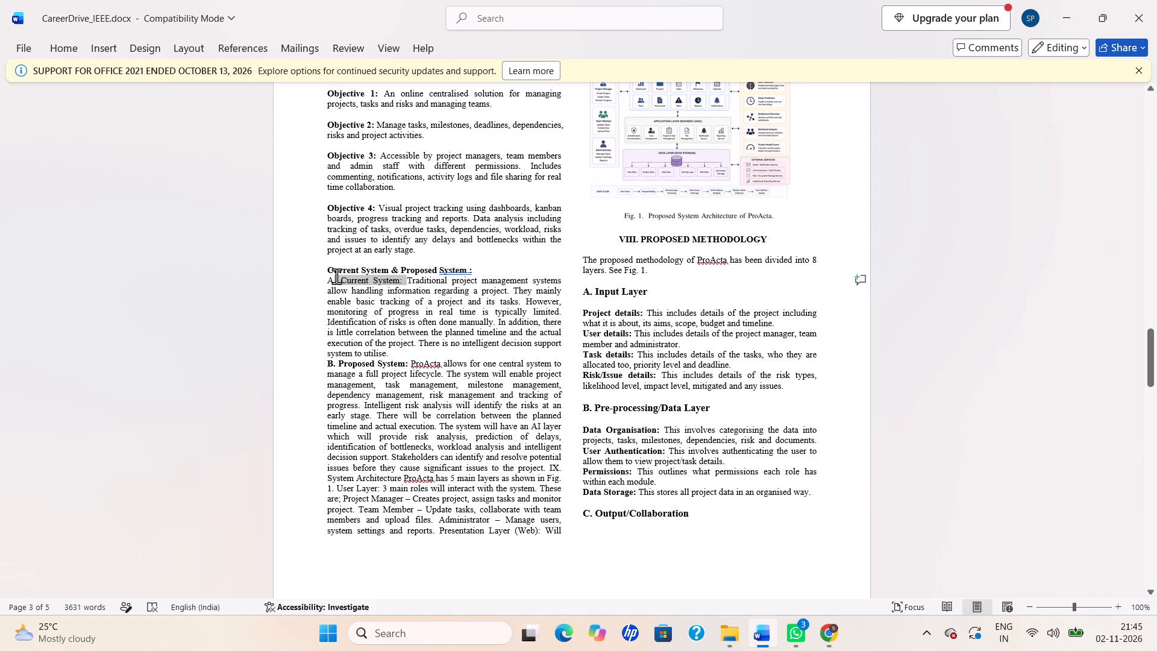
pyautogui.moveTo(336, 276); pyautogui.dragTo(327, 280)
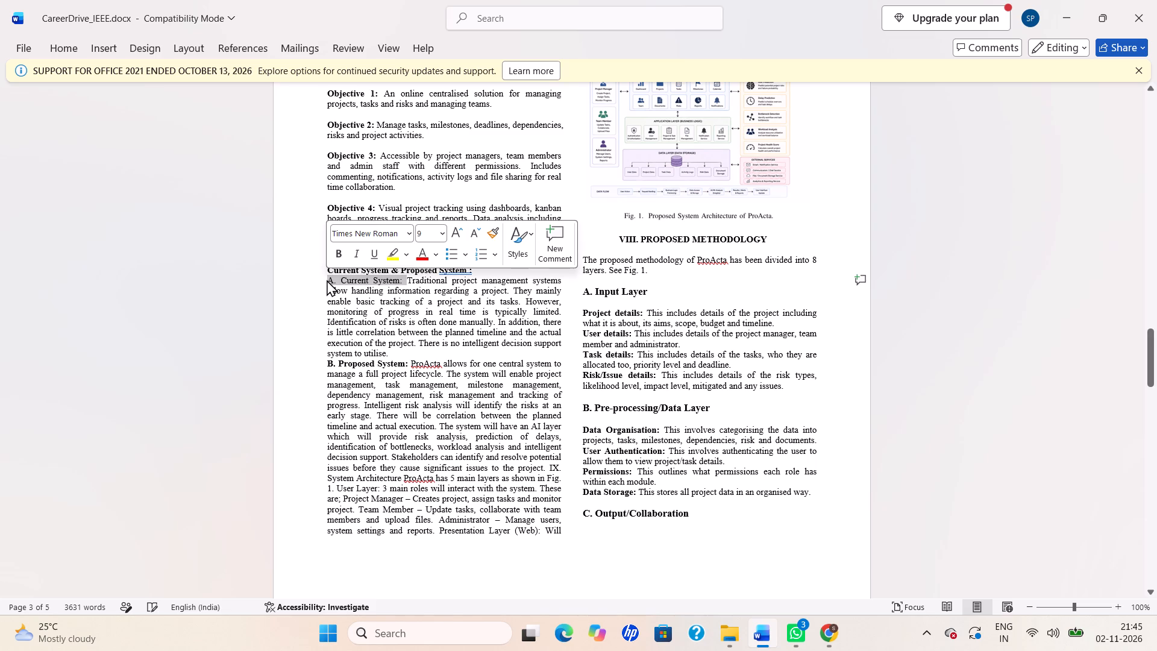
pyautogui.click(334, 260)
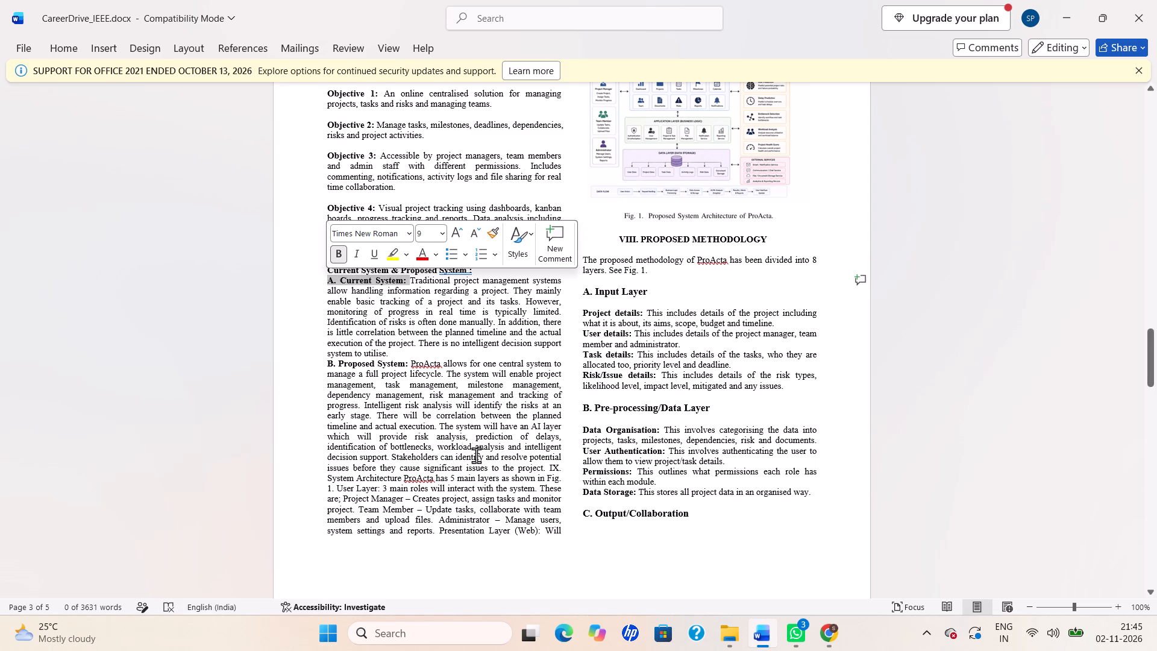
# Separate "System Architecture" from the Proposed System paragraph with a blank line, removing its "IX." numbering.
pyautogui.click(547, 466)
pyautogui.press('Return')
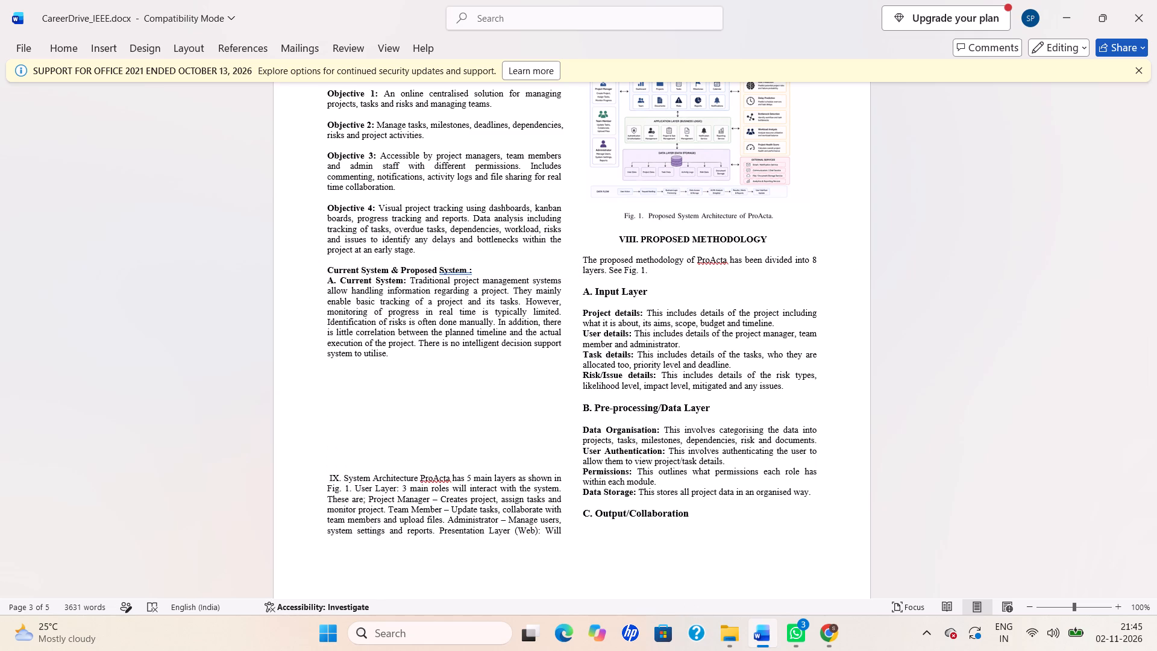
pyautogui.click(342, 478)
pyautogui.press('BackSpace')
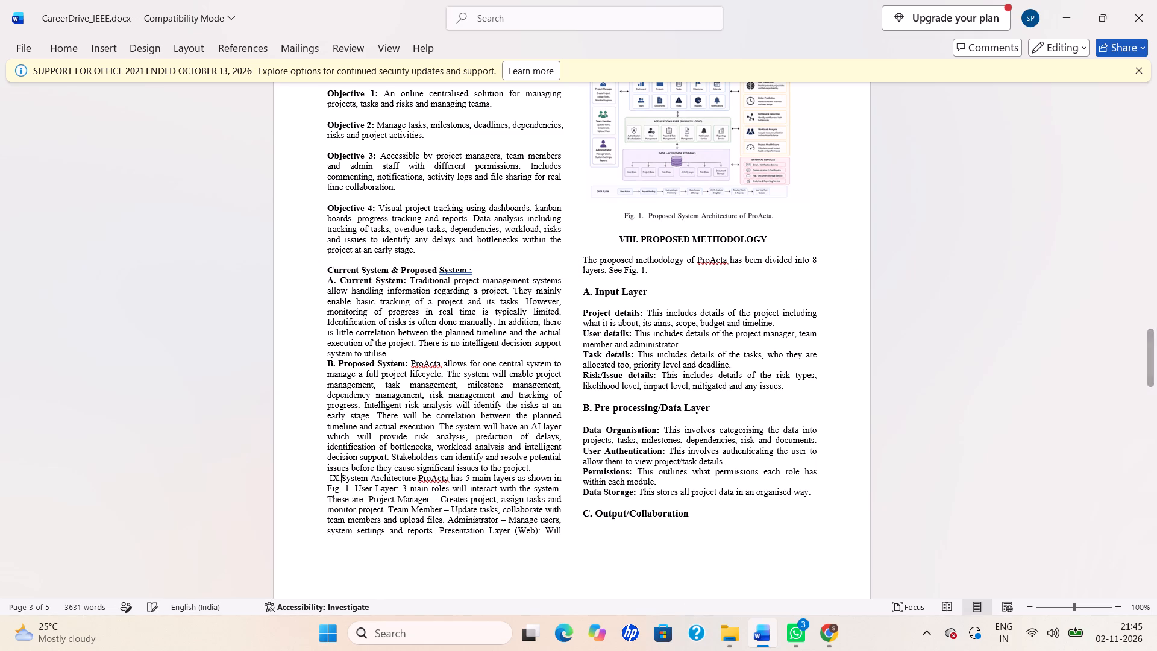
pyautogui.press('BackSpace')
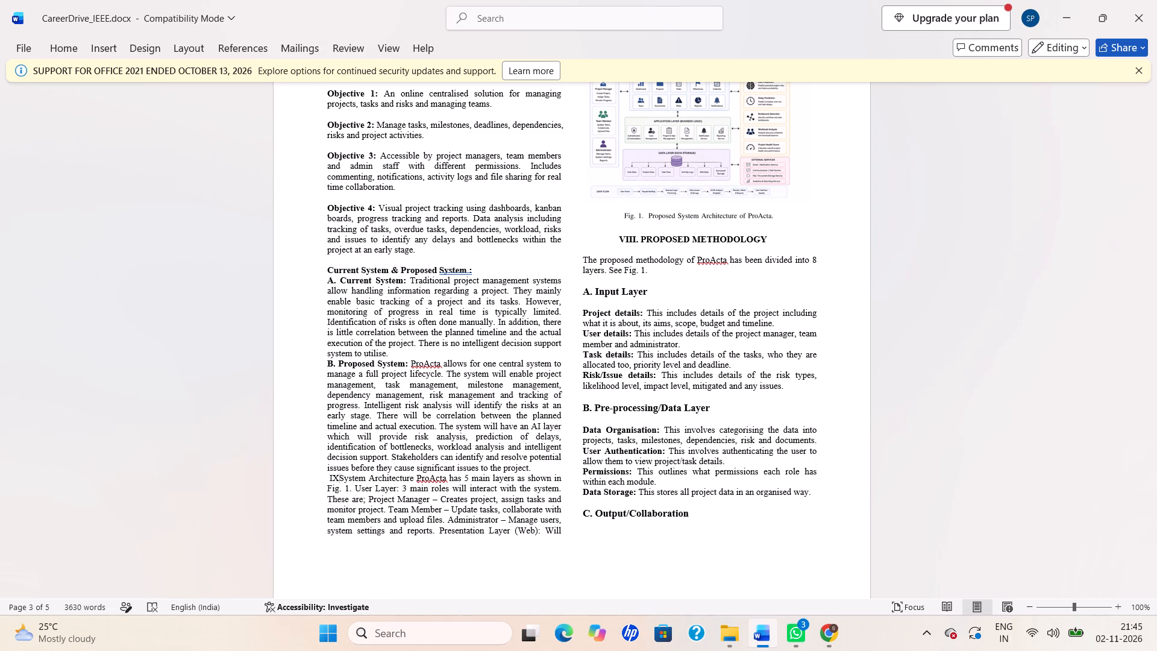
pyautogui.press('BackSpace')
pyautogui.press('BackSpace')
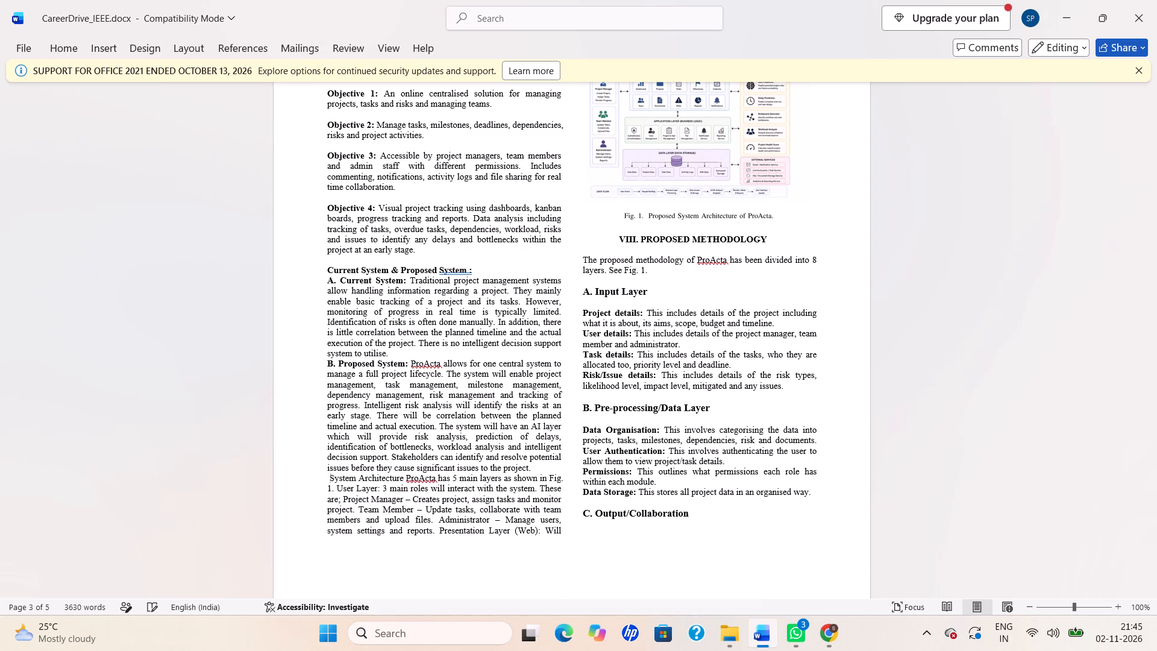
pyautogui.hscroll(1, 445, 532)
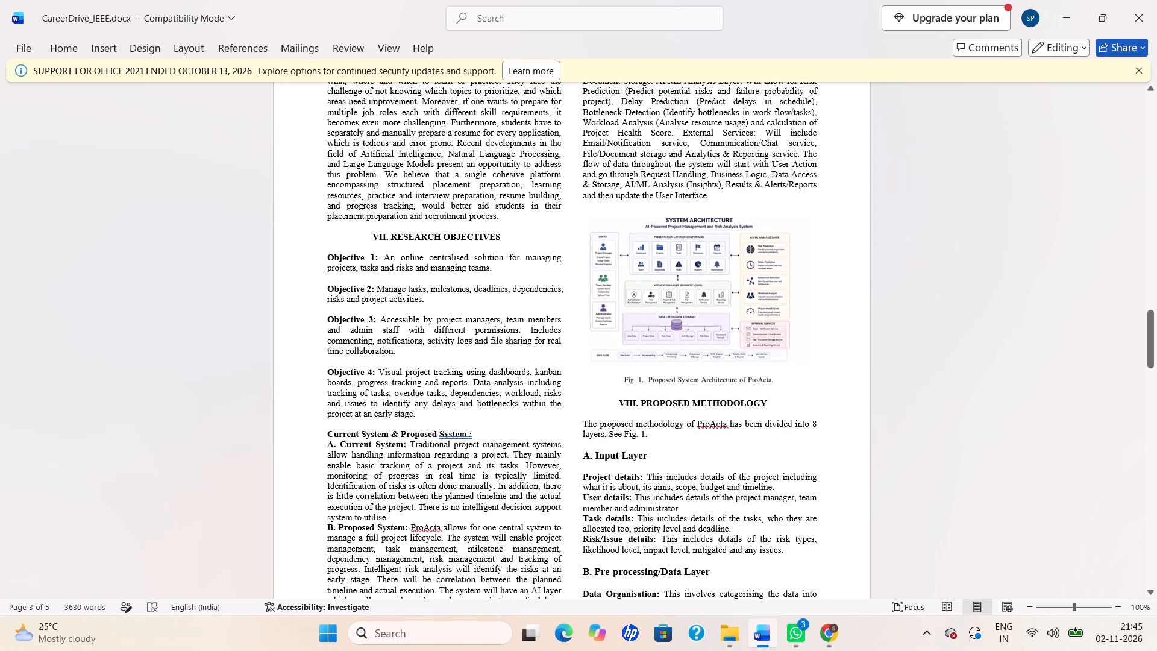
pyautogui.hscroll(1, 445, 532)
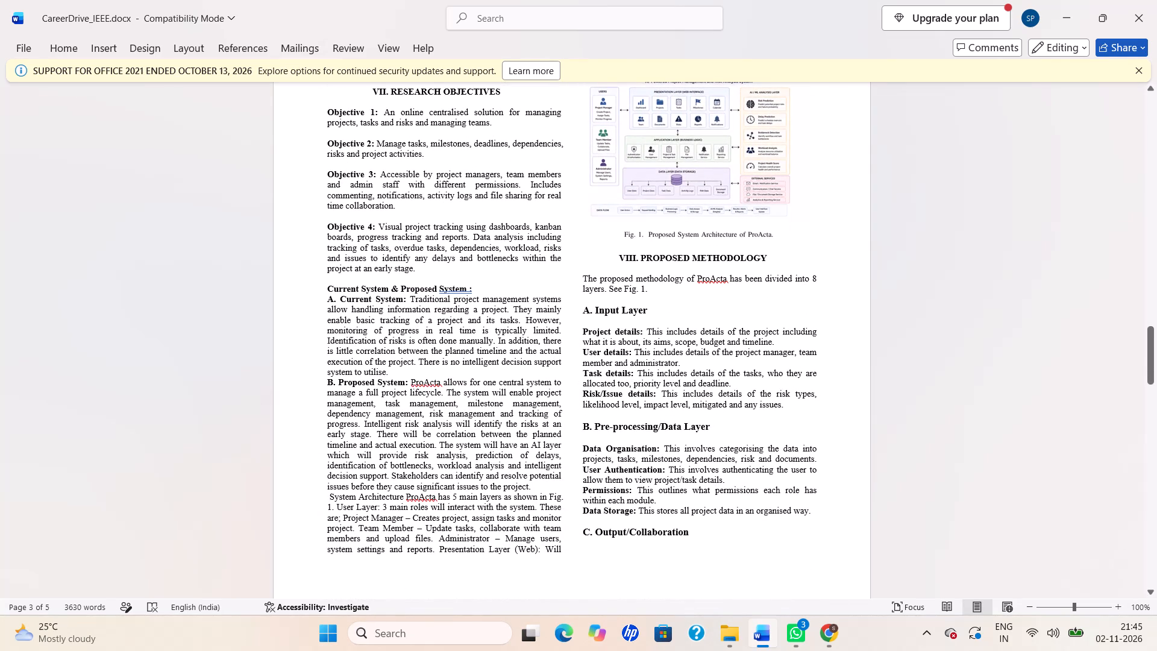
pyautogui.press('Return')
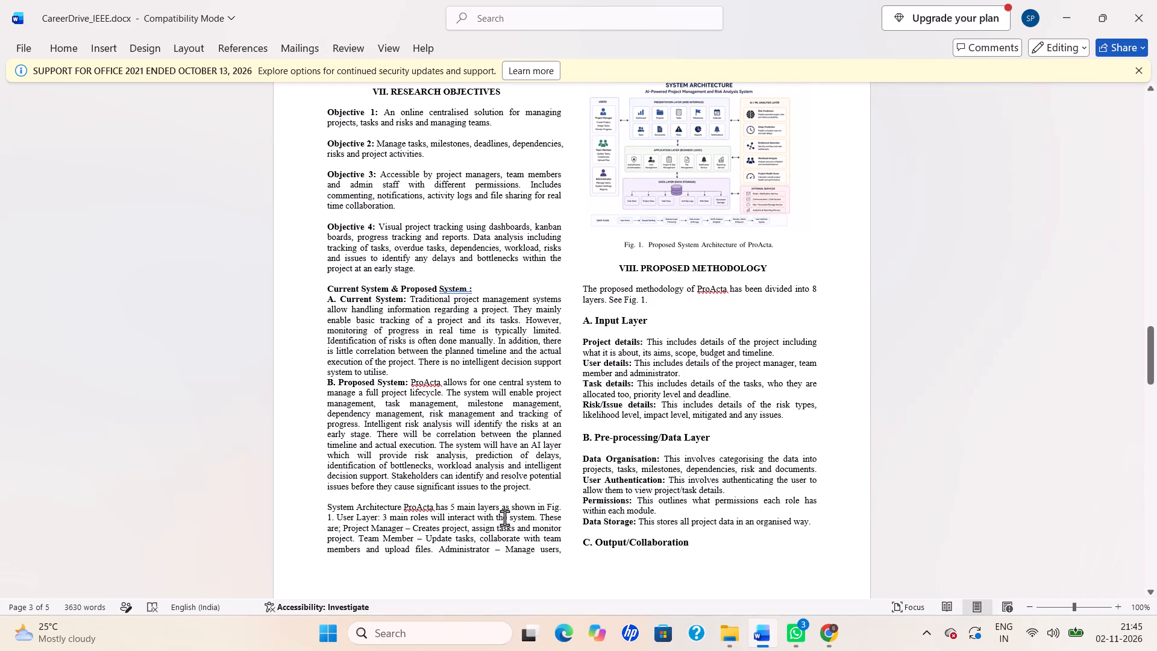
# Put "System Architecture" on its own line above "ProActa has 5 main layers" and end it with a colon.
pyautogui.click(404, 506)
pyautogui.press('Return')
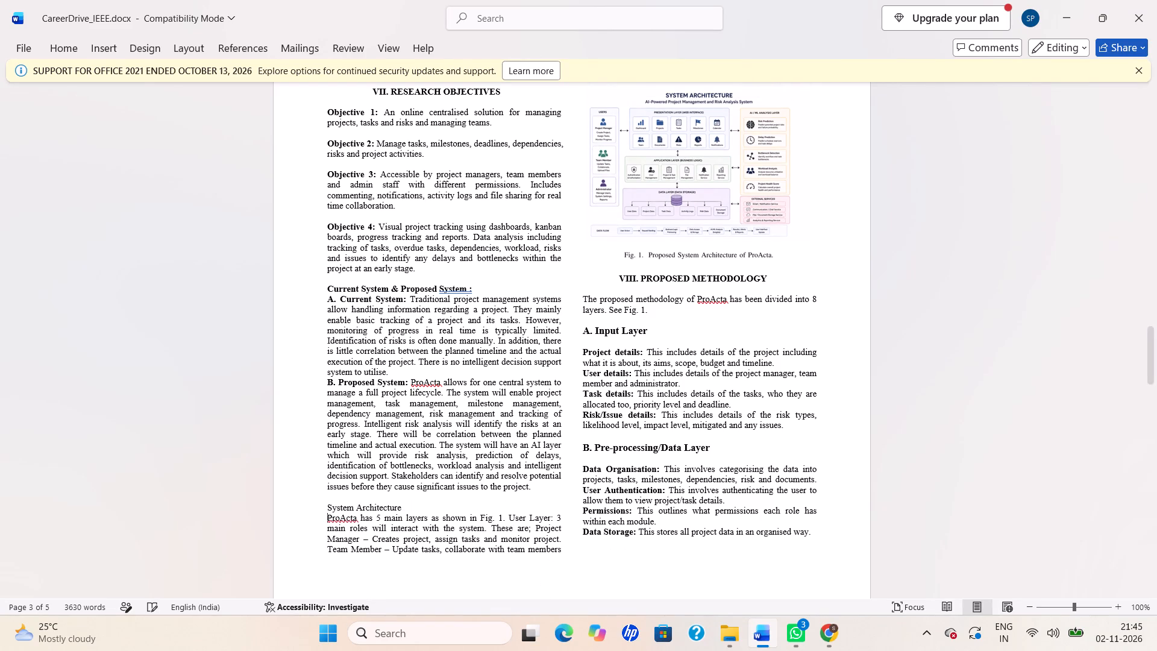
pyautogui.click(403, 508)
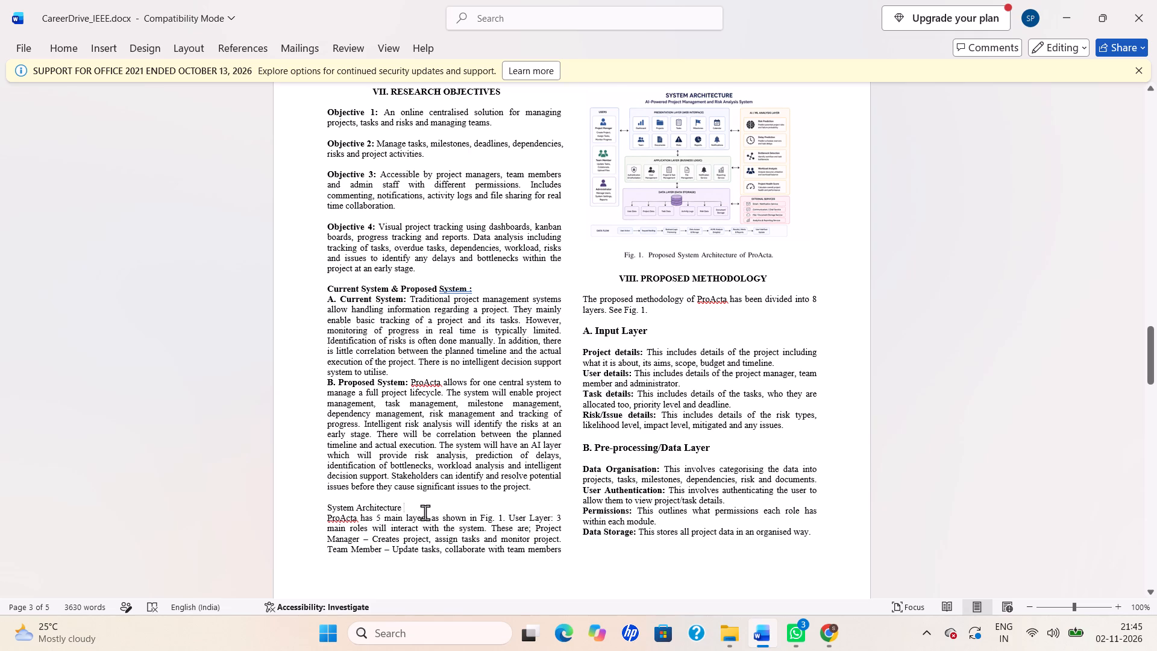
pyautogui.press('Left')
pyautogui.hotkey('shift', ':')
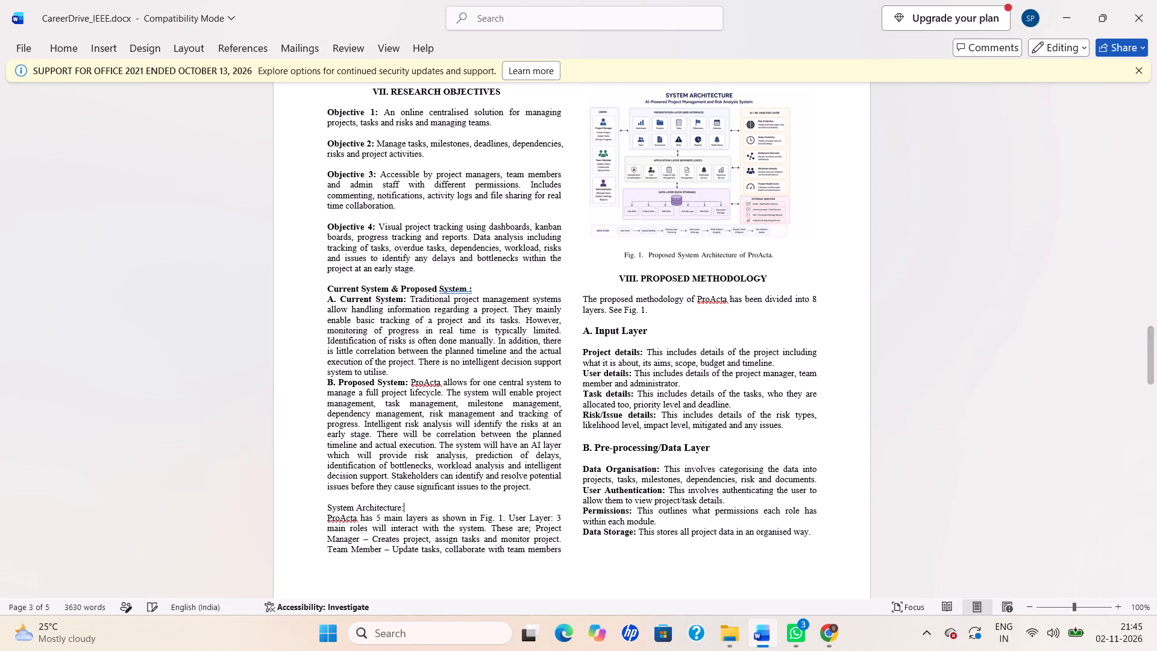
# Make the "System Architecture:" heading bold and set its font size to 10.
pyautogui.moveTo(409, 507); pyautogui.dragTo(390, 507)
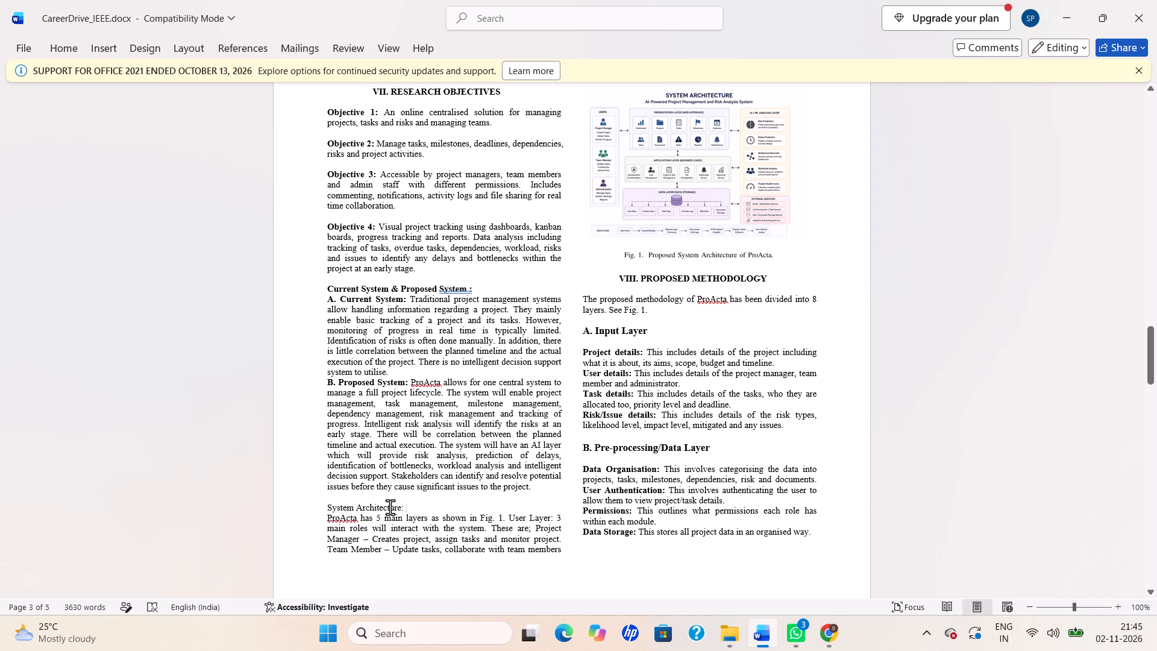
pyautogui.moveTo(390, 507); pyautogui.dragTo(341, 507)
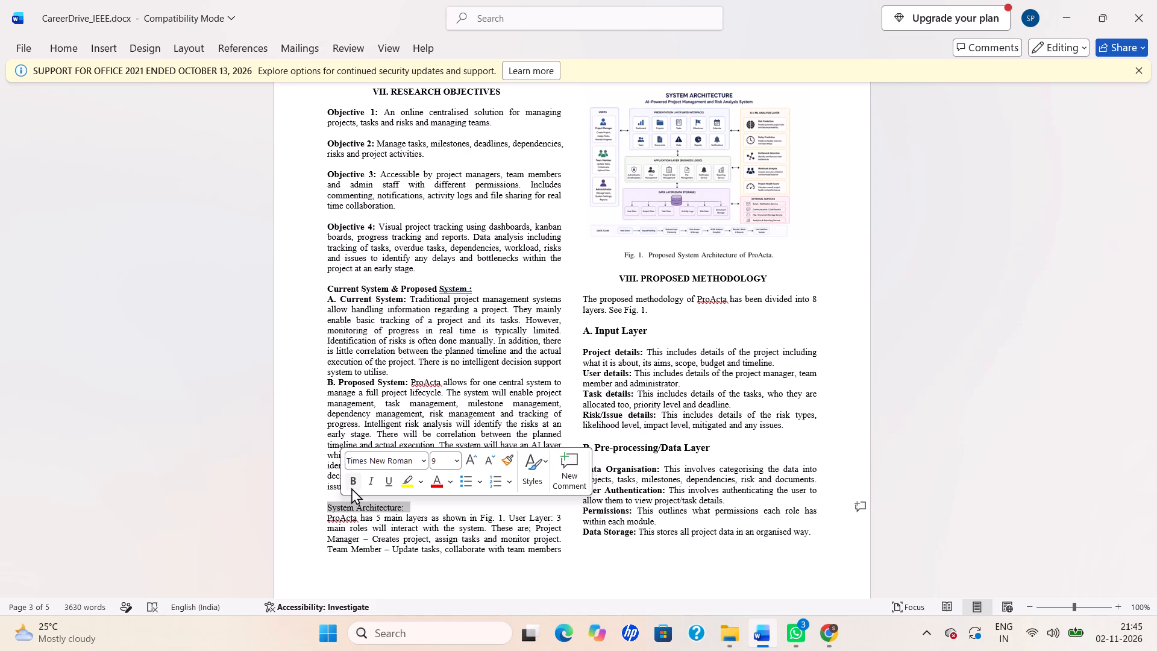
pyautogui.click(351, 488)
pyautogui.click(454, 460)
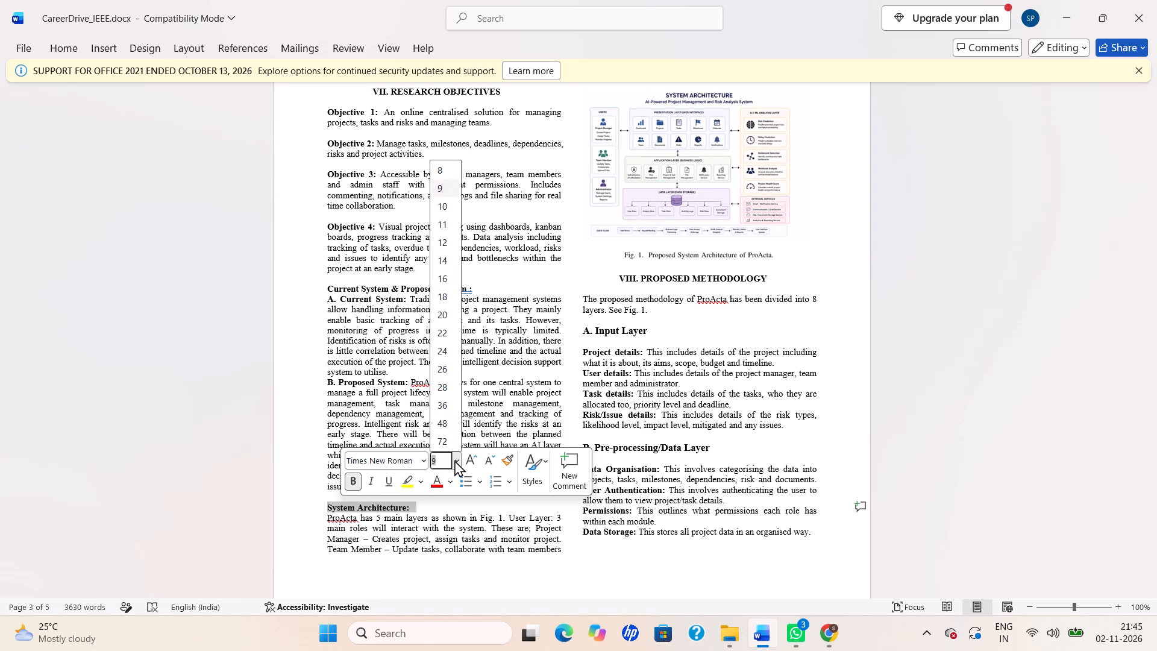
pyautogui.click(447, 206)
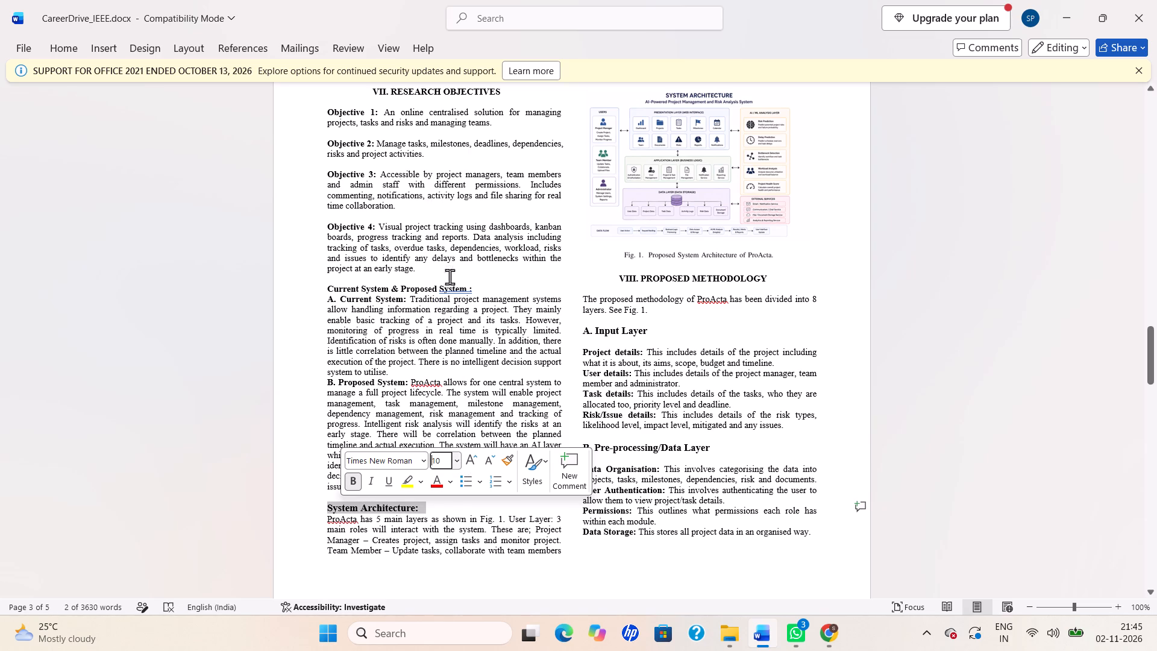
# Set the font size of the "Current System & Proposed System :" heading to 10.
pyautogui.moveTo(477, 294); pyautogui.dragTo(413, 288)
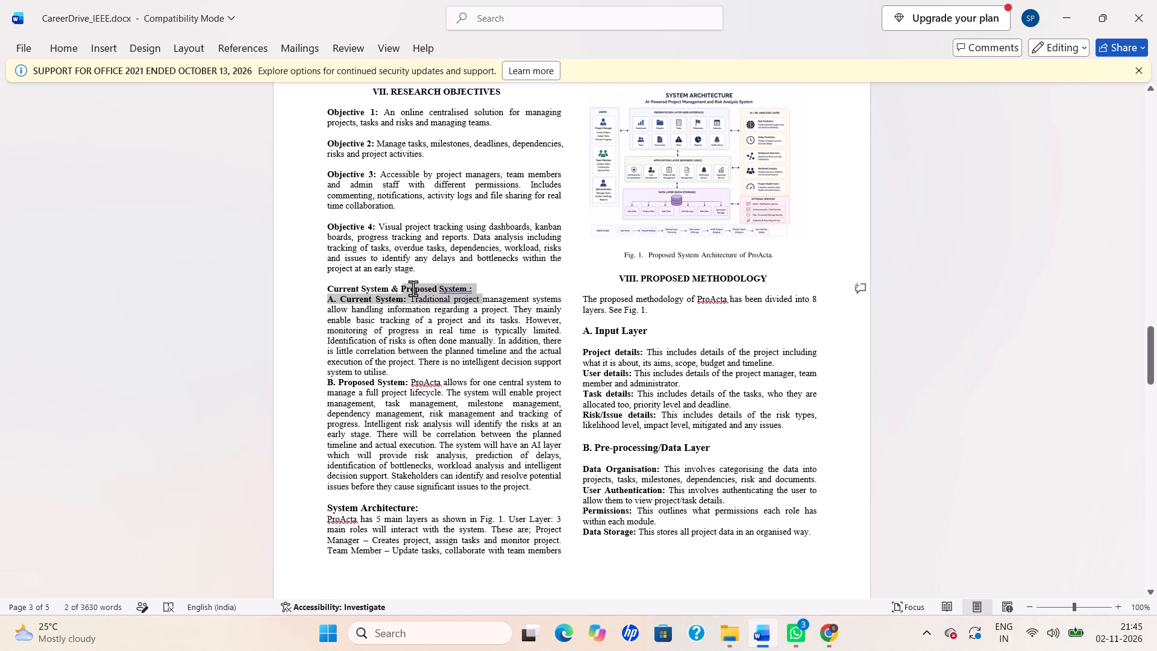
pyautogui.moveTo(413, 288); pyautogui.dragTo(343, 283)
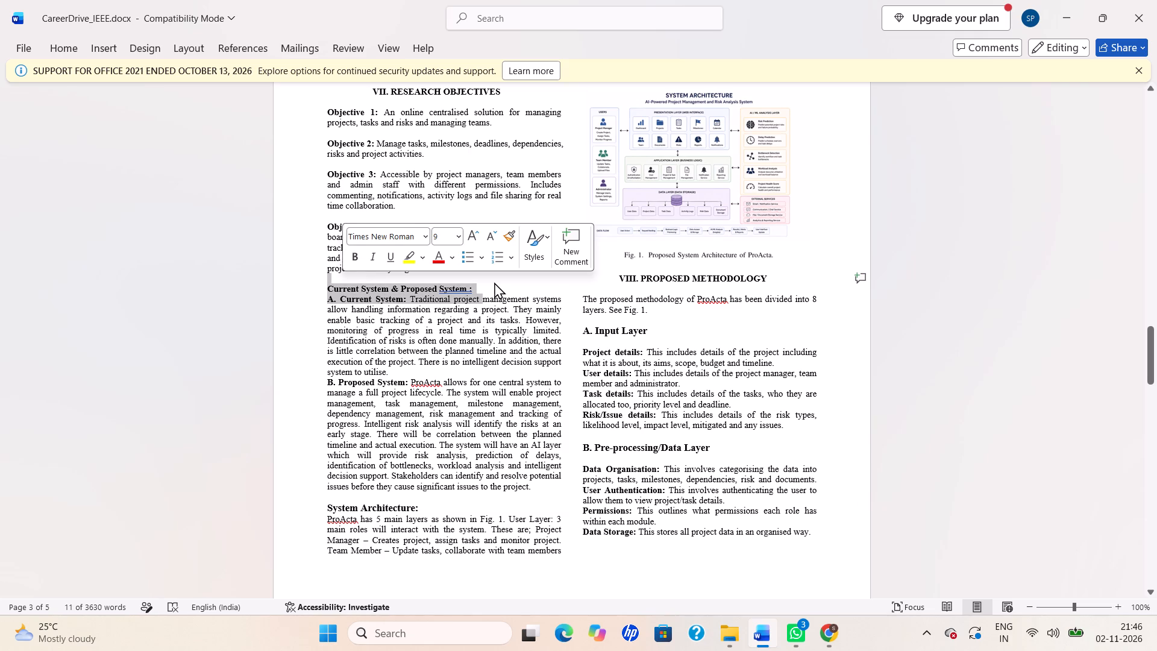
pyautogui.click(495, 281)
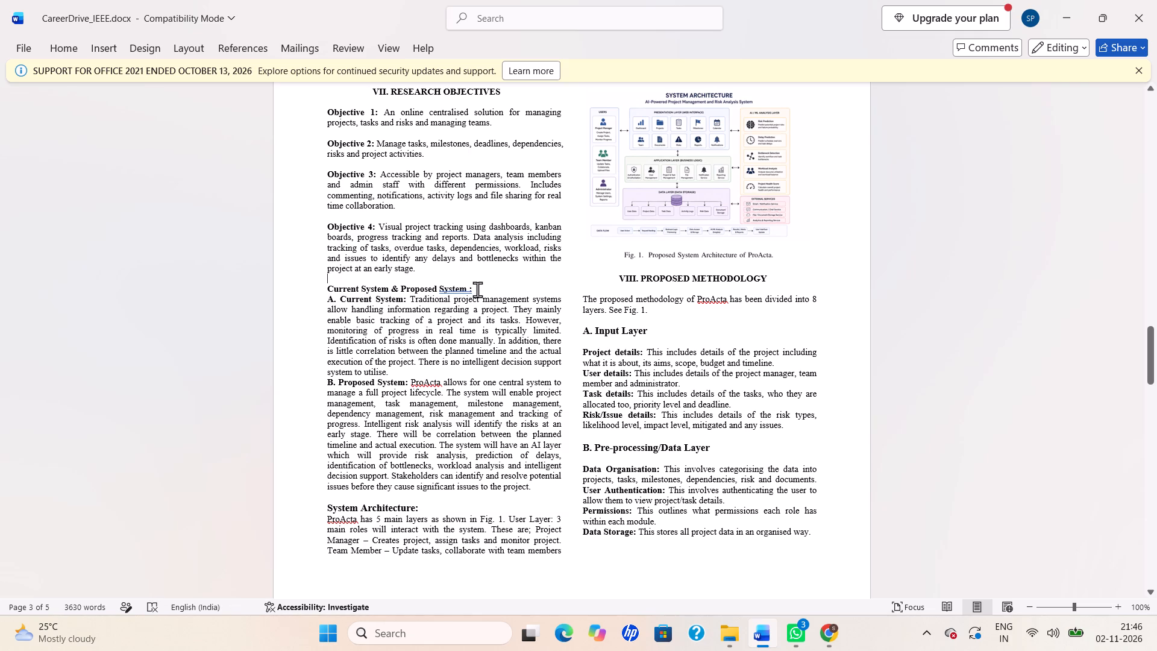
pyautogui.moveTo(477, 289); pyautogui.dragTo(343, 290)
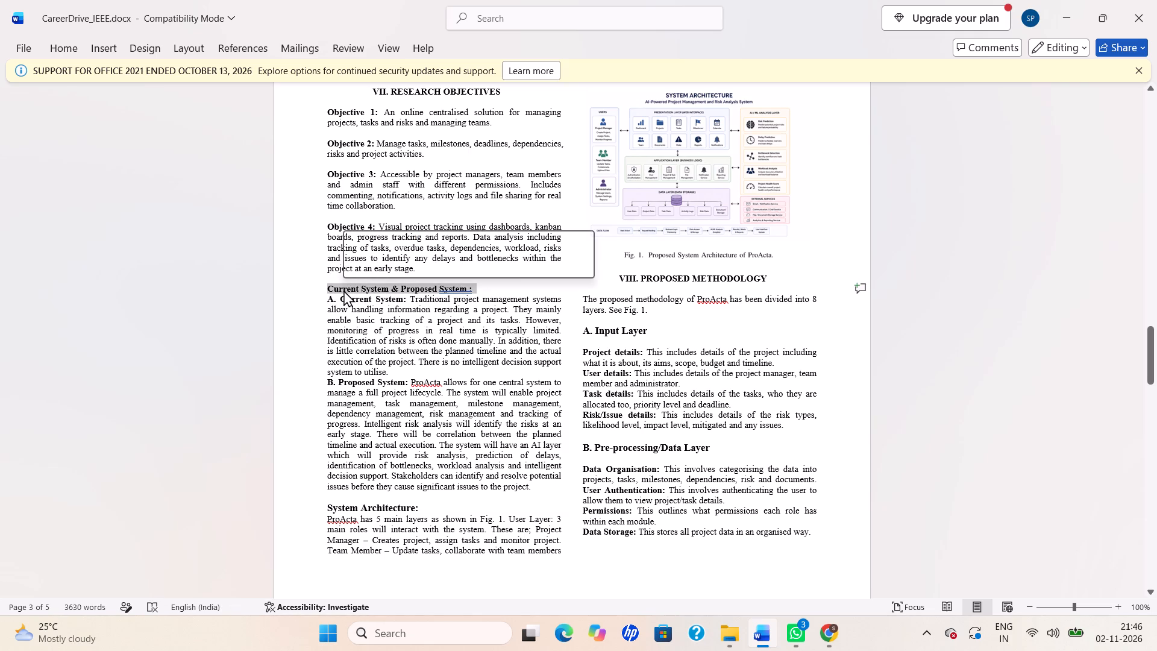
pyautogui.click(457, 244)
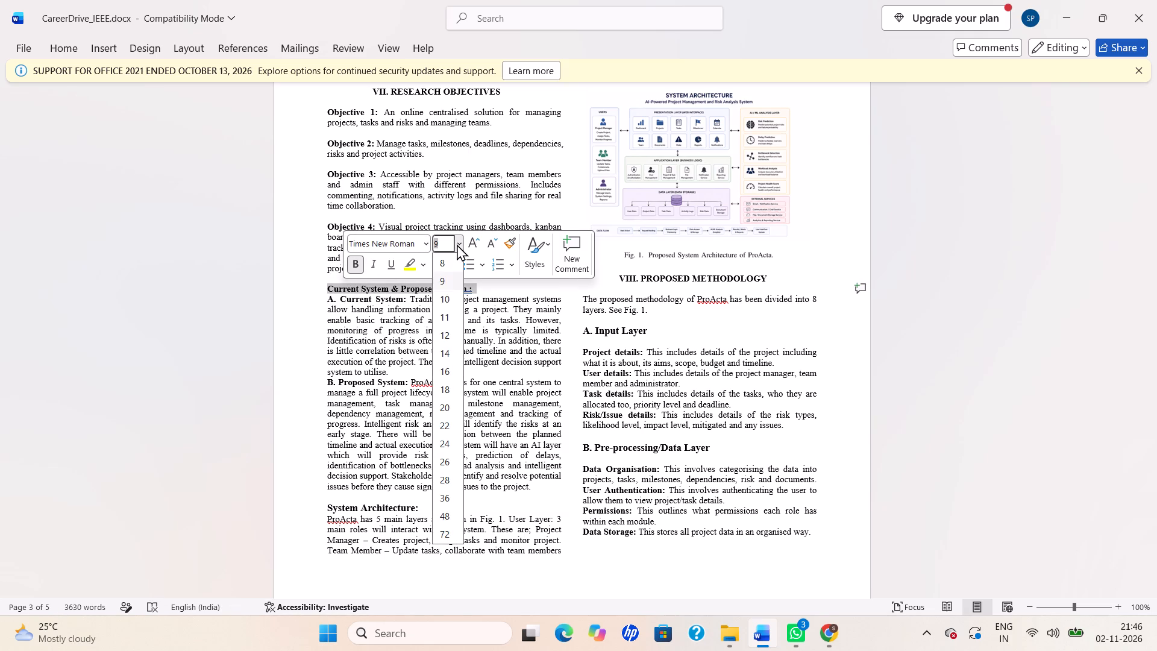
pyautogui.click(449, 298)
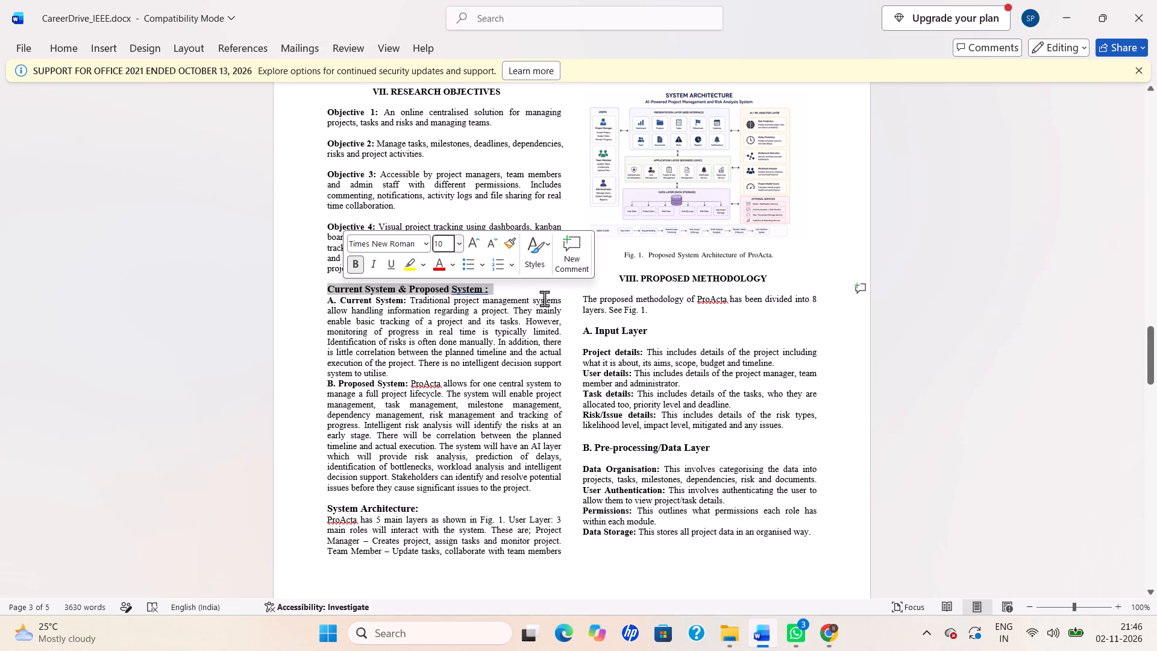
pyautogui.click(550, 294)
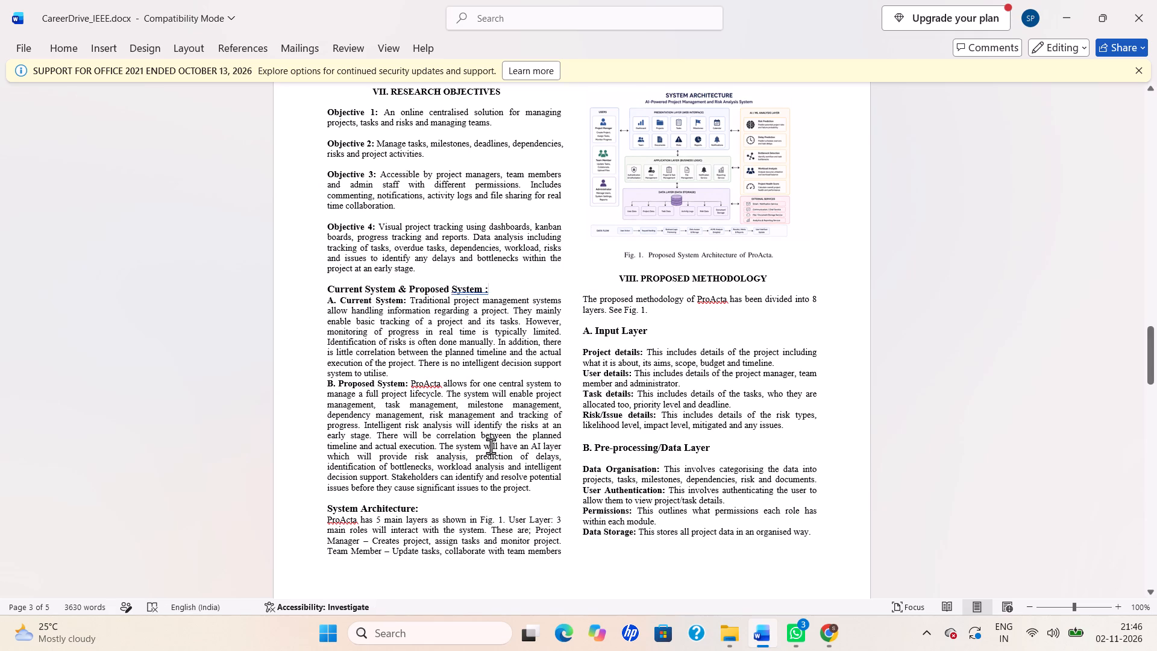
# Start a new paragraph at "Presentation Layer (Web)" in the System Architecture text.
pyautogui.scroll(-4, 491, 446)
pyautogui.scroll(2, 491, 446)
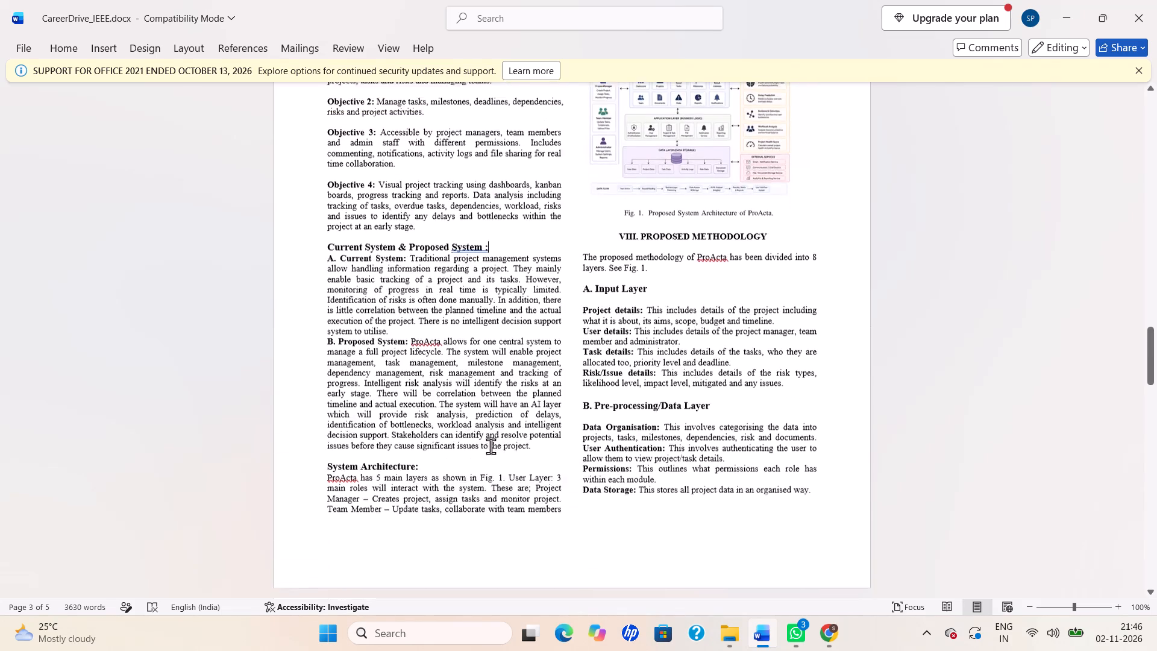
pyautogui.scroll(3, 491, 446)
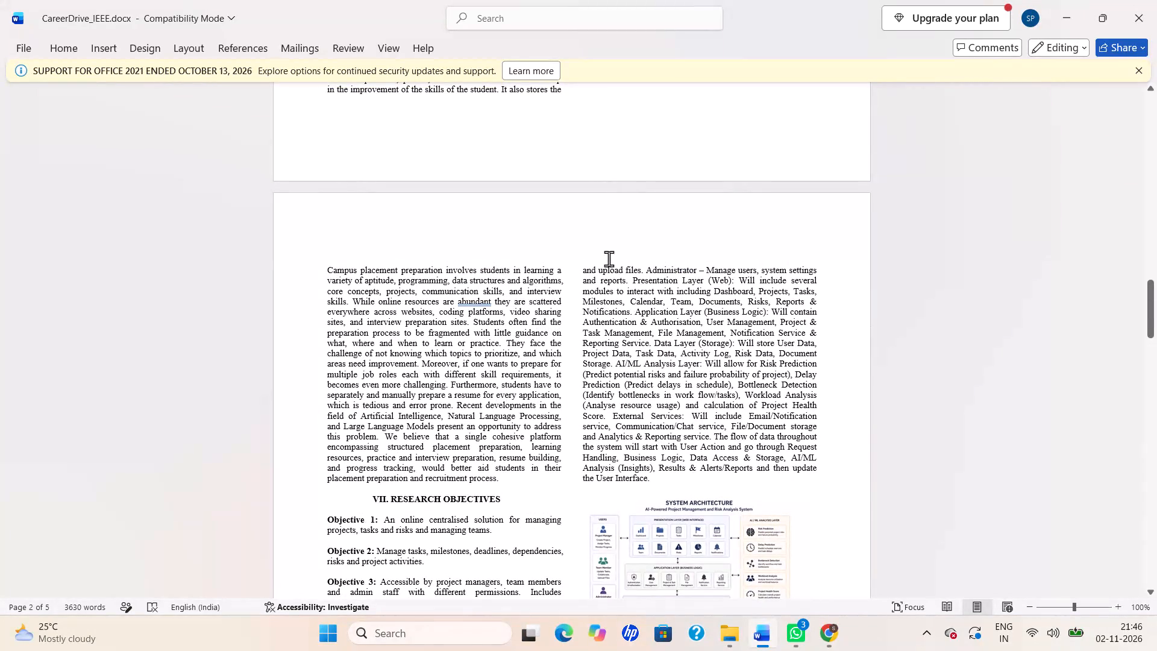
pyautogui.click(631, 281)
pyautogui.press('Return')
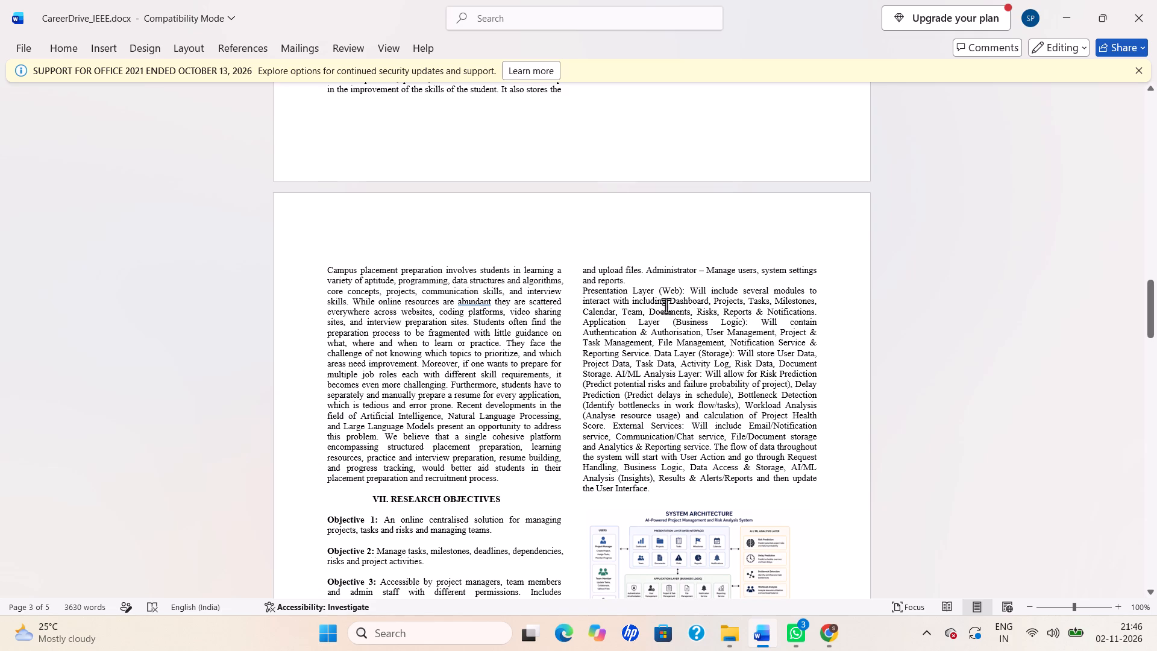
# Start a new paragraph at "Application Layer (Business Logic)" with a blank line above it.
pyautogui.click(583, 325)
pyautogui.press('Return')
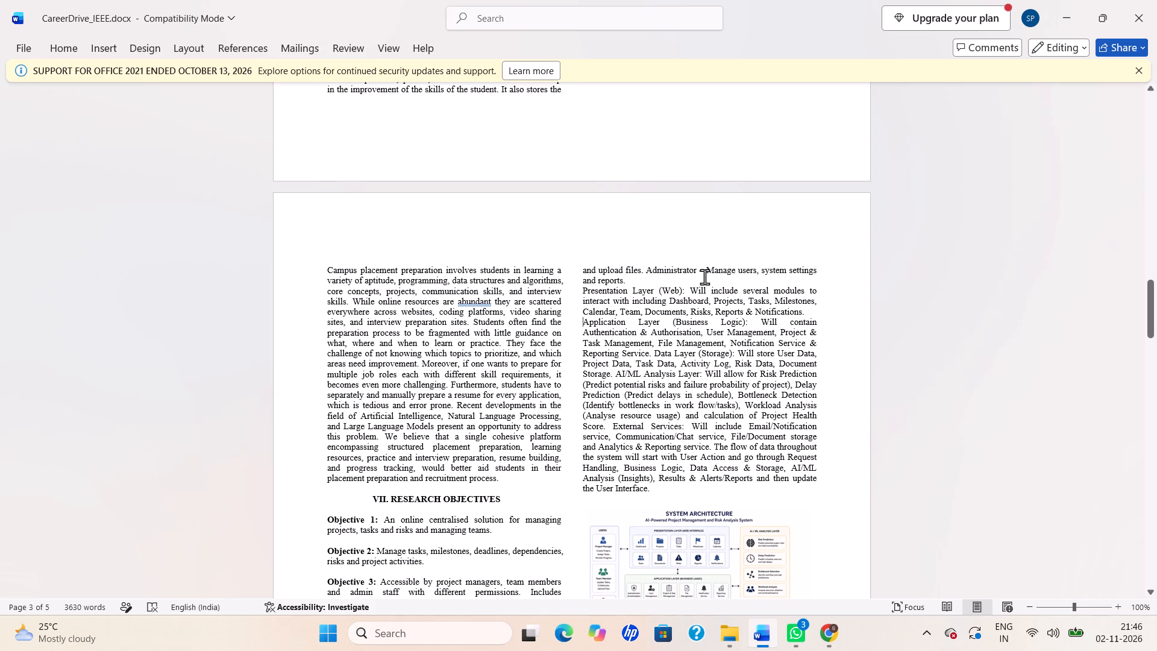
pyautogui.press('Return')
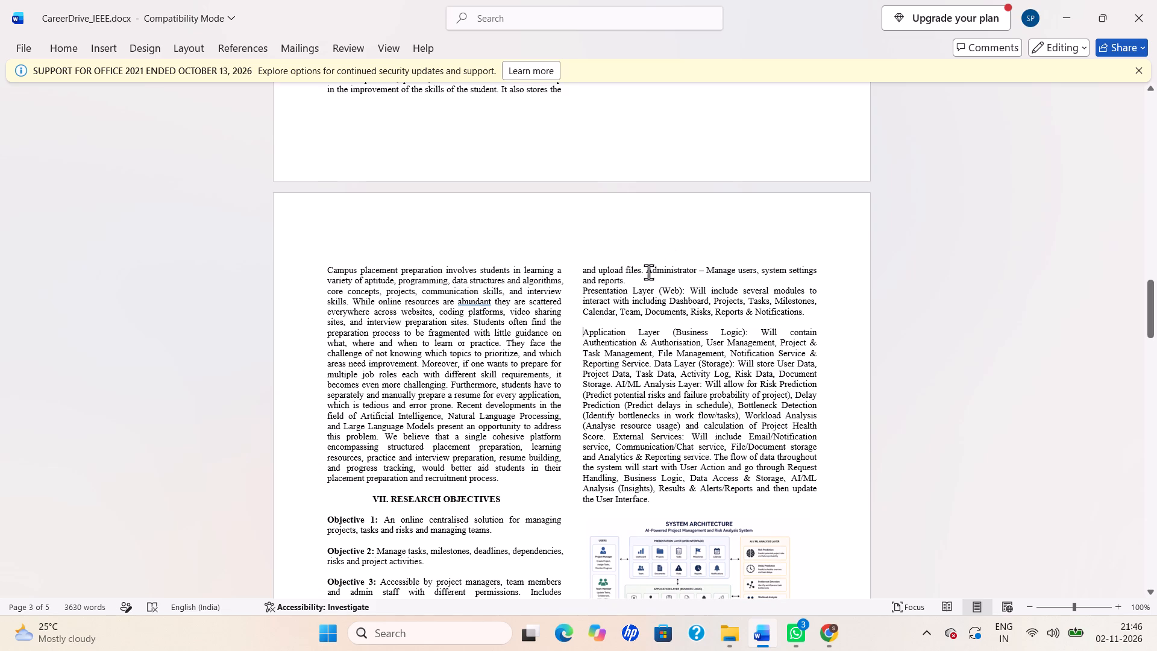
# Place the text cursor just before "Presentation Layer (Web)".
pyautogui.click(580, 289)
# Insert a blank line above the "Presentation Layer (Web)" paragraph in the System Architecture text.
pyautogui.press('Return')
# Start a new paragraph at "1. User Layer" in the System Architecture introduction, with a blank line above it.
pyautogui.scroll(-2, 621, 318)
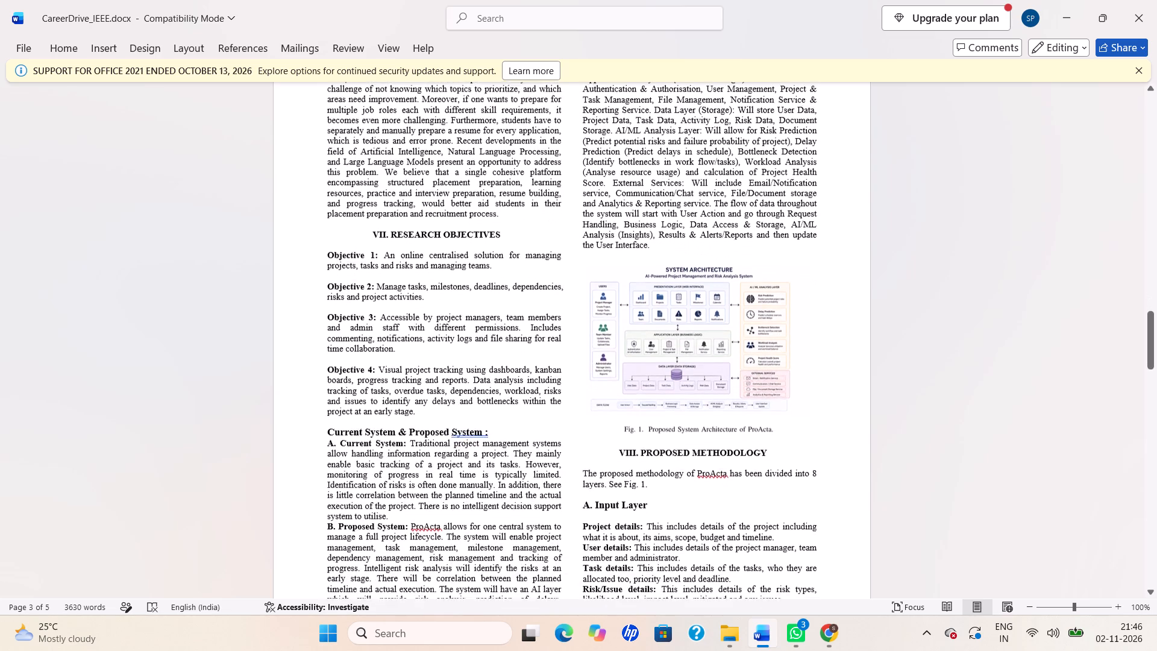
pyautogui.scroll(-2, 621, 318)
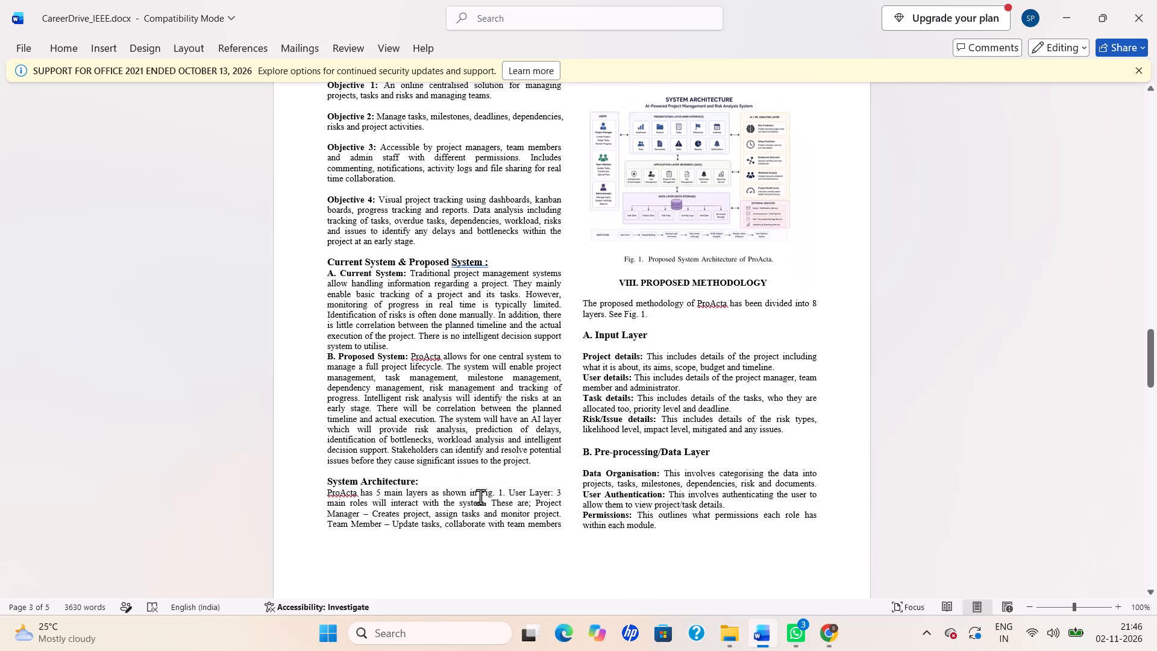
pyautogui.click(498, 489)
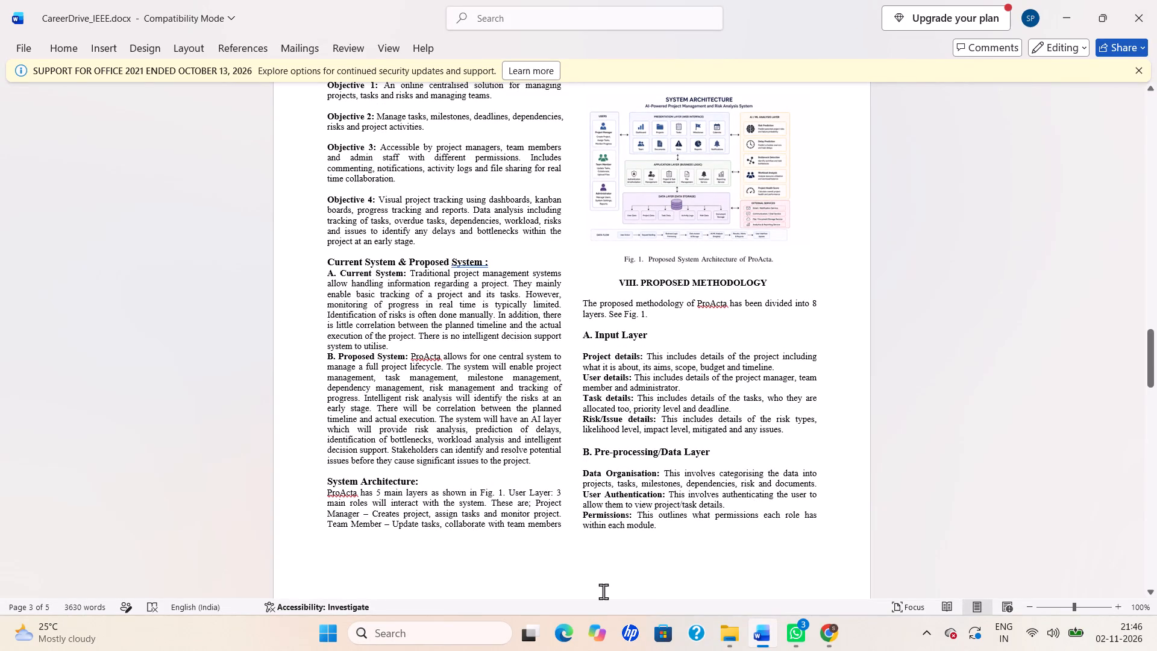
pyautogui.press('Return')
pyautogui.press('Return')
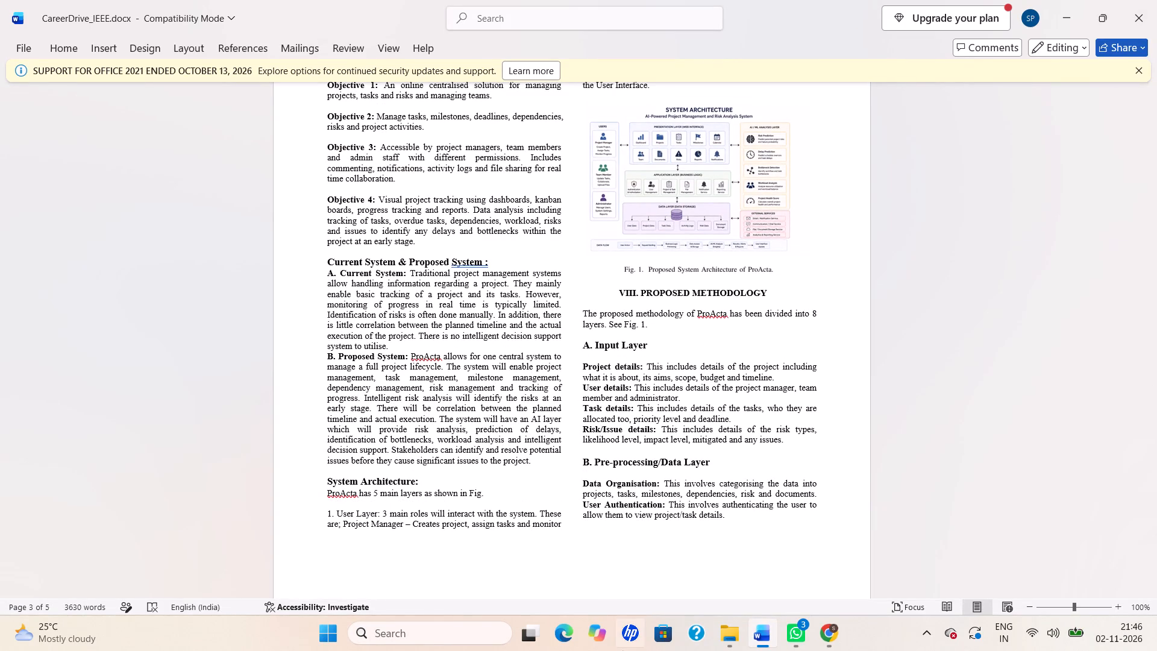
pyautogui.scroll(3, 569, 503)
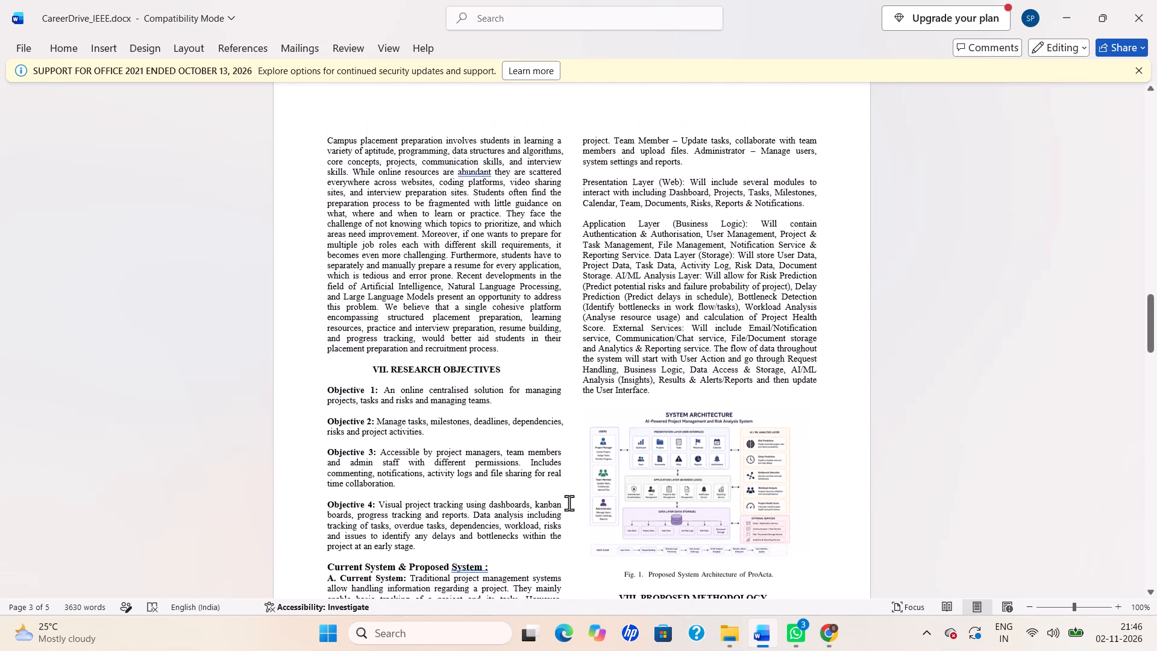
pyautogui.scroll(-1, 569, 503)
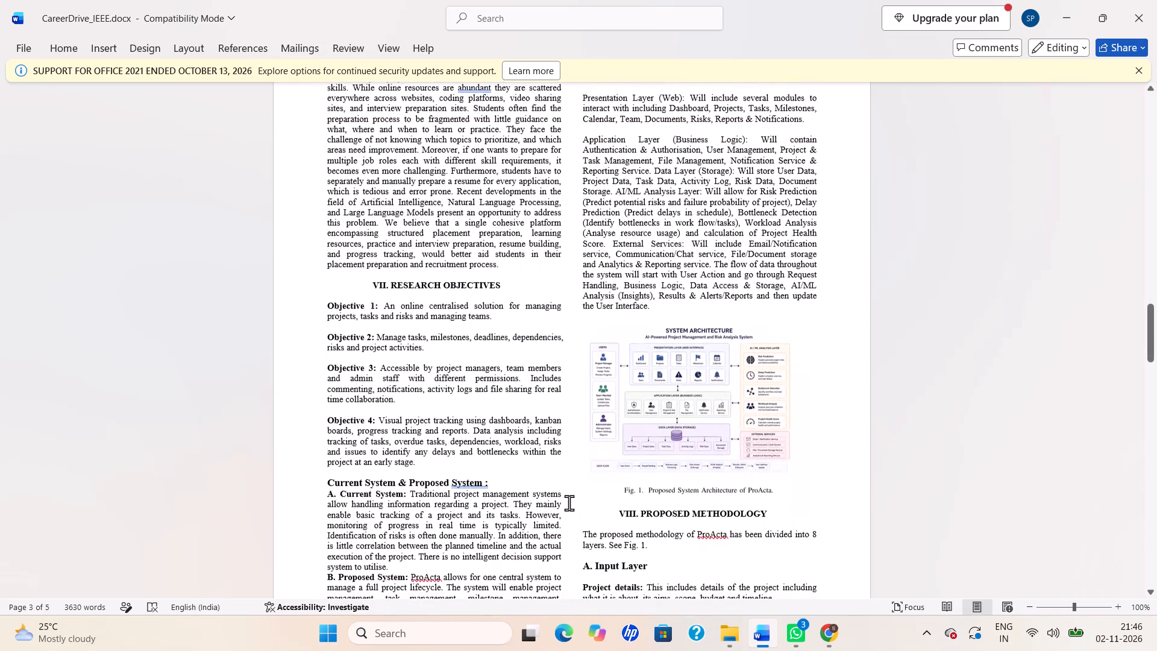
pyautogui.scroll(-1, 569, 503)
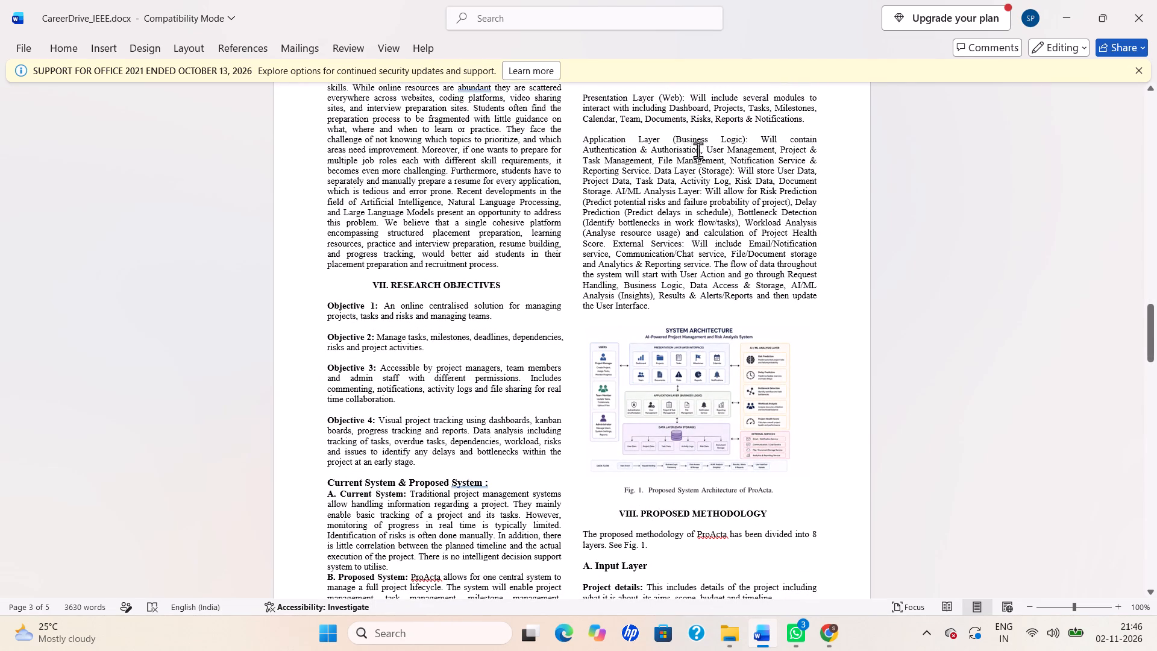
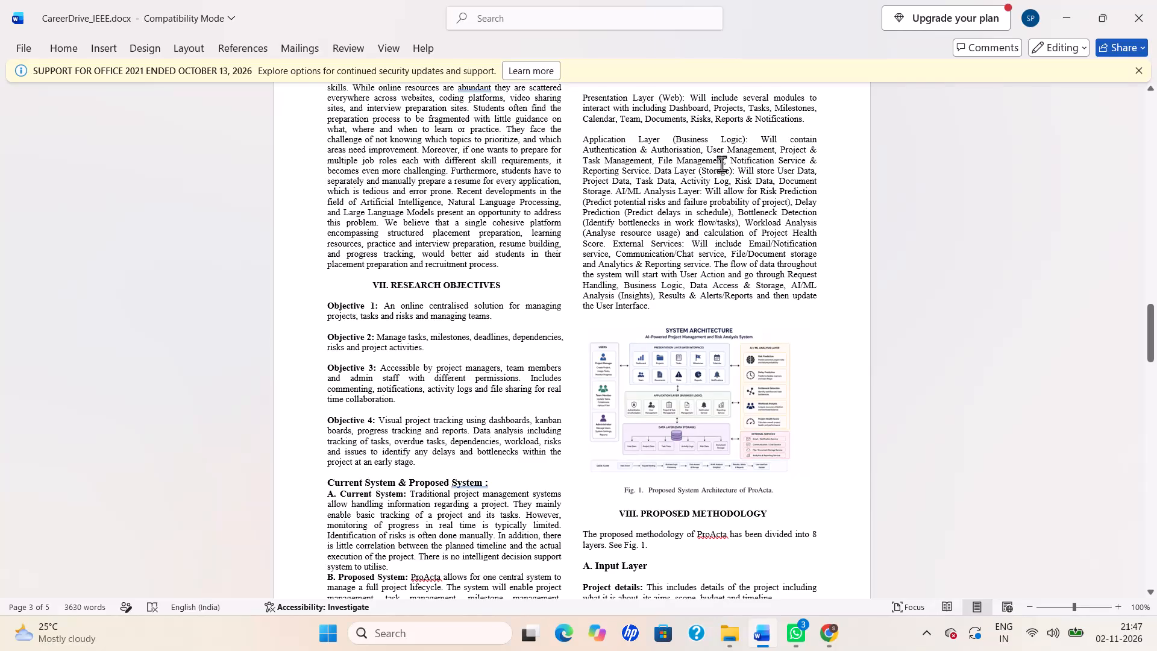
# Start a new paragraph at "Data Layer (Storage)" in the System Architecture text, with a blank line above it.
pyautogui.click(656, 169)
pyautogui.press('Return')
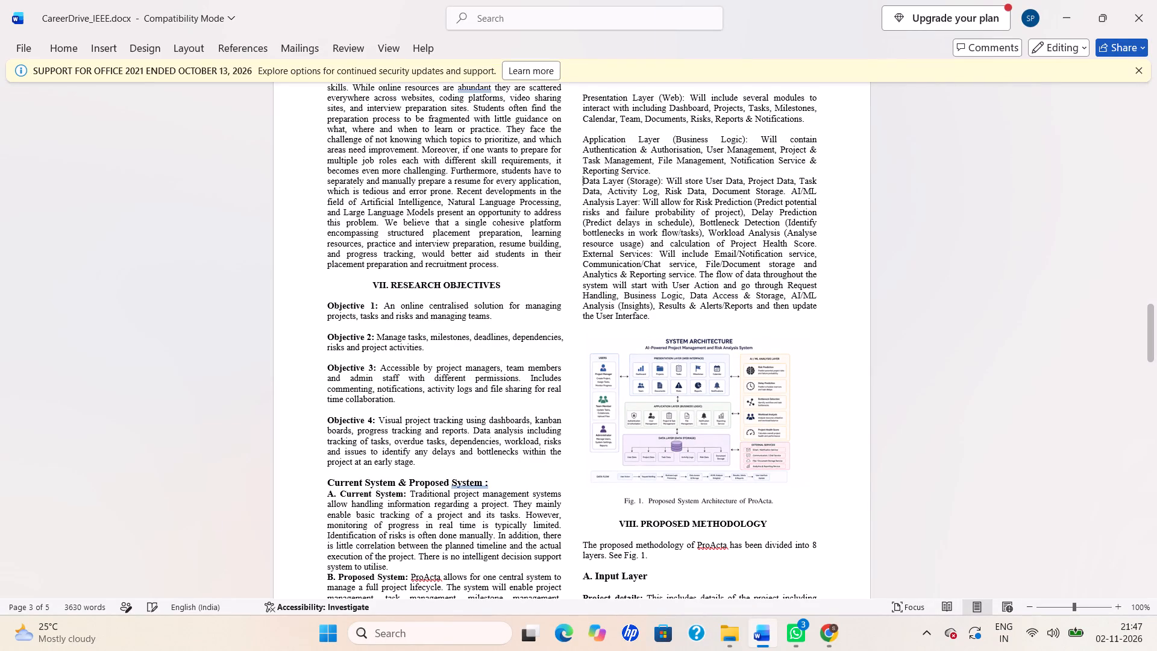
pyautogui.press('Return')
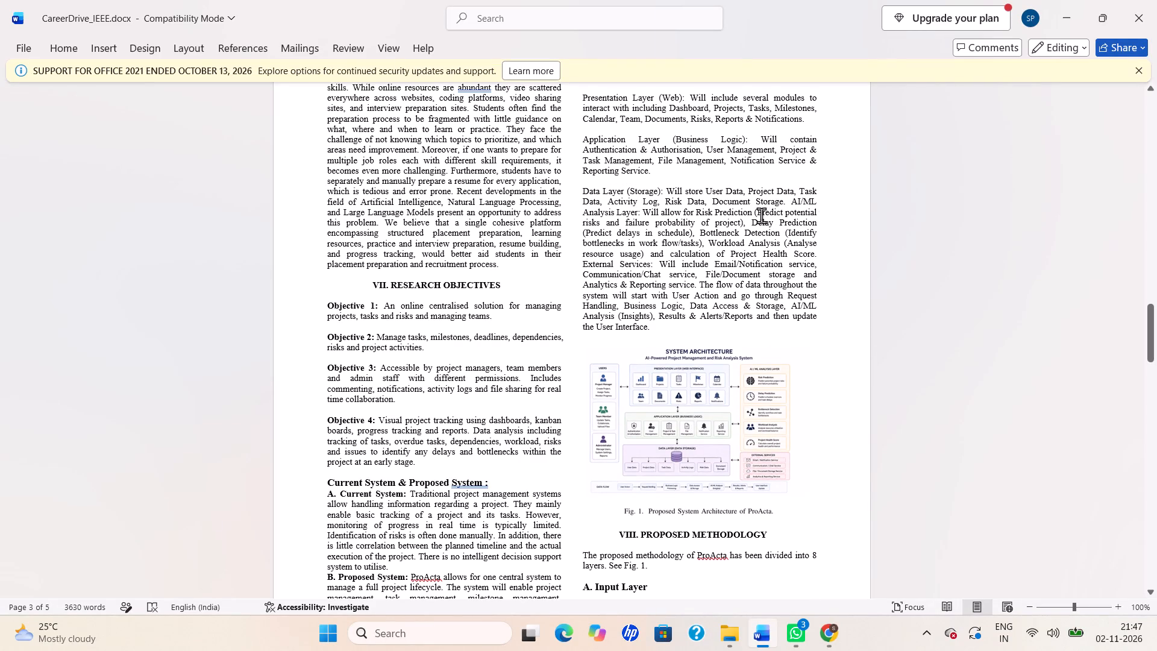
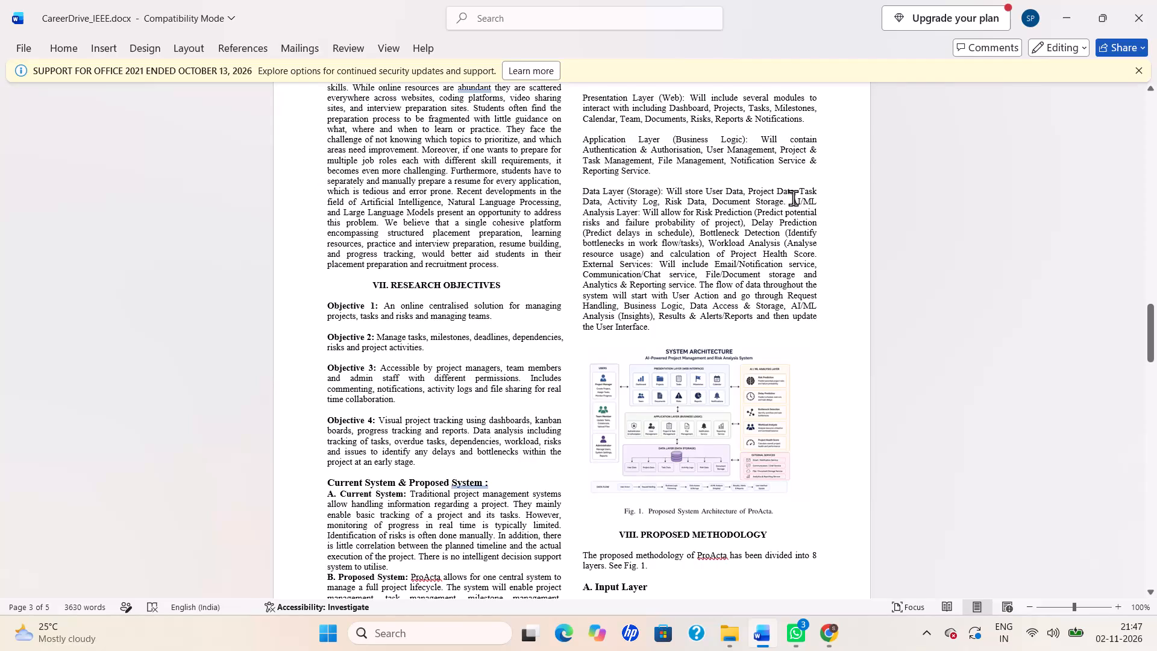
# Start a new paragraph at "AI/ML Analysis Layer" in the System Architecture text with a blank line above it.
pyautogui.click(793, 198)
pyautogui.press('Return')
pyautogui.press('Return')
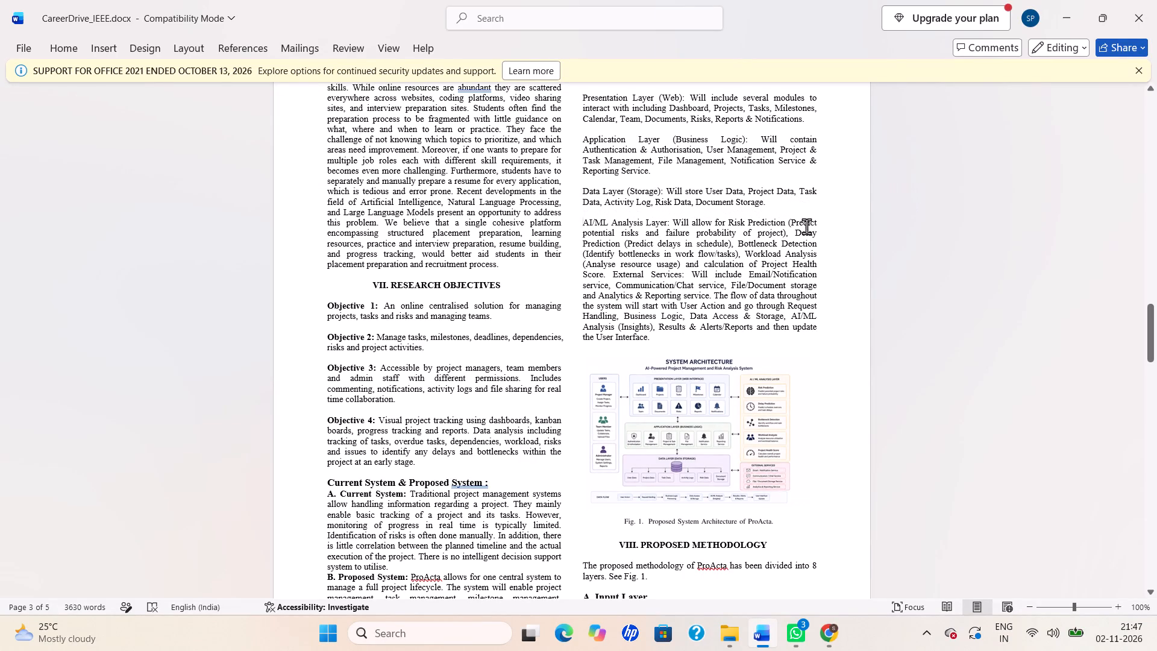
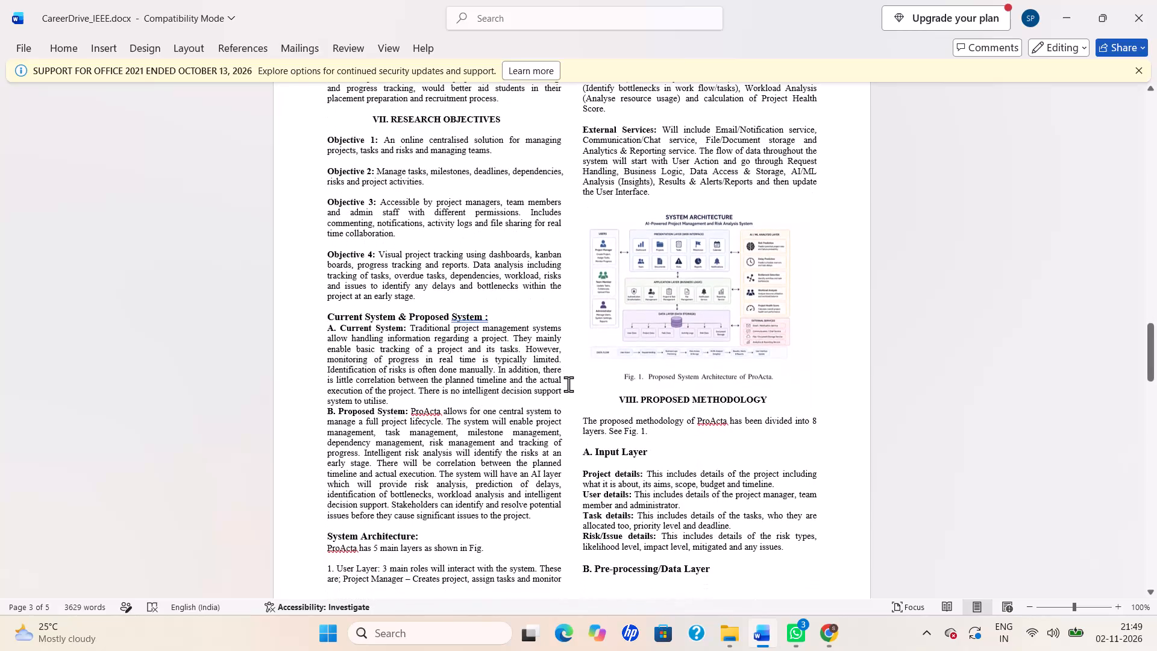
# Make the "1. User Layer:" label in the System Architecture section bold.
pyautogui.scroll(-1, 568, 384)
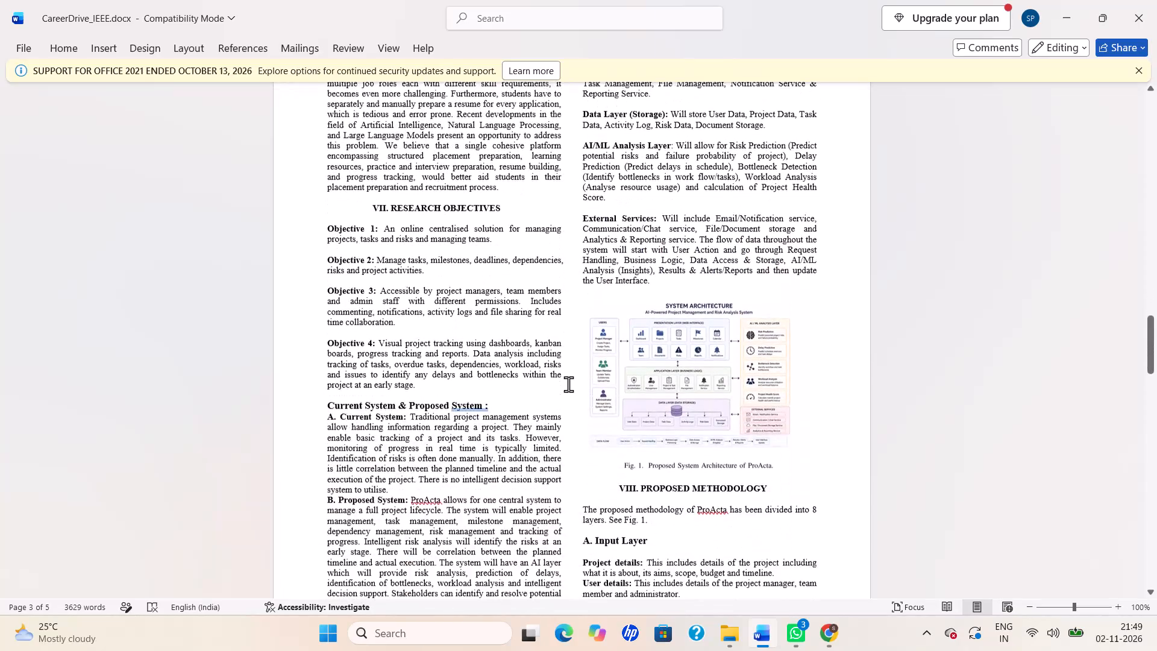
pyautogui.scroll(-2, 568, 384)
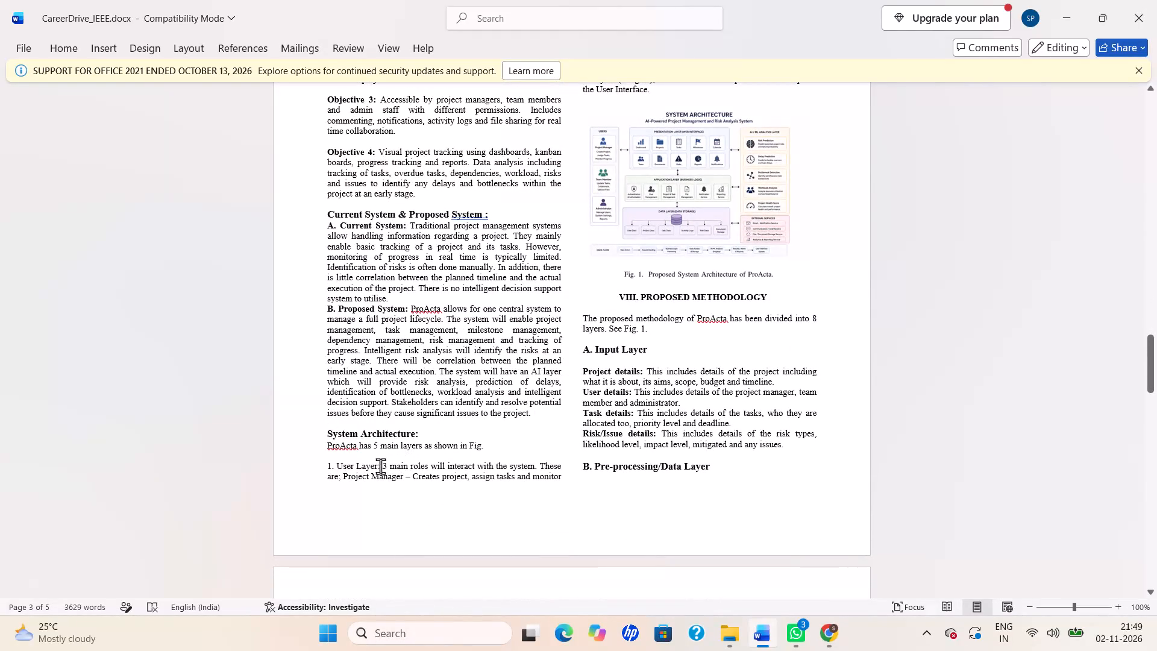
pyautogui.moveTo(382, 465); pyautogui.dragTo(329, 462, button='right')
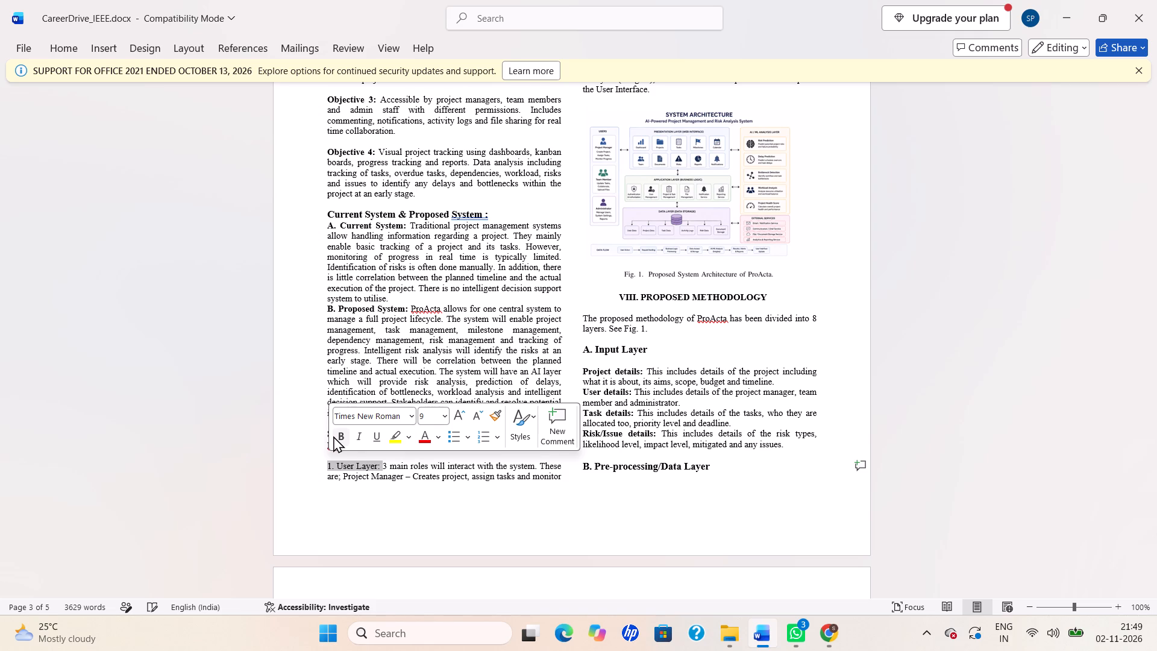
pyautogui.click(333, 436)
pyautogui.click(526, 530)
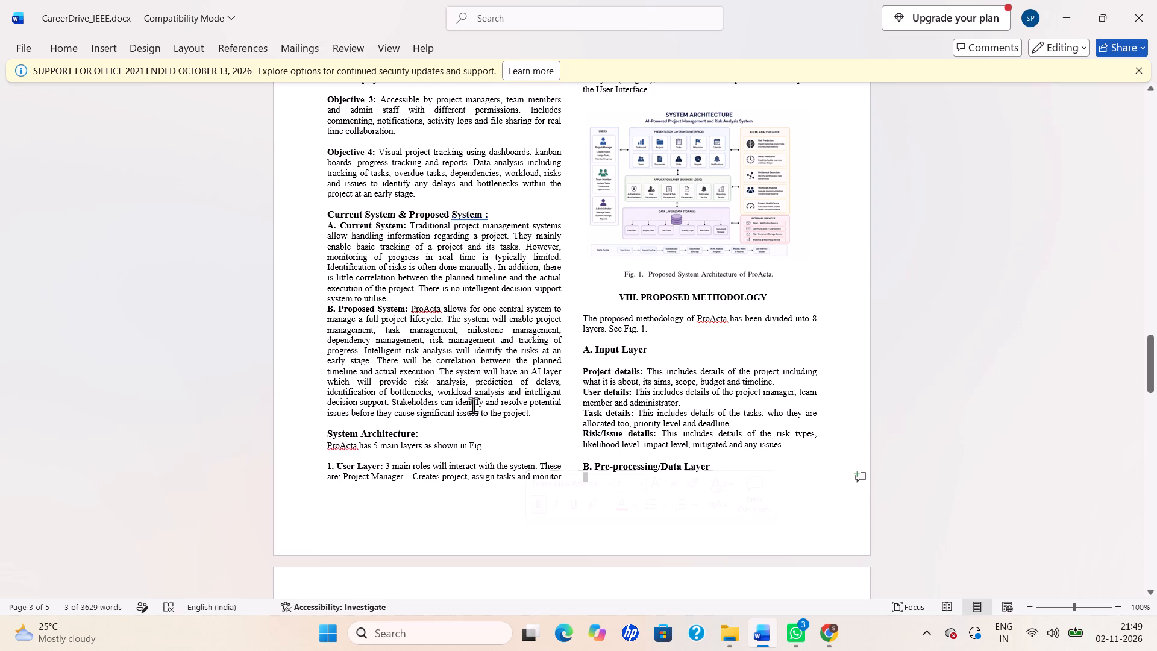
# Insert a blank line between the "Current System & Proposed System :" heading and the "A. Current System" paragraph.
pyautogui.click(505, 224)
pyautogui.click(499, 210)
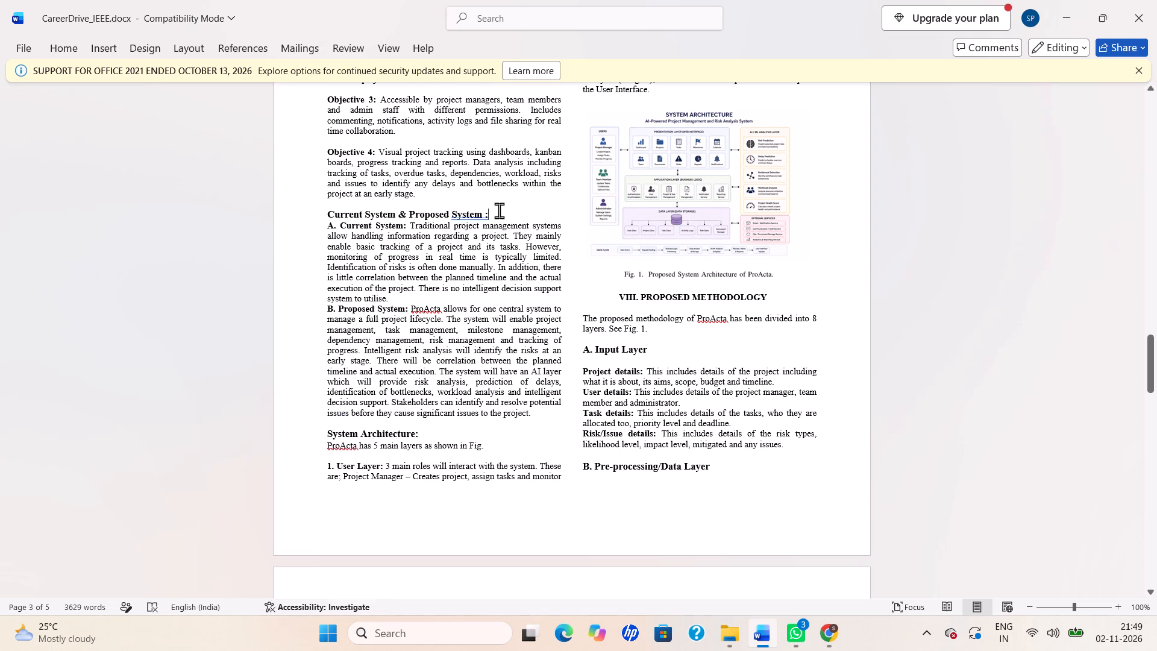
pyautogui.press('Return')
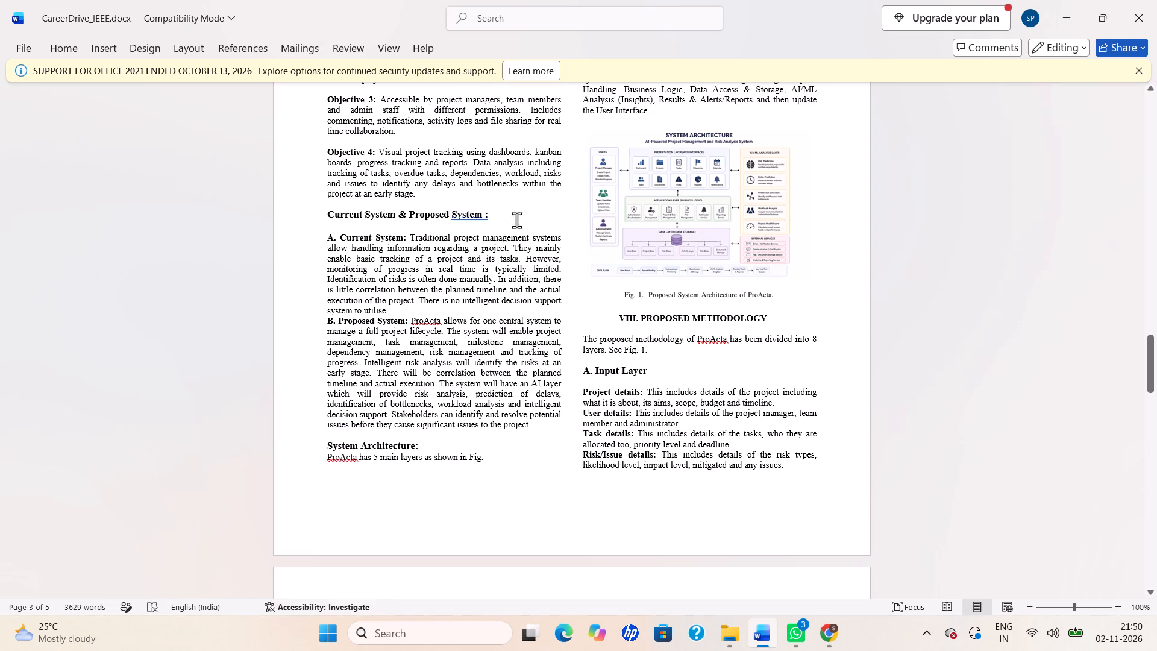
# Review the layout and content of the preceding sections, from Research Objectives back to Datasets and Problem Statement.
pyautogui.scroll(3, 522, 237)
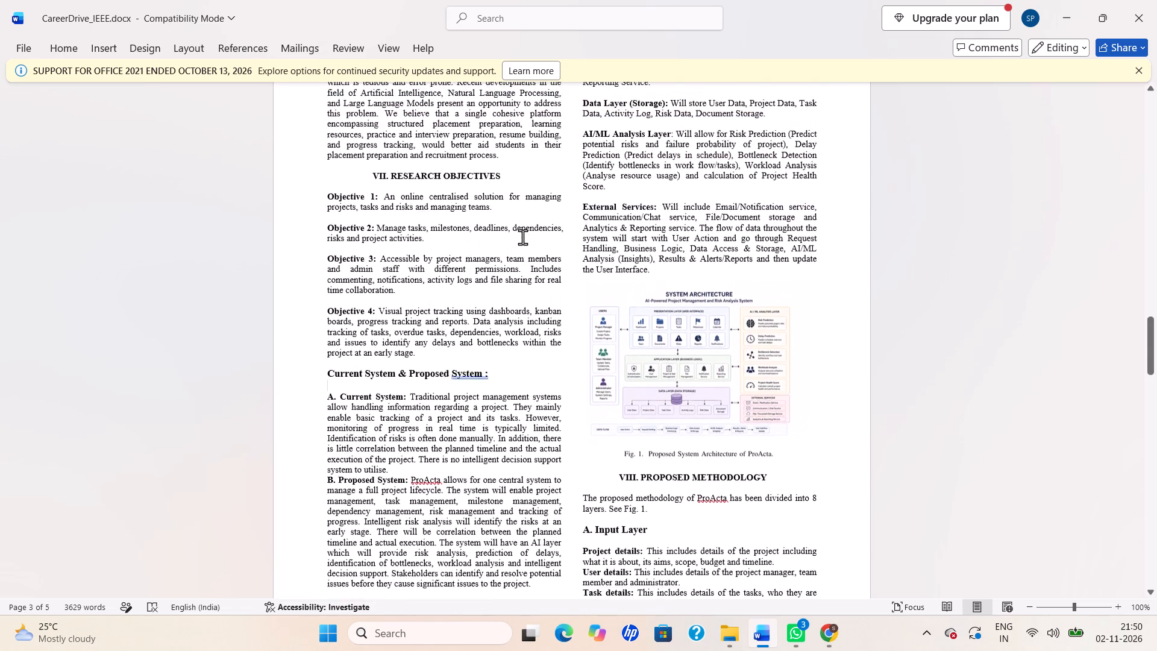
pyautogui.scroll(1, 522, 237)
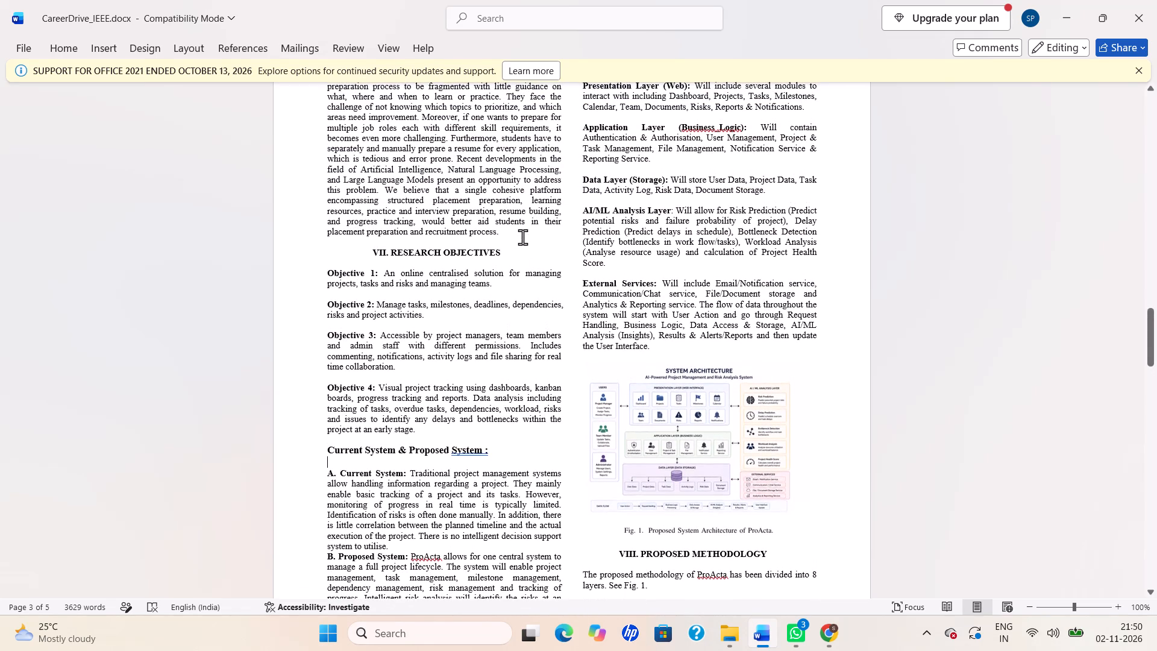
pyautogui.scroll(3, 522, 237)
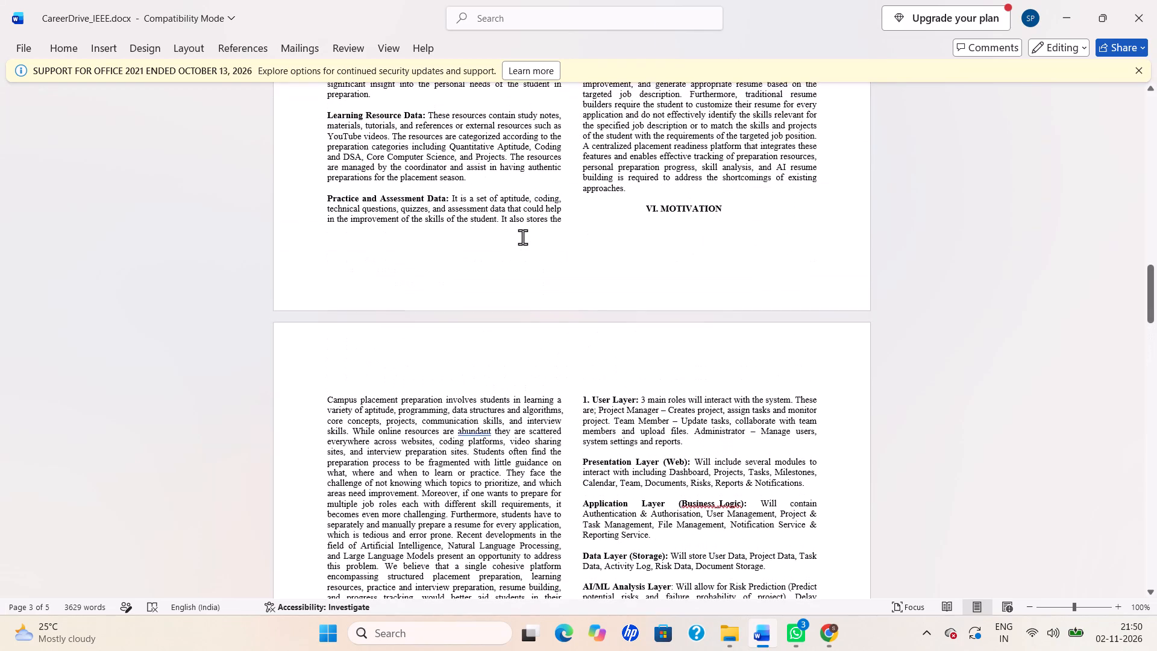
pyautogui.scroll(5, 522, 237)
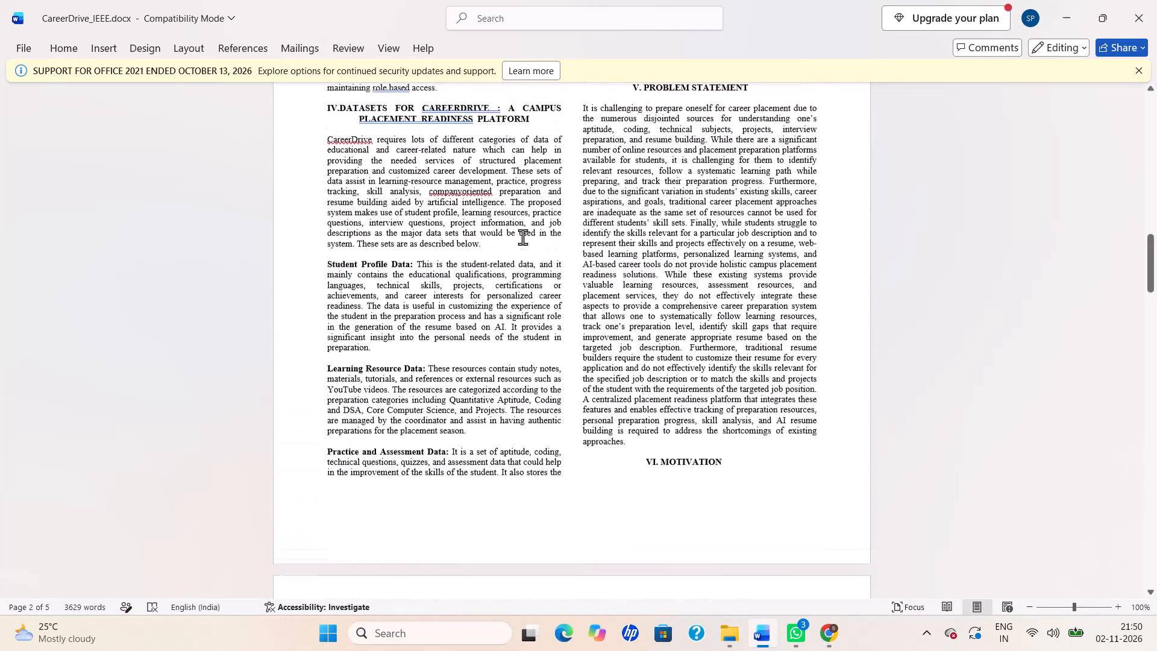
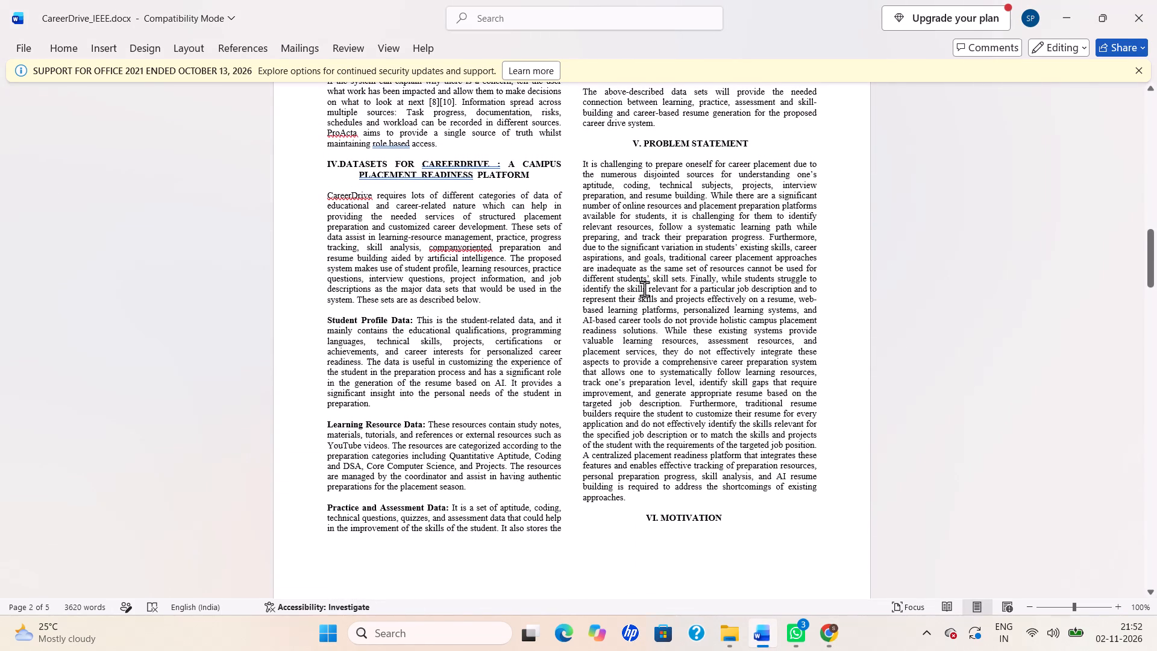
pyautogui.moveTo(578, 165); pyautogui.dragTo(729, 500)
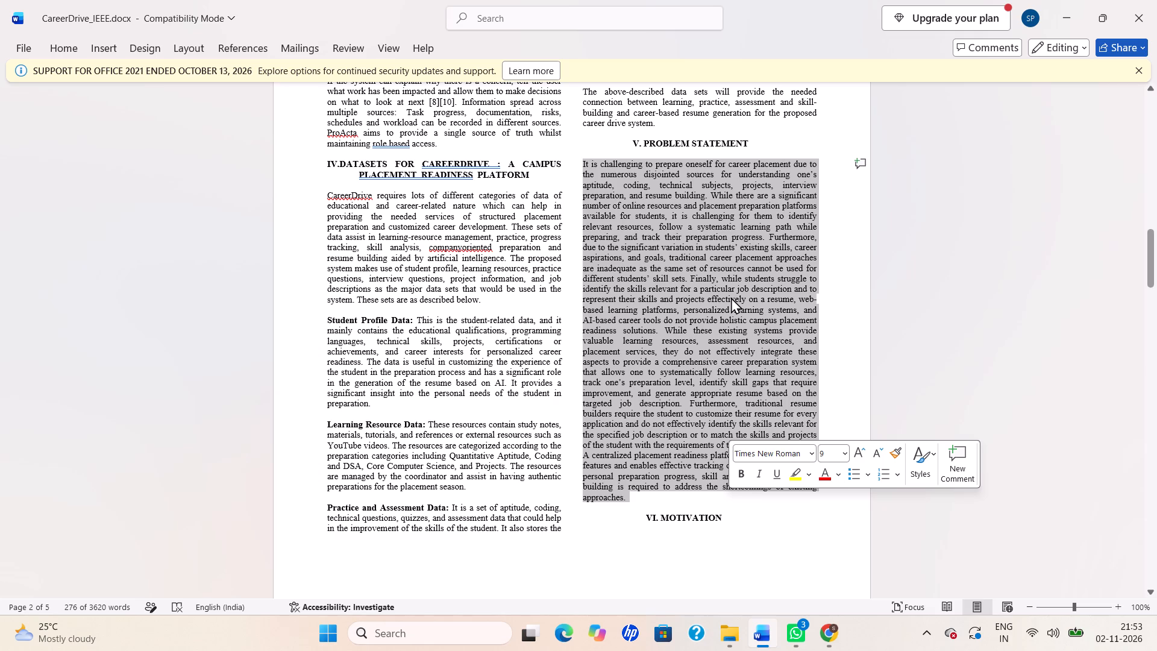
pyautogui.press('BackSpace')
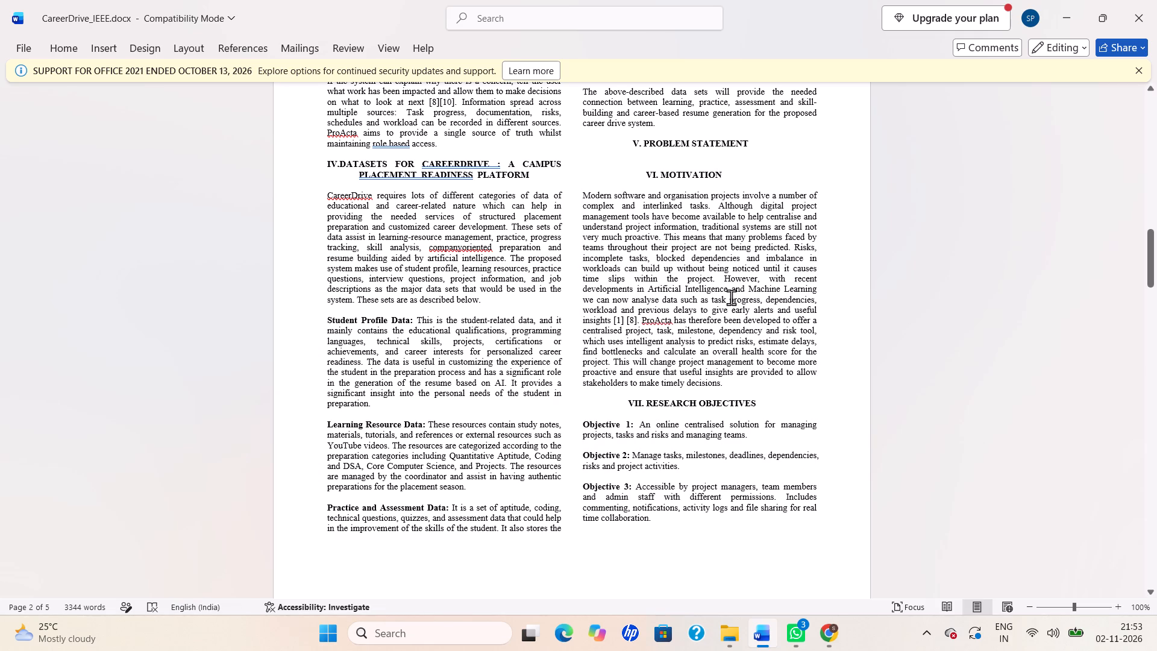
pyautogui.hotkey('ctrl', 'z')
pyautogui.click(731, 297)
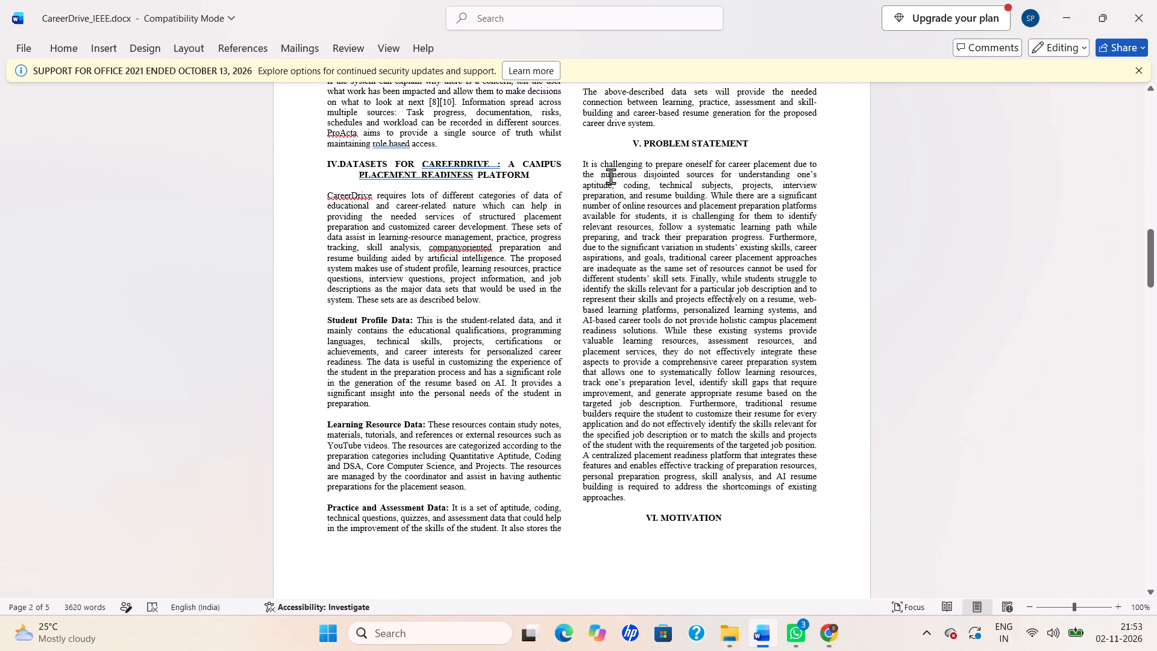
# Replace the career placement paragraph under "V. PROBLEM STATEMENT", after its first word, with the copied humanized text.
pyautogui.moveTo(591, 163); pyautogui.dragTo(713, 362)
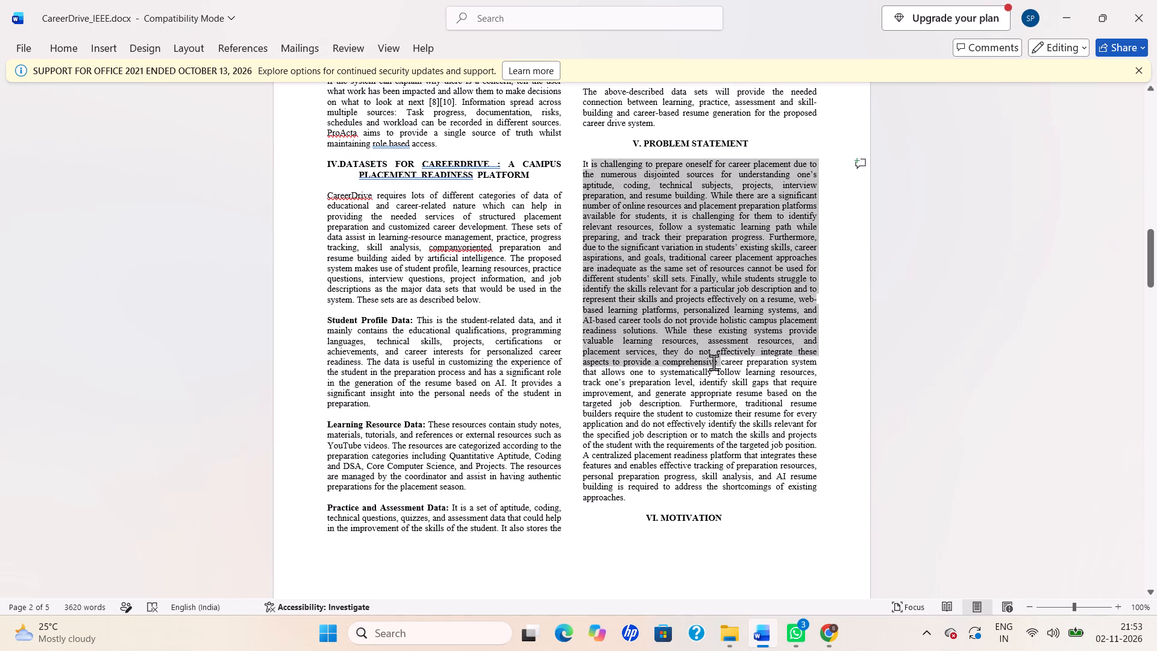
pyautogui.moveTo(713, 362); pyautogui.dragTo(681, 499)
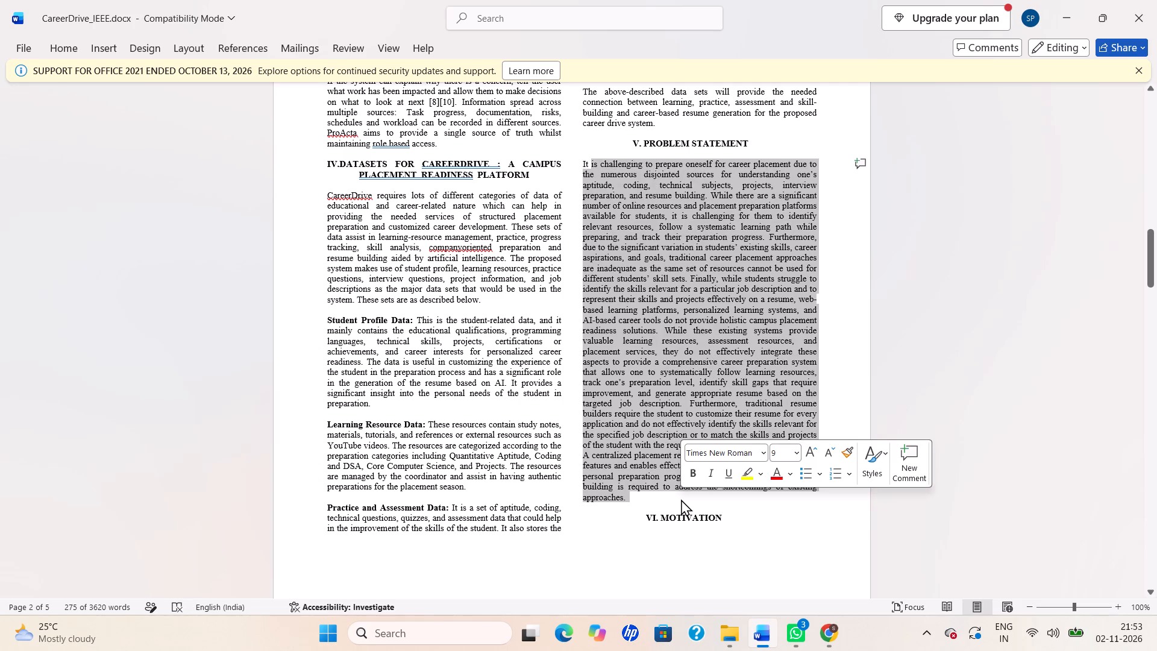
pyautogui.press('BackSpace')
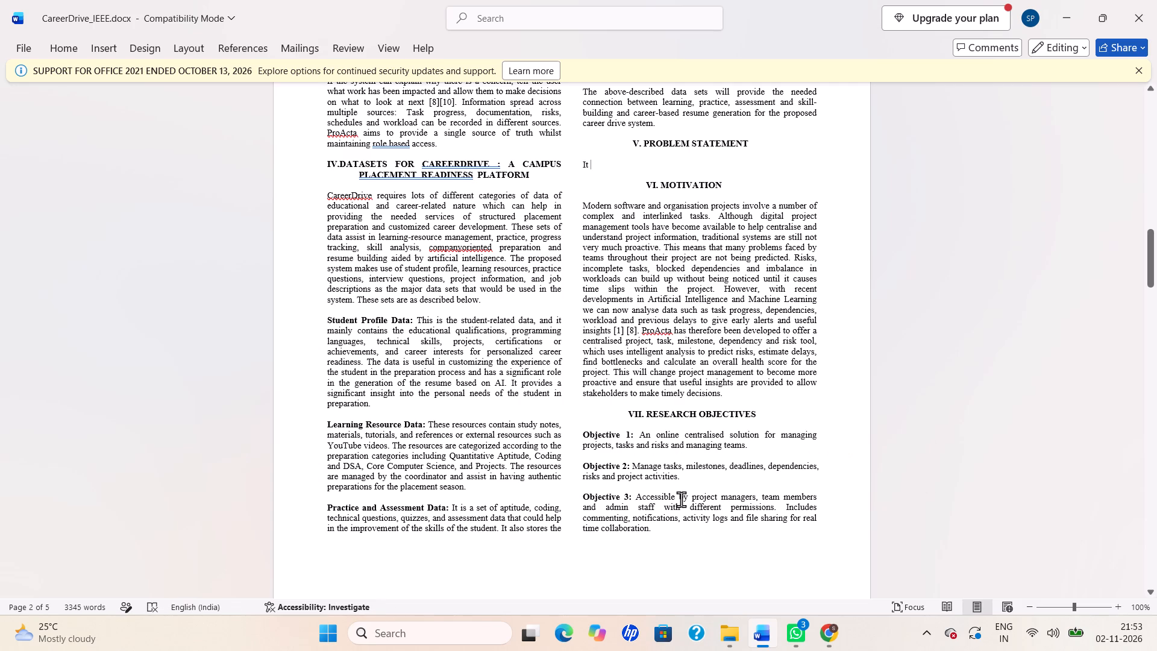
pyautogui.hotkey('ctrl', 'v')
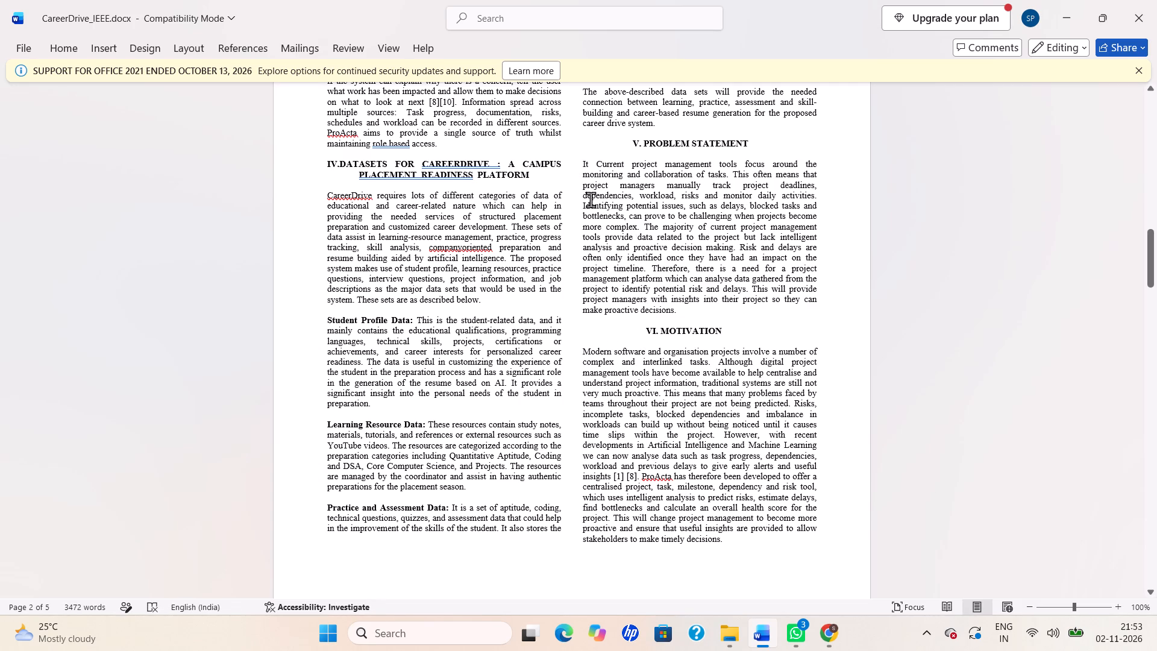
# Delete the leftover word "It" before "Current project management tools" in the Problem Statement paragraph.
pyautogui.click(597, 166)
pyautogui.press('BackSpace')
pyautogui.press('BackSpace')
pyautogui.press('BackSpace')
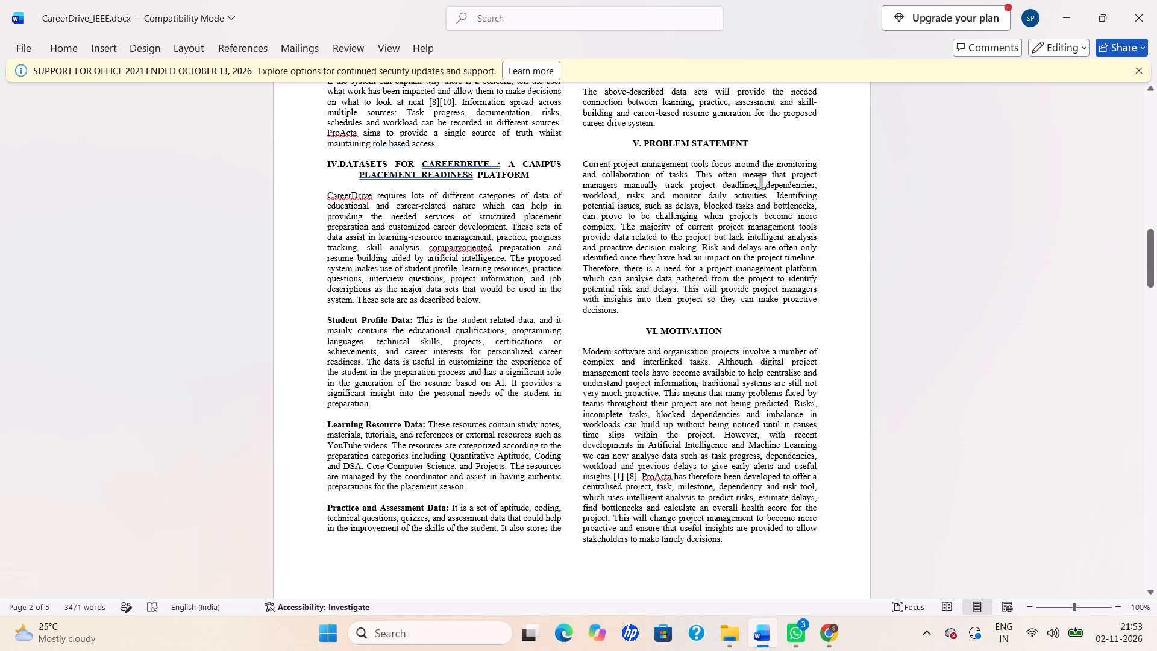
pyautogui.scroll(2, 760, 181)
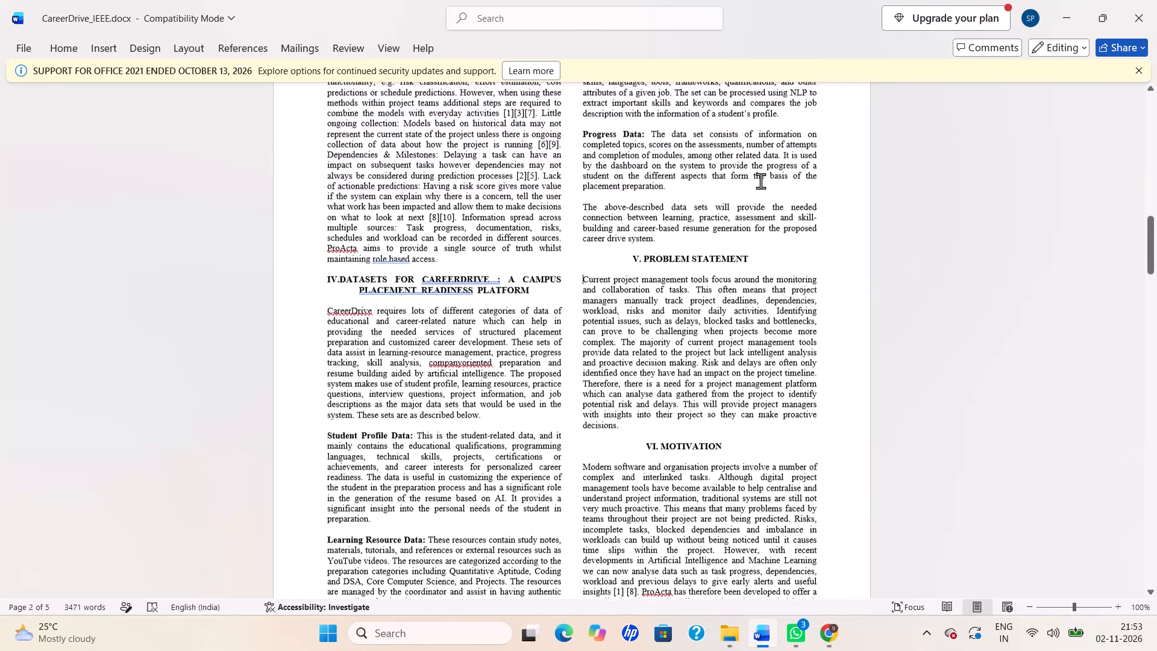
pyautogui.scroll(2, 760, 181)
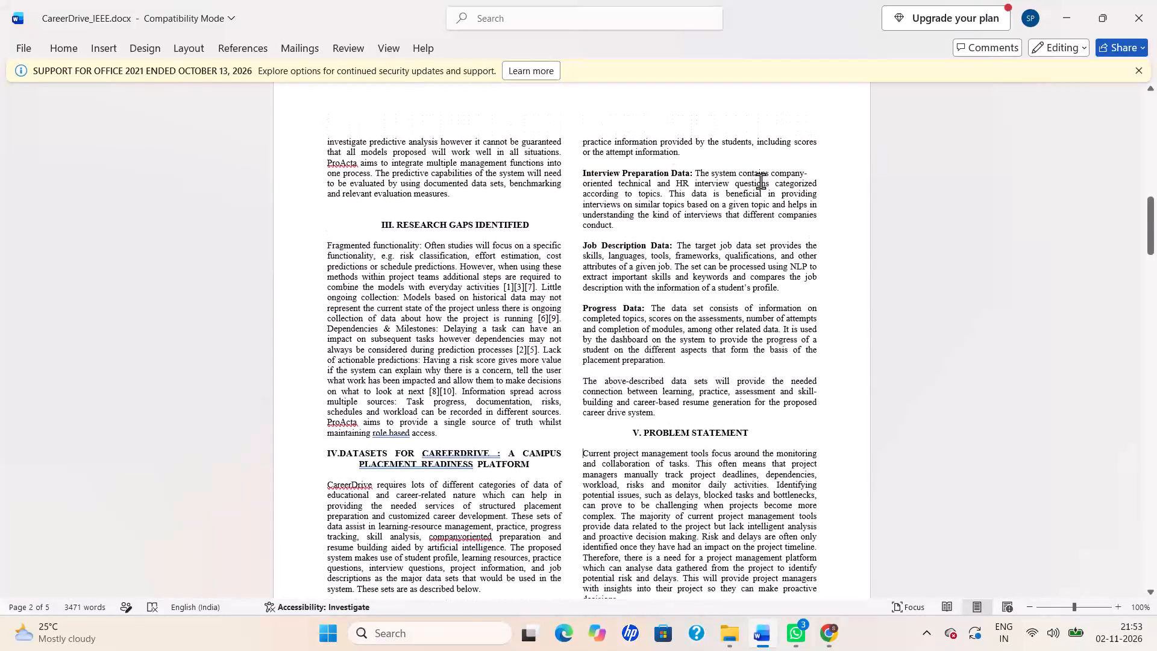
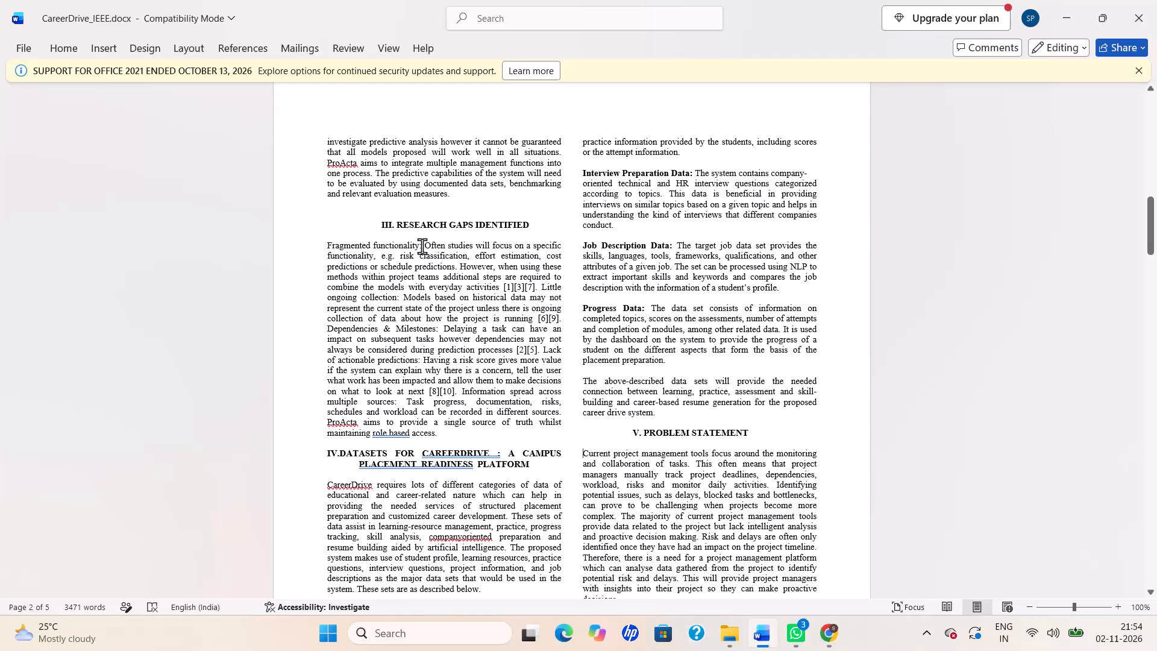
# Make the lead-in label "Fragmented functionality:" bold at the start of the paragraph under "III. RESEARCH GAPS IDENTIFIED".
pyautogui.moveTo(422, 246); pyautogui.dragTo(341, 242)
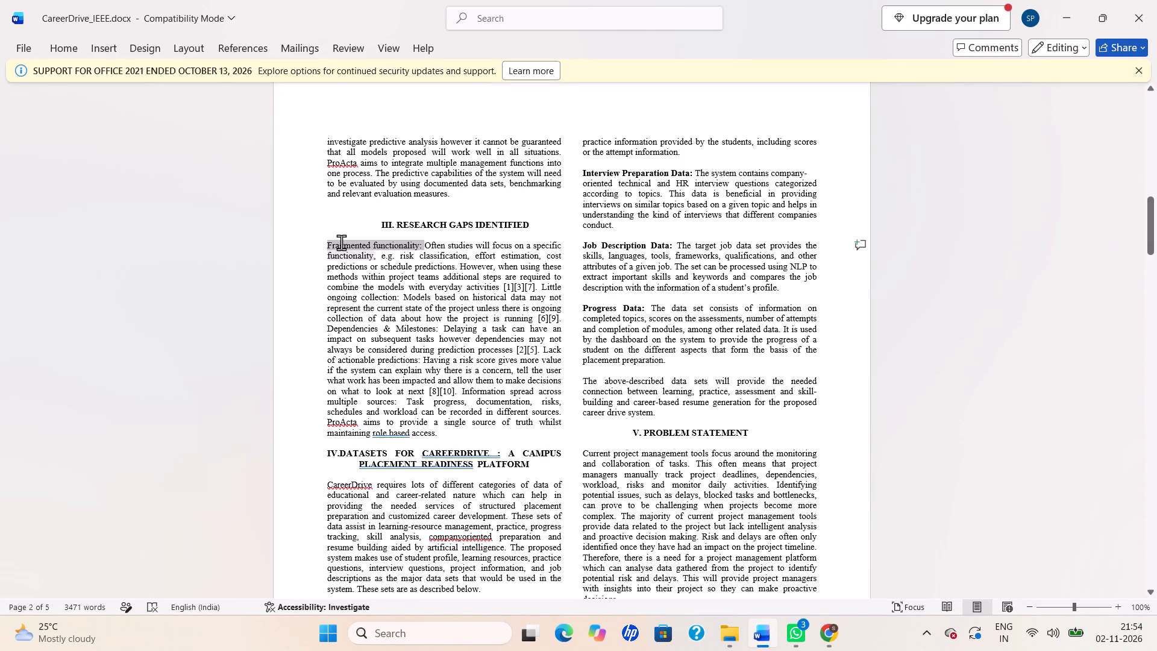
pyautogui.moveTo(341, 242); pyautogui.dragTo(340, 242)
pyautogui.click(349, 219)
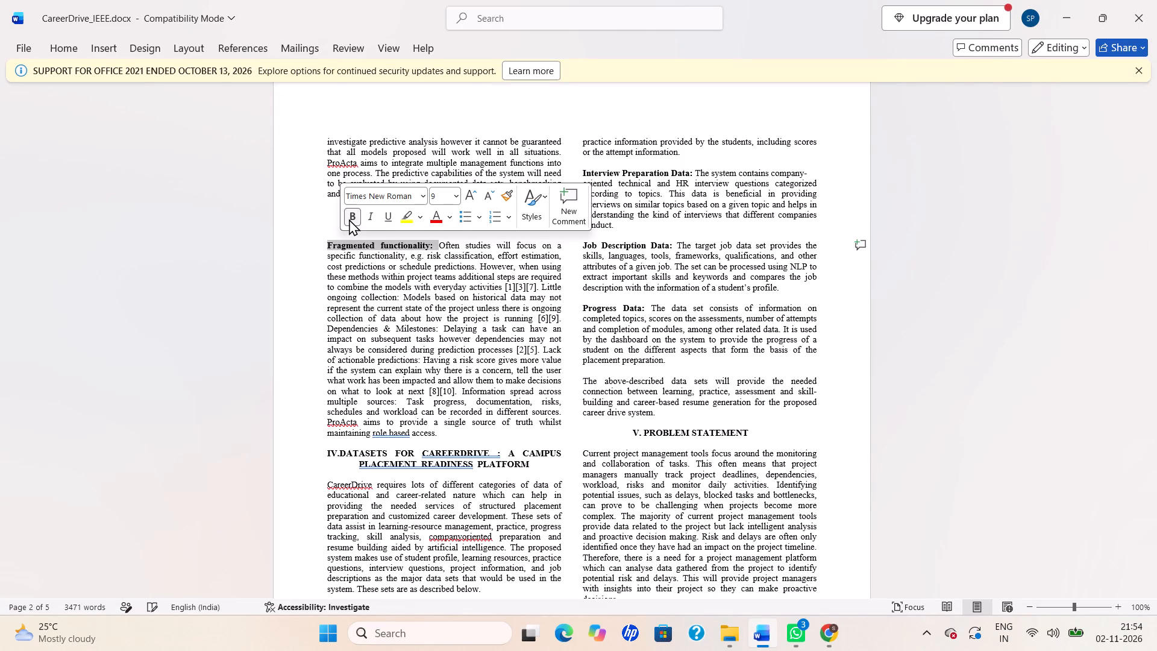
# Place the insertion point just before "Little ongoing collection:" in the Research Gaps Identified paragraph.
pyautogui.click(540, 288)
pyautogui.press('Right')
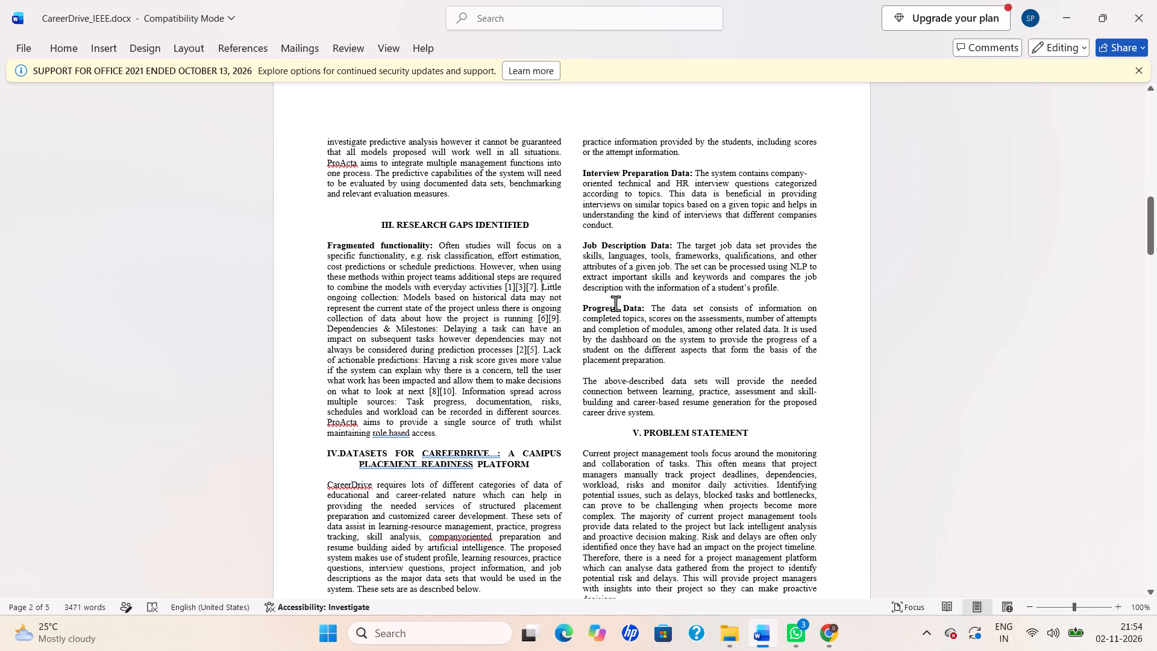
# Start new lines at "Little ongoing collection:" and "Dependencies & Milestones" in the research gaps section and make both labels bold.
pyautogui.press('Return')
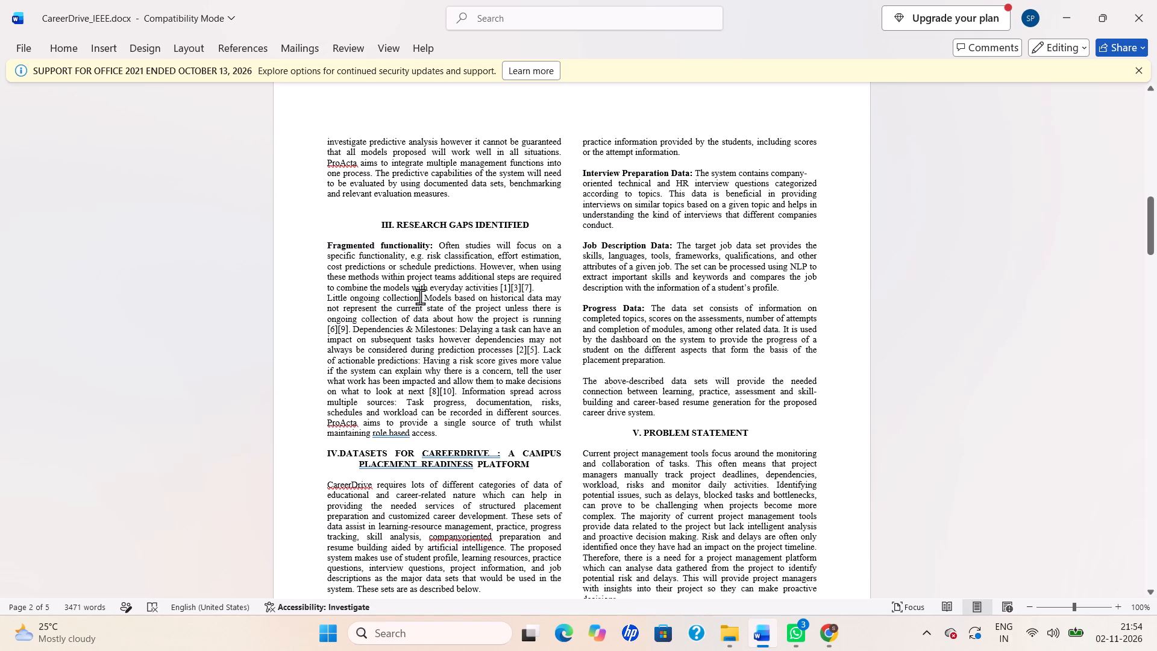
pyautogui.moveTo(420, 297); pyautogui.dragTo(334, 296)
pyautogui.click(346, 273)
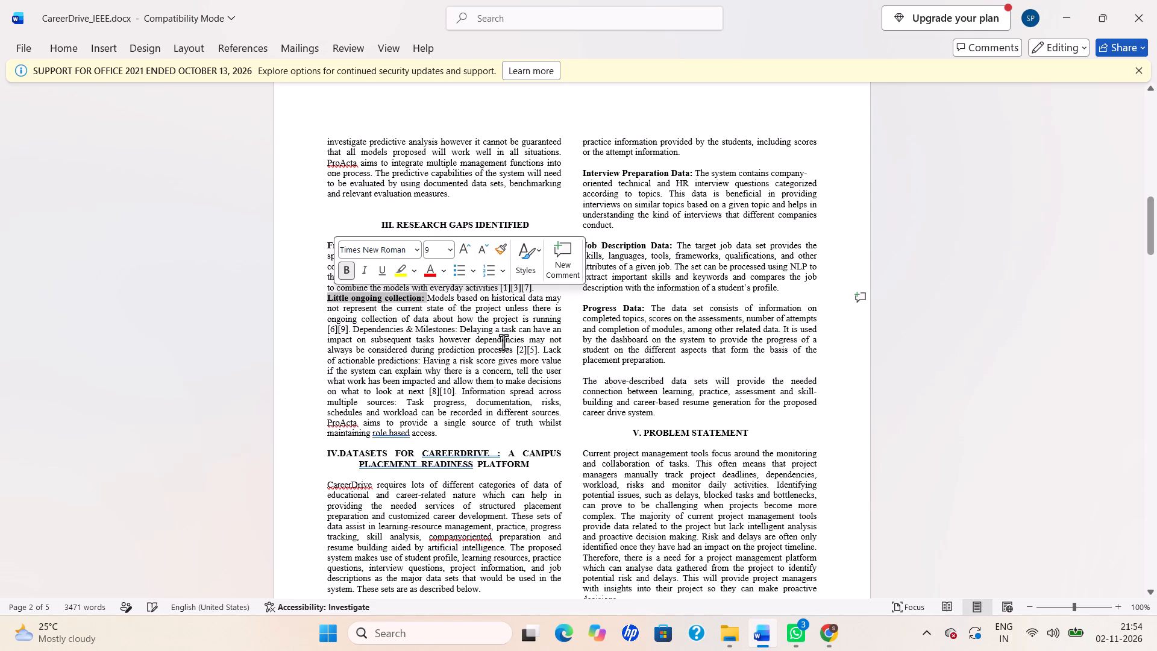
pyautogui.click(351, 330)
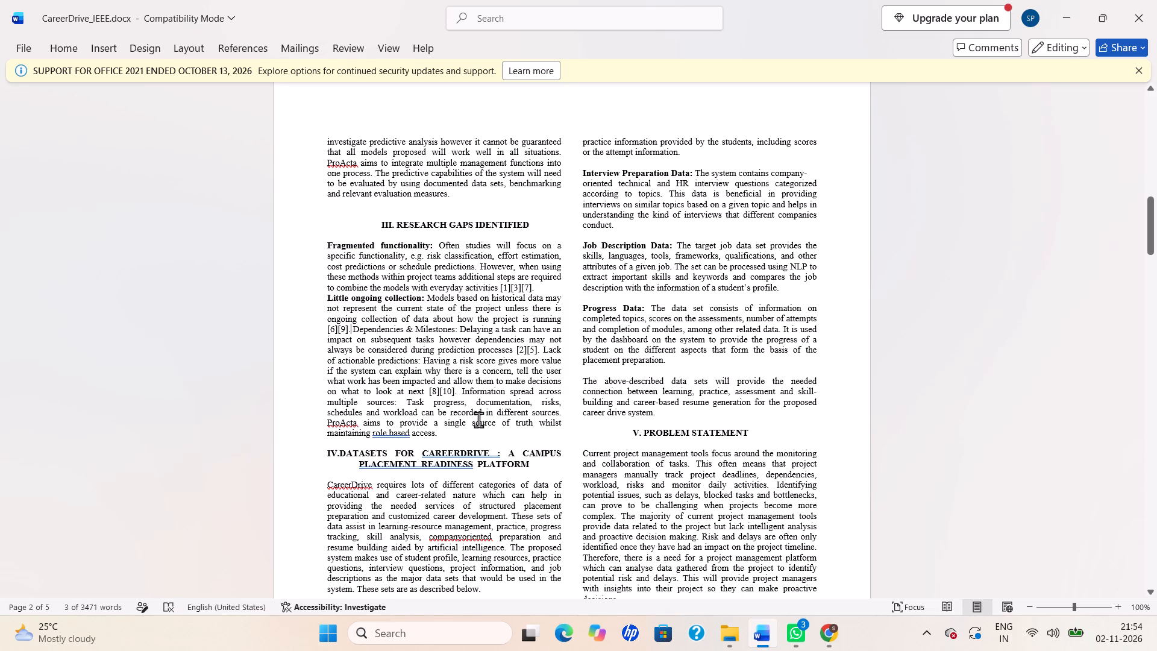
pyautogui.press('Right')
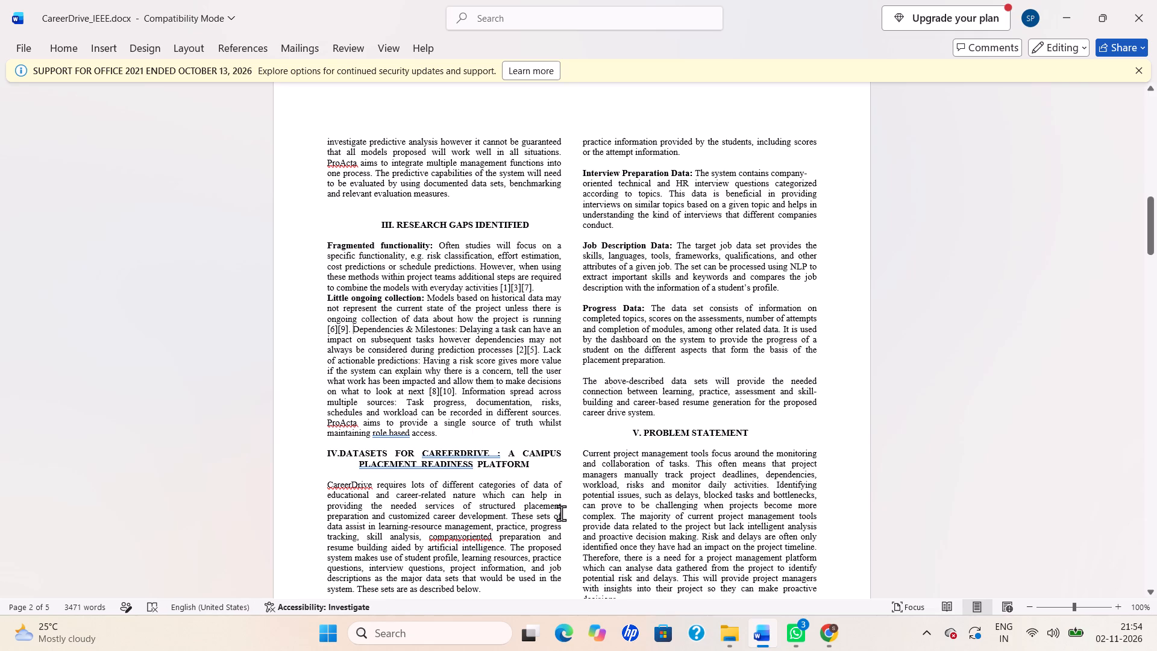
pyautogui.press('Return')
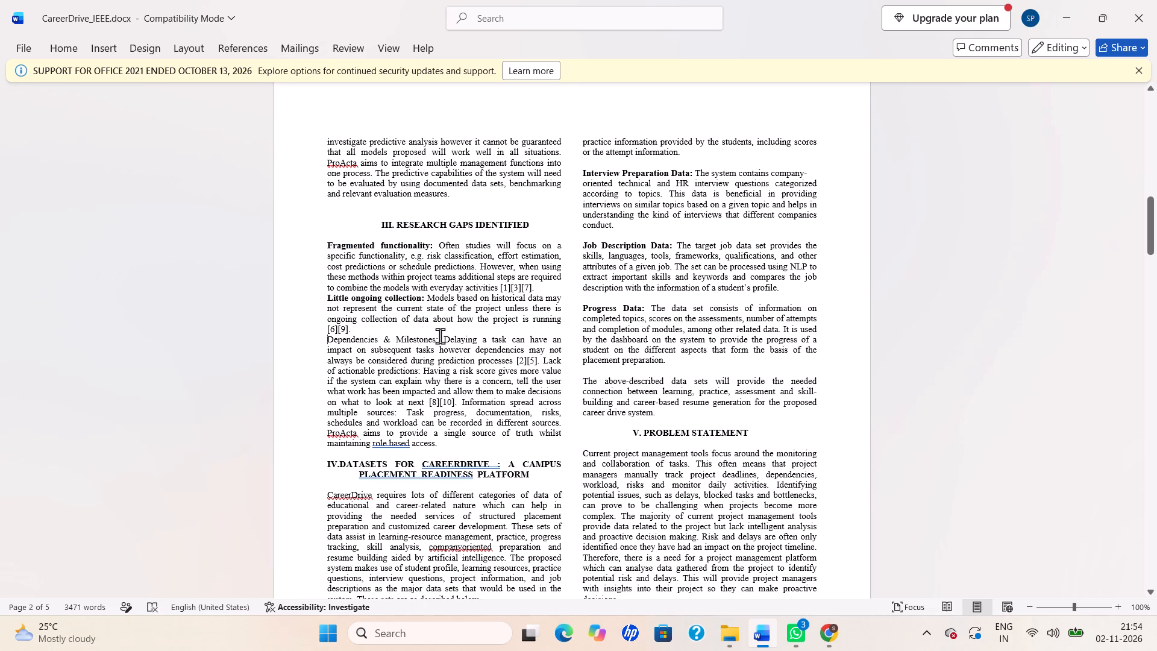
pyautogui.moveTo(440, 338); pyautogui.dragTo(340, 328)
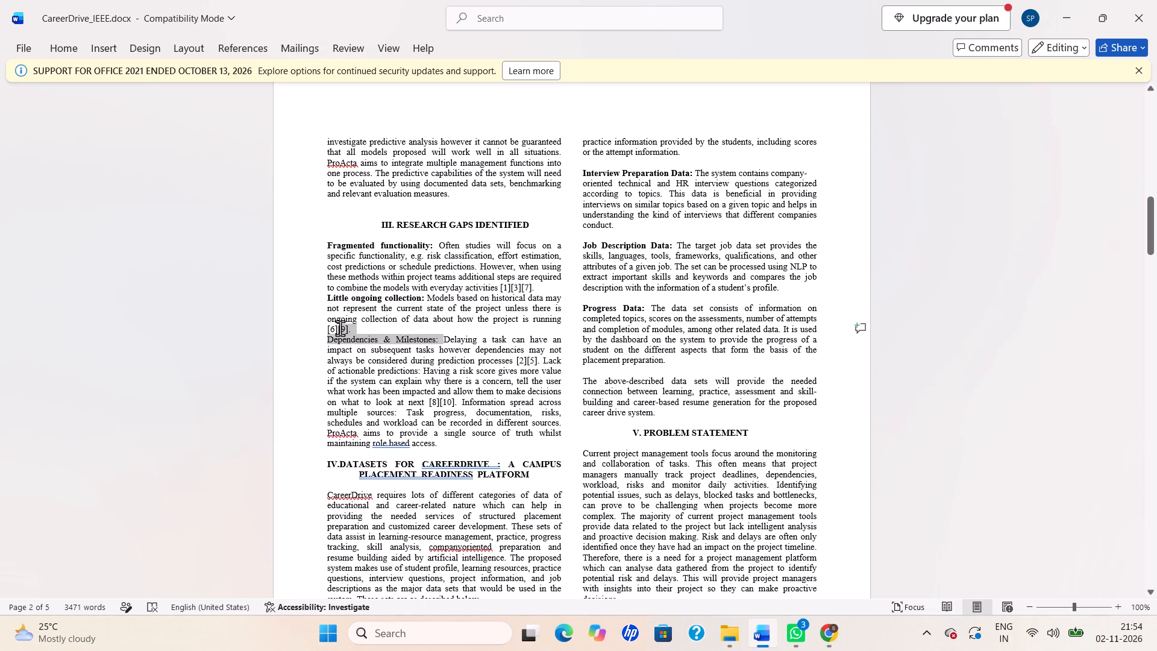
pyautogui.moveTo(340, 328); pyautogui.dragTo(325, 343)
pyautogui.moveTo(325, 343); pyautogui.dragTo(325, 342)
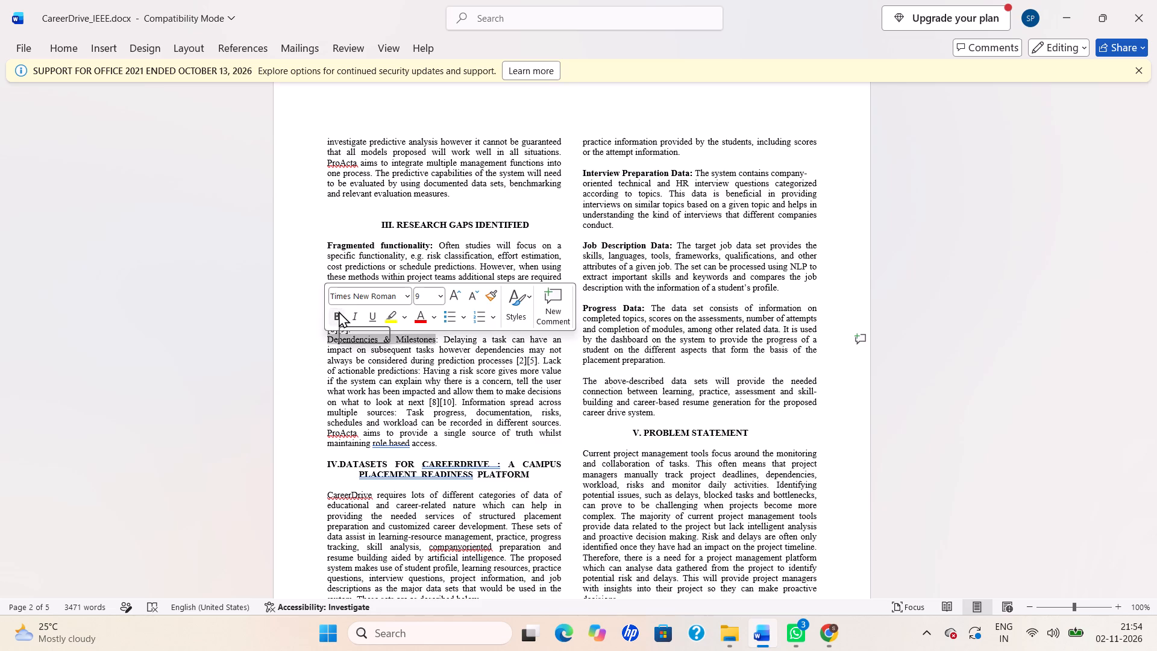
pyautogui.click(339, 311)
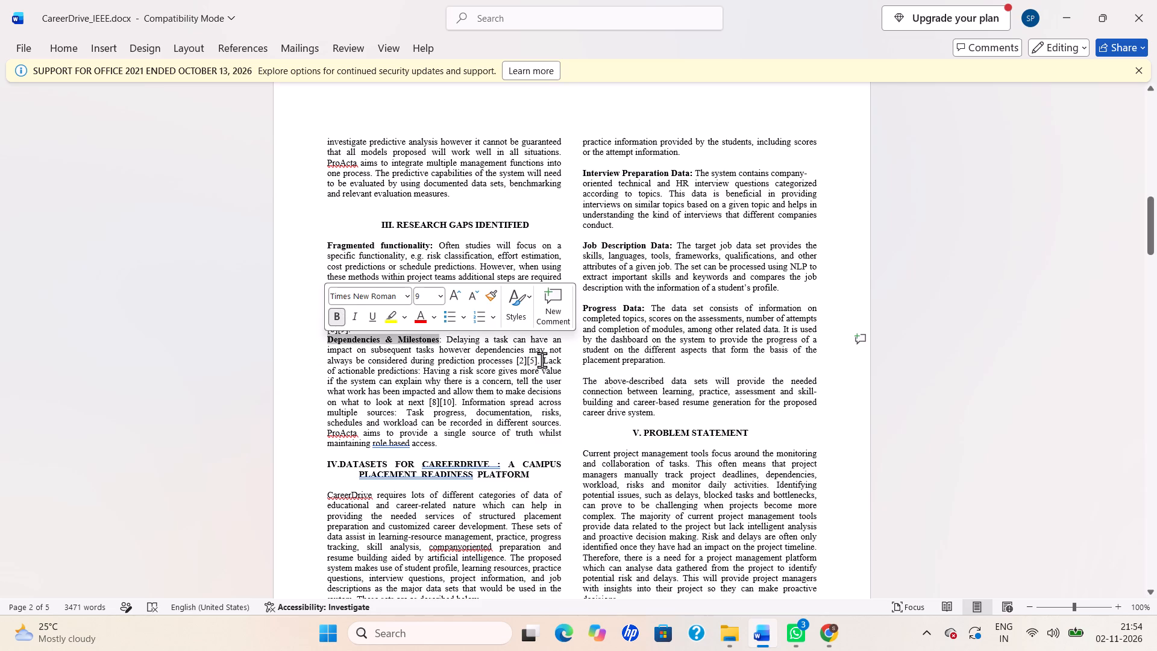
# Start new lines at "Lack of actionable predictions:" and "Information spread across multiple sources" and make both labels bold.
pyautogui.click(542, 360)
pyautogui.press('Return')
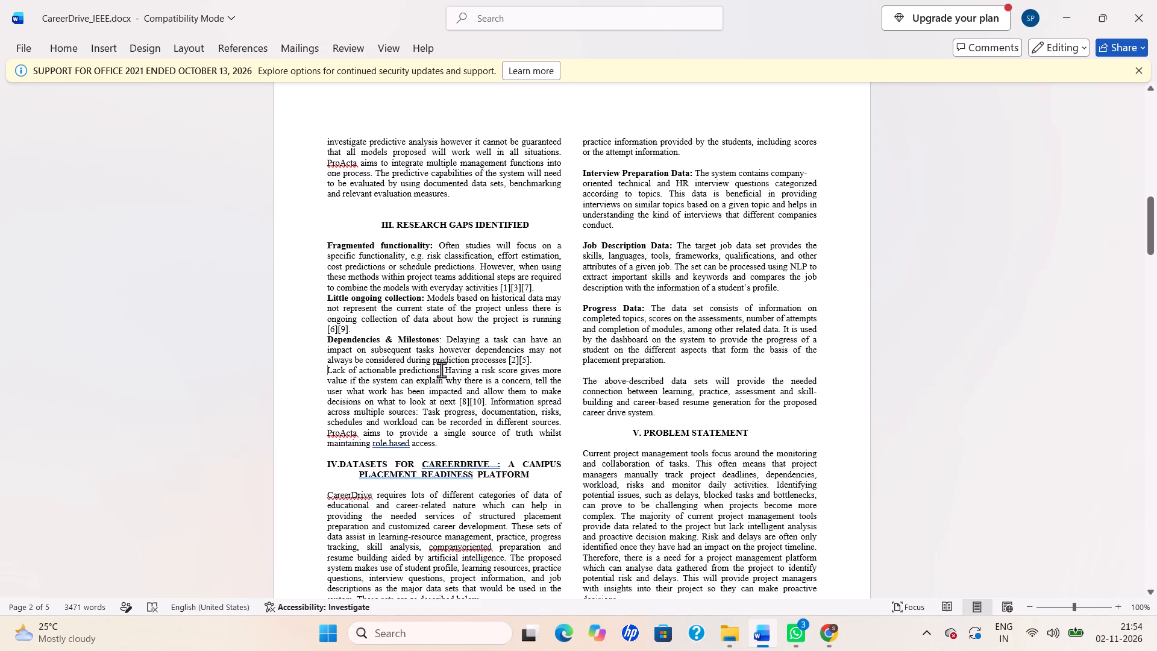
pyautogui.moveTo(441, 370); pyautogui.dragTo(336, 371)
pyautogui.click(349, 348)
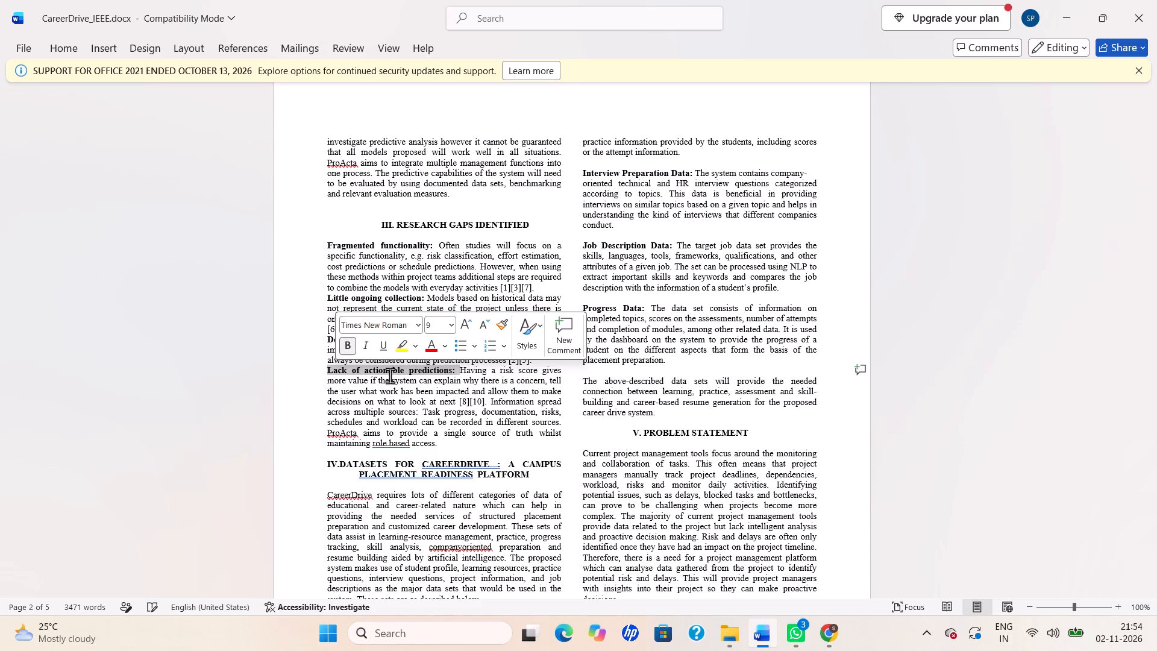
pyautogui.click(490, 401)
pyautogui.press('Return')
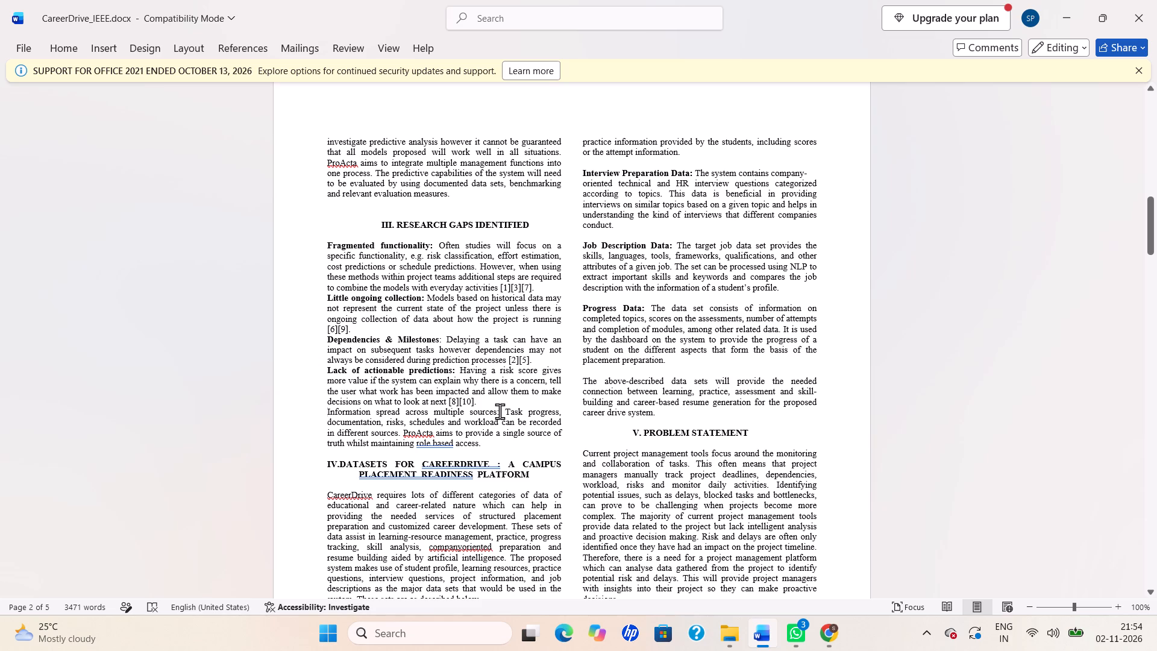
pyautogui.moveTo(500, 411); pyautogui.dragTo(359, 420)
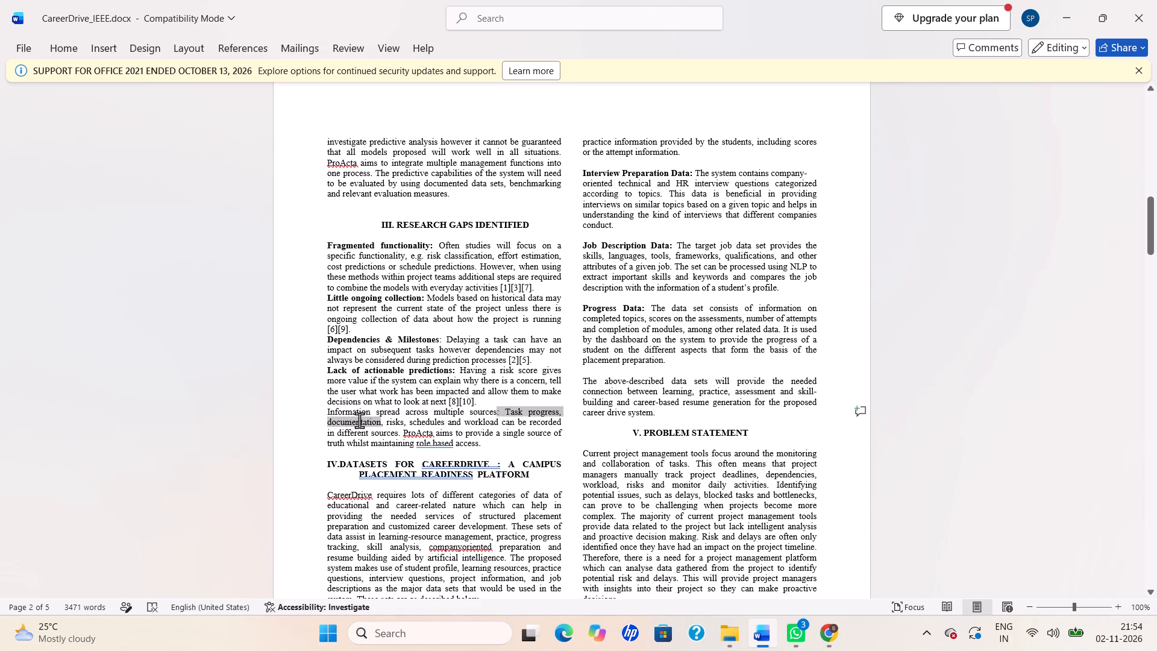
pyautogui.moveTo(359, 420); pyautogui.dragTo(335, 410)
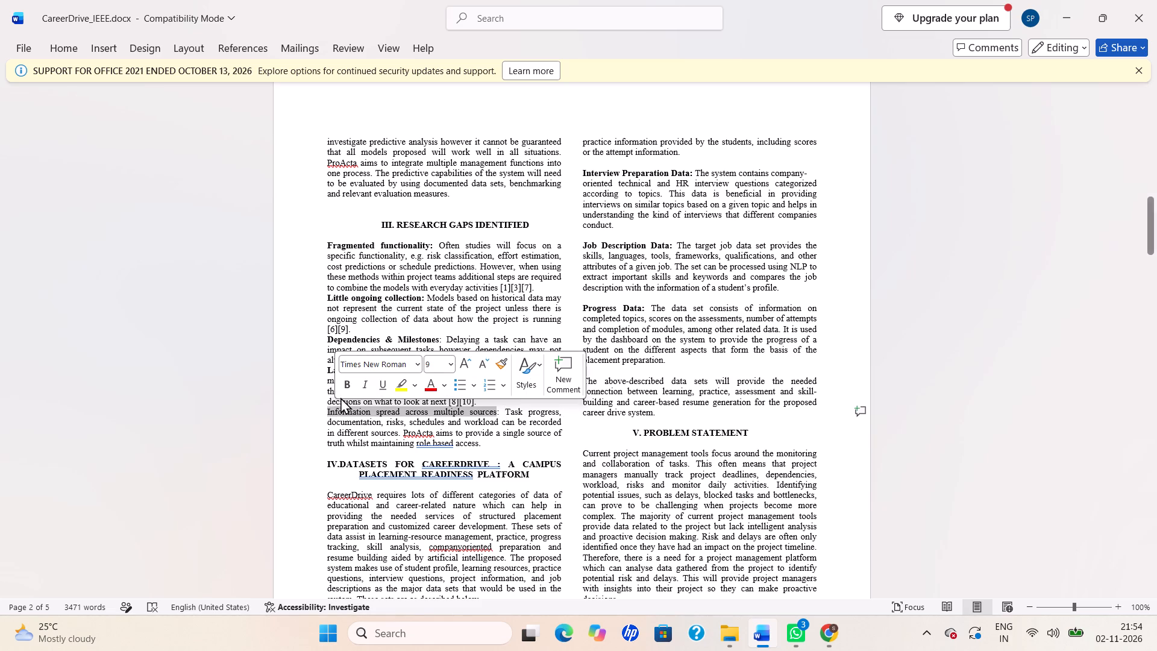
pyautogui.click(342, 389)
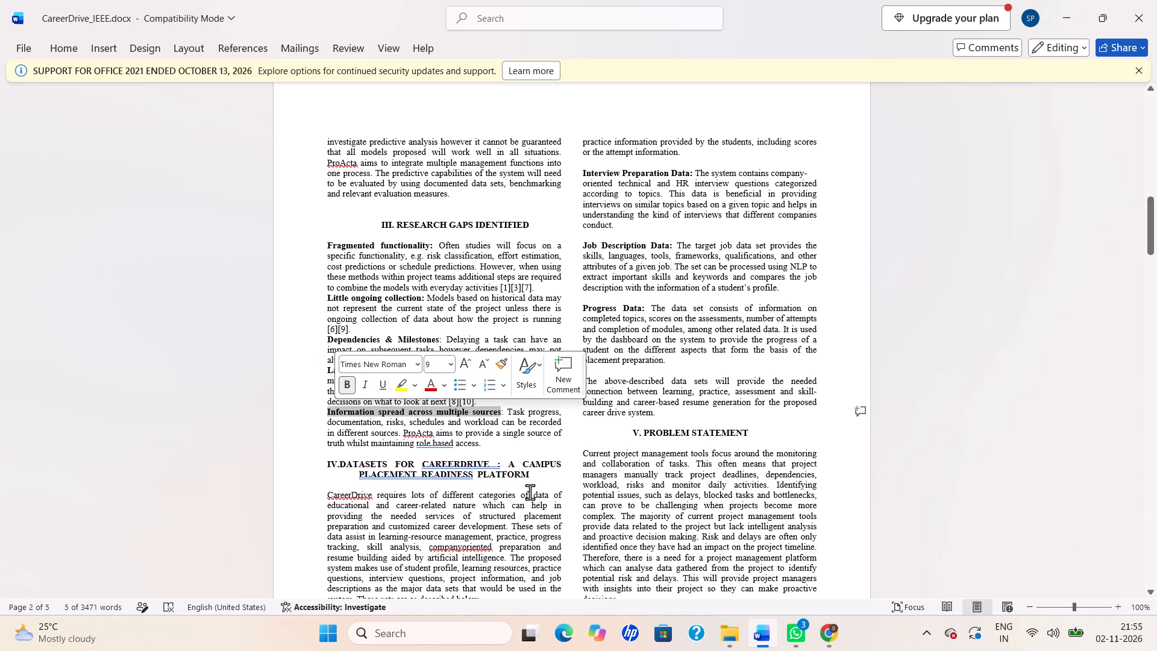
pyautogui.click(565, 427)
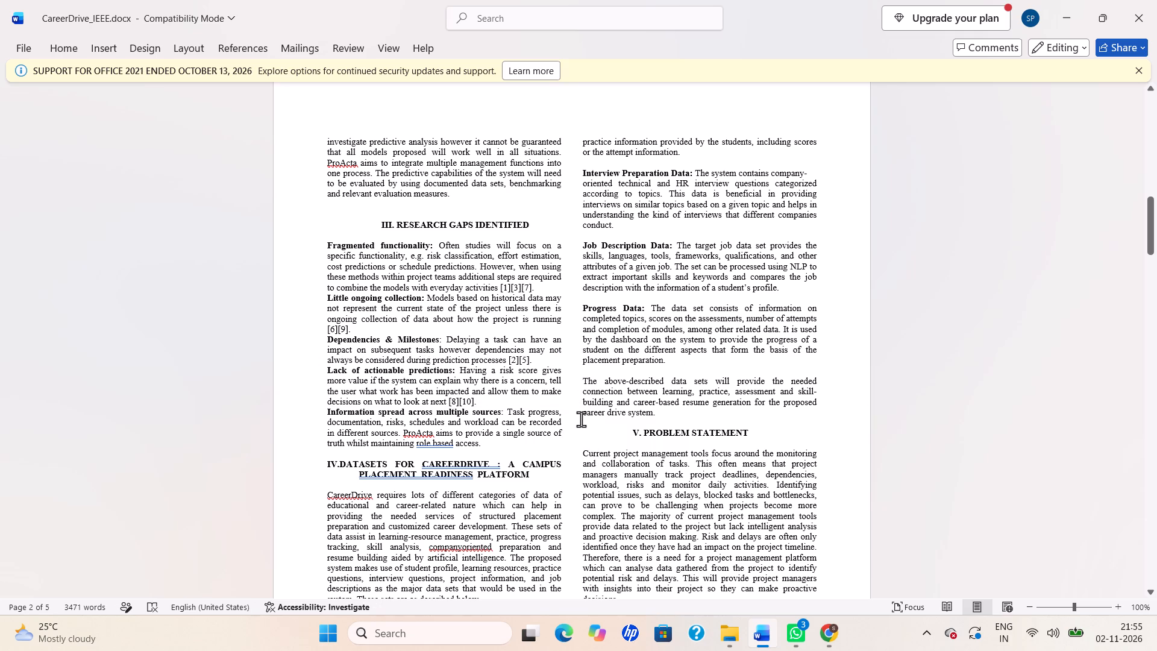
# Delete the datasets text from "practice information provided by the students" through "career drive system." just before "V. PROBLEM STATEMENT".
pyautogui.scroll(-1, 581, 419)
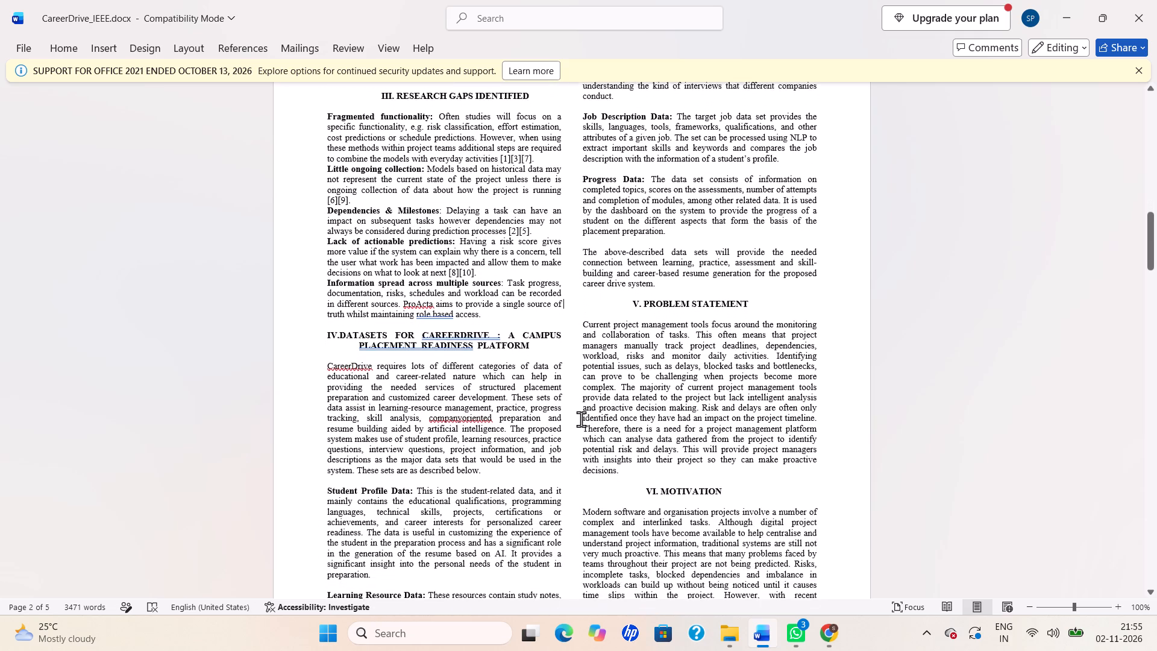
pyautogui.scroll(-1, 581, 419)
pyautogui.scroll(1, 581, 419)
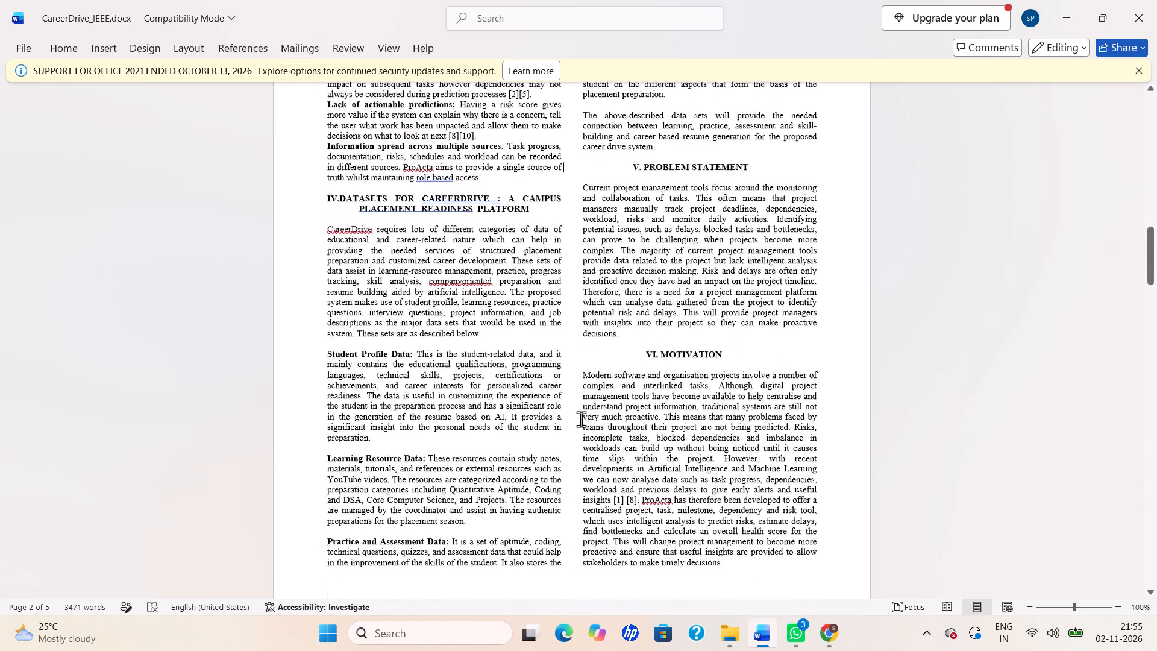
pyautogui.scroll(3, 581, 419)
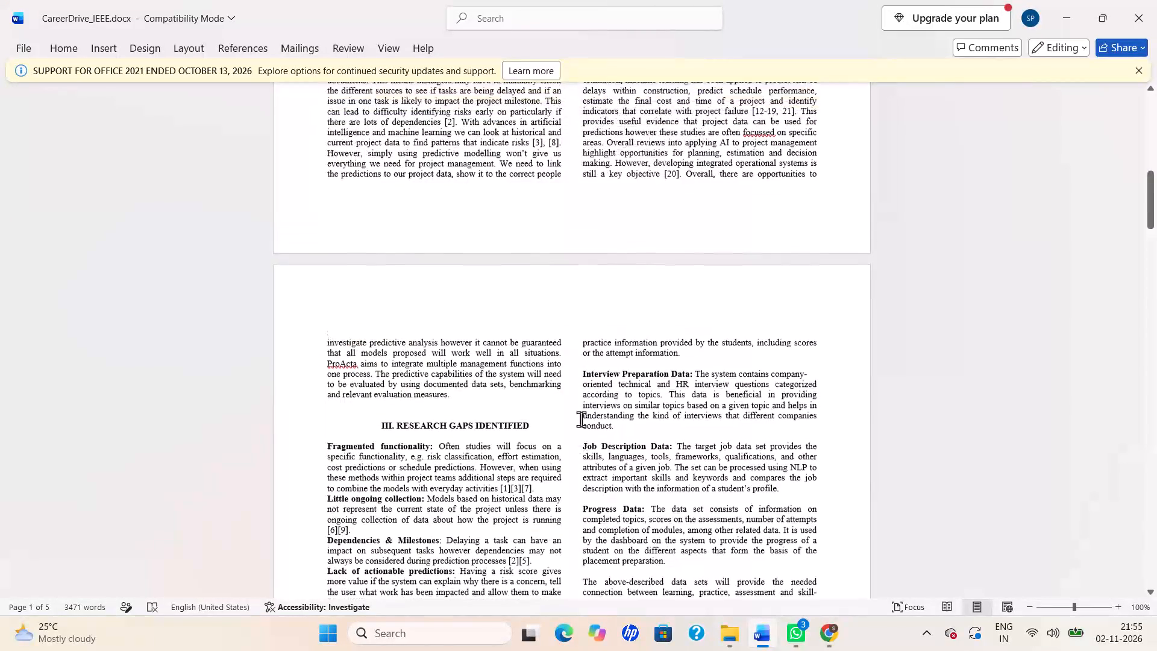
pyautogui.scroll(1, 581, 419)
pyautogui.scroll(-3, 601, 340)
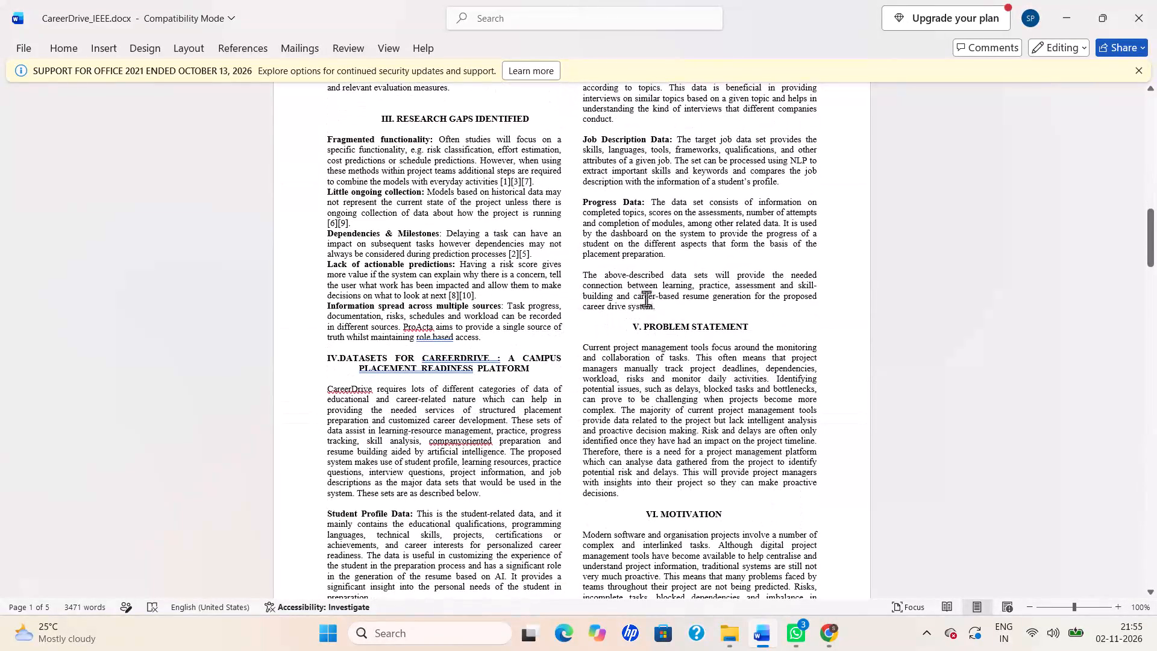
pyautogui.moveTo(666, 304); pyautogui.dragTo(604, 143)
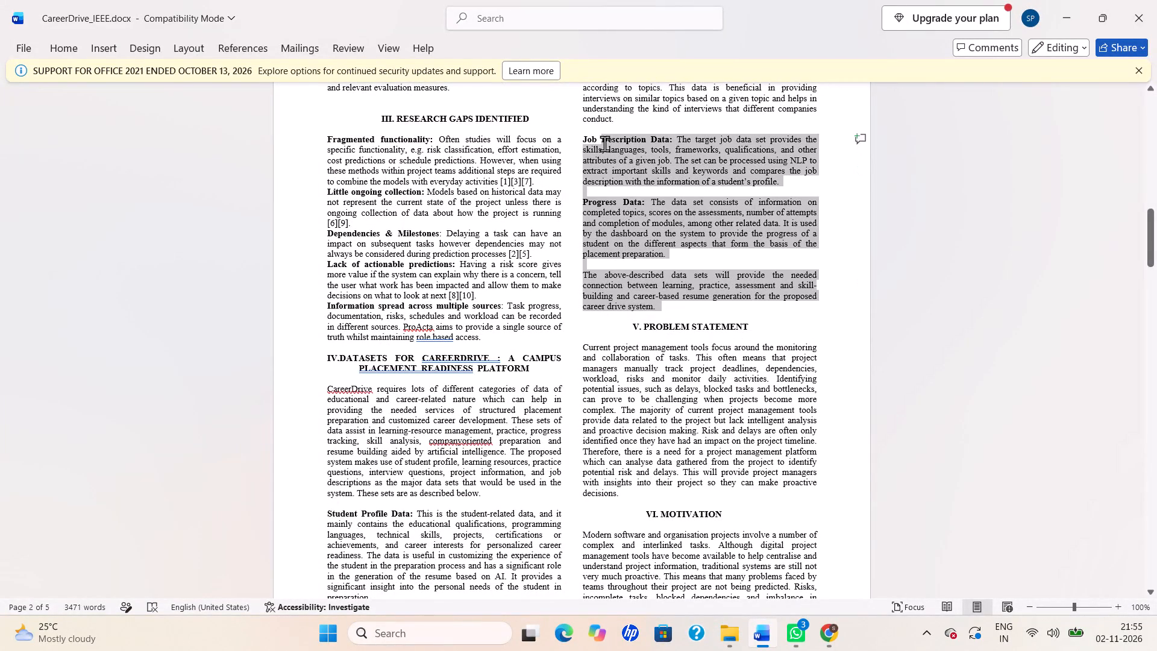
pyautogui.moveTo(604, 143); pyautogui.dragTo(586, 88)
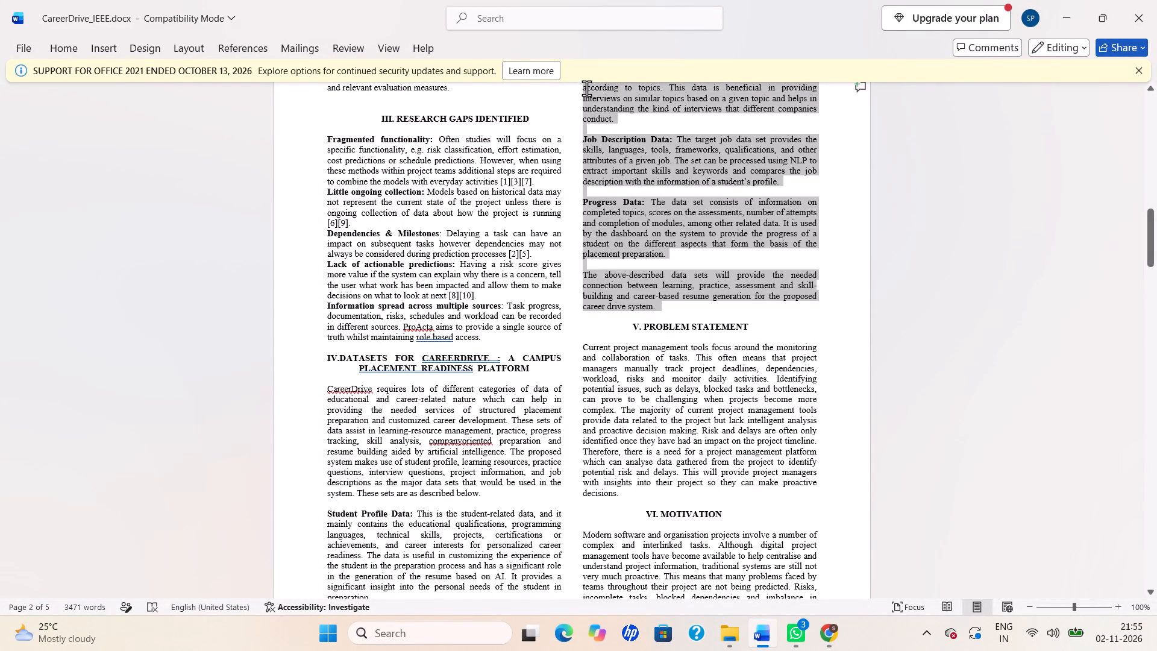
pyautogui.moveTo(586, 88); pyautogui.dragTo(603, 247)
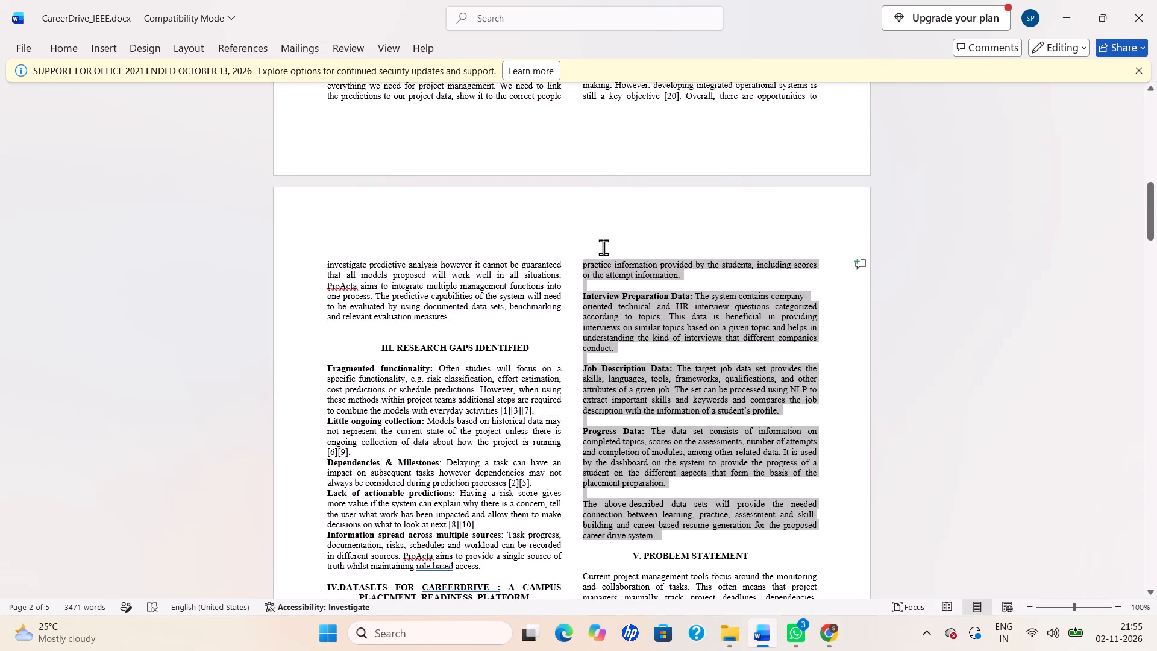
pyautogui.moveTo(603, 247); pyautogui.dragTo(600, 256)
pyautogui.press('BackSpace')
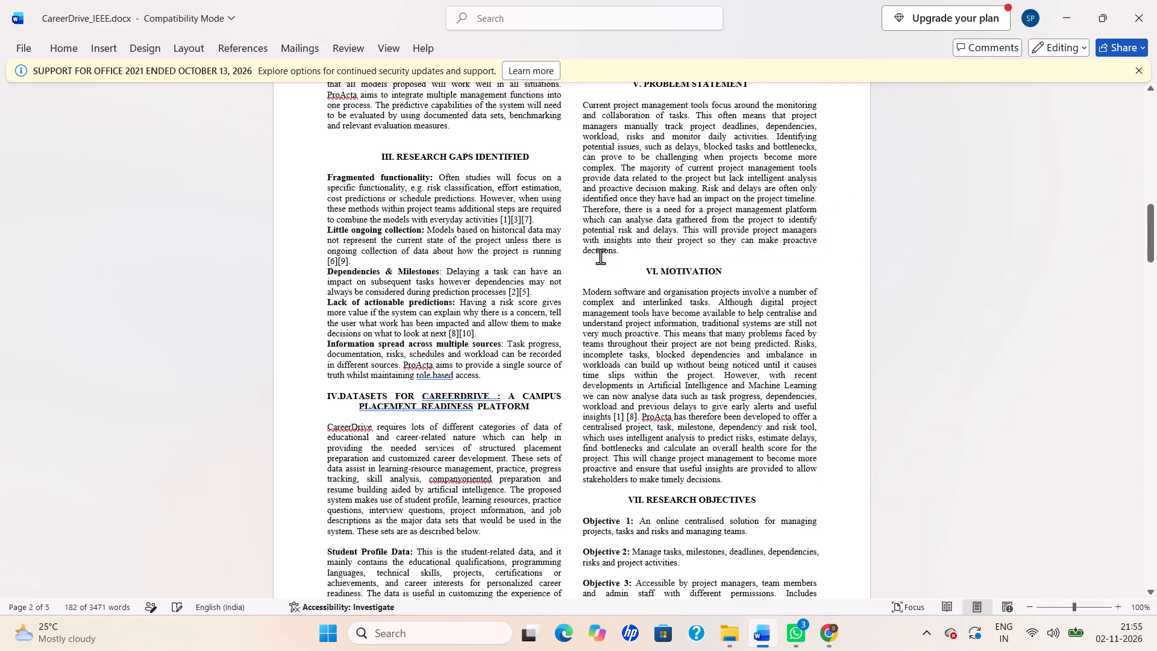
# Delete the remaining section IV datasets text after its opening word "CareerDrive", through the Practice and Assessment Data paragraph.
pyautogui.scroll(-1, 600, 256)
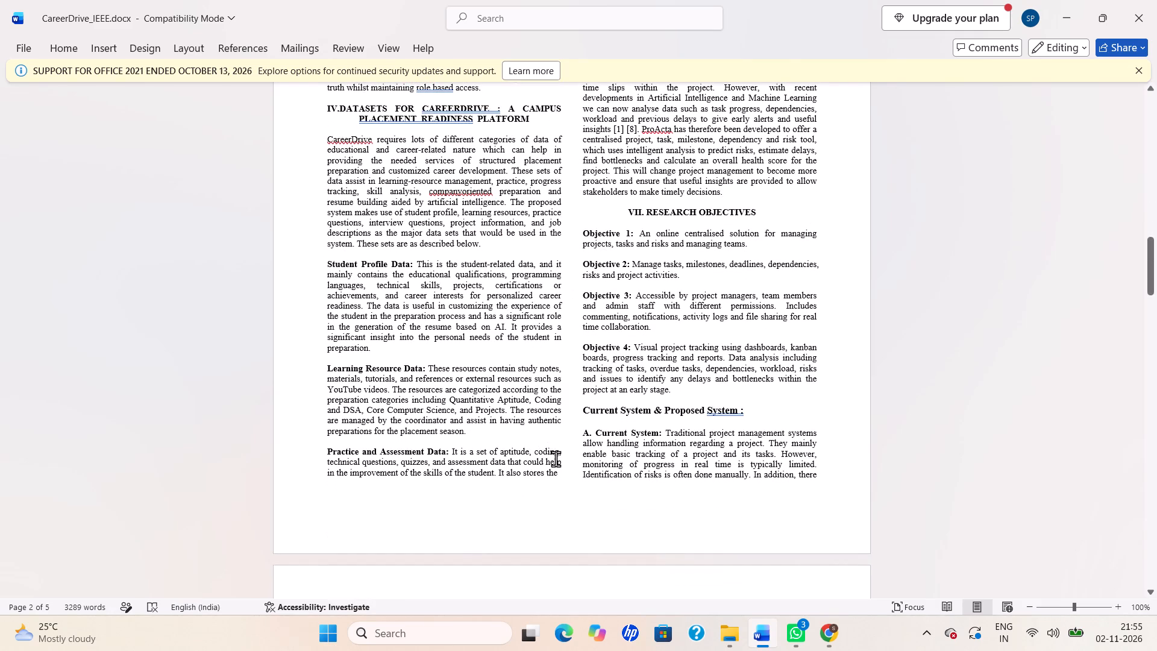
pyautogui.moveTo(559, 472); pyautogui.dragTo(401, 219)
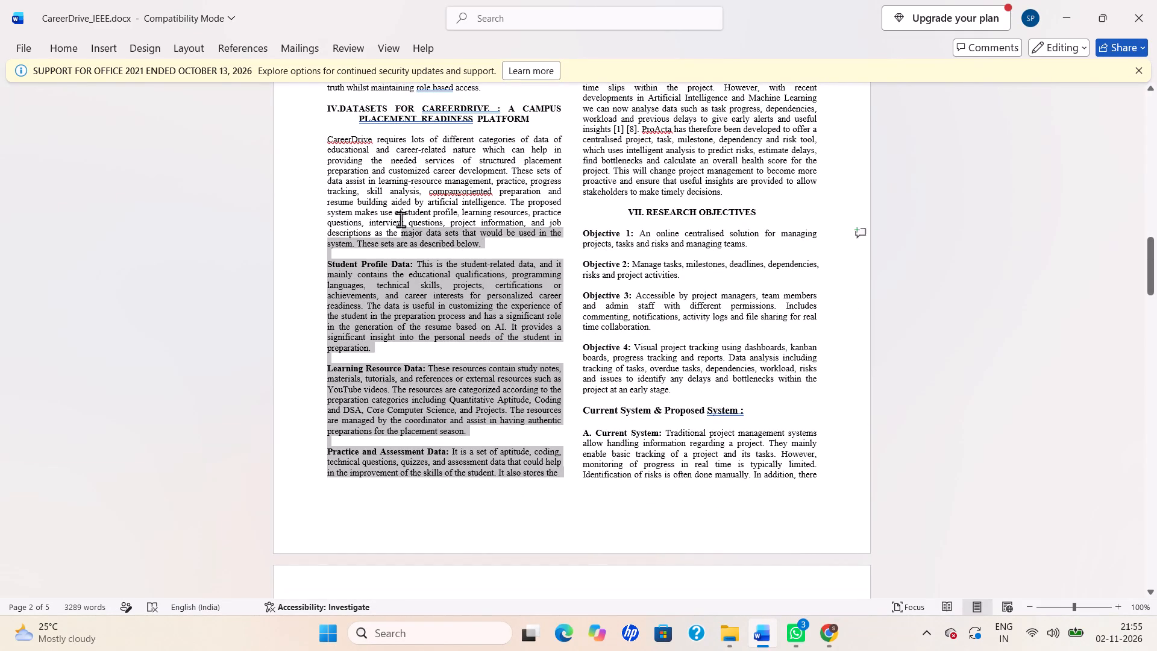
pyautogui.moveTo(401, 219); pyautogui.dragTo(376, 141)
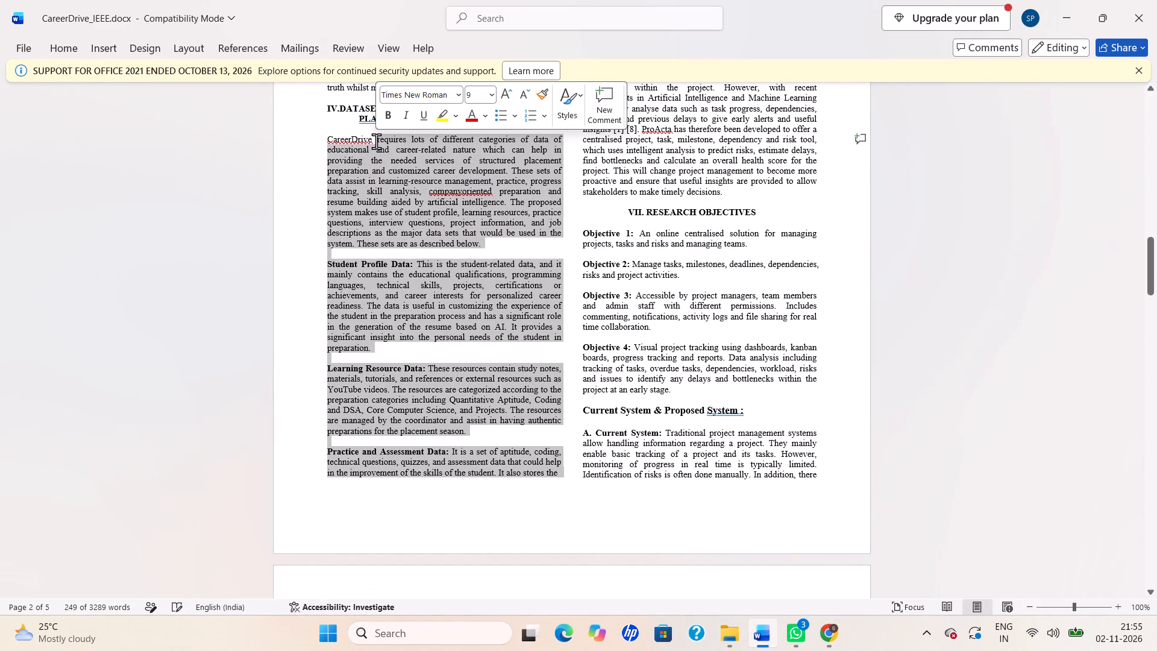
pyautogui.press('BackSpace')
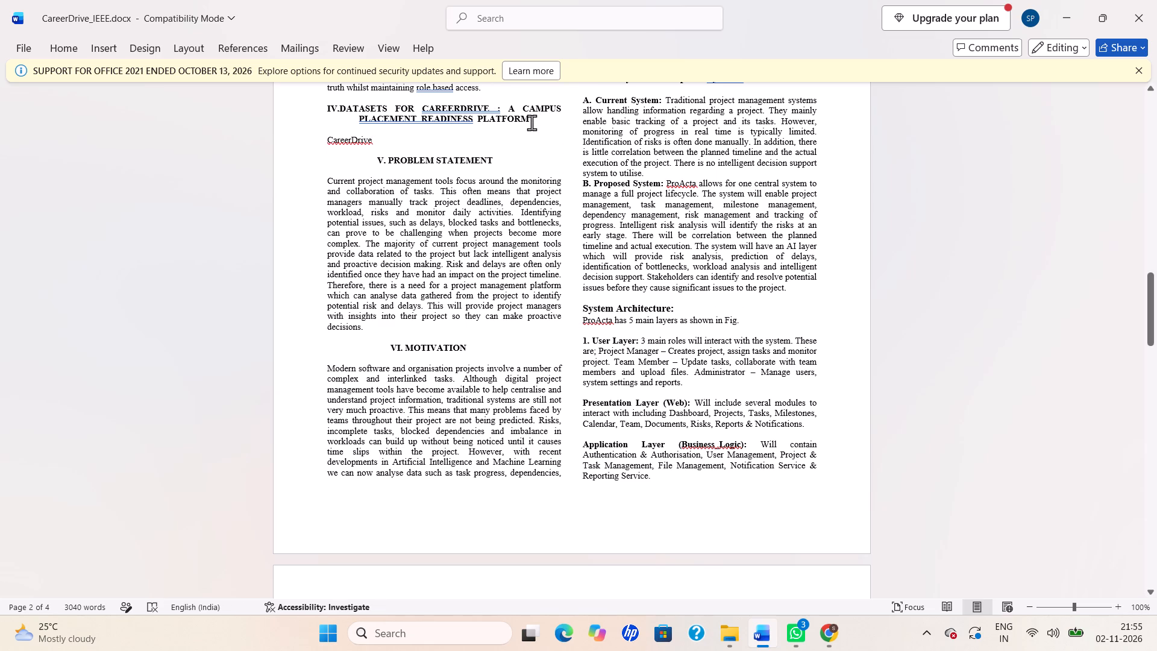
# Replace "CAREERDRIVE : A CAMPUS PLACEMENT READINESS PLATFORM" in the section IV heading with "PROACTA:".
pyautogui.moveTo(534, 125); pyautogui.dragTo(434, 110)
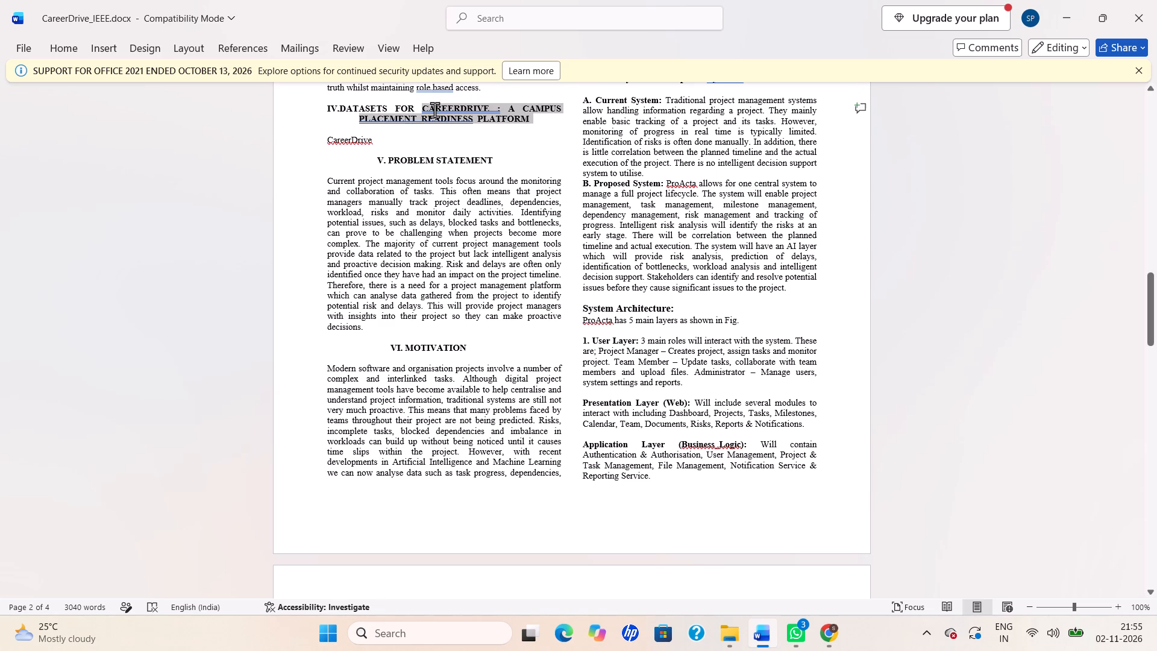
pyautogui.moveTo(434, 110); pyautogui.dragTo(433, 112)
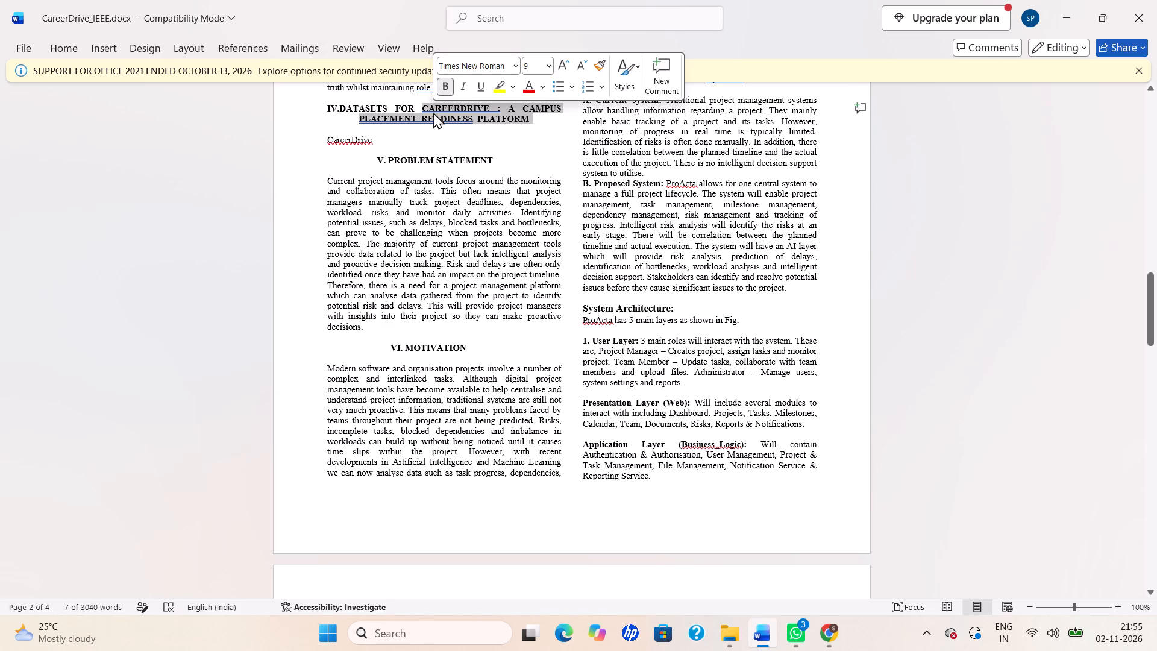
pyautogui.press('BackSpace')
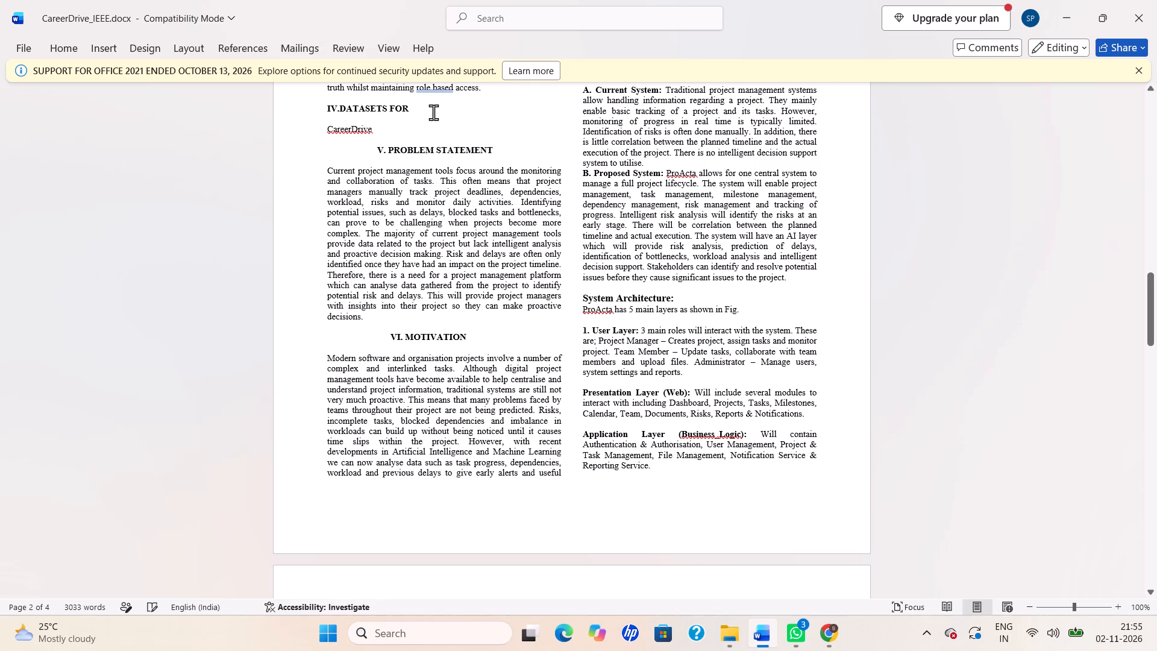
pyautogui.hotkey('shift', 'p')
pyautogui.write('ROACTA')
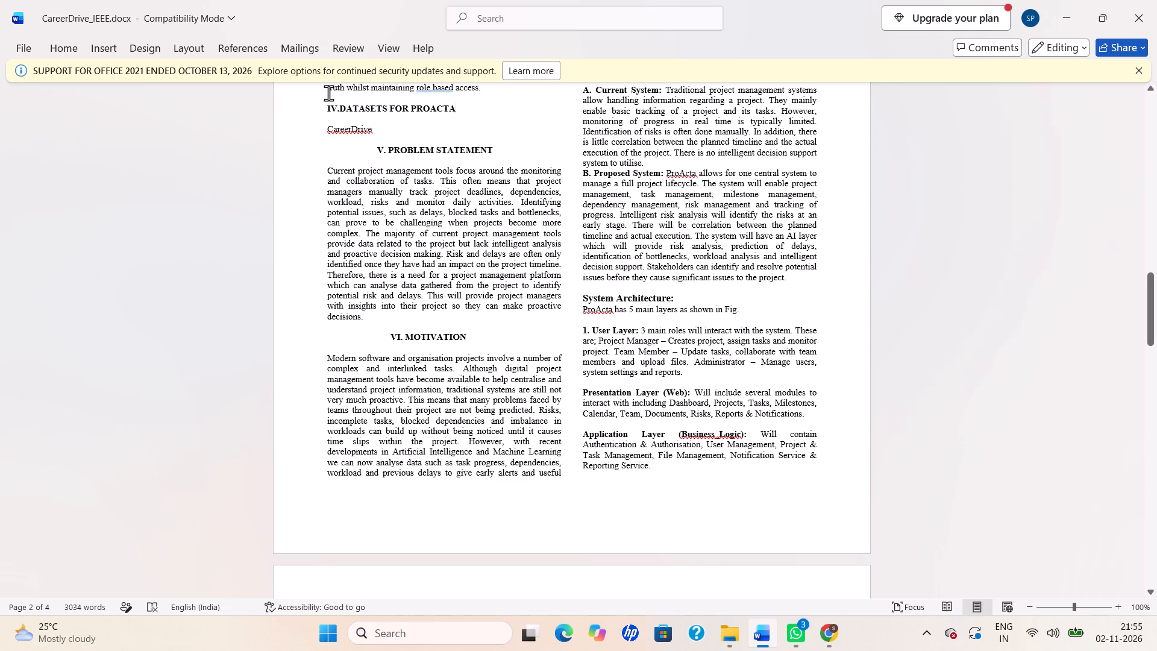
pyautogui.hotkey('shift', ':')
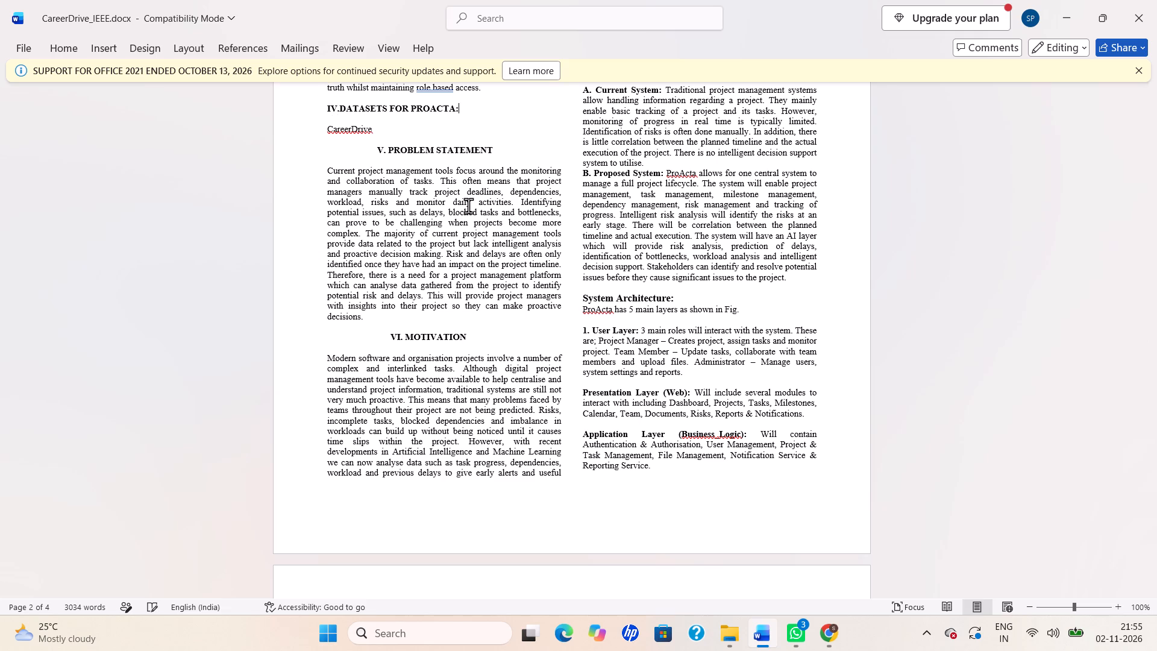
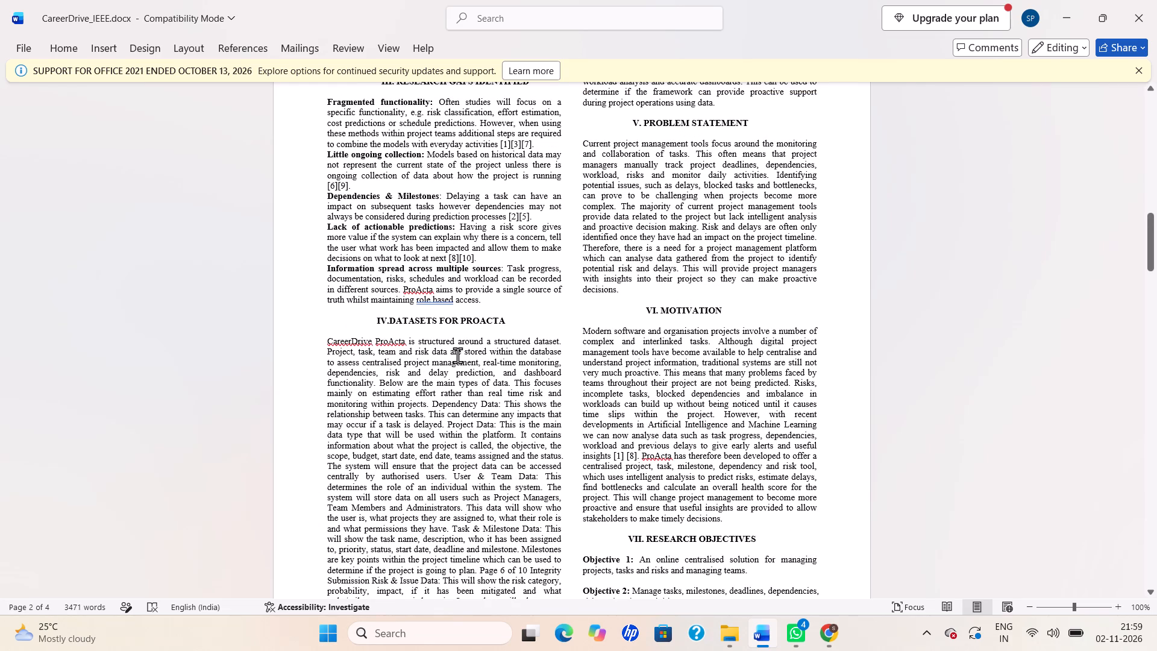
# Delete the word "CareerDrive" from the start of the Datasets for ProActa section so the paragraph begins with "ProActa is structured".
pyautogui.scroll(-1, 457, 355)
pyautogui.click(374, 316)
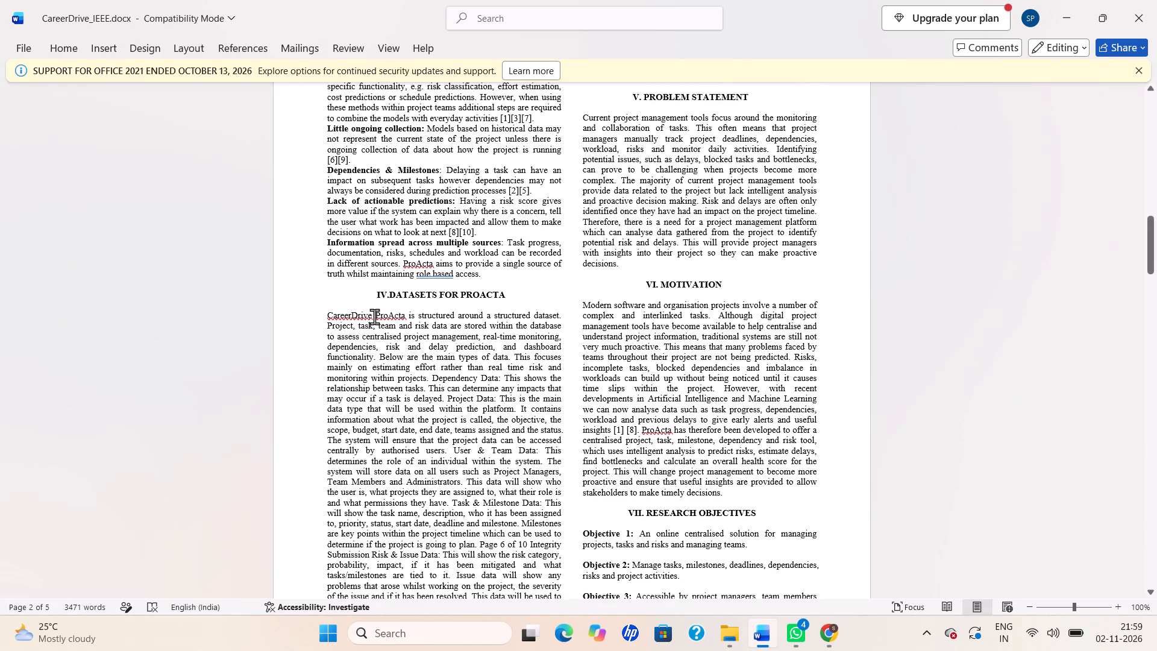
pyautogui.press('BackSpace')
pyautogui.press('BackSpace')
pyautogui.press('BackSpace')
pyautogui.press('BackSpace')
pyautogui.press('BackSpace')
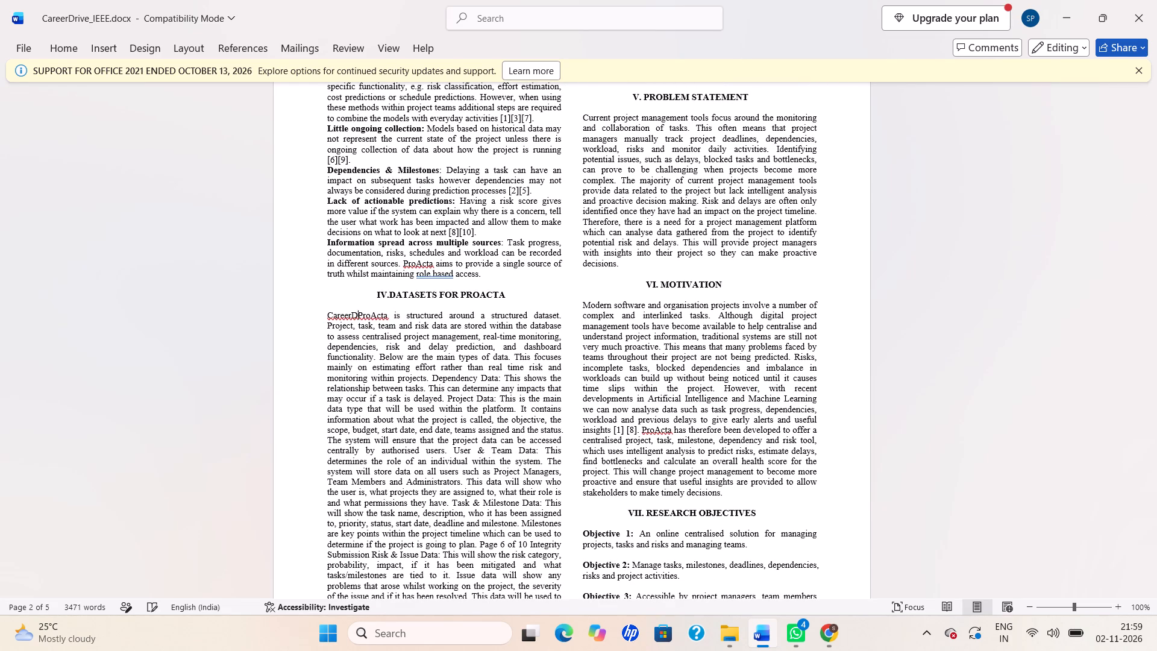
pyautogui.press('BackSpace')
pyautogui.press('BackSpace')
pyautogui.press('BackSpace')
pyautogui.press('BackSpace')
pyautogui.press('BackSpace')
pyautogui.press('BackSpace')
pyautogui.press('BackSpace')
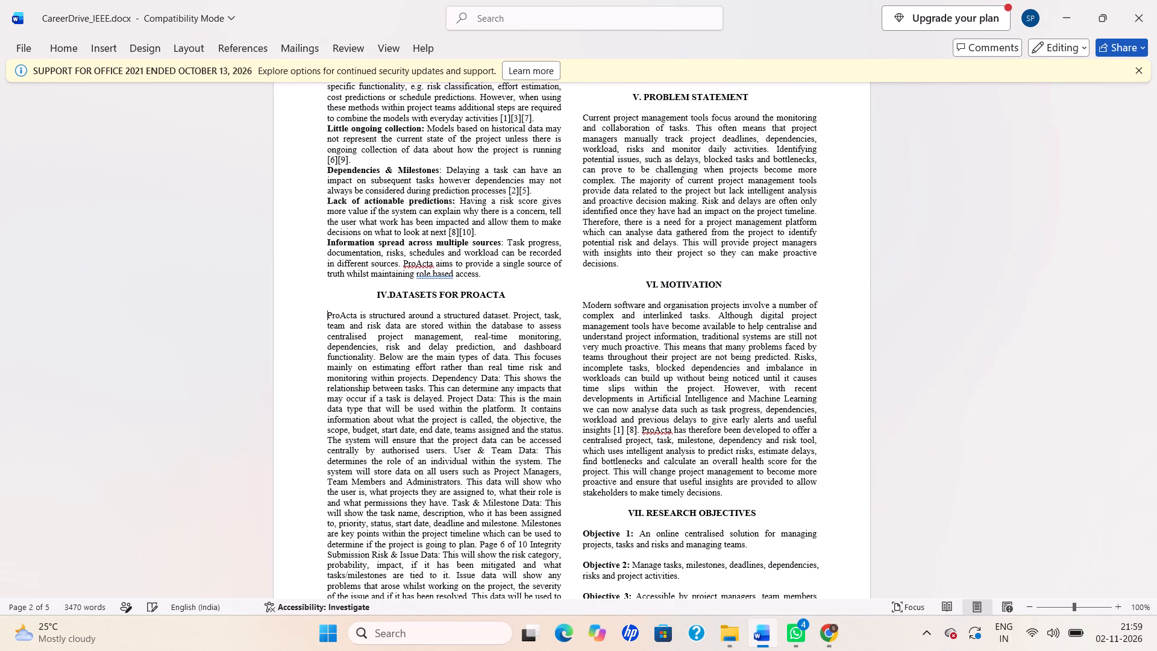
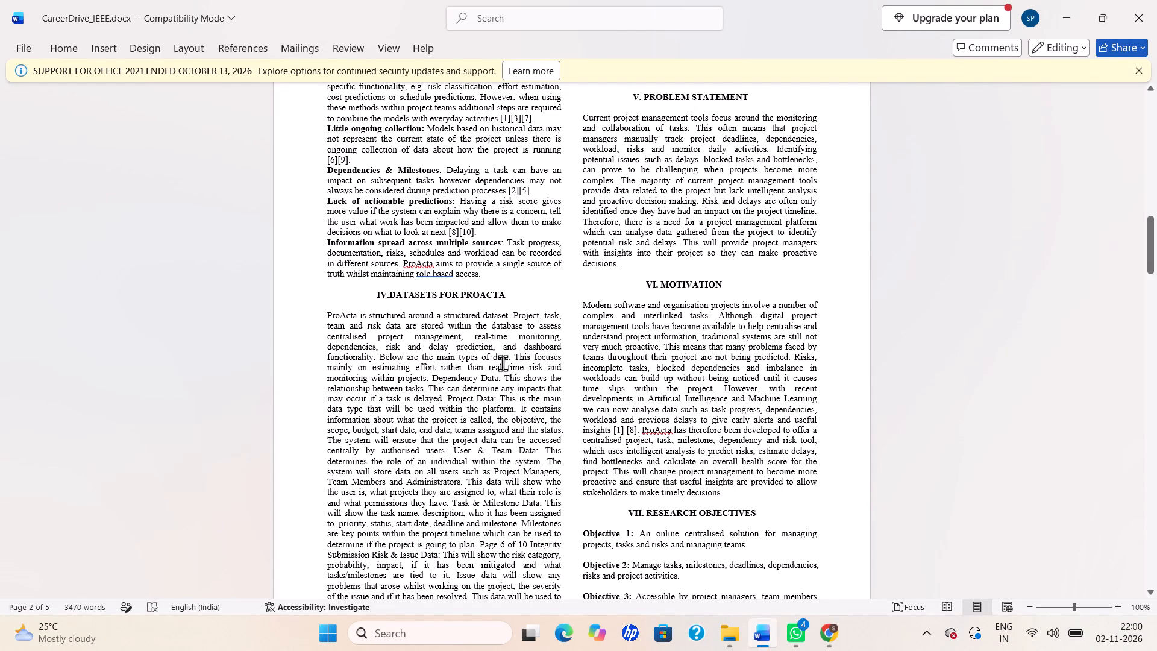
# Start a new paragraph at "Dependency Data:" in the Datasets for ProActa section.
pyautogui.click(431, 377)
pyautogui.press('Return')
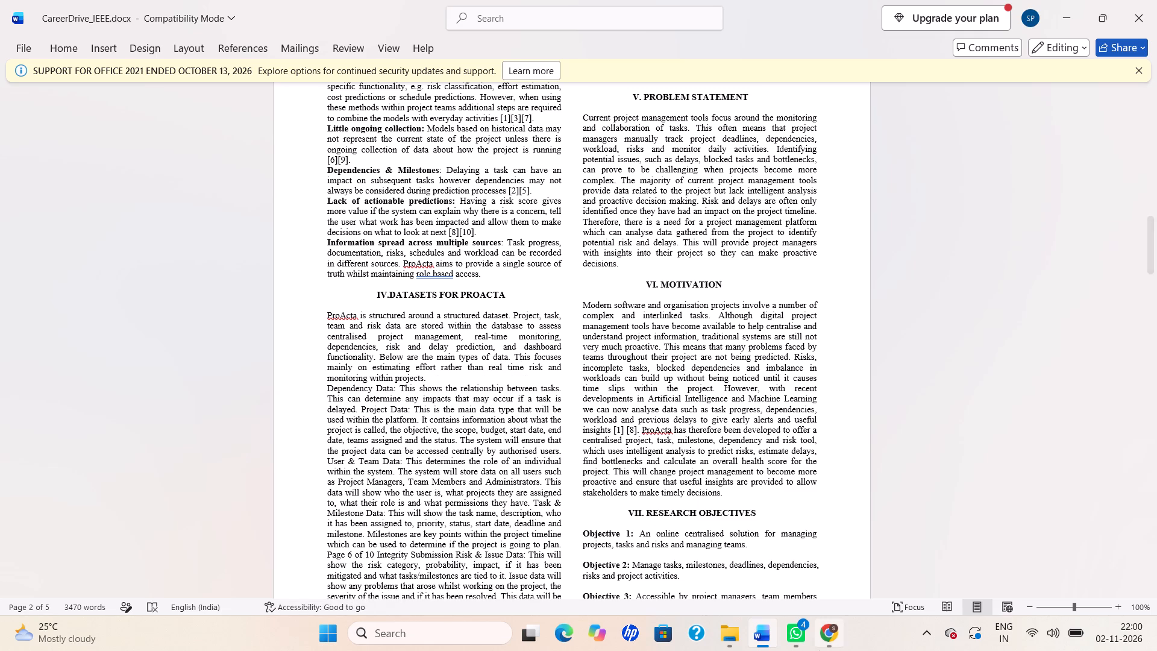
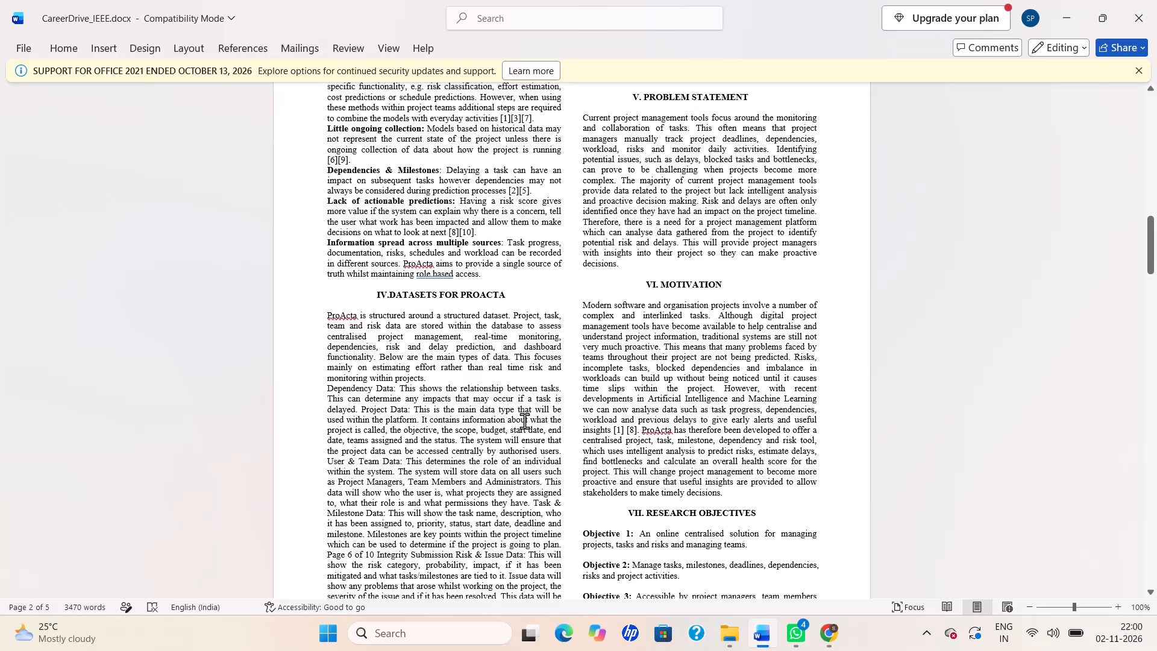
# Start Project Data, User & Team Data, and Task & Milestone Data each on a new line in the datasets section.
pyautogui.scroll(-1, 524, 421)
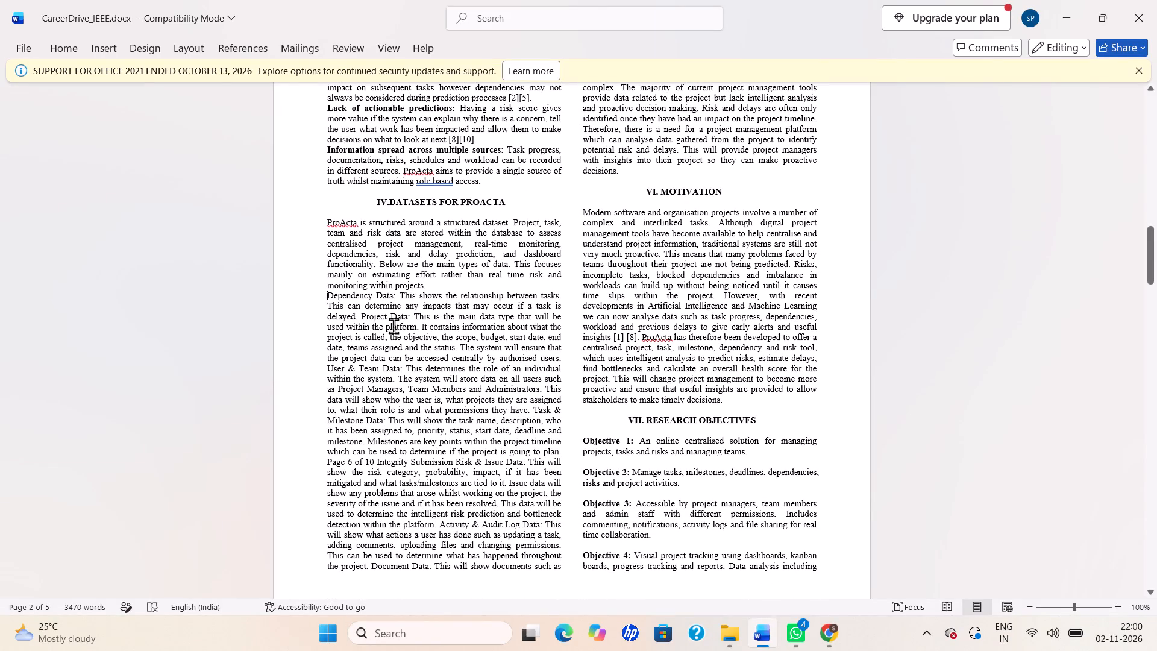
pyautogui.click(362, 315)
pyautogui.press('Return')
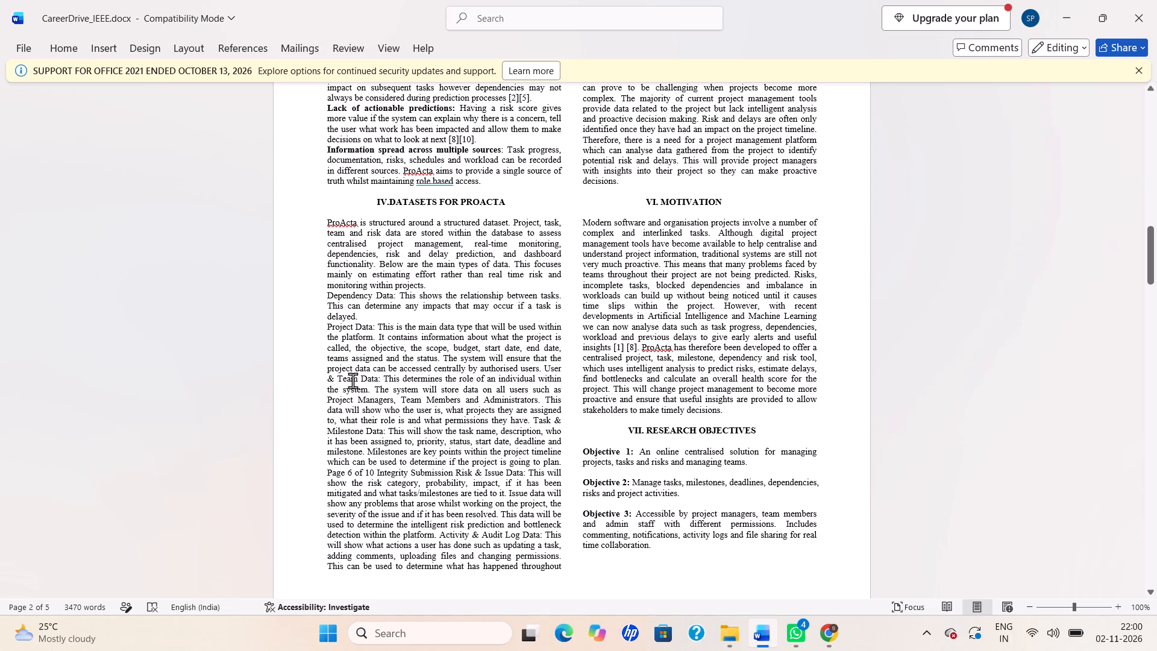
pyautogui.click(541, 371)
pyautogui.press('Right')
pyautogui.press('Return')
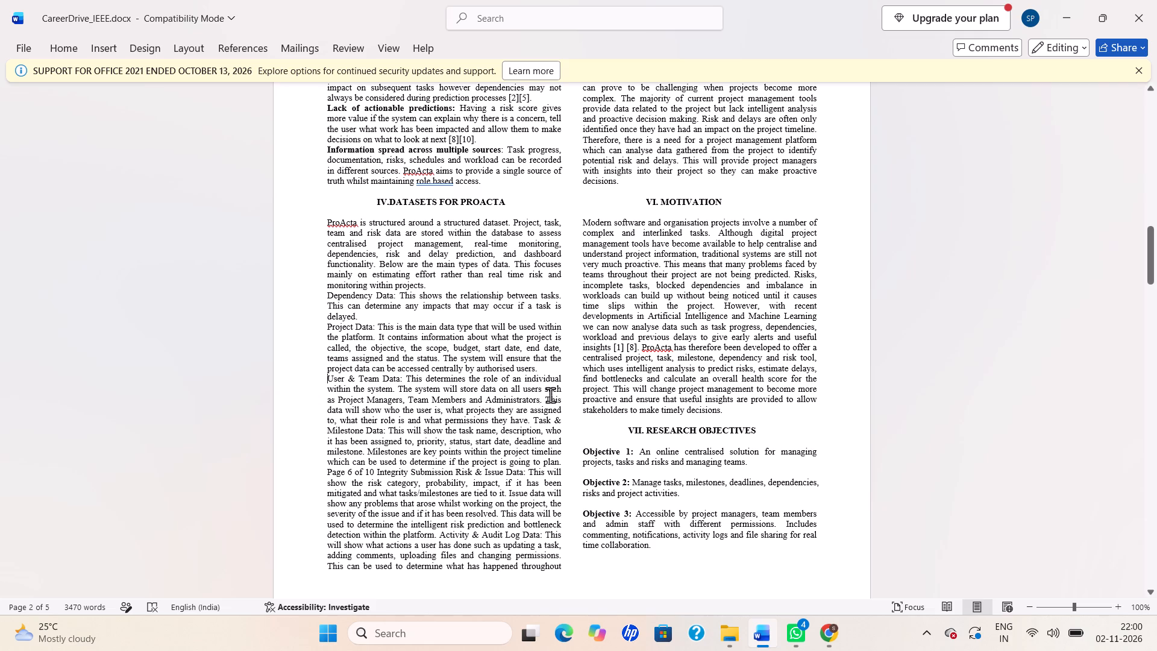
pyautogui.click(534, 421)
pyautogui.press('Return')
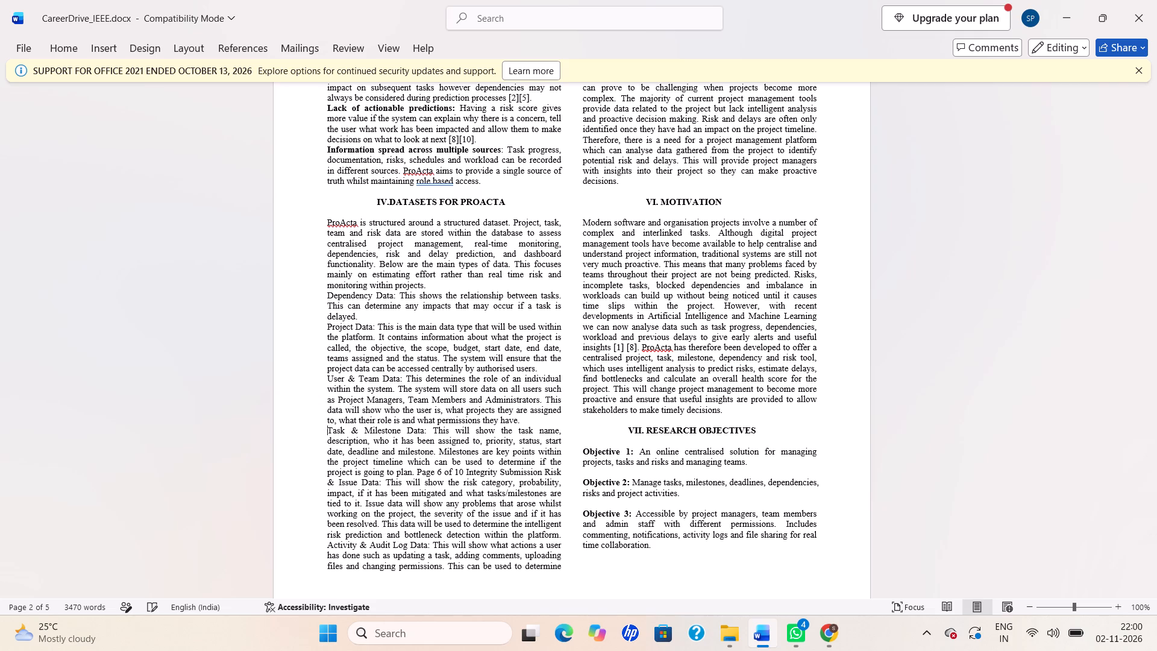
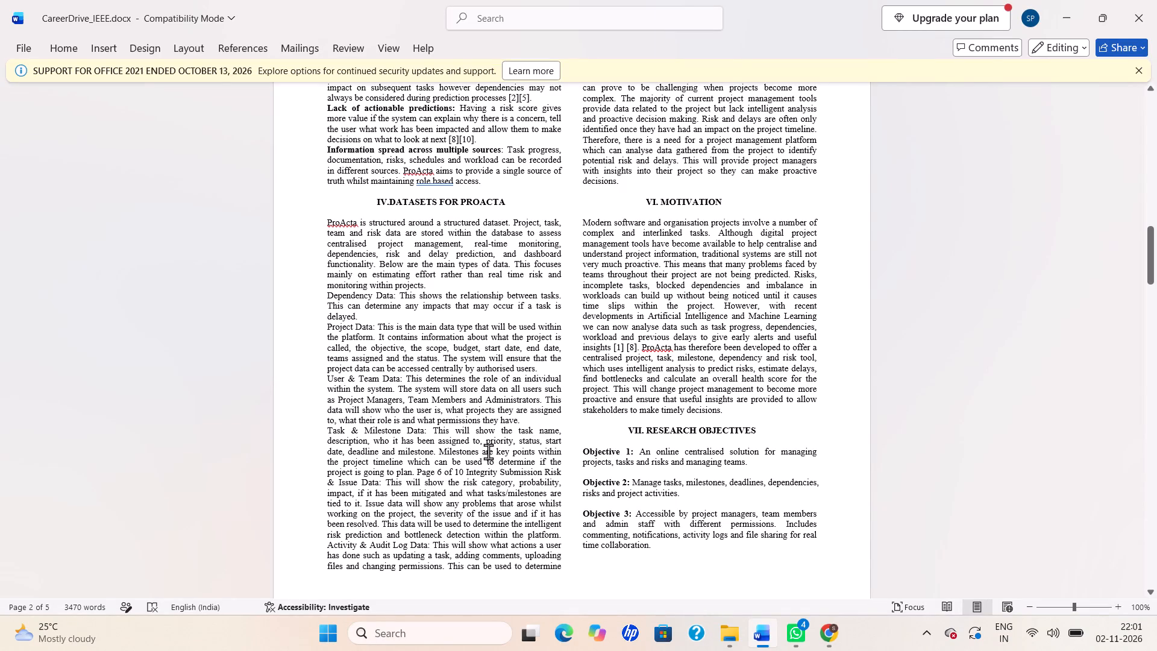
# Delete the stray wording "Page 6 of 10 Integrity Submission" before "Risk & Issue Data" in the Datasets for ProActa section.
pyautogui.click(542, 474)
pyautogui.press('BackSpace')
pyautogui.press('BackSpace')
pyautogui.press('BackSpace')
pyautogui.press('BackSpace')
pyautogui.press('BackSpace')
pyautogui.press('BackSpace')
pyautogui.press('BackSpace')
pyautogui.press('BackSpace')
pyautogui.press('BackSpace')
pyautogui.press('BackSpace')
pyautogui.press('BackSpace')
pyautogui.press('BackSpace')
pyautogui.press('BackSpace')
pyautogui.press('BackSpace')
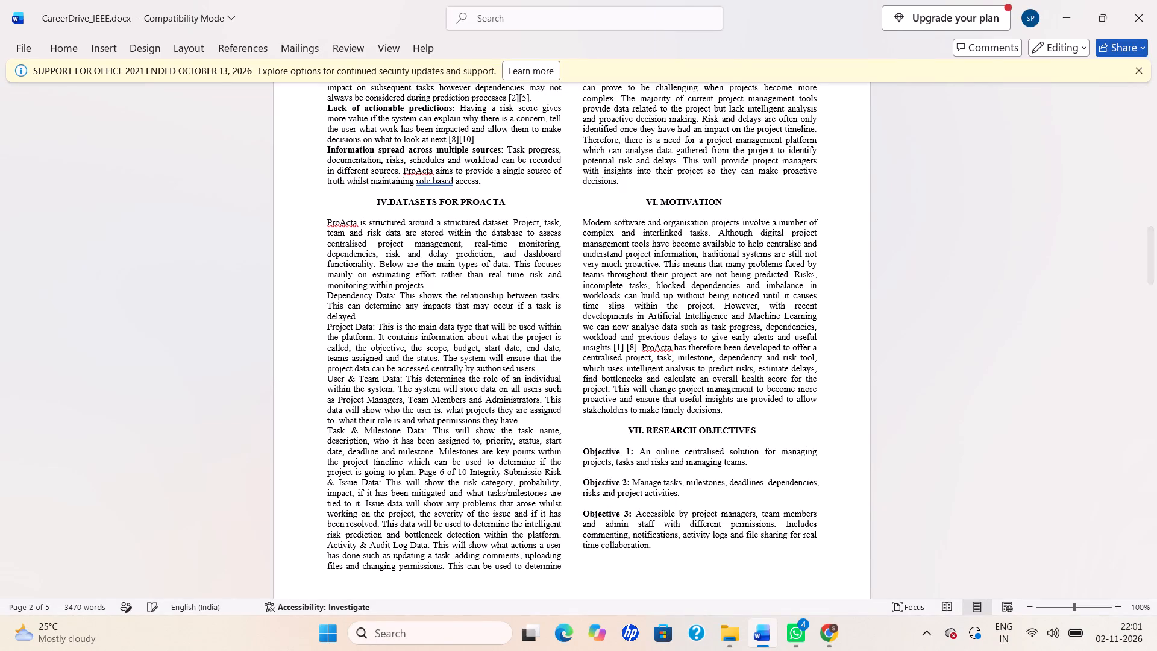
# Delete the stray "Page 6 of 10 Integrity Submissio" text in the datasets section and start "Risk & Issue Data" on a new line.
pyautogui.press('BackSpace')
pyautogui.press('BackSpace')
pyautogui.press('BackSpace')
pyautogui.press('BackSpace')
pyautogui.press('BackSpace')
pyautogui.press('BackSpace')
pyautogui.press('BackSpace')
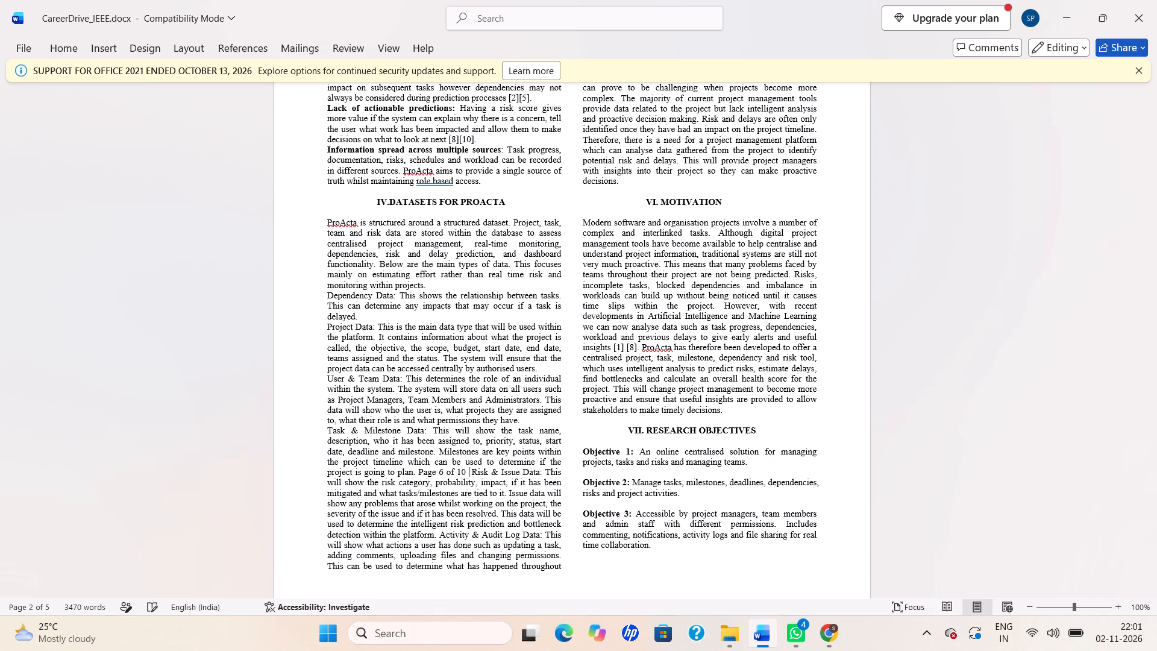
pyautogui.press('BackSpace')
pyautogui.press('BackSpace')
pyautogui.press('BackSpace')
pyautogui.press('BackSpace')
pyautogui.press('BackSpace')
pyautogui.press('BackSpace')
pyautogui.press('BackSpace')
pyautogui.press('BackSpace')
pyautogui.press('BackSpace')
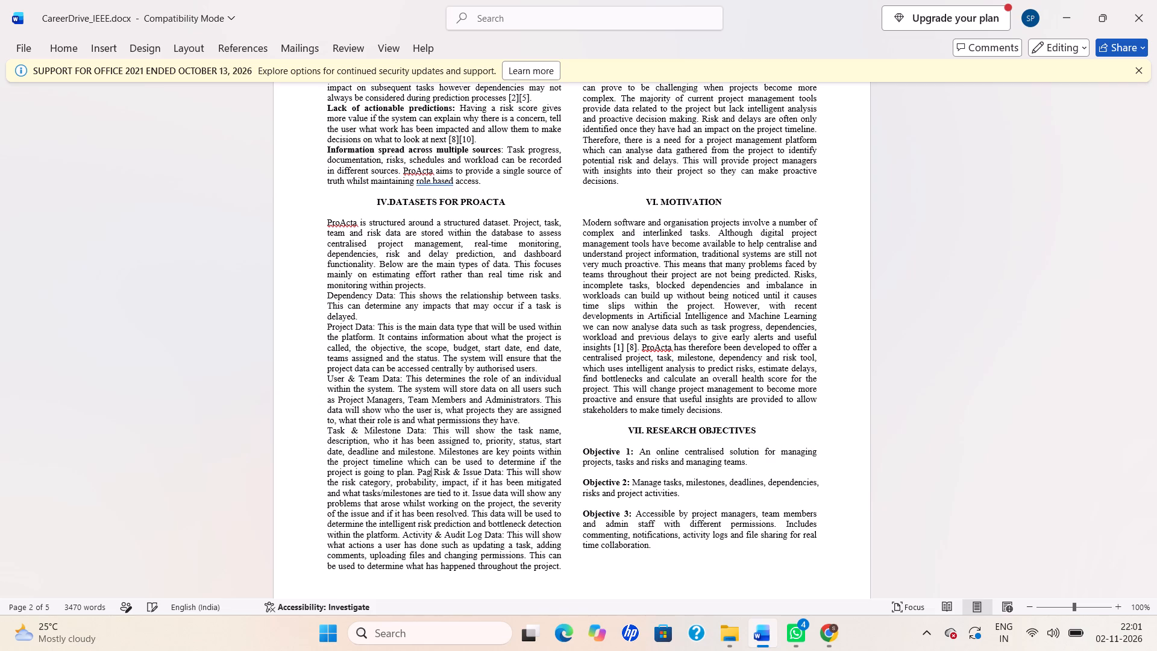
pyautogui.press('BackSpace')
pyautogui.press('BackSpace')
pyautogui.press('BackSpace')
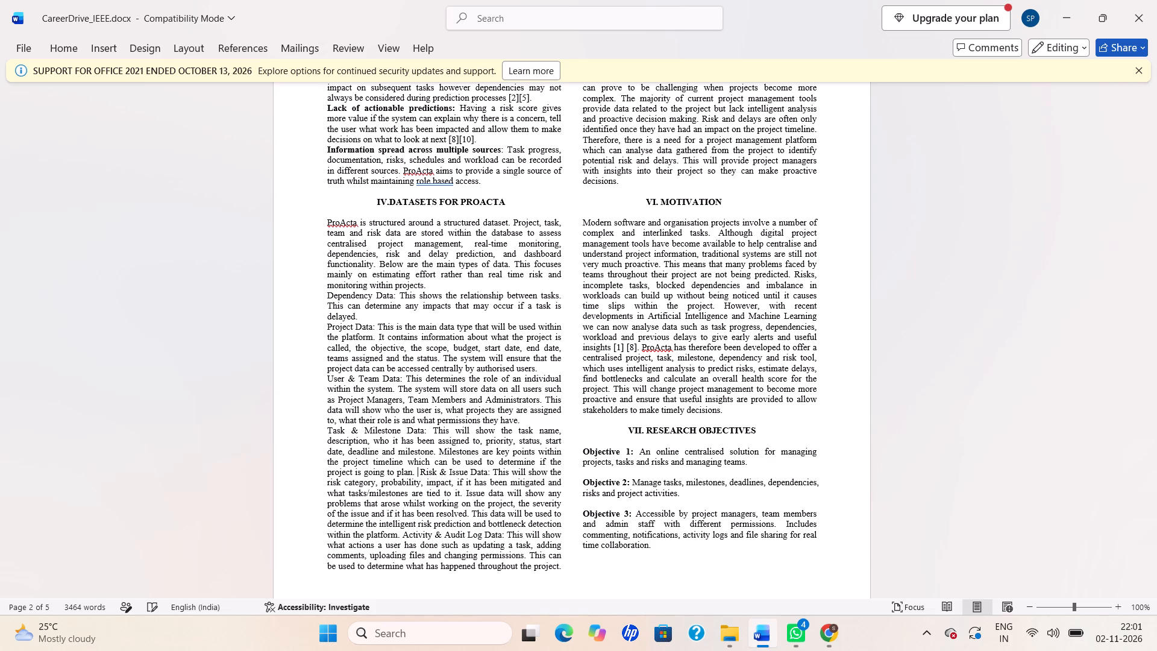
pyautogui.press('Right')
pyautogui.press('Return')
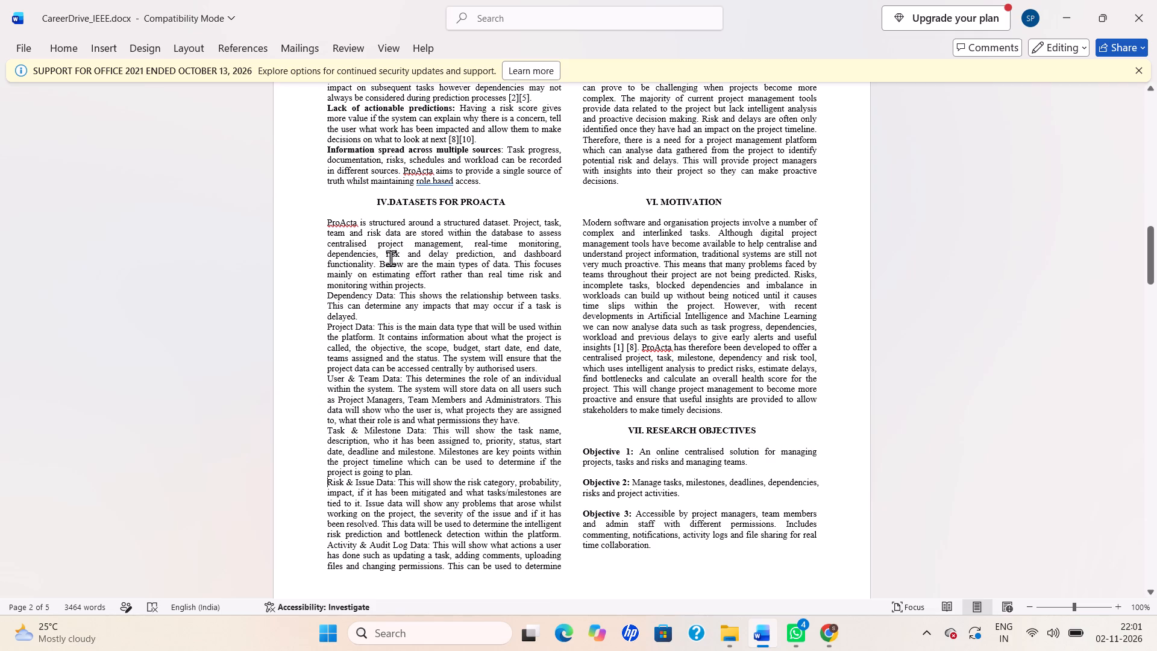
# Bold the "Dependency Data:" and "Project Data:" labels in the datasets section.
pyautogui.moveTo(397, 302); pyautogui.dragTo(381, 297)
pyautogui.click(398, 324)
pyautogui.moveTo(397, 295); pyautogui.dragTo(332, 300)
pyautogui.click(343, 278)
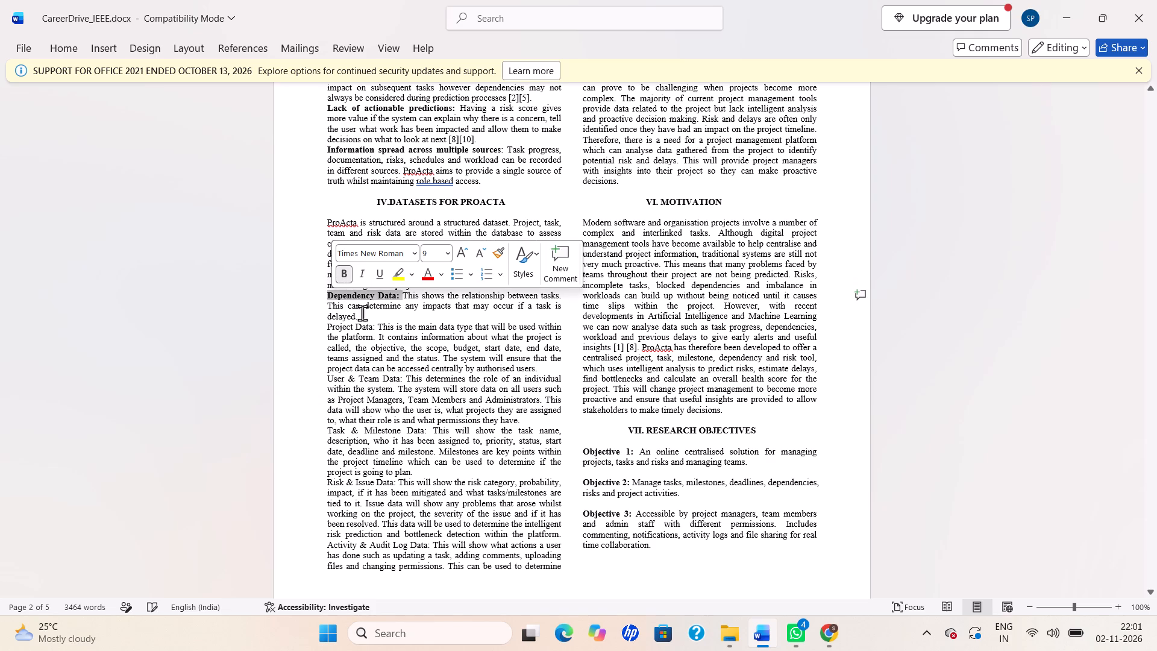
pyautogui.moveTo(376, 329); pyautogui.dragTo(338, 333)
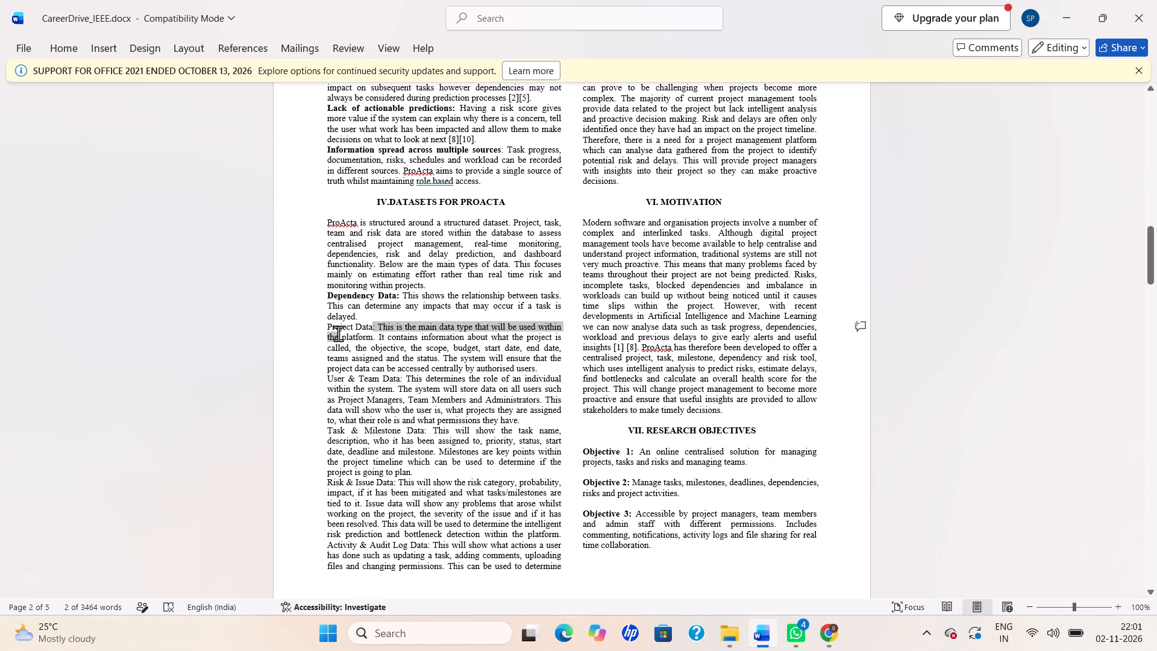
pyautogui.moveTo(338, 333); pyautogui.dragTo(332, 326)
pyautogui.click(343, 309)
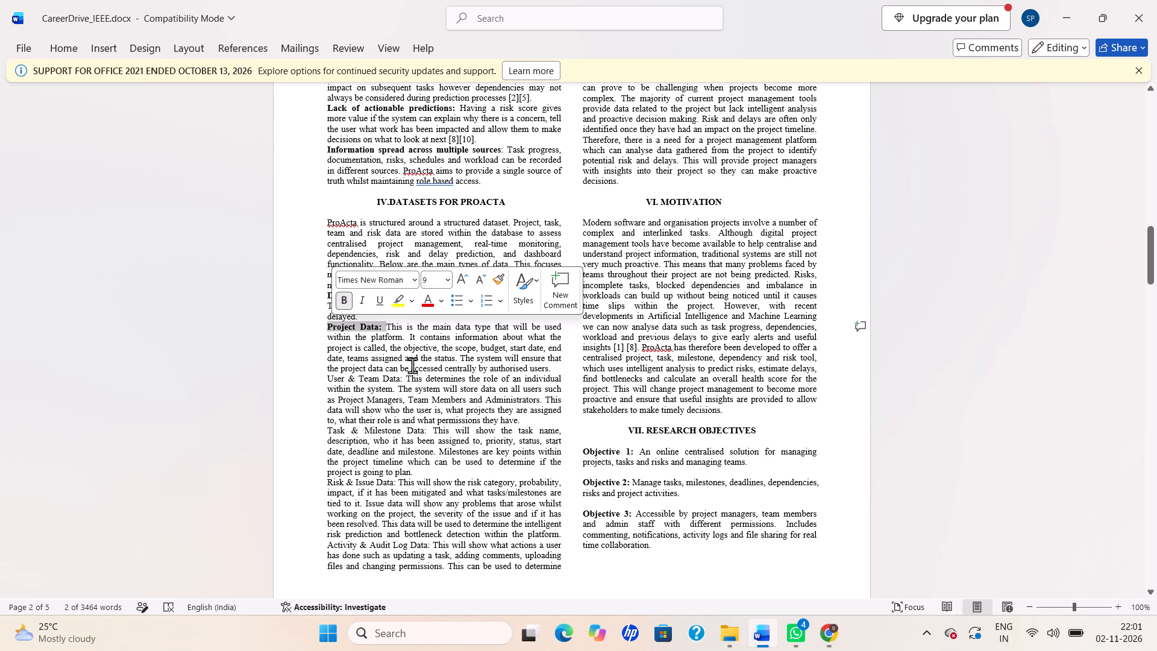
# Bold the "User & Team Data:" and "Task & Milestone Data" labels in the datasets section.
pyautogui.moveTo(407, 379); pyautogui.dragTo(340, 378)
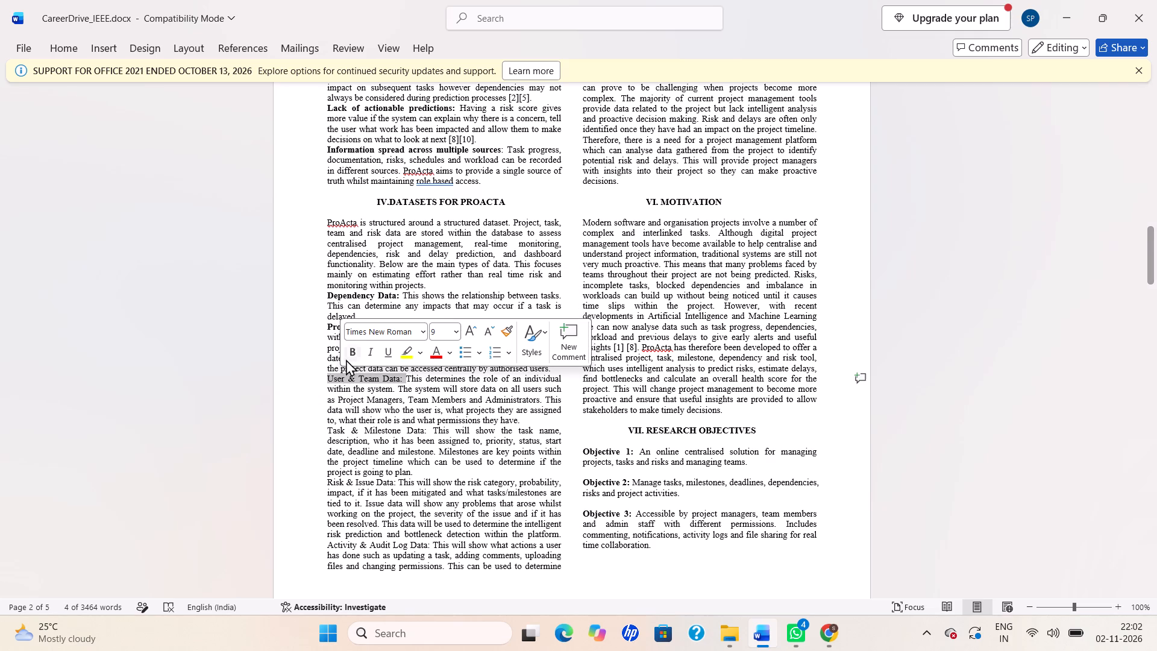
pyautogui.click(349, 354)
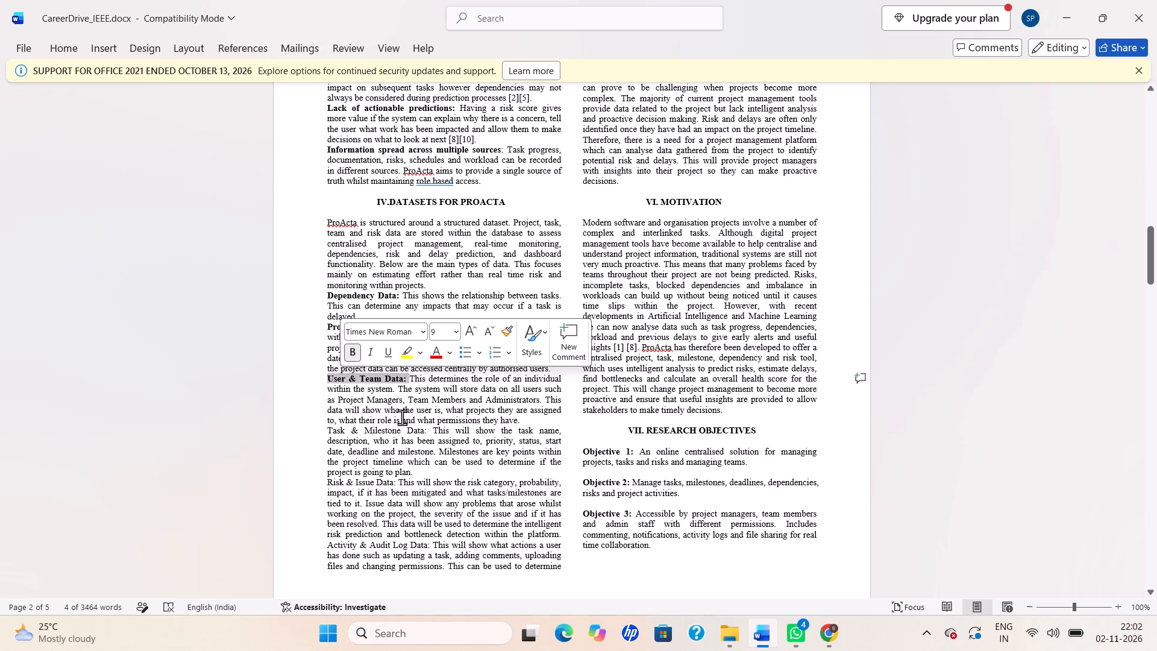
pyautogui.moveTo(428, 430); pyautogui.dragTo(366, 430)
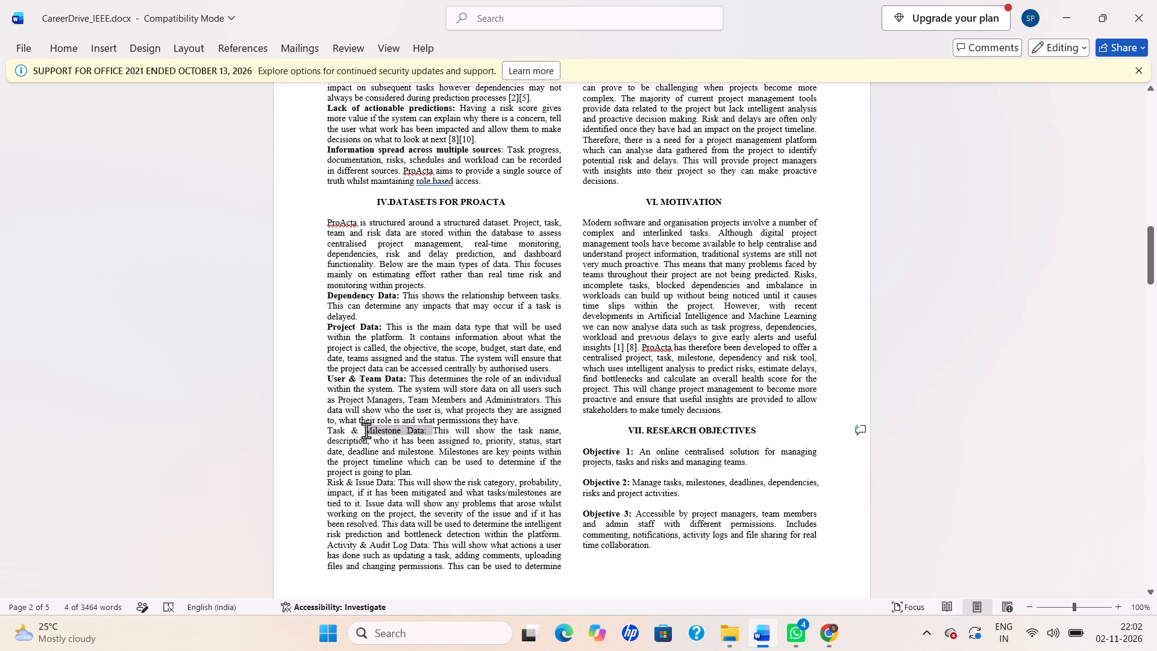
pyautogui.moveTo(366, 430); pyautogui.dragTo(337, 442)
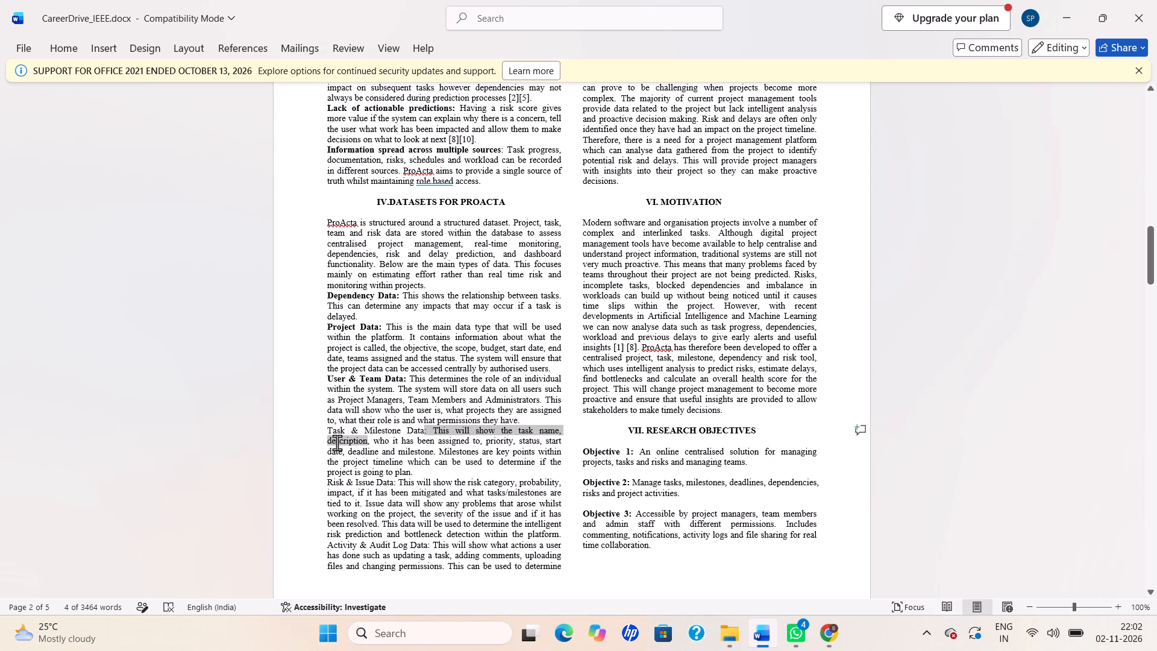
pyautogui.moveTo(337, 442); pyautogui.dragTo(332, 431)
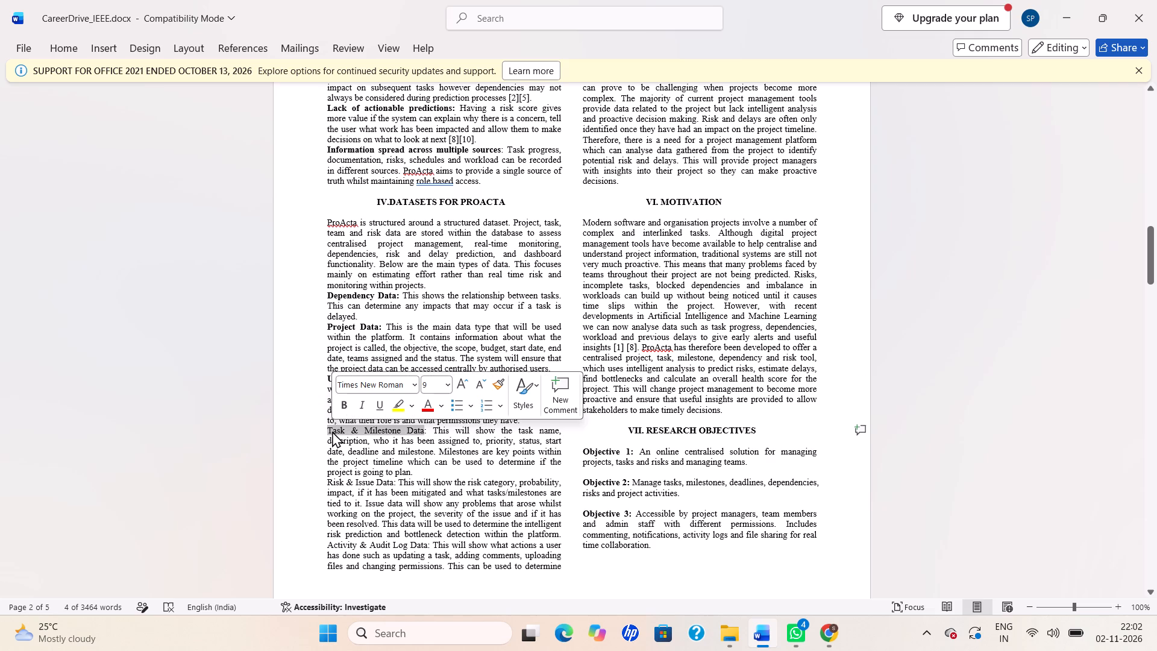
pyautogui.click(344, 411)
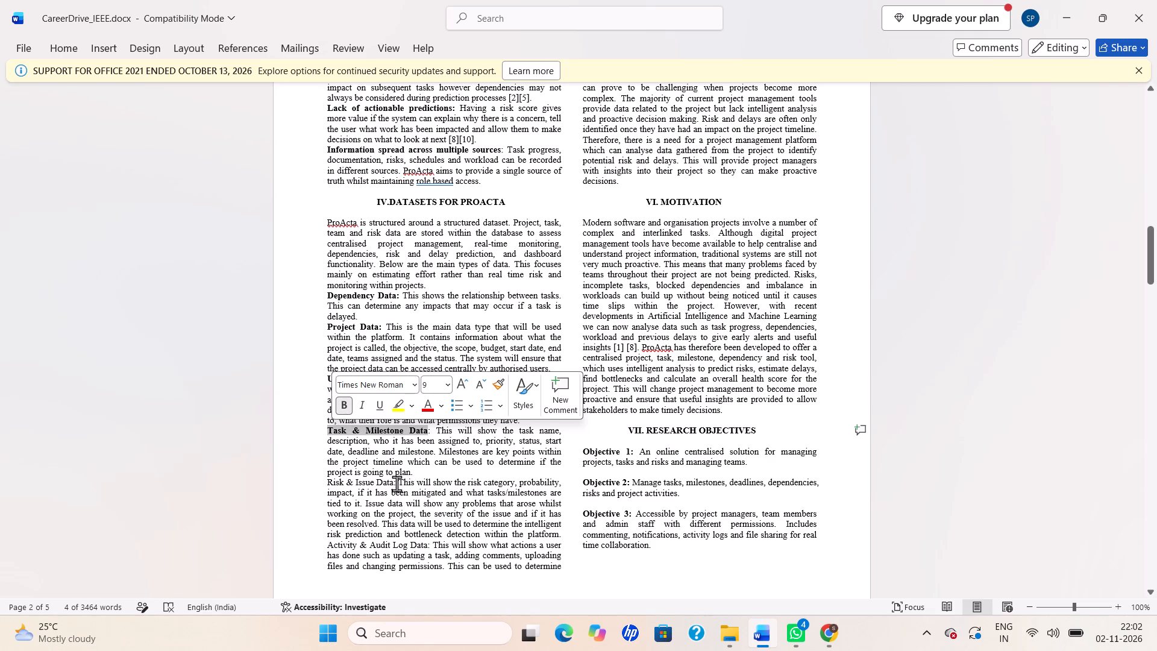
# Bold the "Risk & Issue Data:" label in the datasets section.
pyautogui.moveTo(398, 489); pyautogui.dragTo(374, 482)
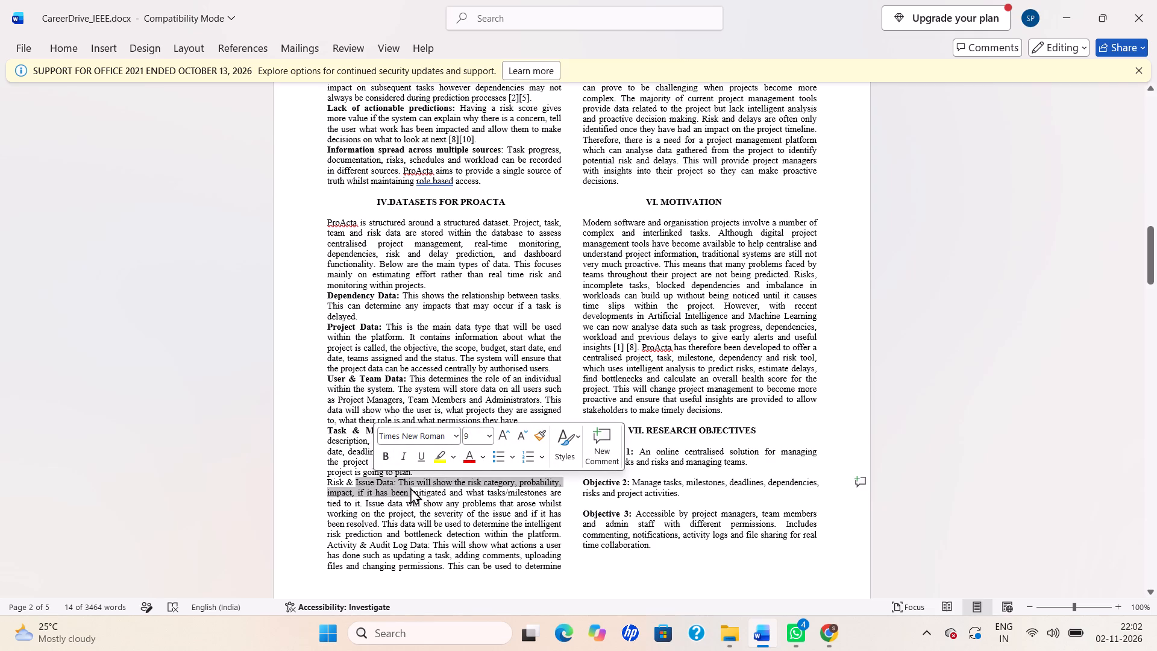
pyautogui.click(302, 492)
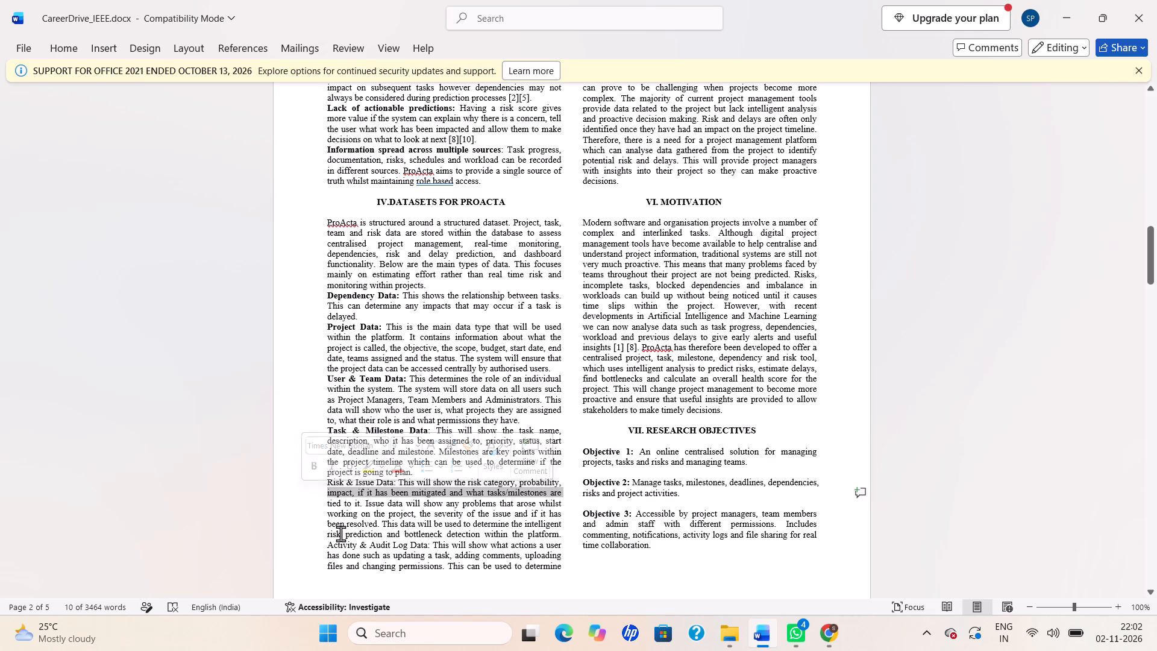
pyautogui.click(397, 481)
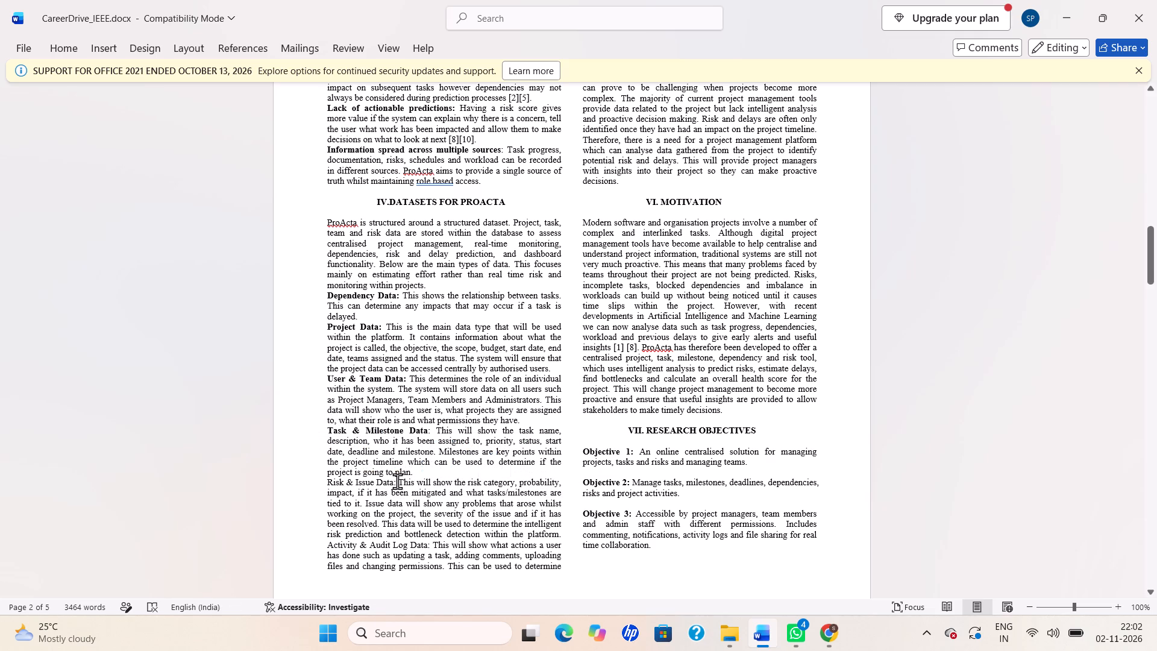
pyautogui.moveTo(397, 489); pyautogui.dragTo(356, 473)
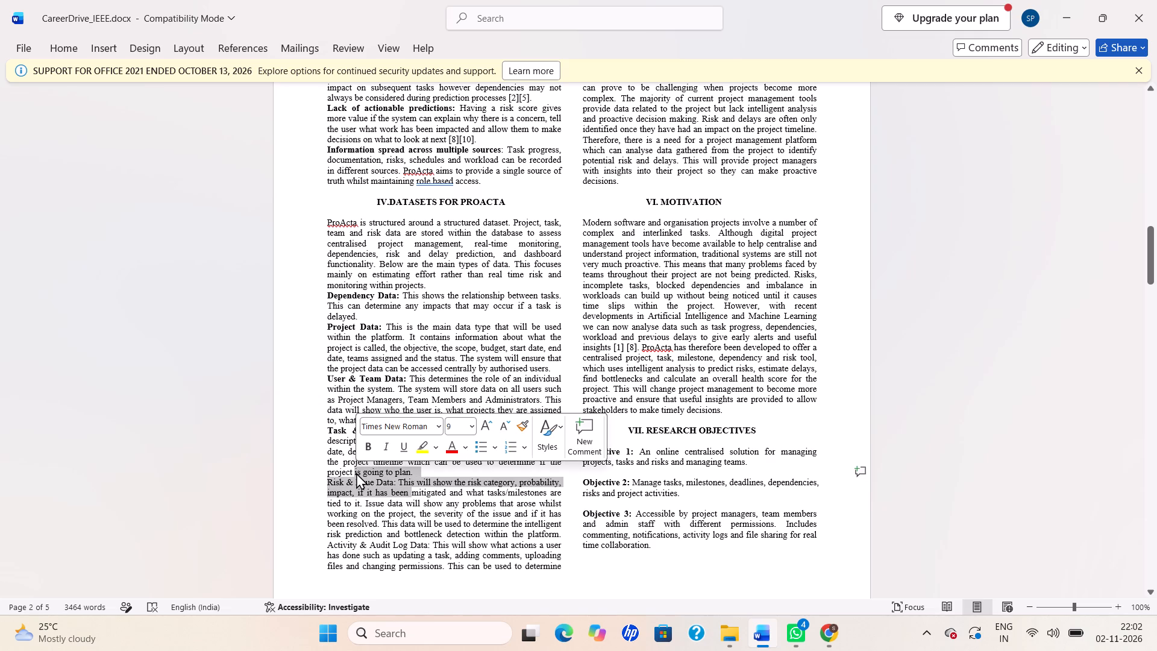
pyautogui.moveTo(316, 482); pyautogui.dragTo(342, 499)
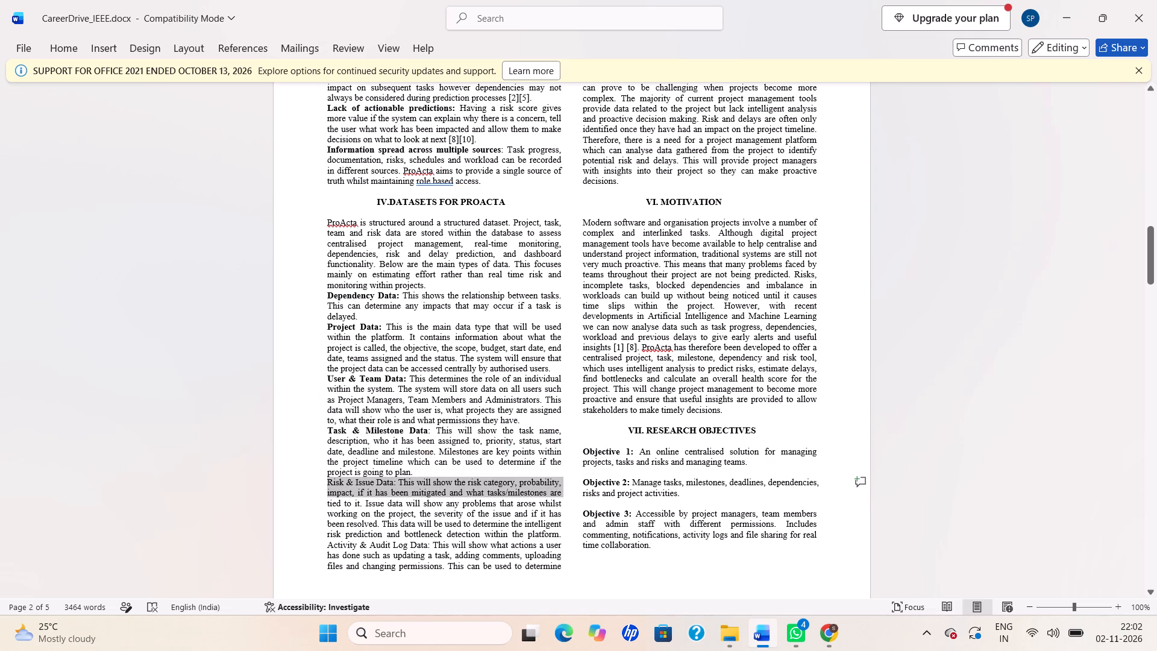
pyautogui.moveTo(342, 499); pyautogui.dragTo(312, 503)
pyautogui.click(312, 503)
pyautogui.click(312, 503)
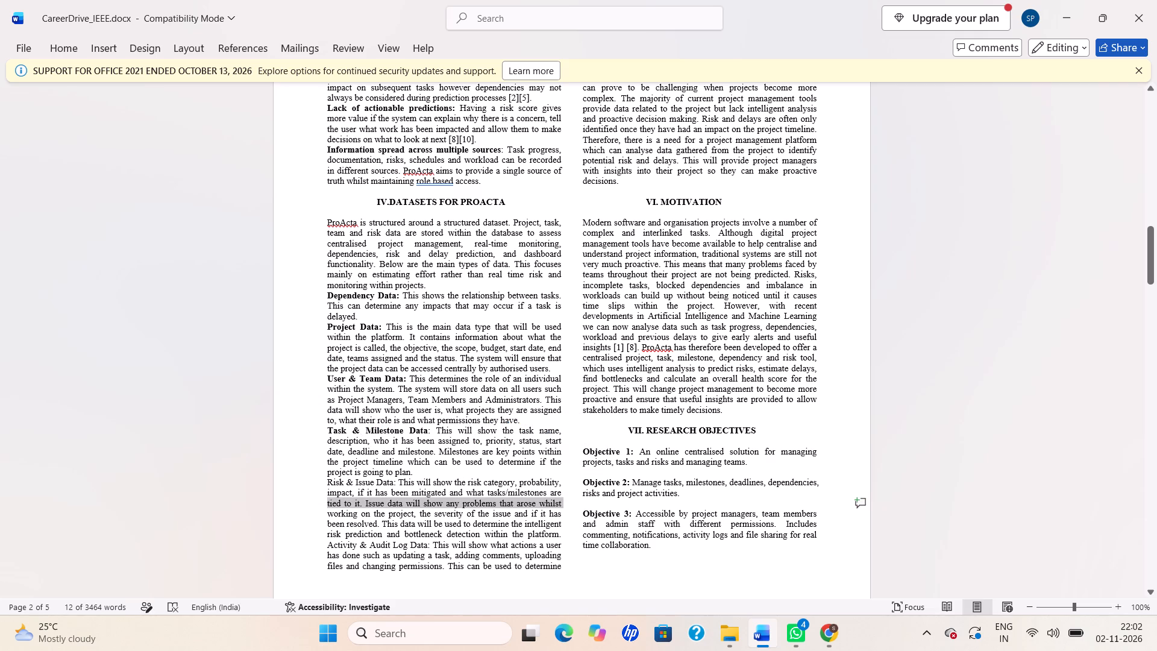
pyautogui.click(389, 574)
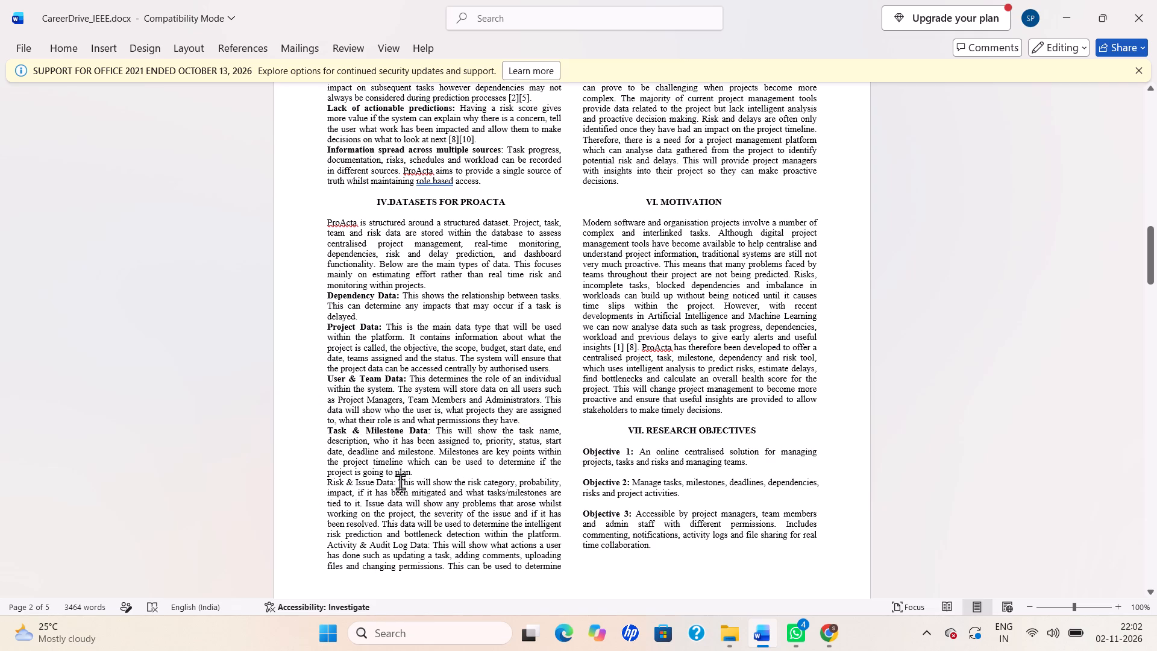
pyautogui.moveTo(397, 483); pyautogui.dragTo(340, 484)
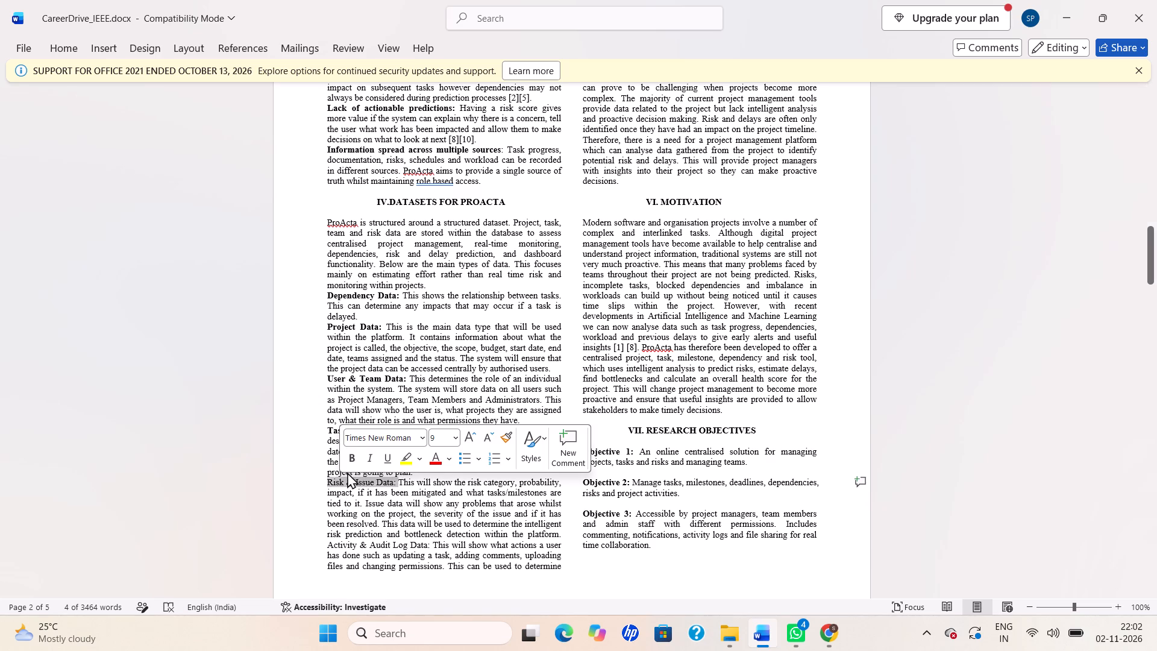
pyautogui.click(351, 465)
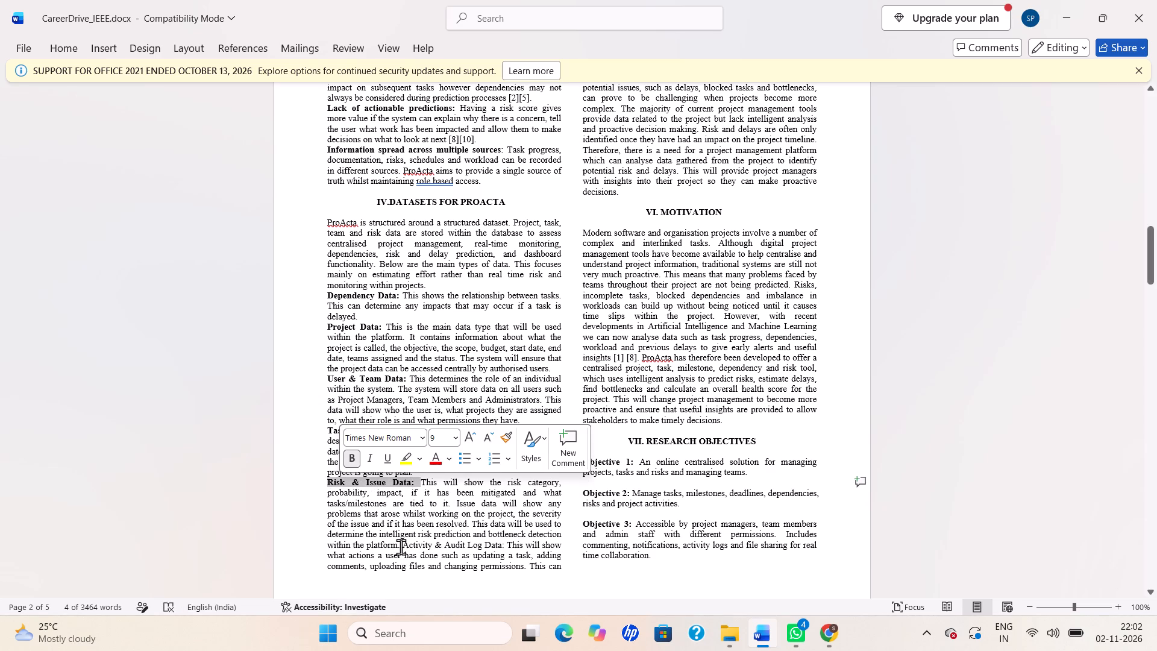
# Start "Activity & Audit Log Data:" on its own line in the datasets section and make that label bold.
pyautogui.moveTo(401, 547); pyautogui.dragTo(562, 650)
pyautogui.click(451, 444)
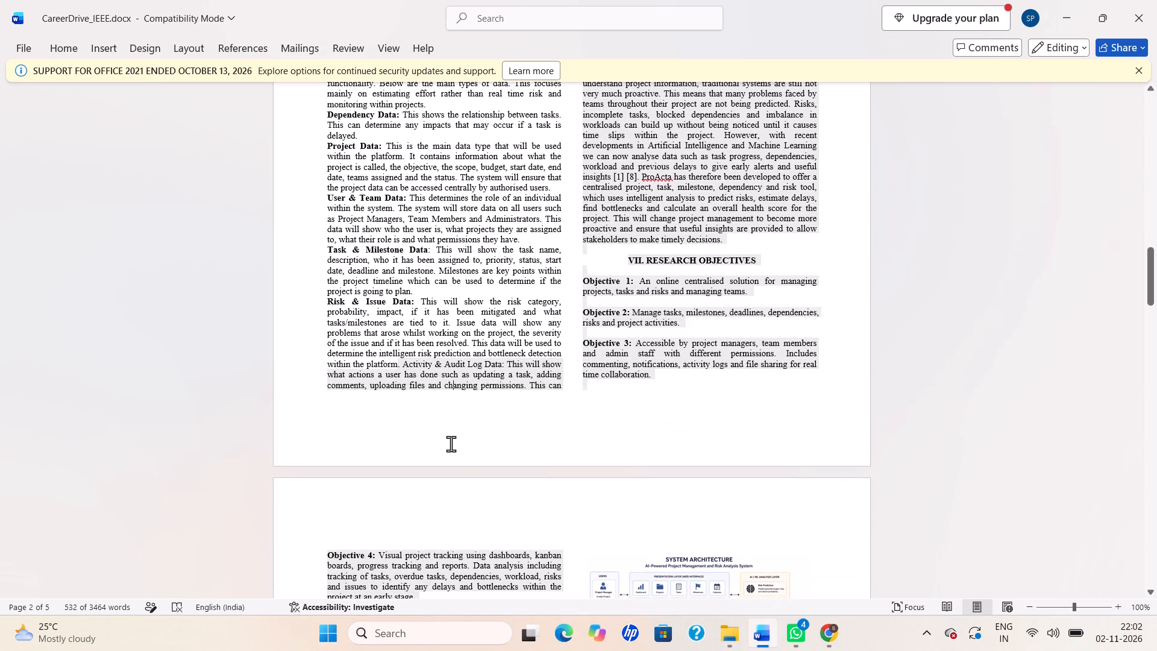
pyautogui.click(403, 362)
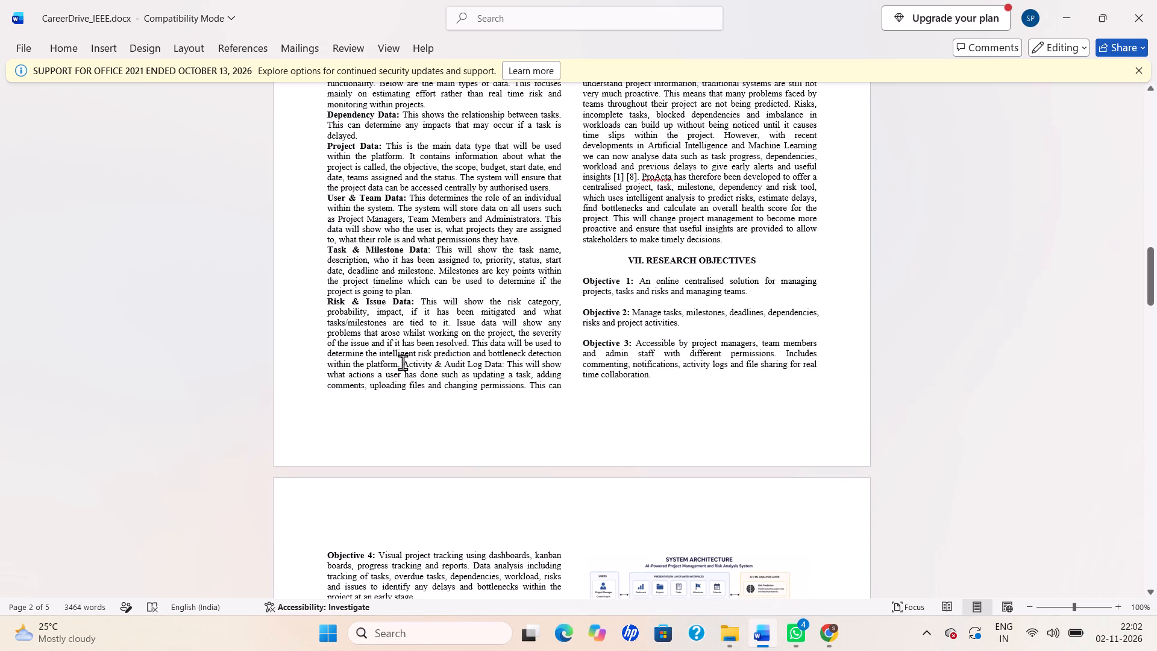
pyautogui.press('Return')
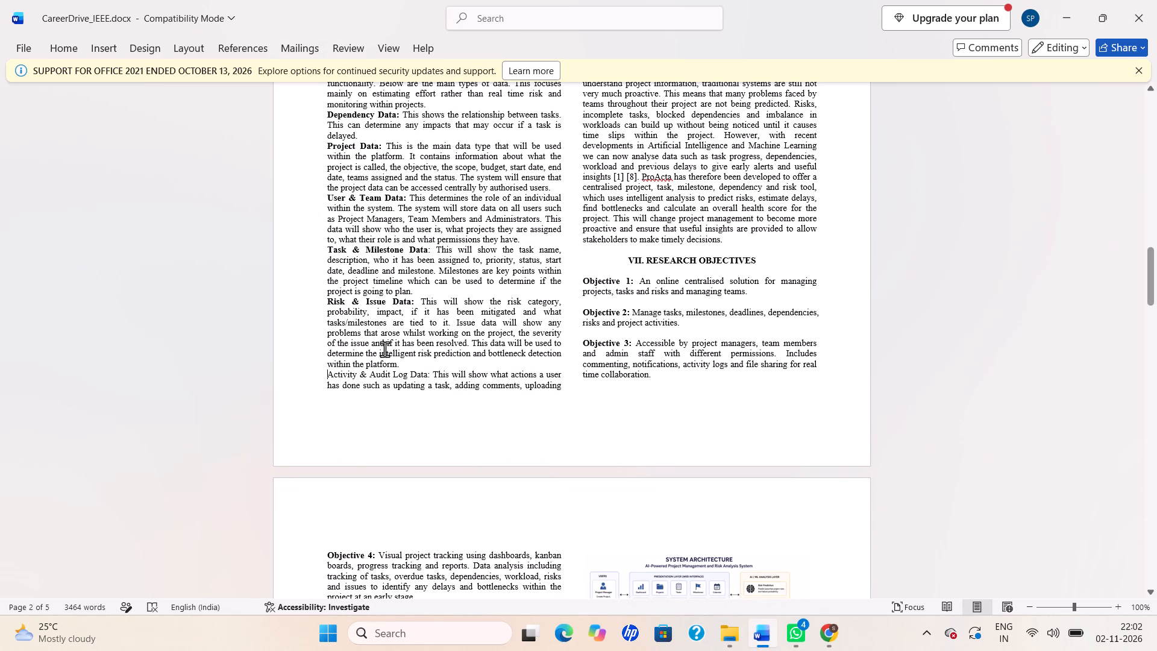
pyautogui.moveTo(431, 377); pyautogui.dragTo(428, 380)
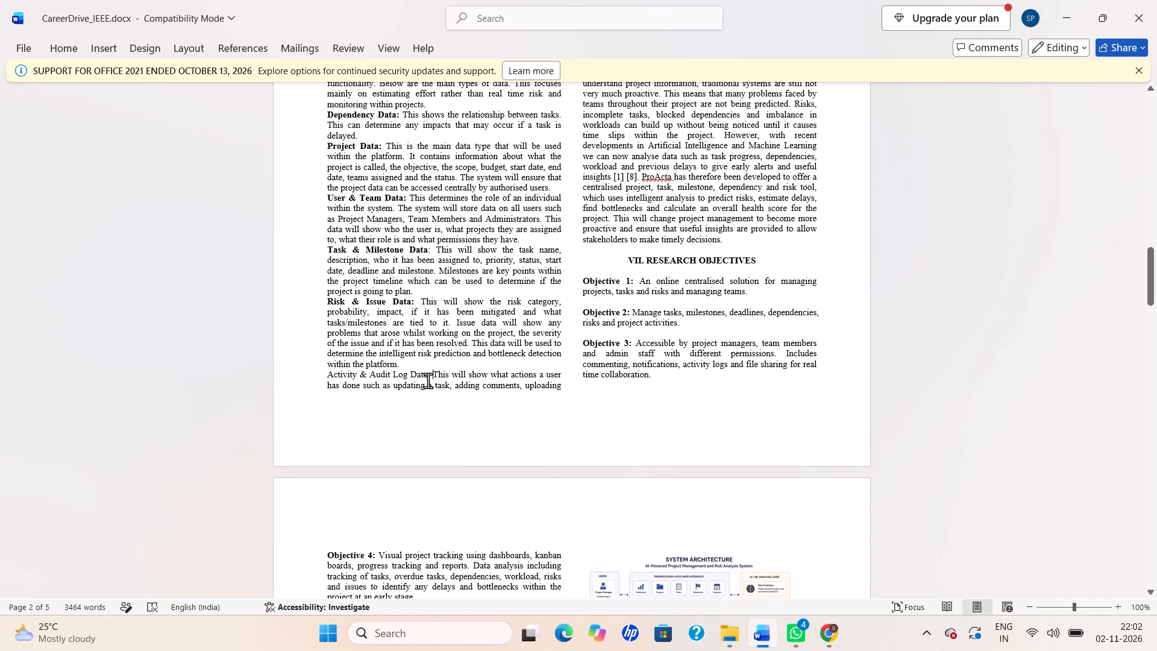
pyautogui.moveTo(428, 380); pyautogui.dragTo(334, 377)
pyautogui.click(393, 429)
pyautogui.moveTo(430, 374); pyautogui.dragTo(371, 376)
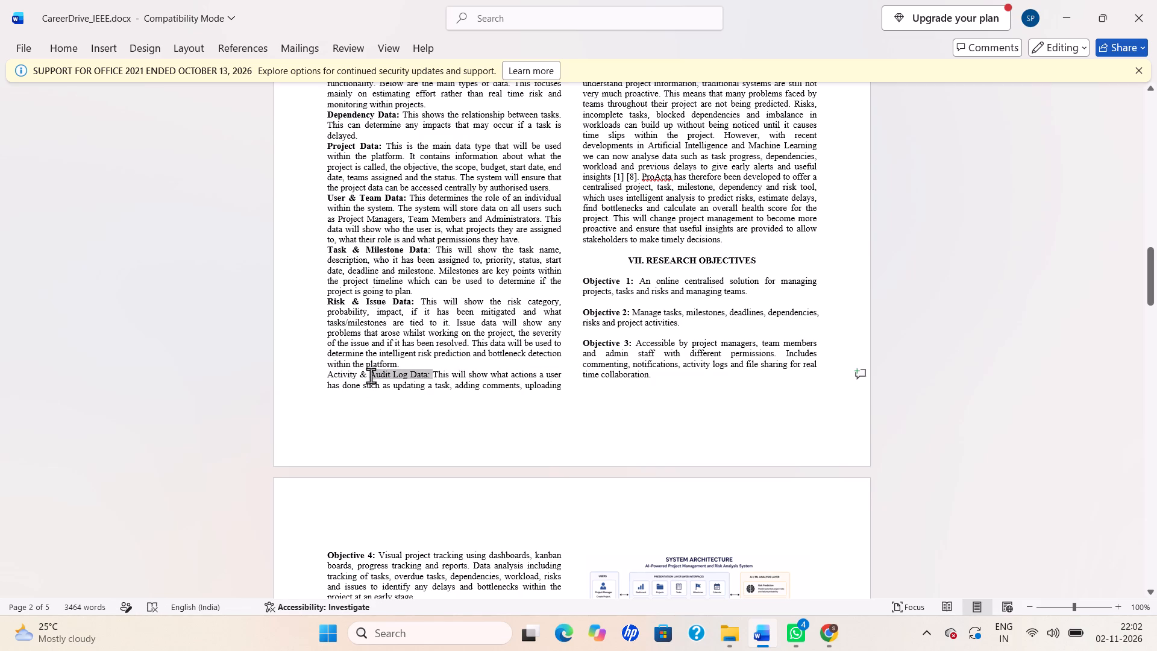
pyautogui.moveTo(371, 376); pyautogui.dragTo(348, 374)
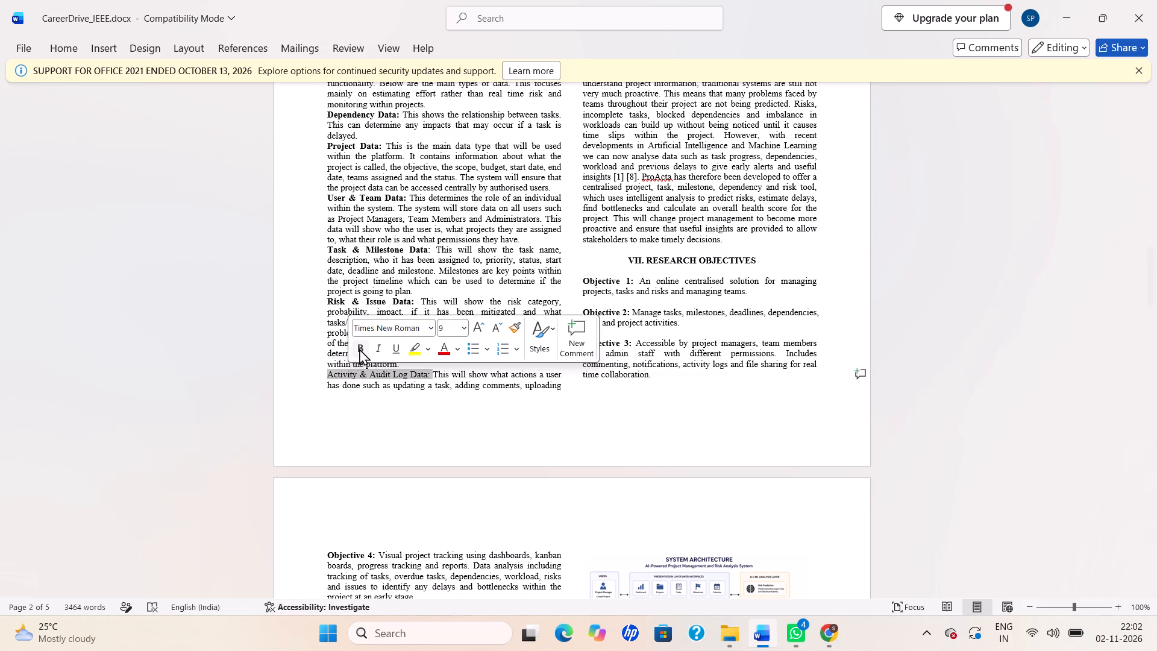
pyautogui.click(359, 347)
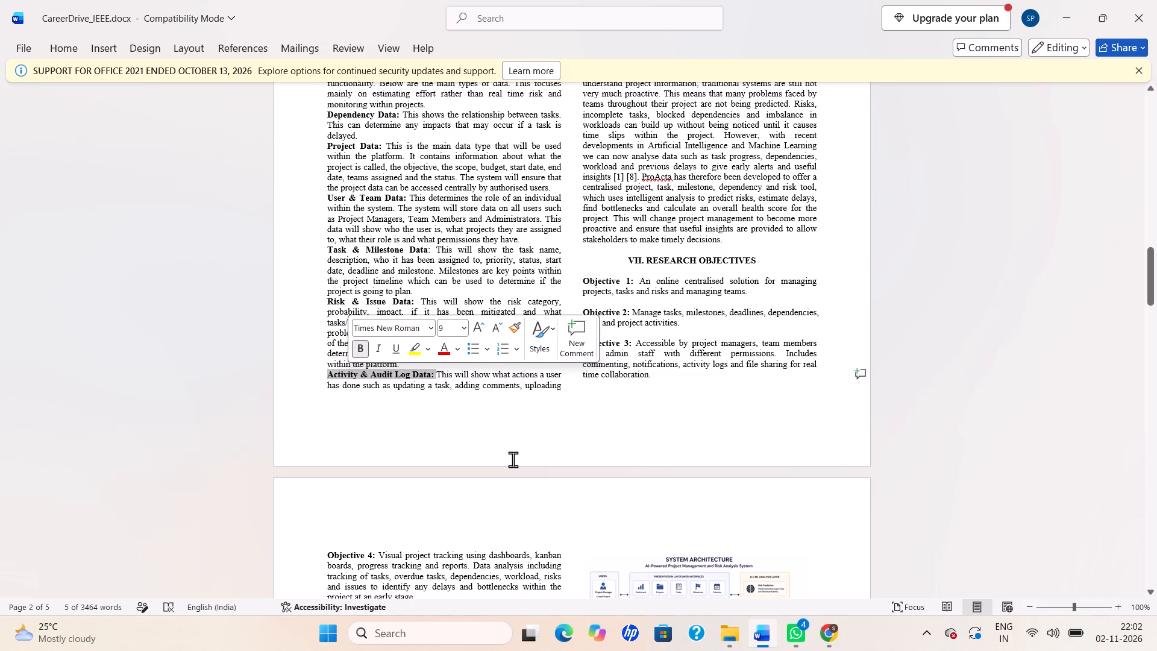
# Start "Document Data:" on its own line after the activity and audit log description.
pyautogui.scroll(-1, 513, 459)
pyautogui.scroll(4, 513, 459)
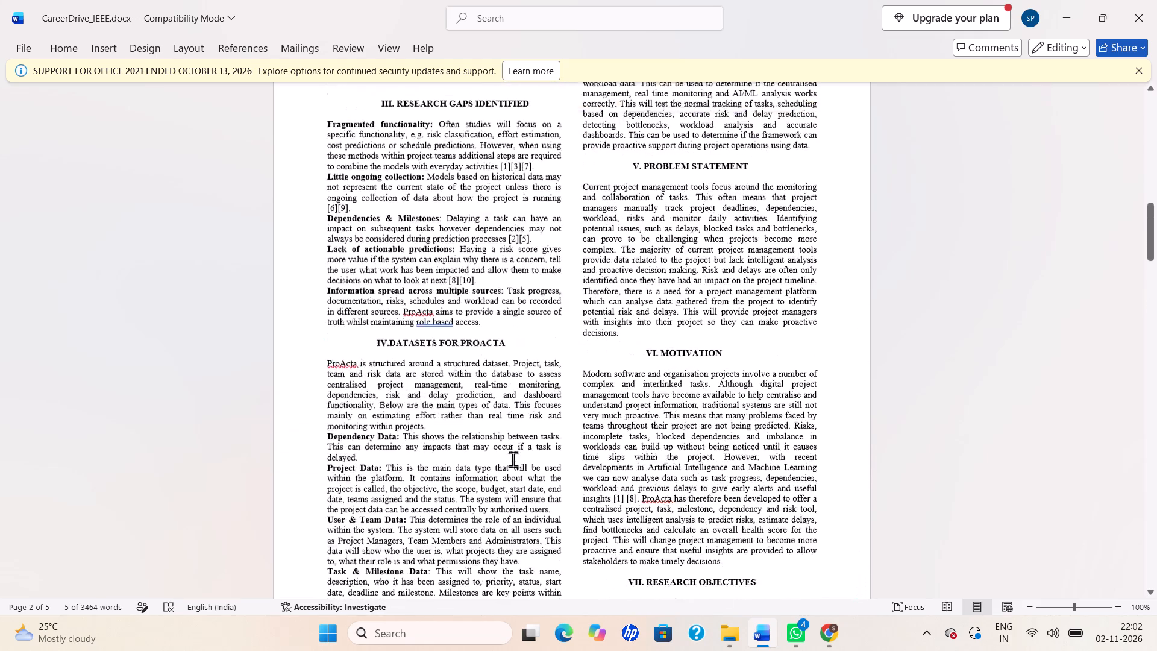
pyautogui.scroll(2, 513, 459)
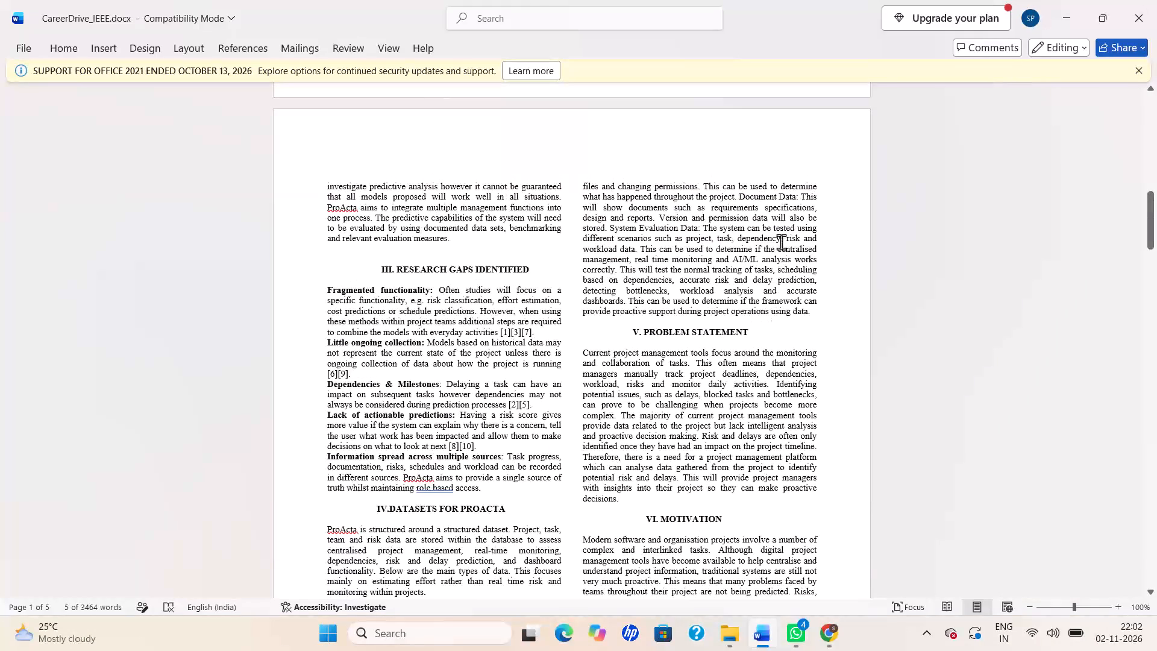
pyautogui.moveTo(738, 197); pyautogui.dragTo(871, 325)
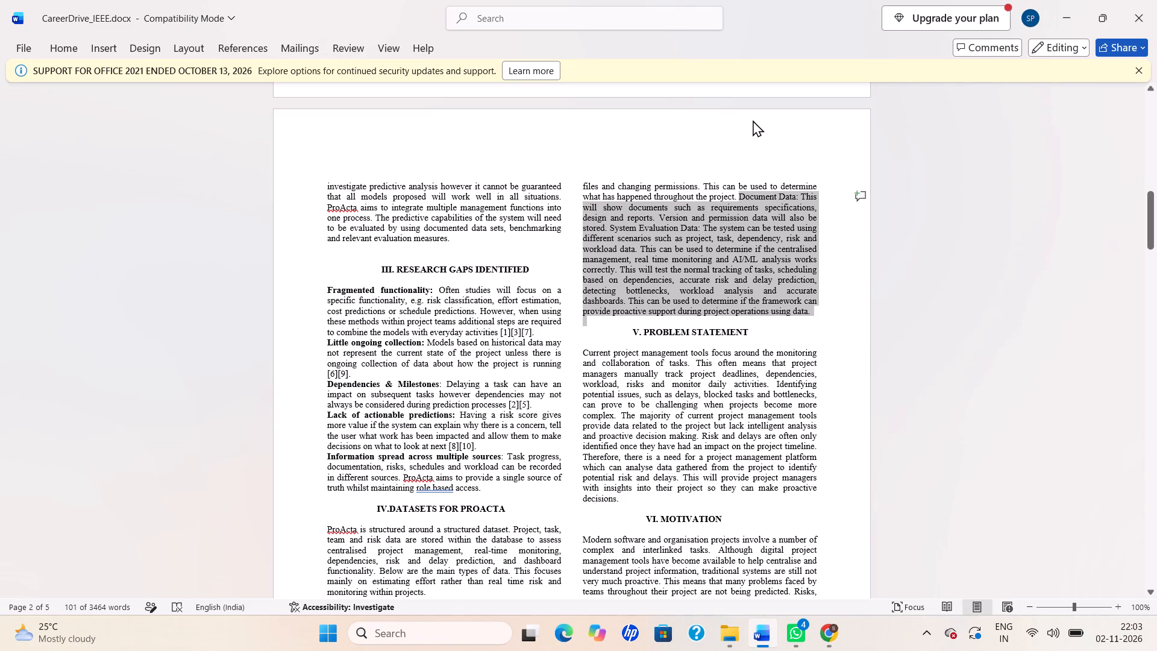
pyautogui.click(739, 191)
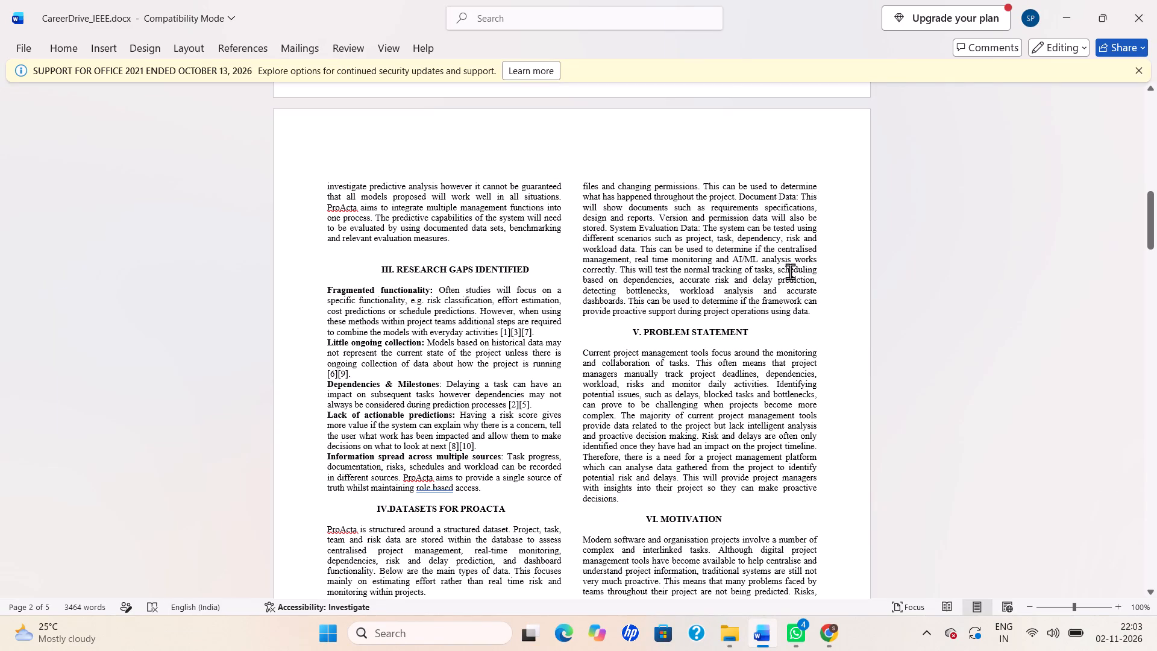
pyautogui.press('Return')
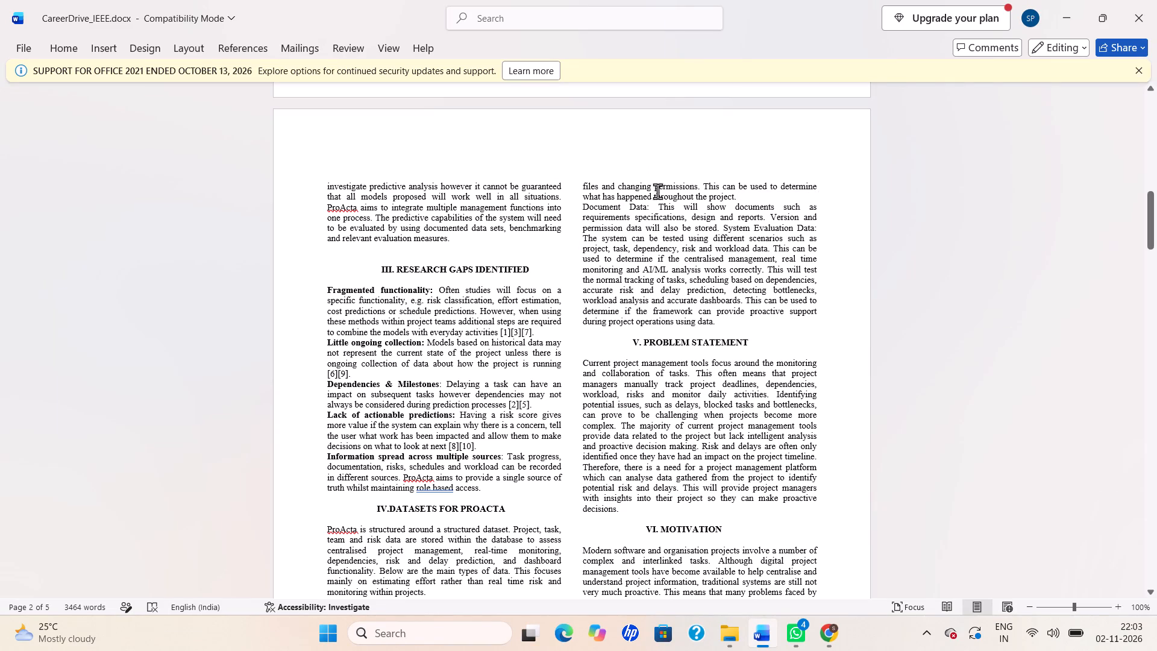
# Bold the "Document Data:" label in the datasets section.
pyautogui.moveTo(649, 213); pyautogui.dragTo(633, 211)
pyautogui.moveTo(633, 211); pyautogui.dragTo(627, 209)
pyautogui.moveTo(536, 256); pyautogui.dragTo(665, 191)
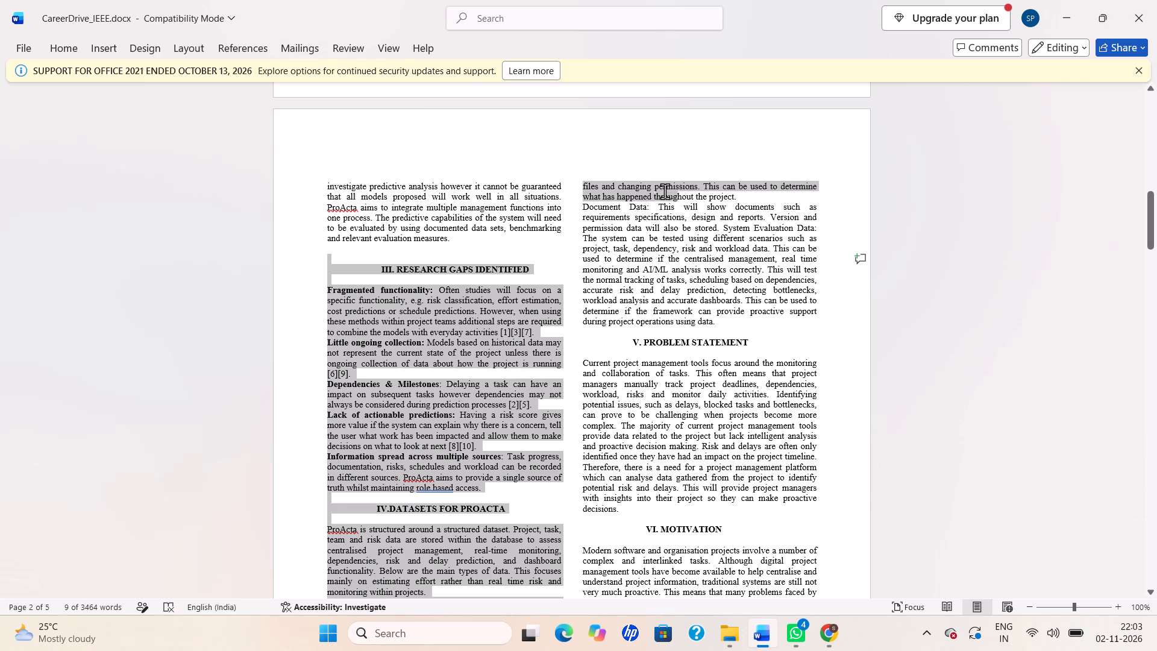
pyautogui.moveTo(665, 191); pyautogui.dragTo(656, 220)
pyautogui.click(578, 222)
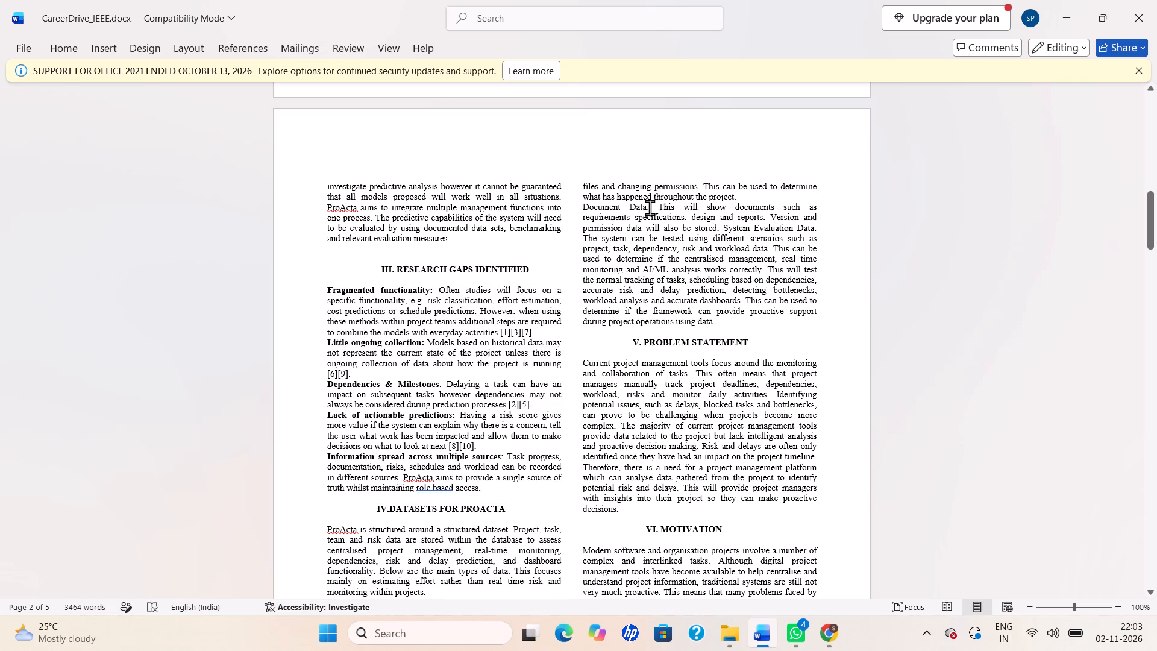
pyautogui.moveTo(656, 209); pyautogui.dragTo(621, 212)
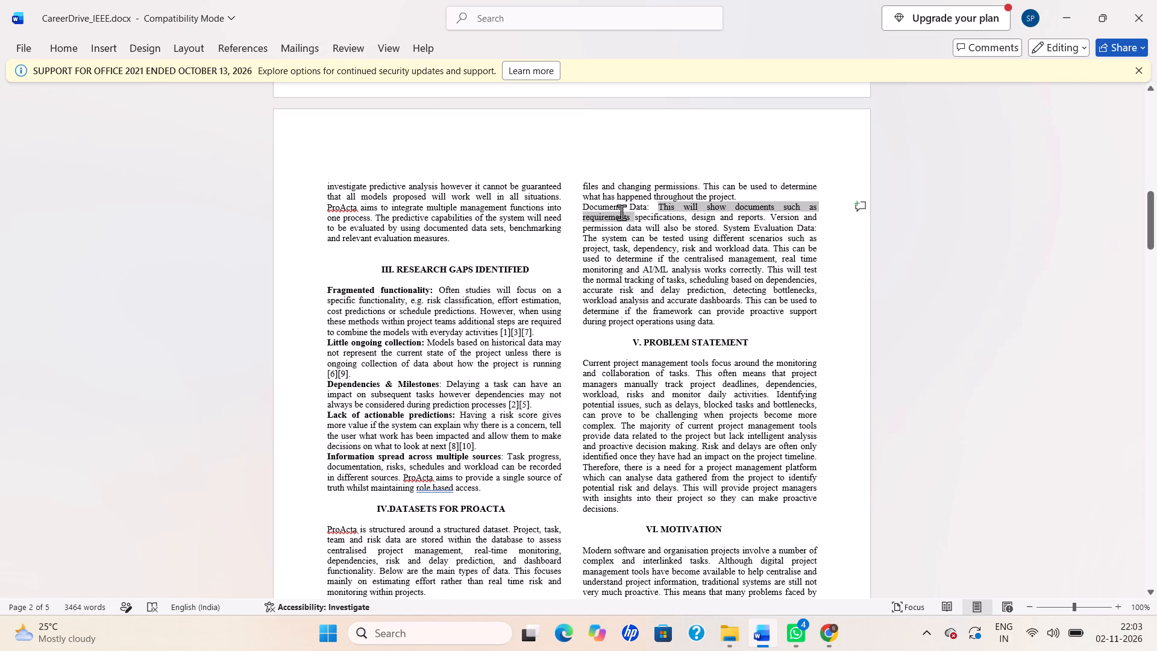
# Bold the "Document Data:" label in the datasets section.
pyautogui.moveTo(621, 212); pyautogui.dragTo(600, 207)
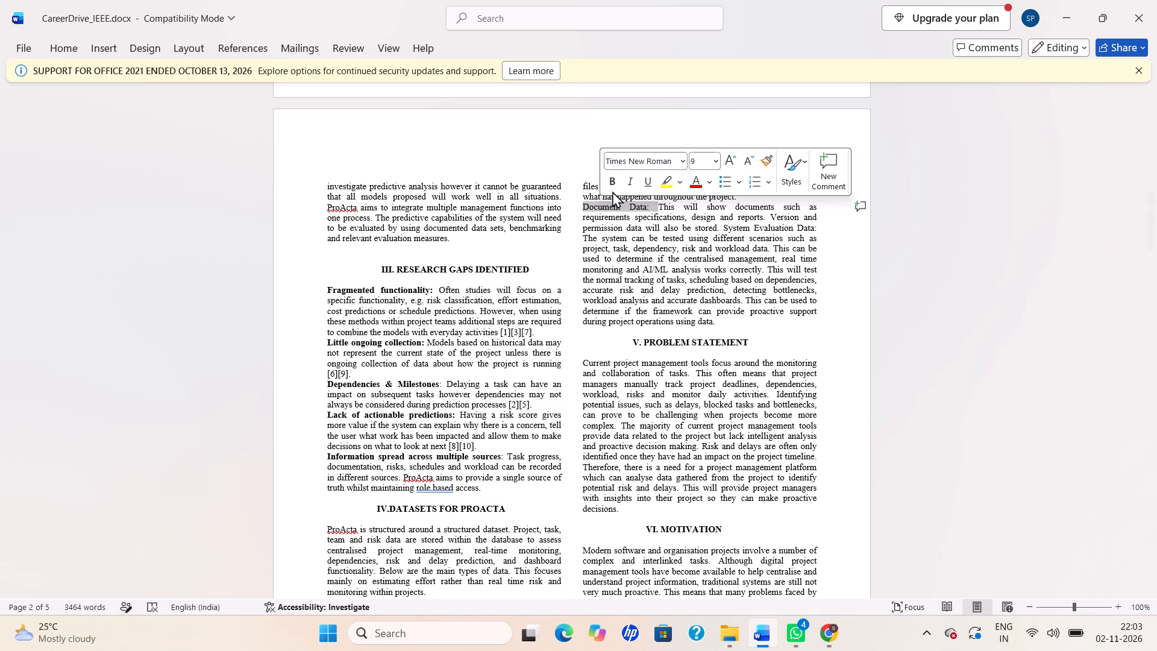
pyautogui.click(610, 181)
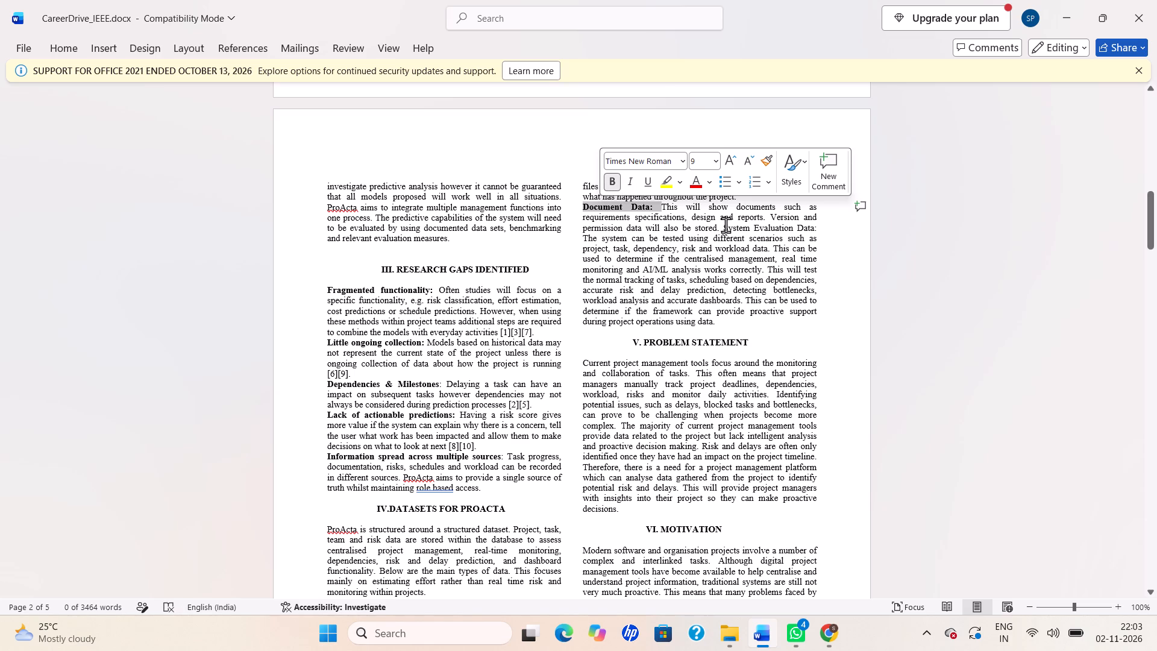
# Start "System Evaluation Data:" on its own line after the document data description and make that label bold.
pyautogui.click(724, 225)
pyautogui.press('Return')
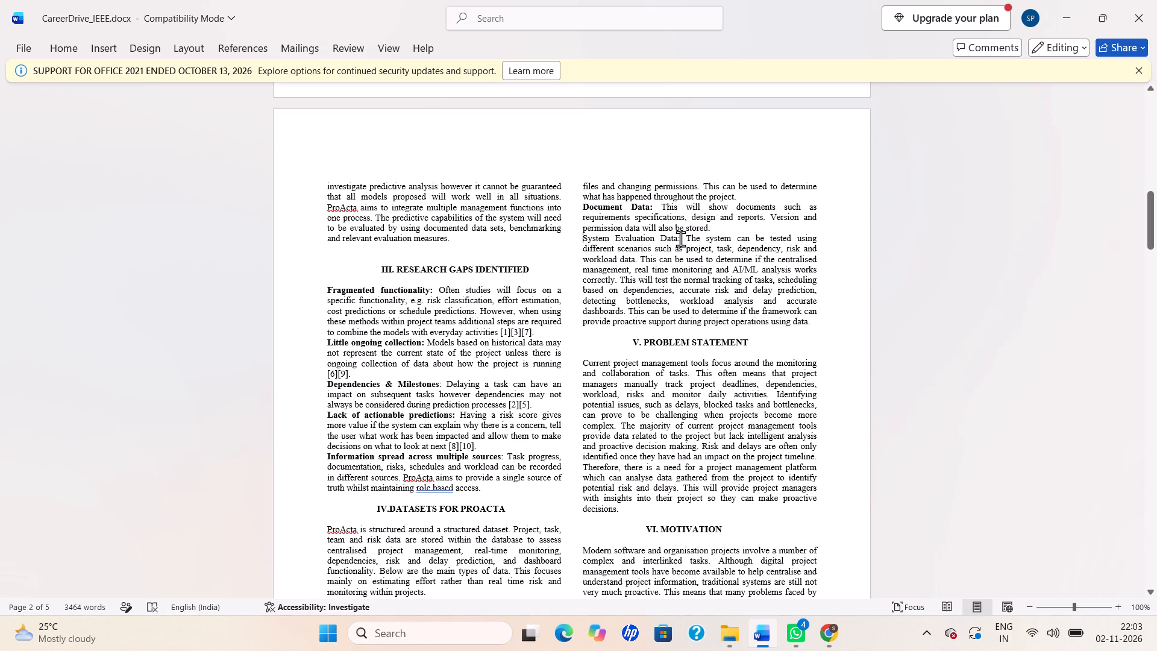
pyautogui.moveTo(680, 237); pyautogui.dragTo(635, 244)
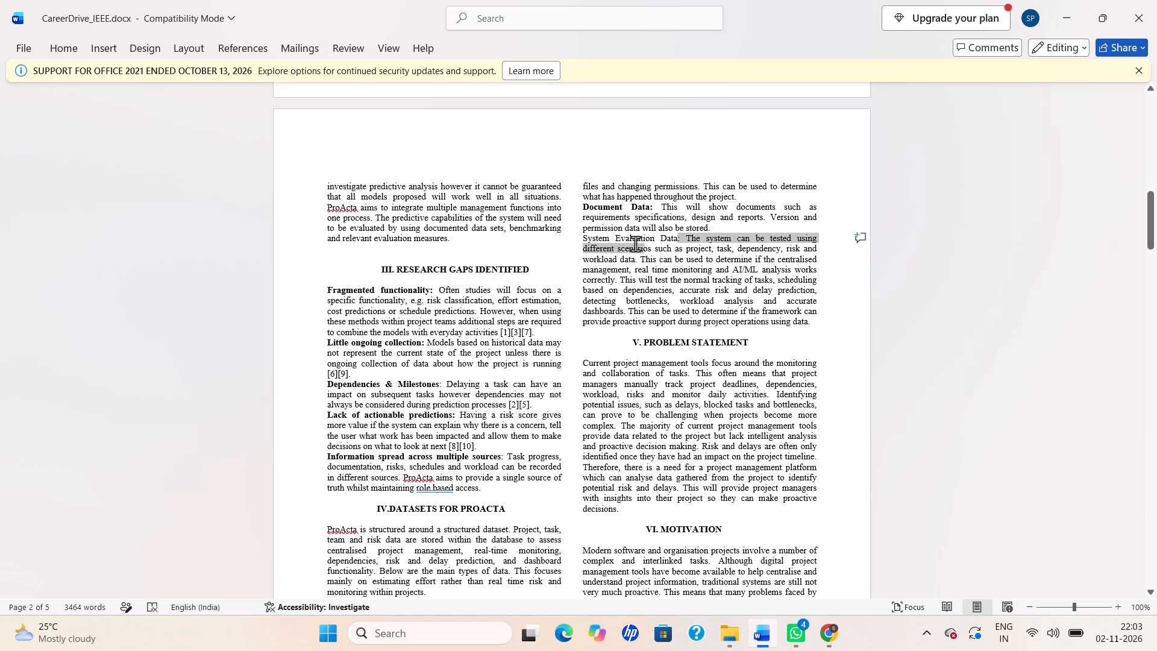
pyautogui.moveTo(635, 244); pyautogui.dragTo(596, 245)
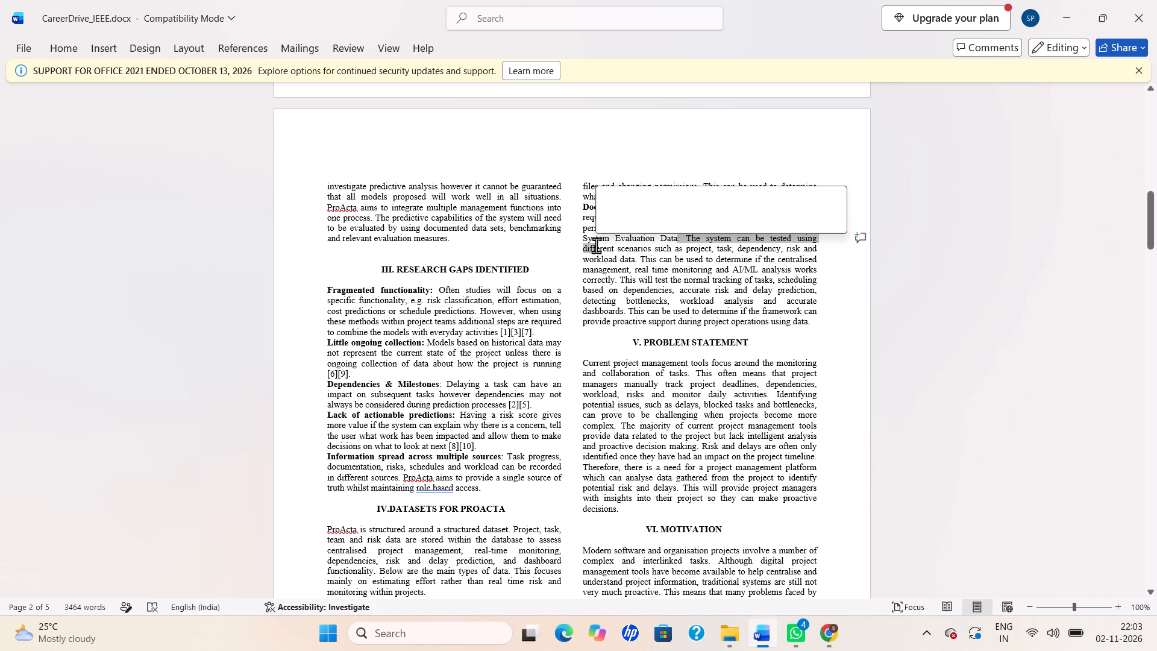
pyautogui.click(560, 243)
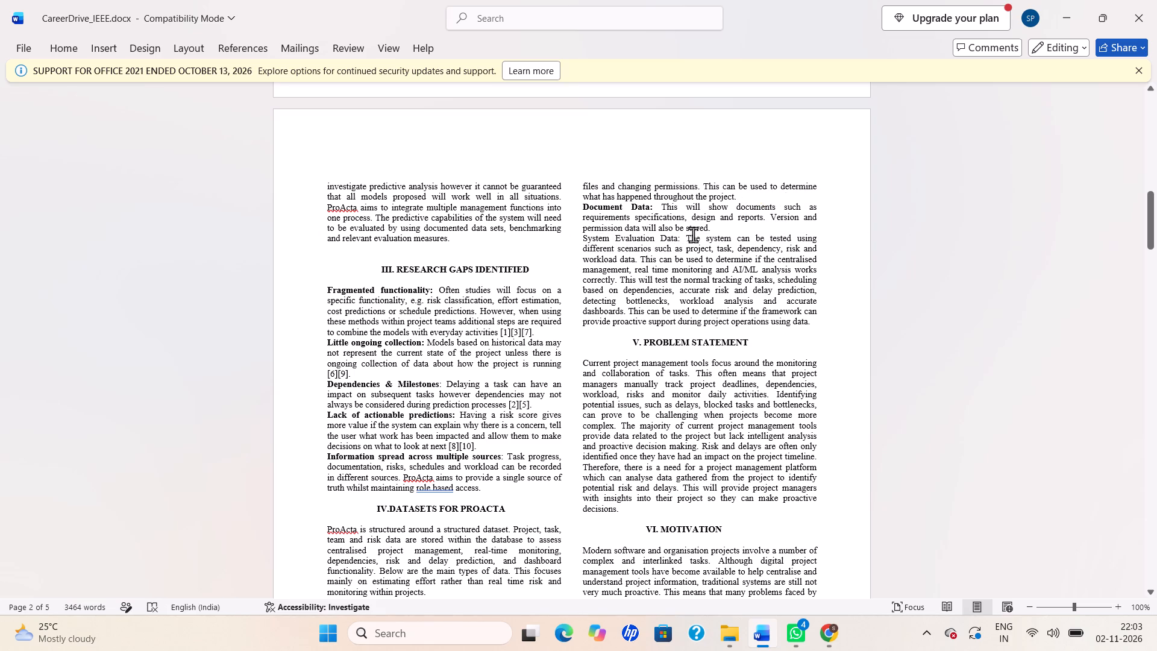
pyautogui.moveTo(684, 239); pyautogui.dragTo(651, 247)
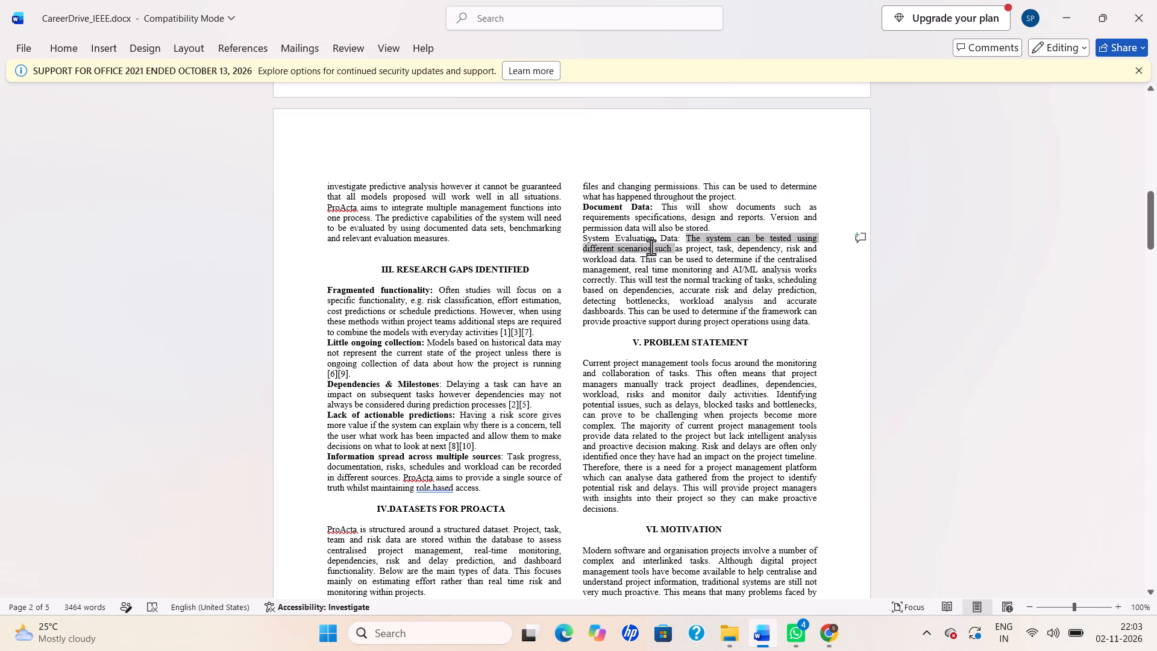
pyautogui.moveTo(651, 247); pyautogui.dragTo(588, 244)
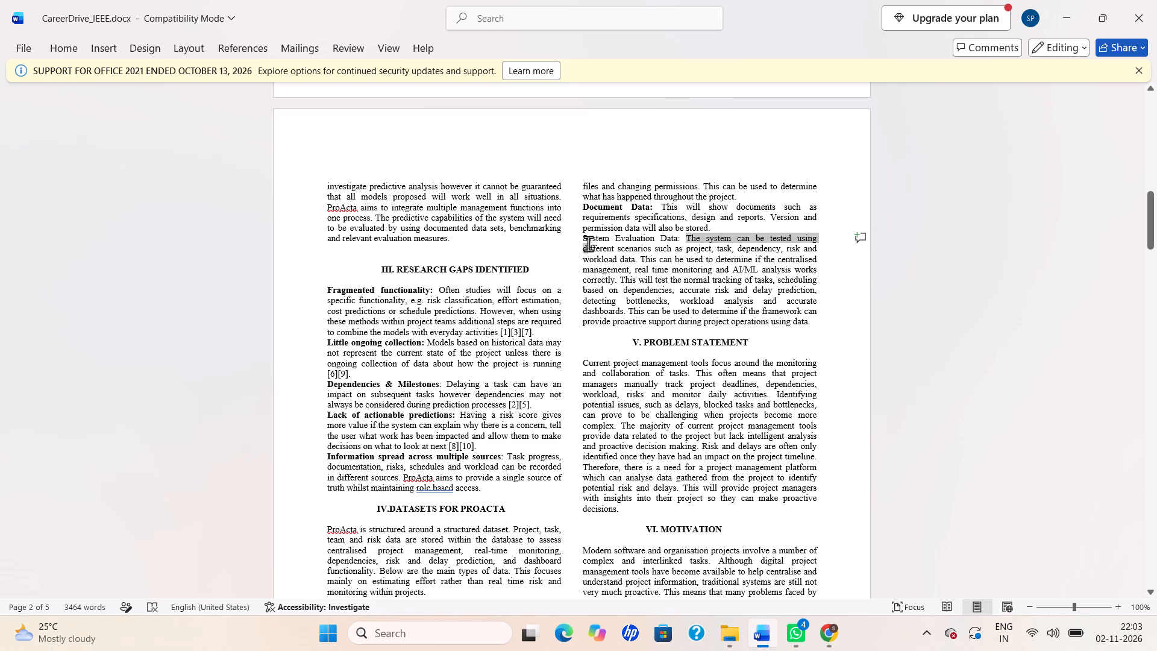
pyautogui.moveTo(588, 244); pyautogui.dragTo(582, 240)
pyautogui.click(589, 221)
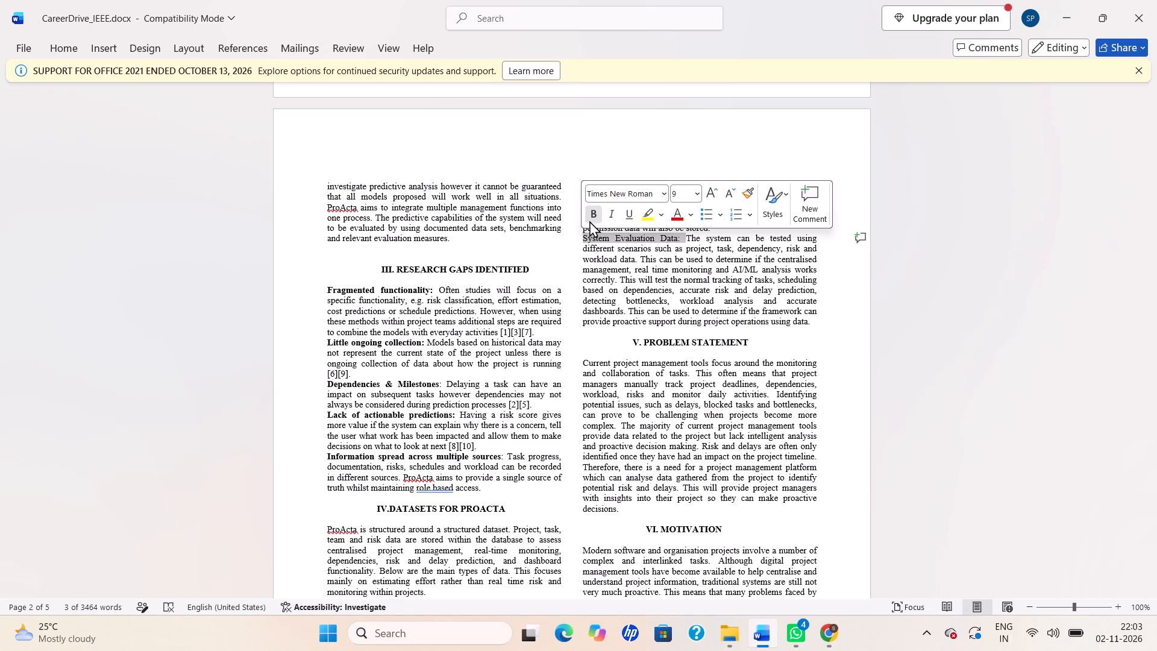
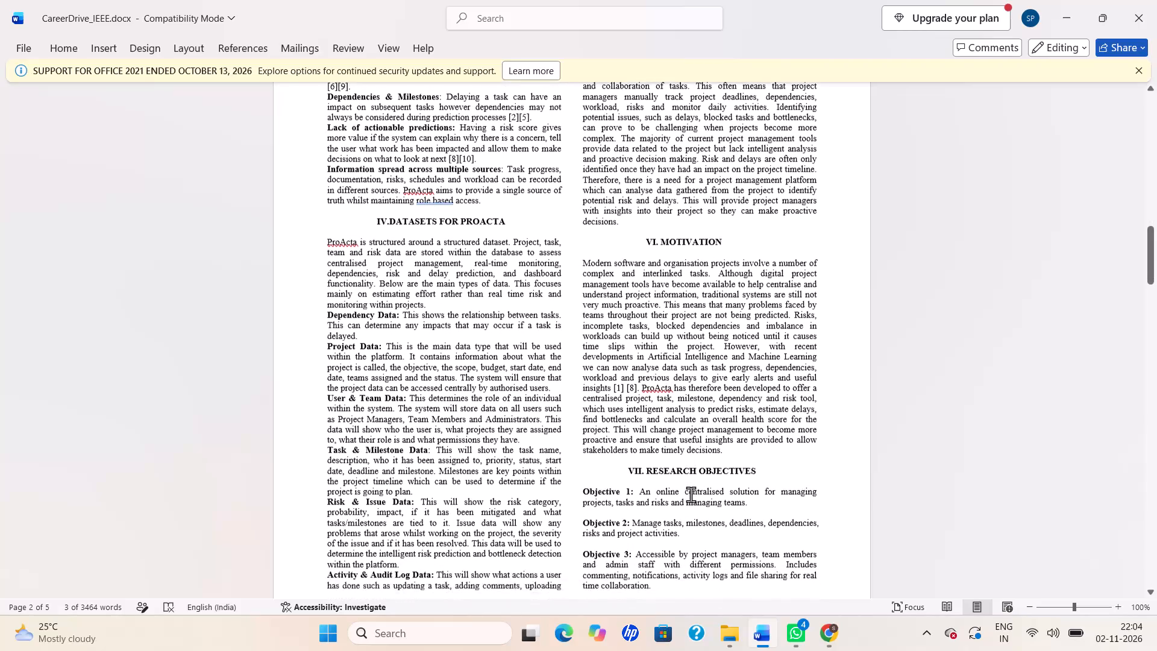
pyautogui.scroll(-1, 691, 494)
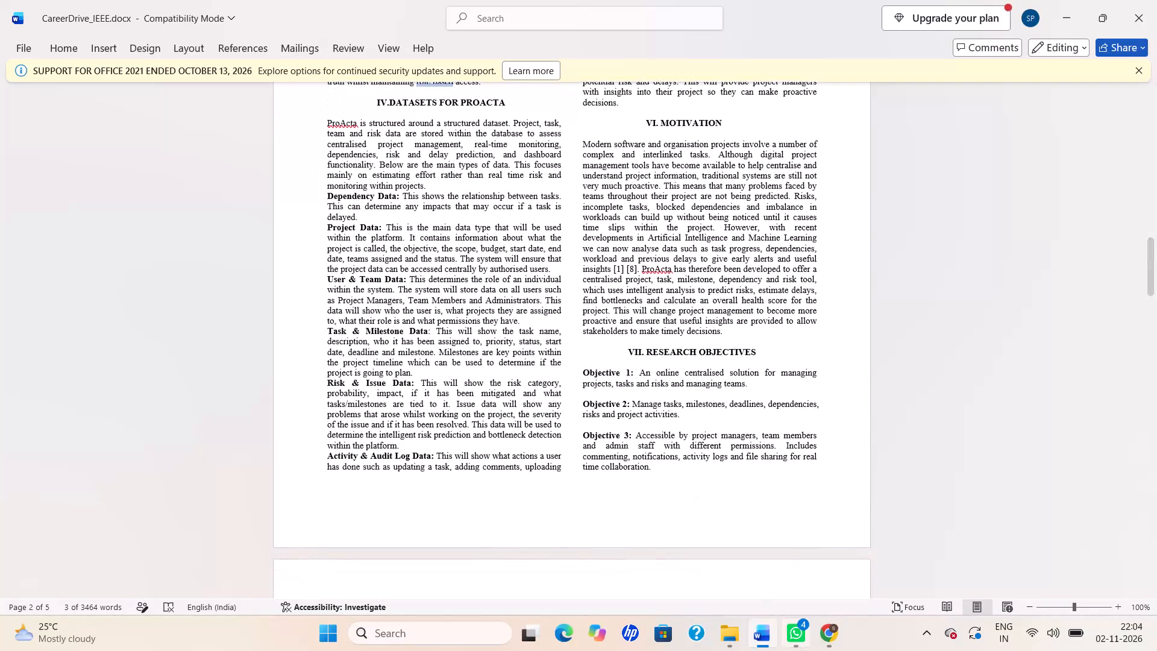
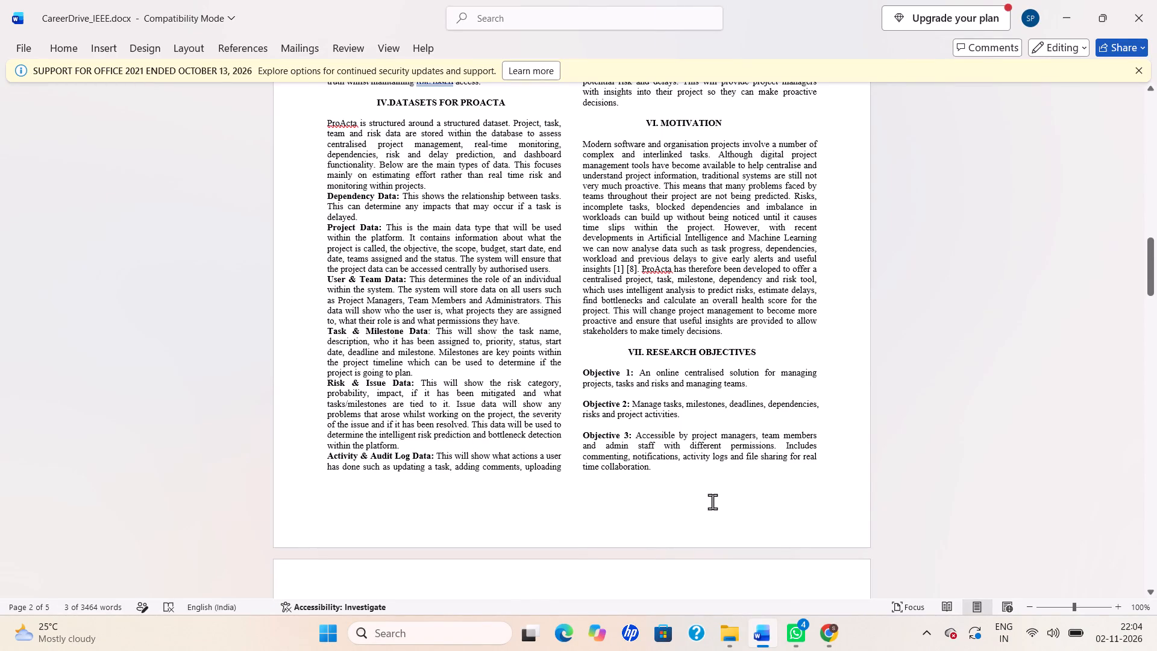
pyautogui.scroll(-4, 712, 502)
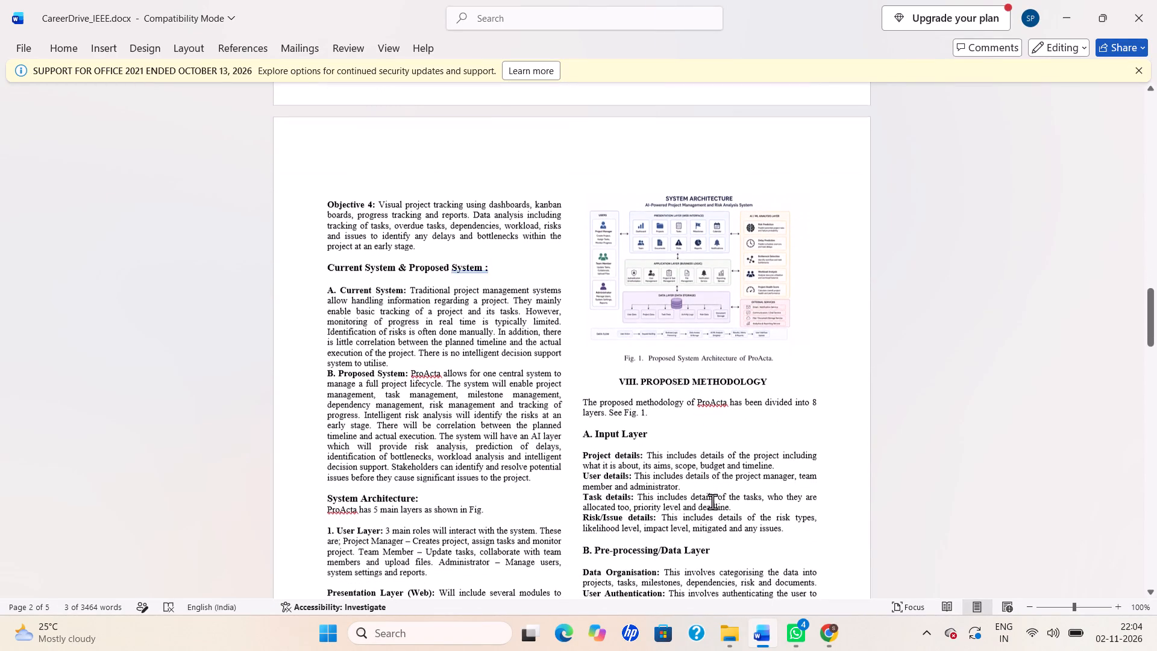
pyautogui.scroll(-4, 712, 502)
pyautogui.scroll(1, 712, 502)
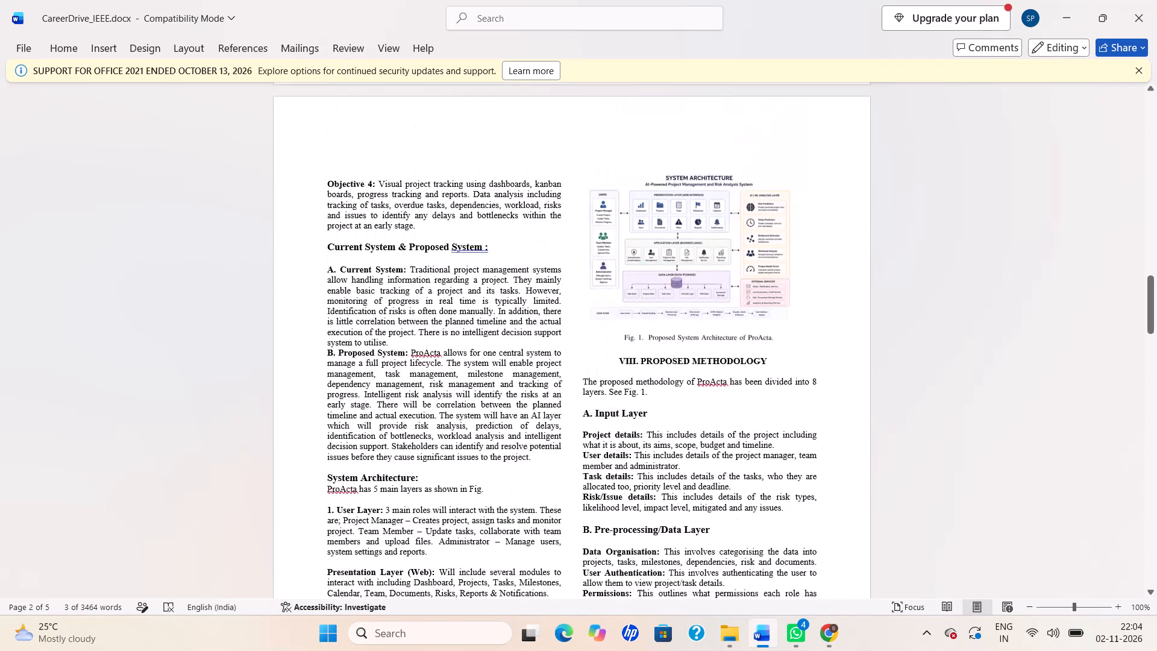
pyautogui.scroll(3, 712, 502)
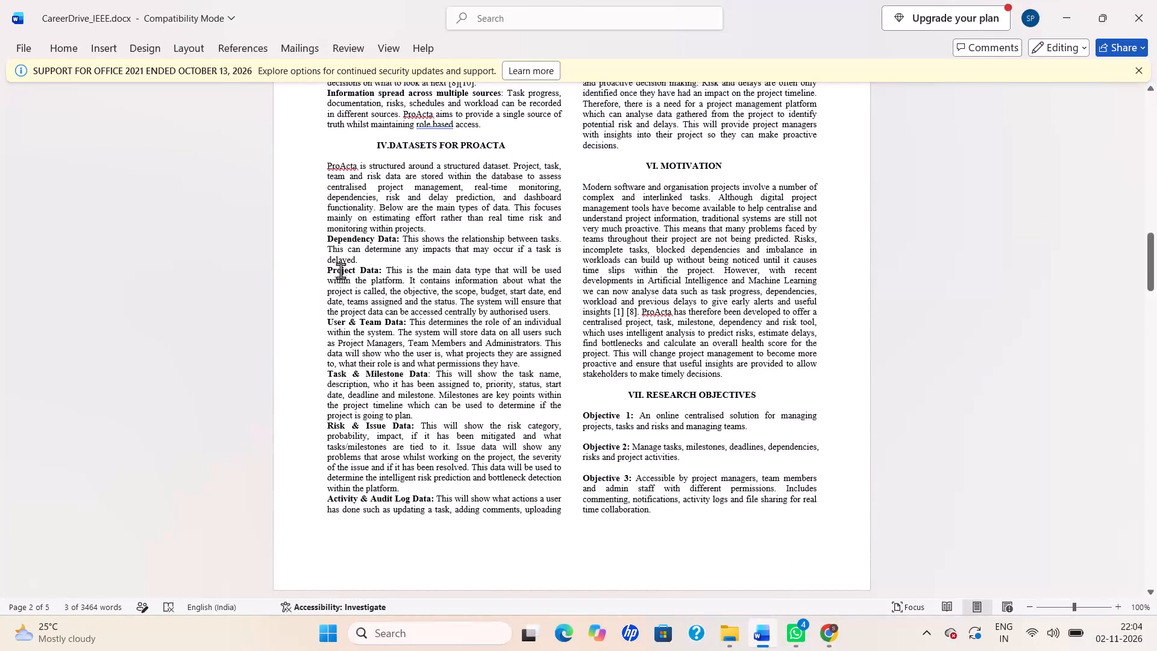
# Insert a blank line before each datasets entry from "Dependency Data:" through "Risk & Issue Data:".
pyautogui.click(328, 237)
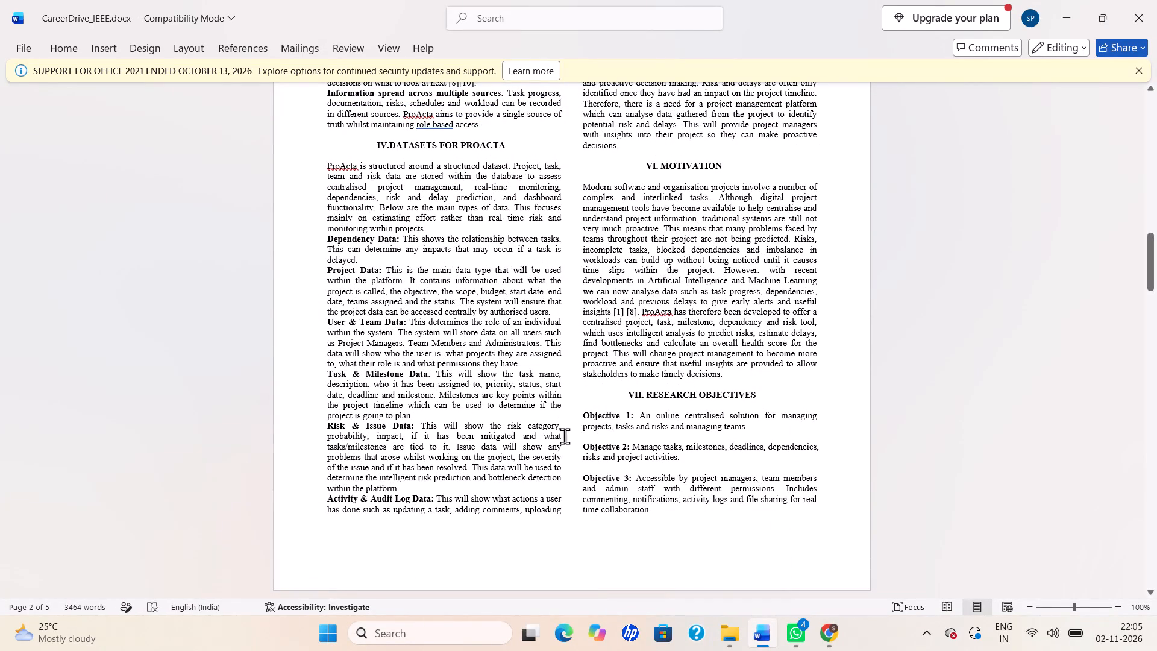
pyautogui.press('Return')
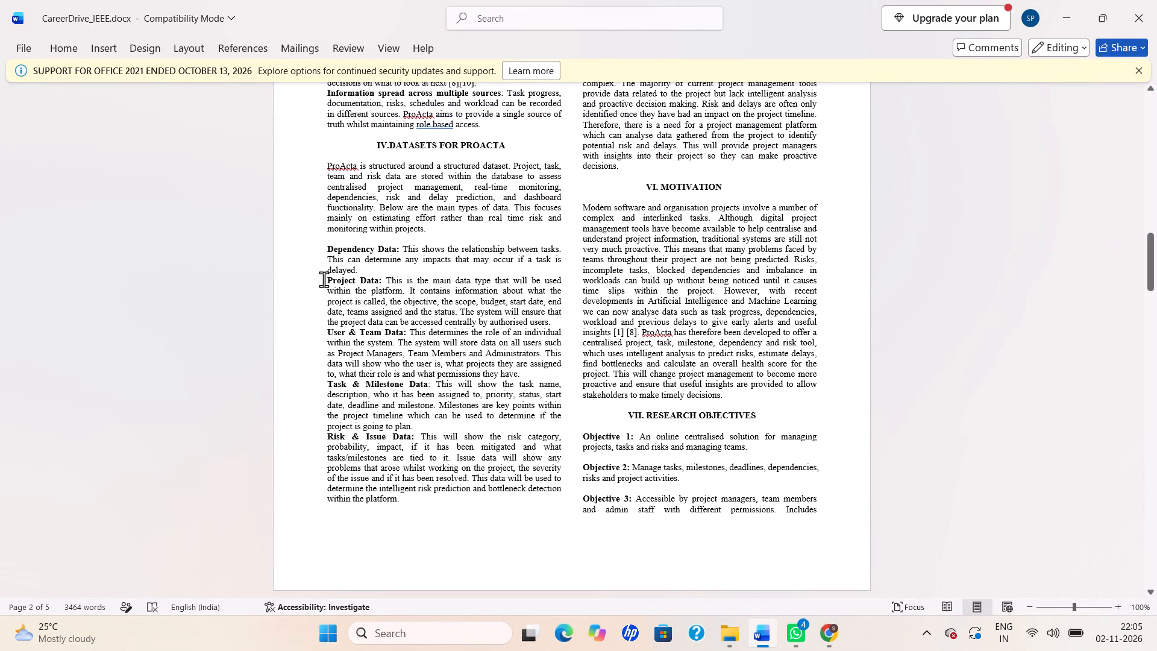
pyautogui.click(328, 280)
pyautogui.press('Return')
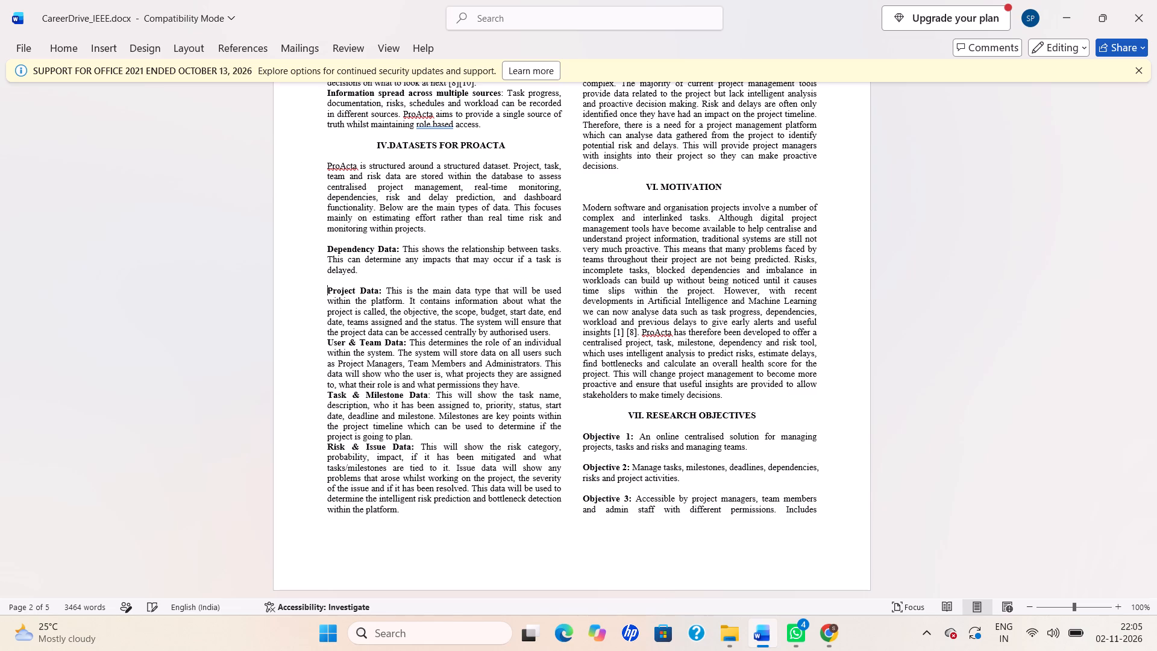
pyautogui.click(325, 341)
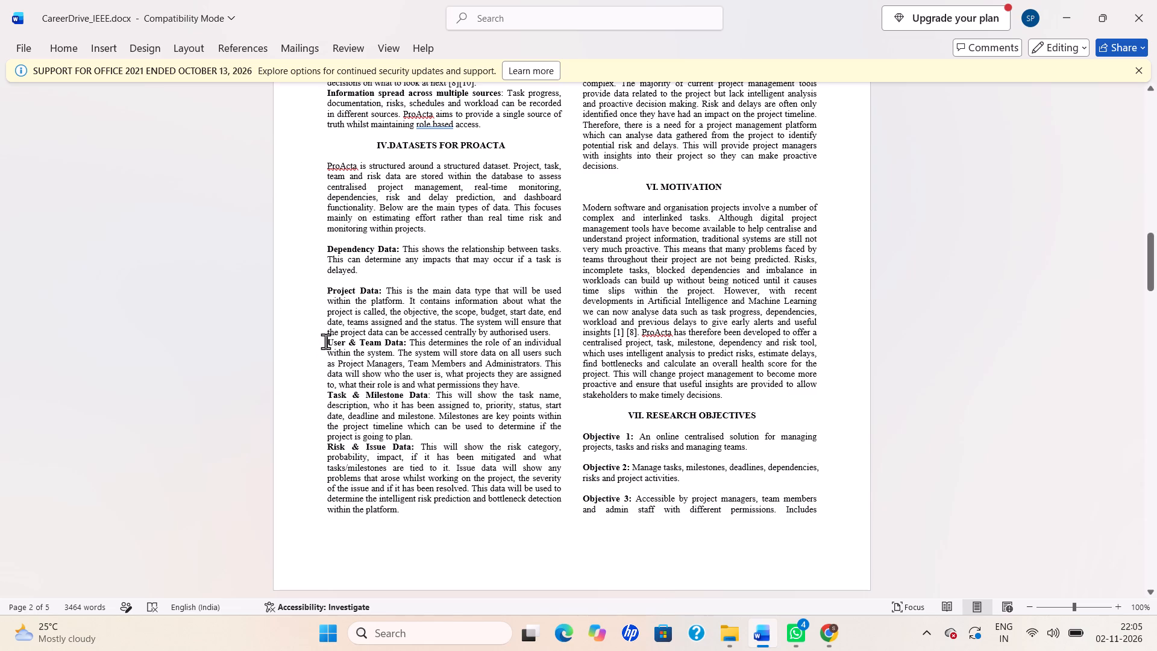
pyautogui.press('Return')
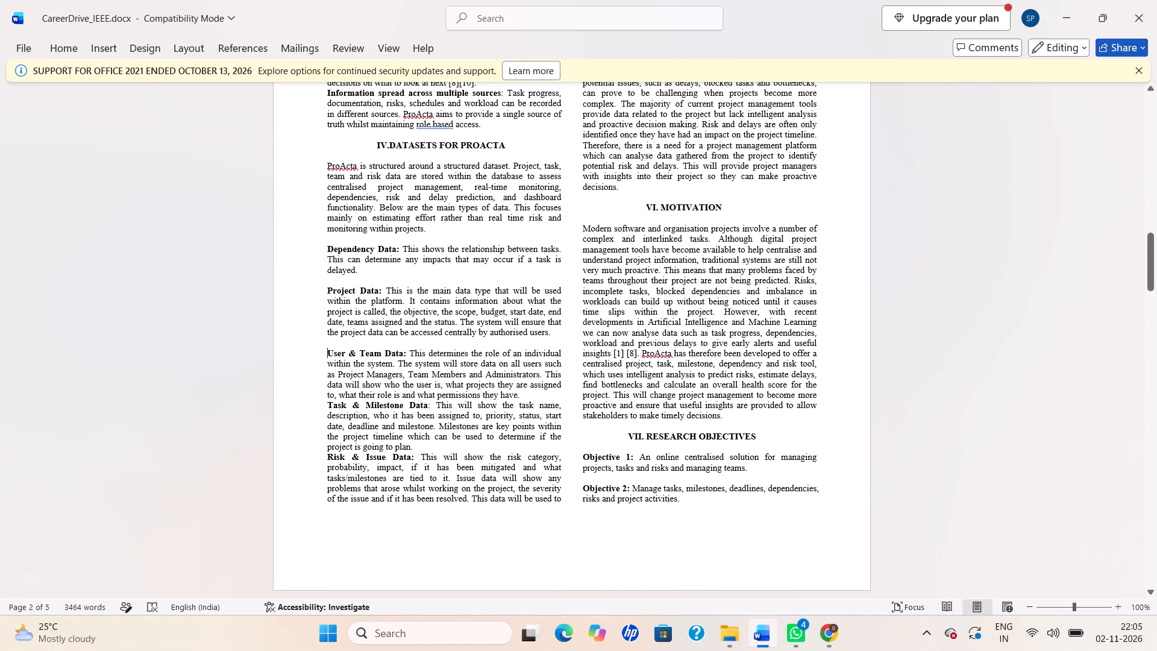
pyautogui.click(328, 405)
pyautogui.press('Return')
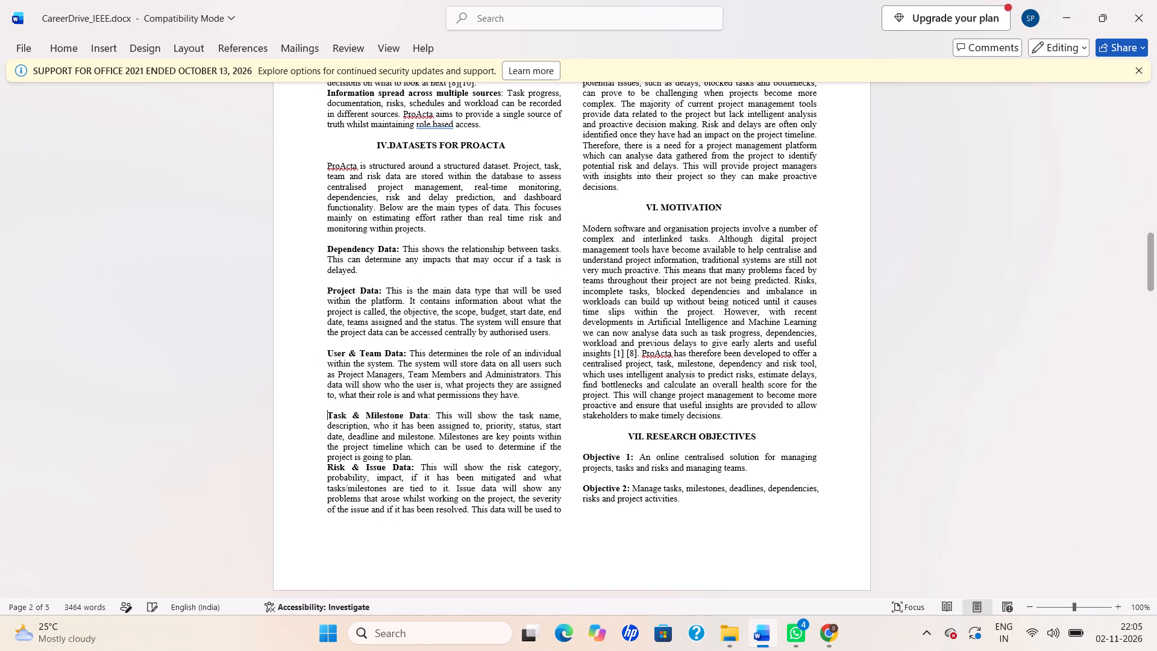
pyautogui.click(327, 465)
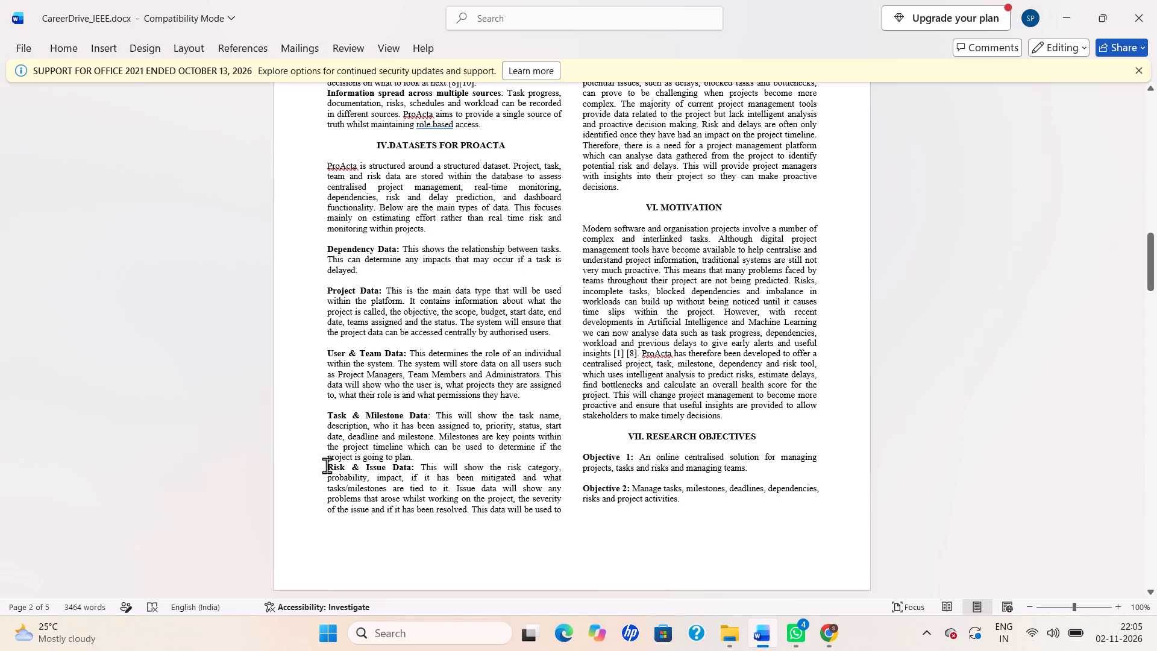
pyautogui.press('Return')
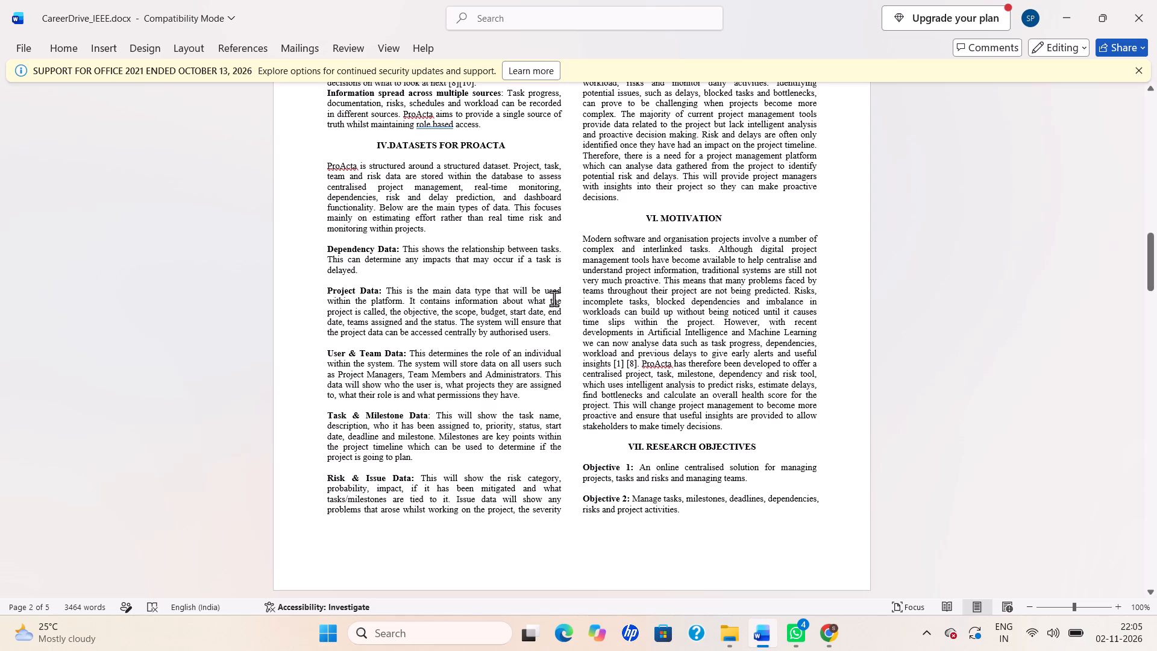
# Insert a blank line before the "Activity & Audit Log Data:", "Document Data:" and "System Evaluation Data:" entries.
pyautogui.scroll(2, 554, 298)
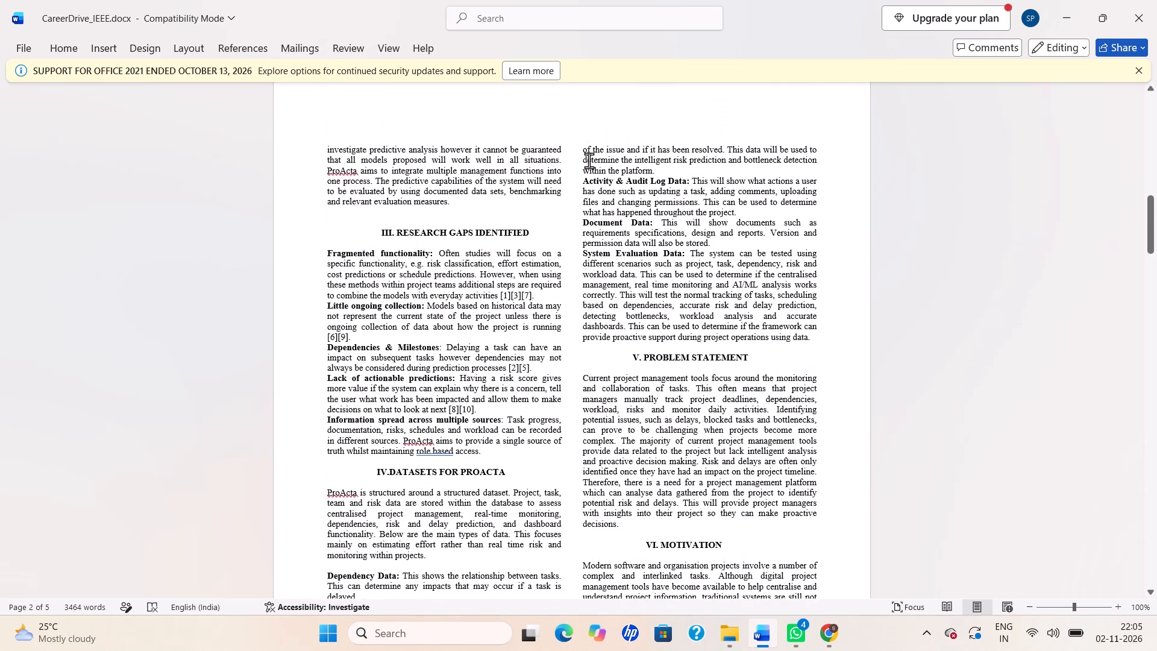
pyautogui.click(582, 180)
pyautogui.press('Return')
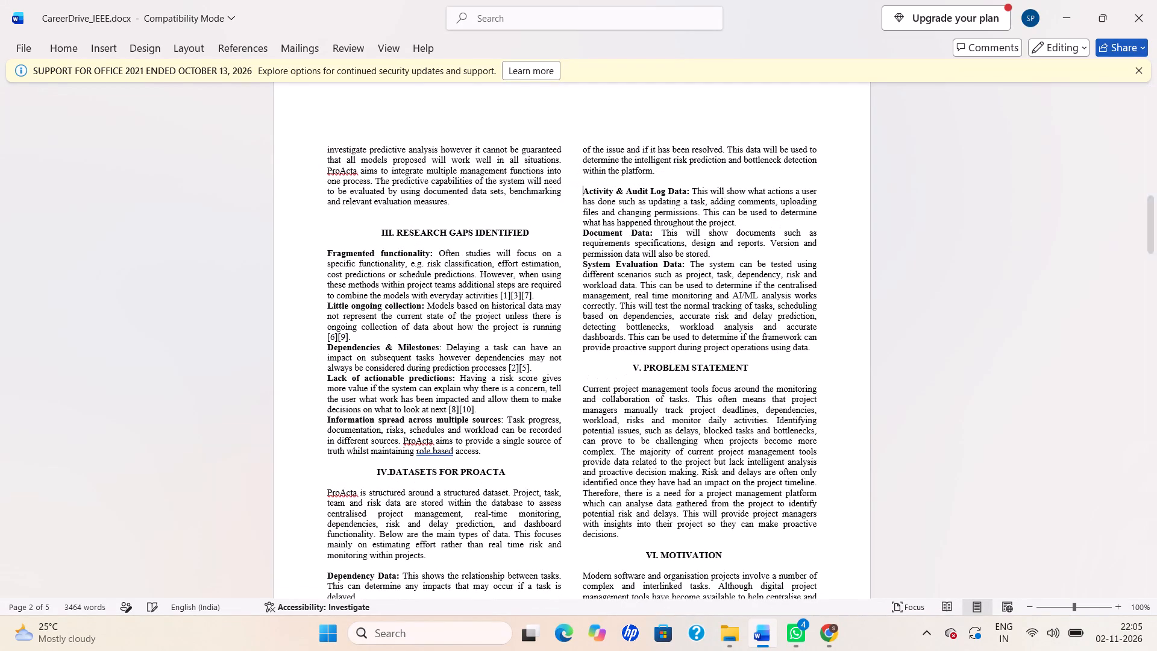
pyautogui.click(581, 231)
pyautogui.press('Return')
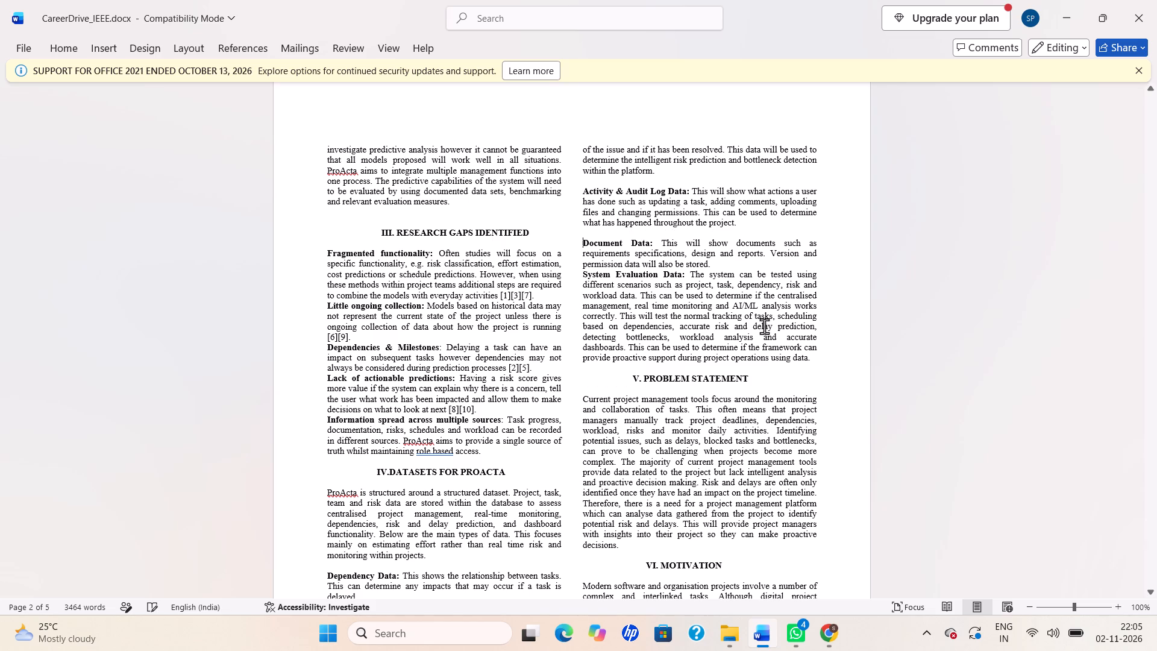
pyautogui.click(584, 274)
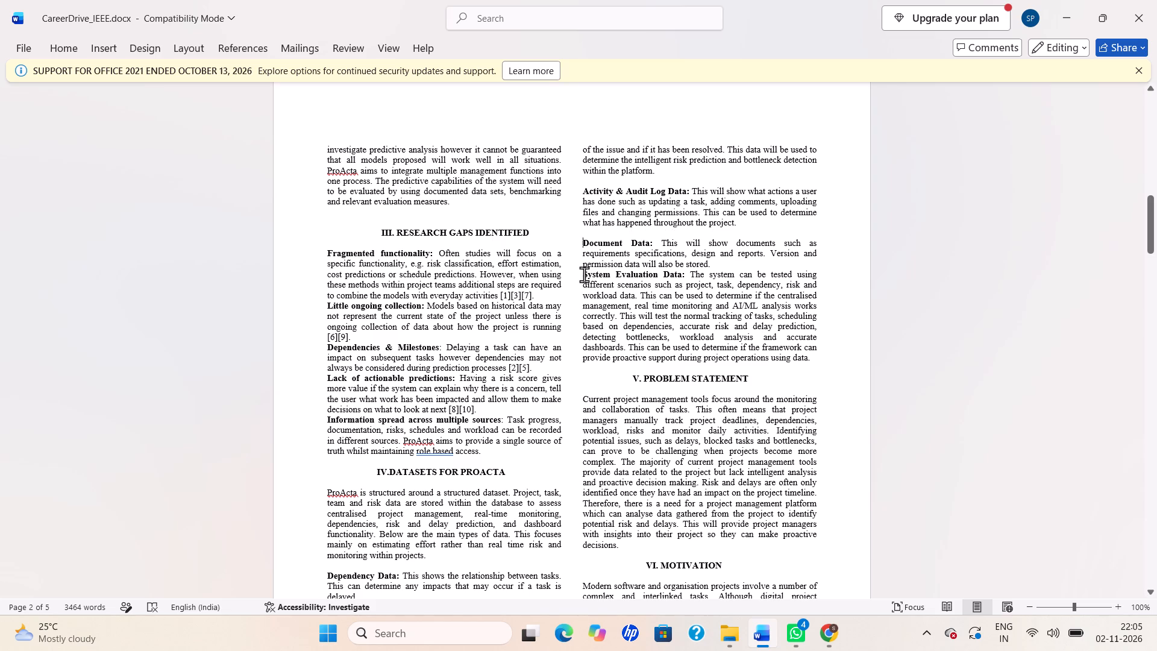
pyautogui.press('Return')
# Review the whole paper from the abstract through the references, checking the content and consistency of section formatting and spacing.
pyautogui.scroll(4, 642, 241)
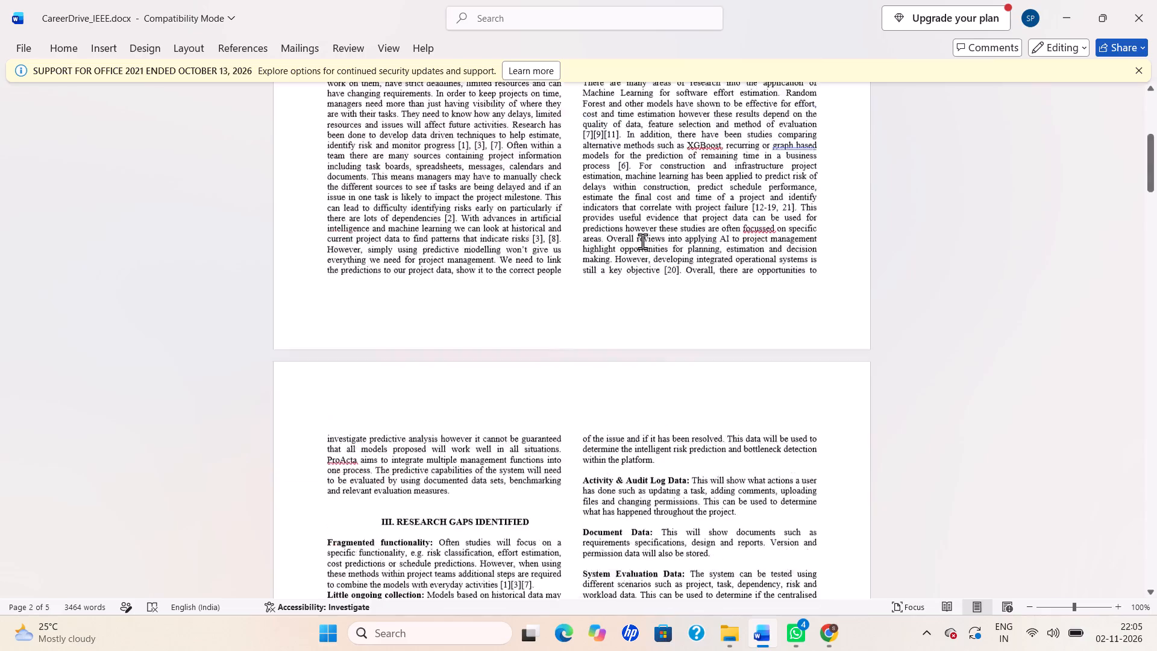
pyautogui.scroll(19, 642, 241)
pyautogui.scroll(-1, 642, 241)
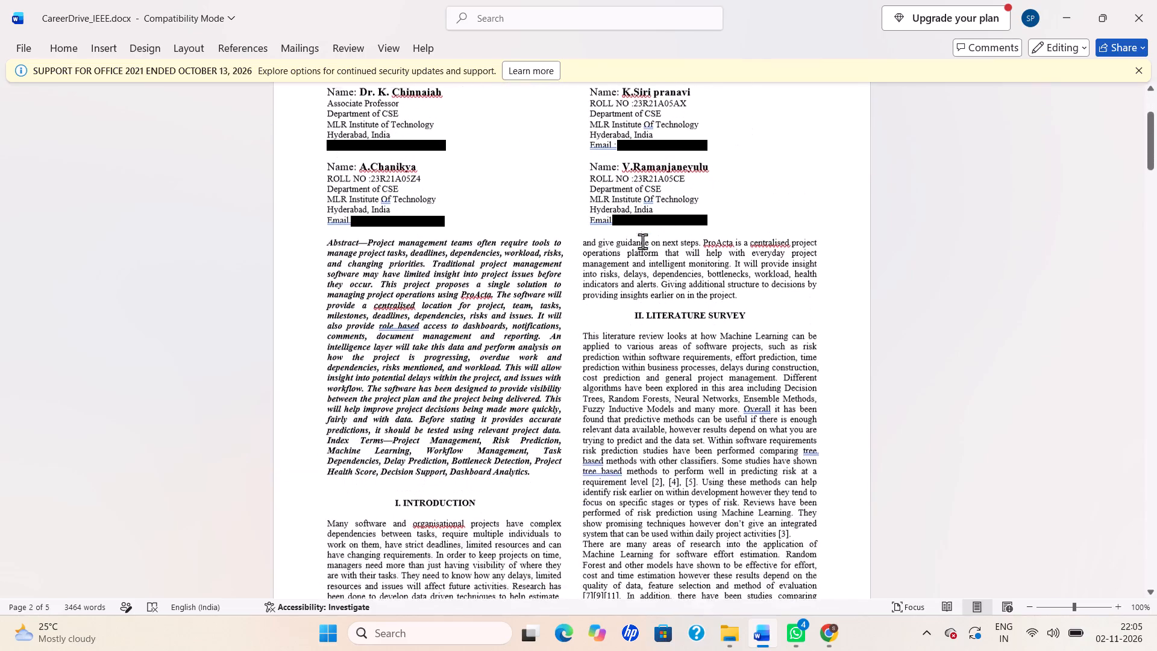
pyautogui.scroll(-5, 642, 241)
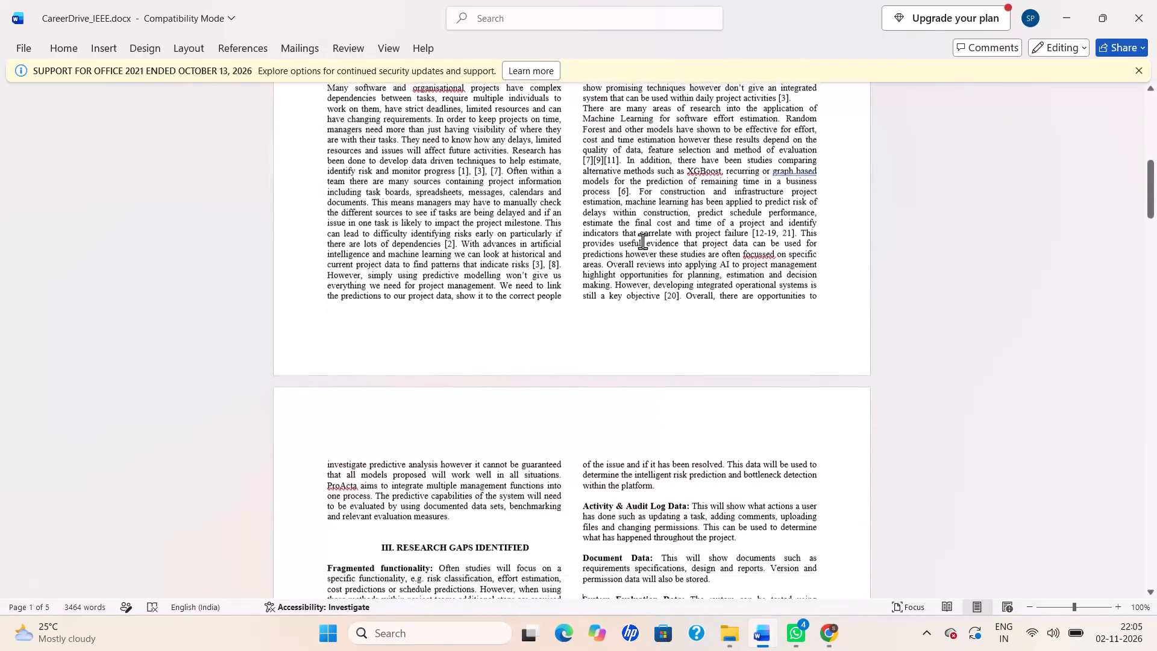
pyautogui.scroll(-4, 642, 241)
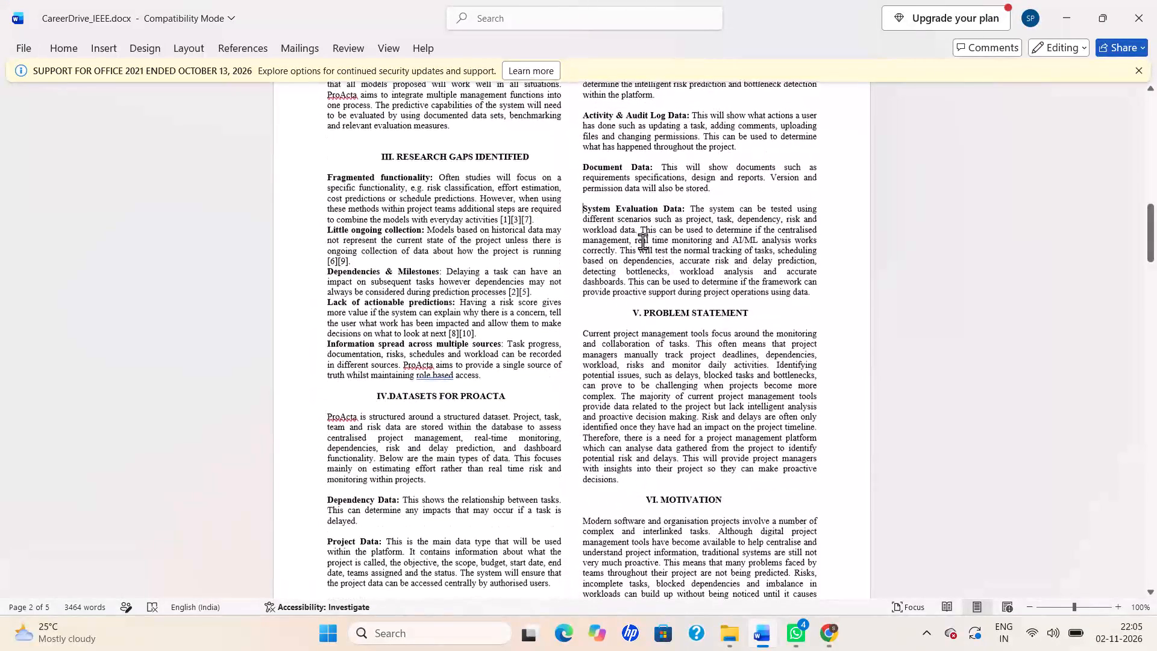
pyautogui.scroll(-2, 642, 241)
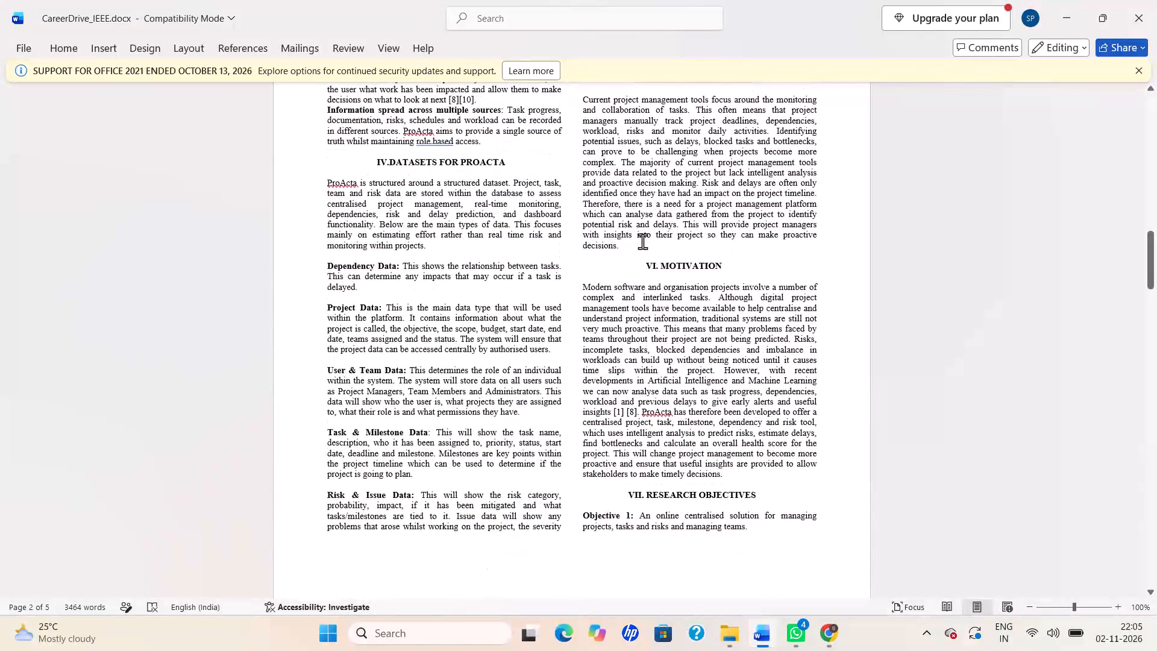
pyautogui.scroll(-1, 642, 241)
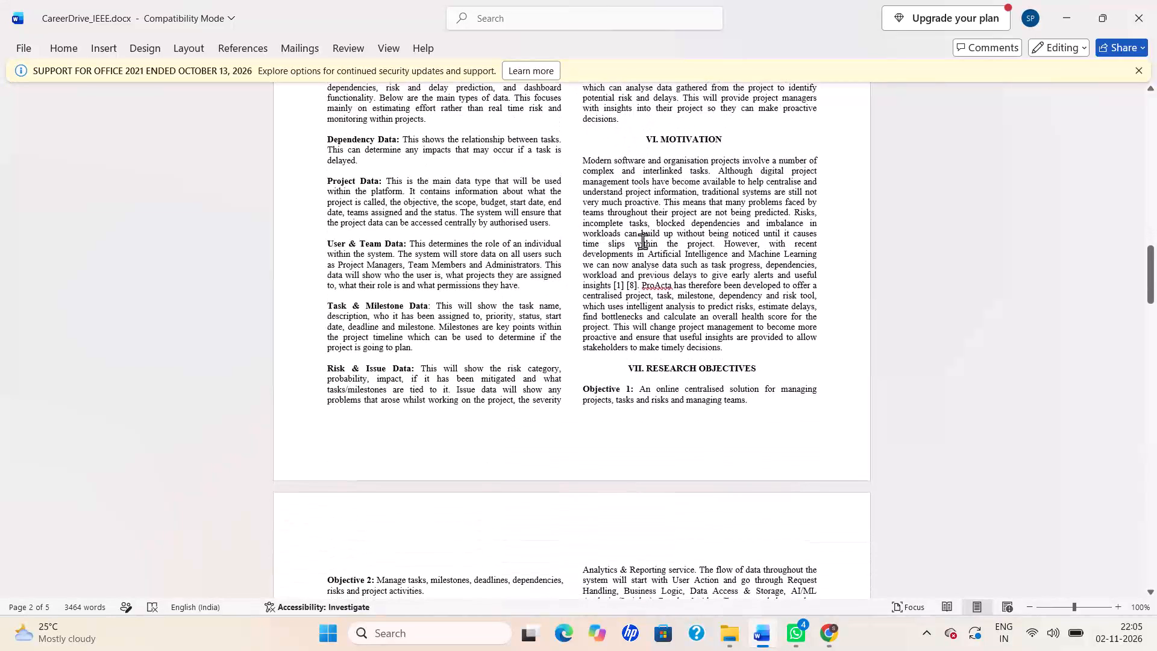
pyautogui.scroll(-2, 642, 241)
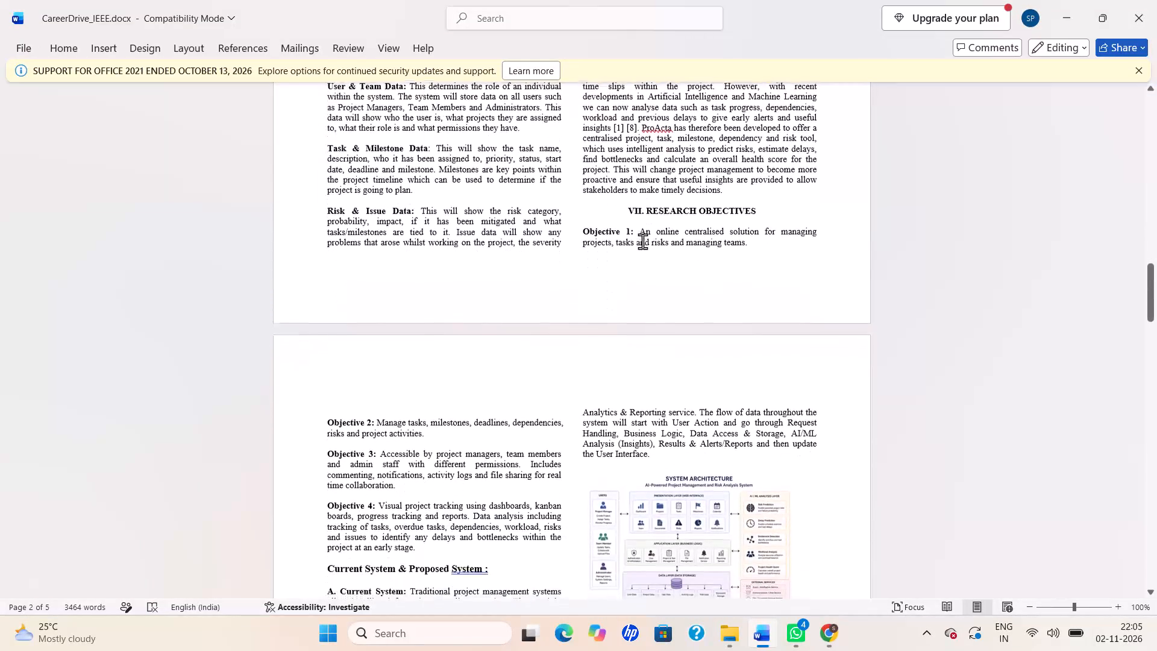
pyautogui.scroll(-5, 642, 241)
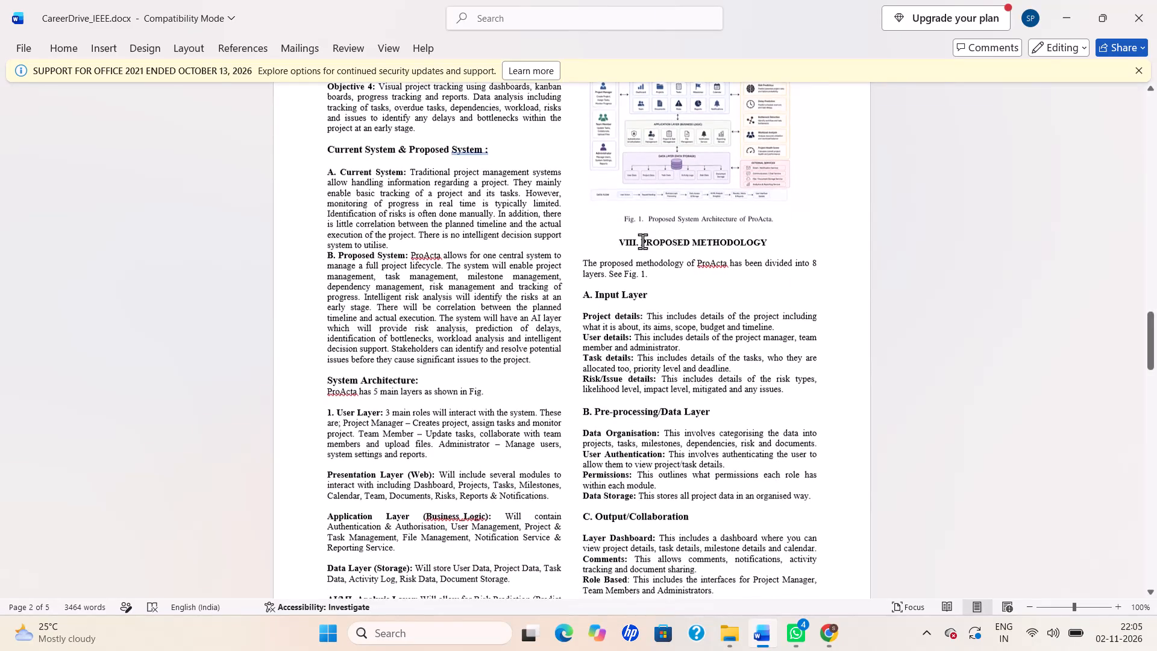
pyautogui.scroll(-3, 642, 241)
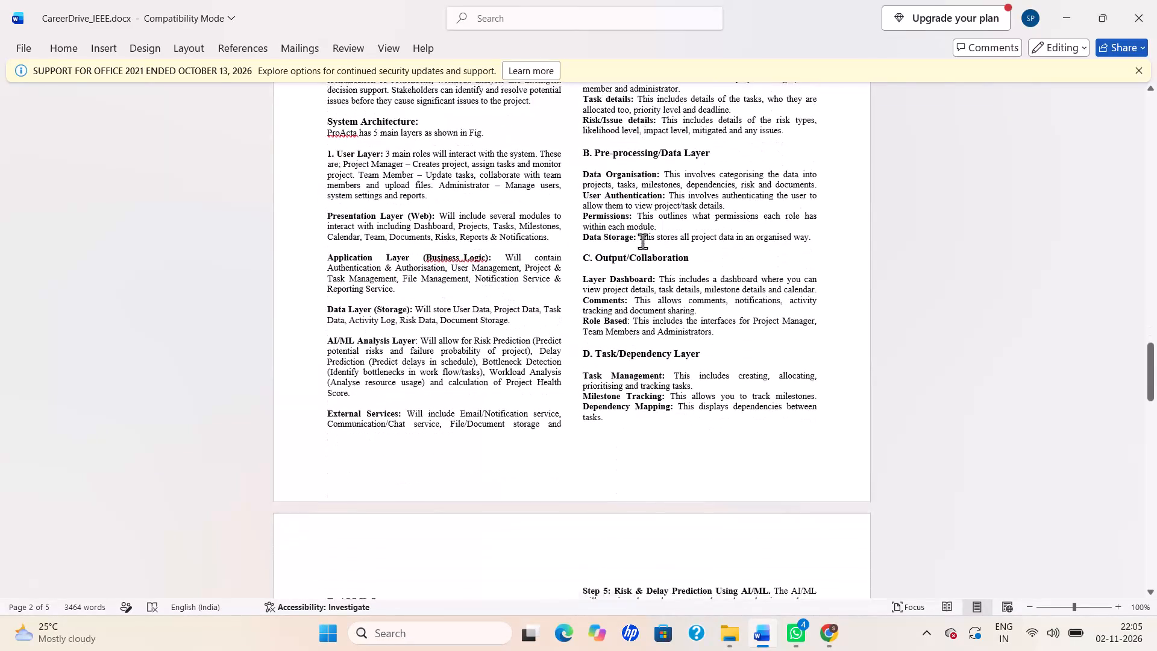
pyautogui.scroll(-5, 642, 241)
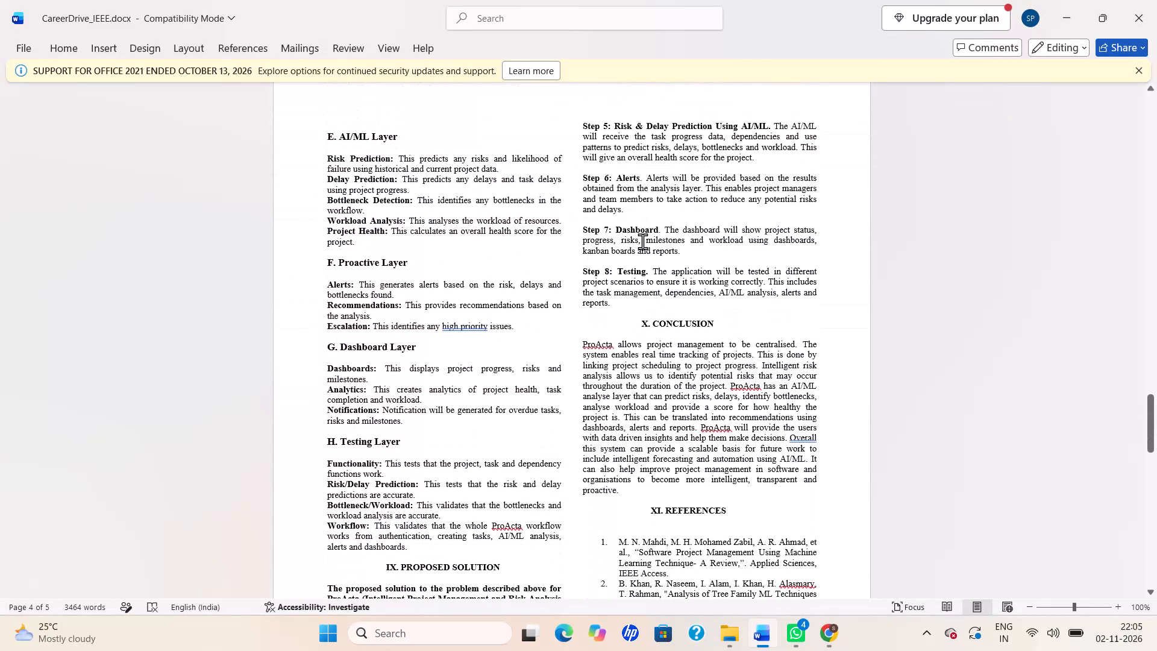
pyautogui.scroll(-3, 642, 241)
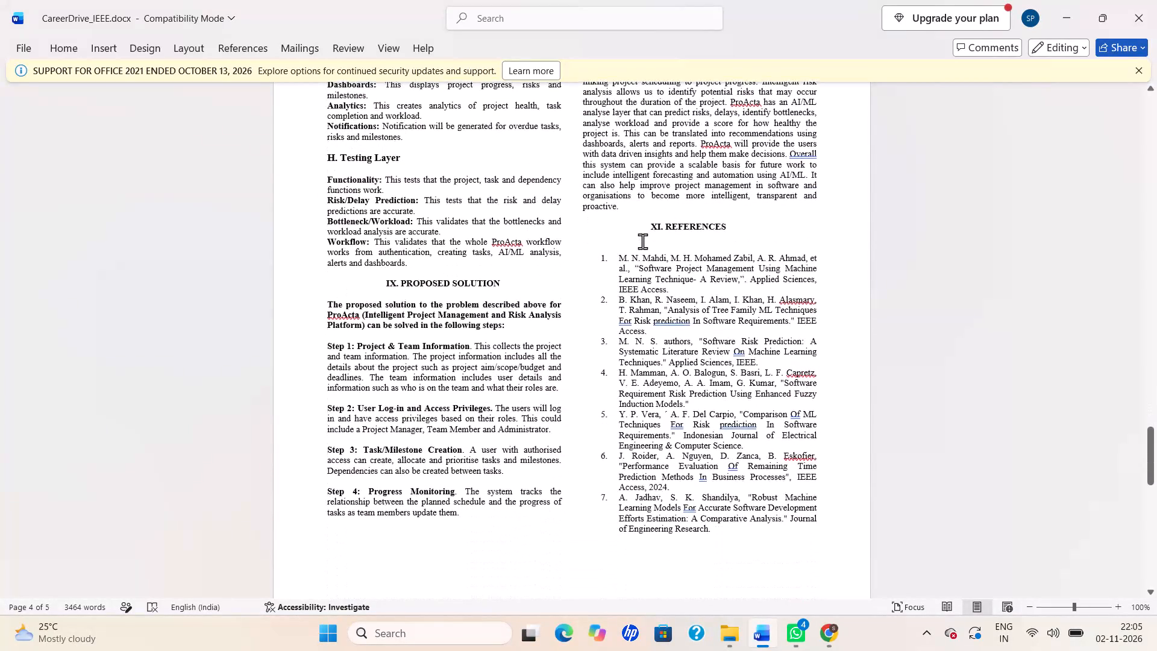
pyautogui.scroll(1, 642, 241)
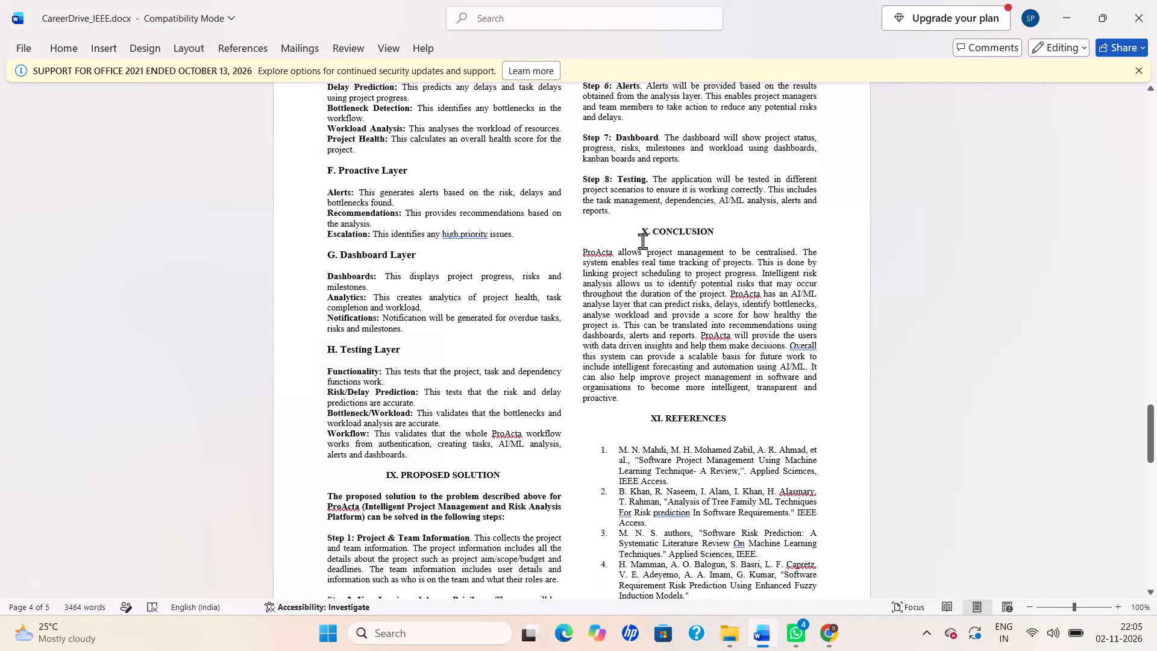
pyautogui.scroll(-9, 642, 241)
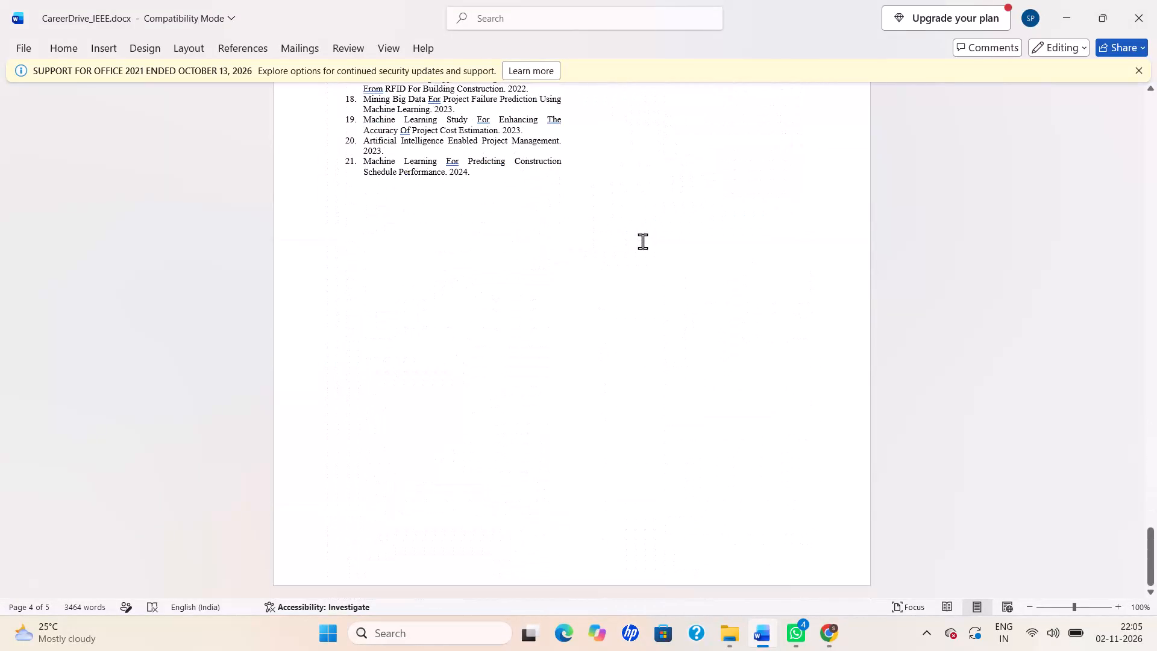
# Save the finished edits to the CareerDrive_IEEE.docx paper.
pyautogui.scroll(-4, 642, 241)
pyautogui.scroll(20, 642, 241)
pyautogui.scroll(8, 642, 241)
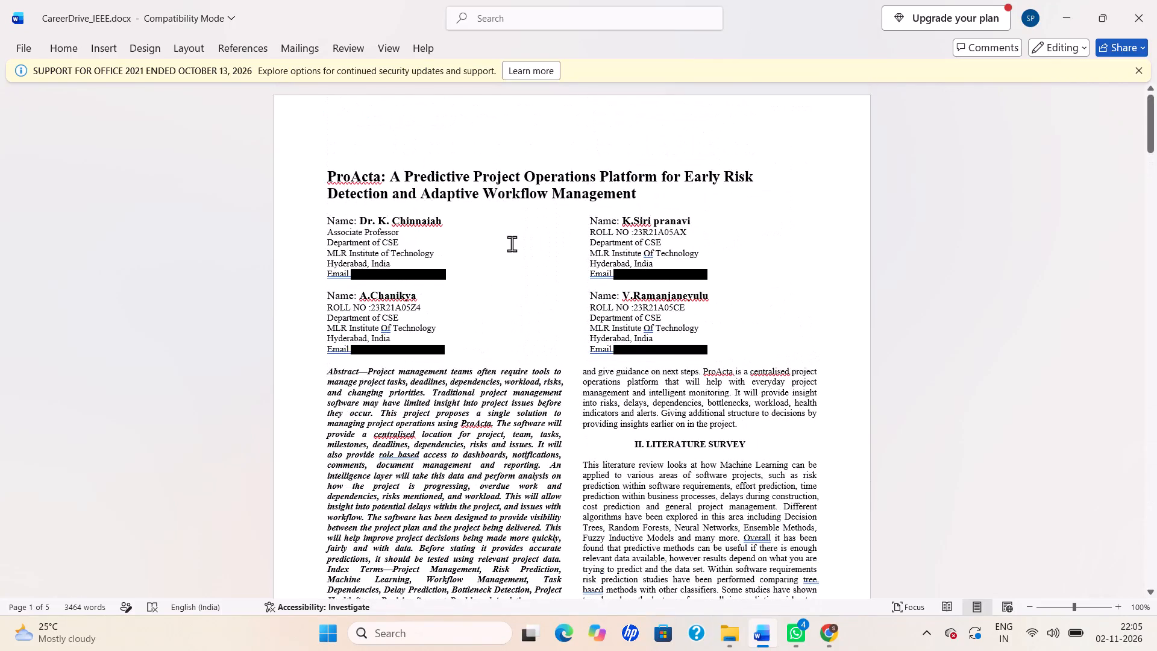
pyautogui.hotkey('ctrl', 's')
pyautogui.hotkey('ctrl', 's')
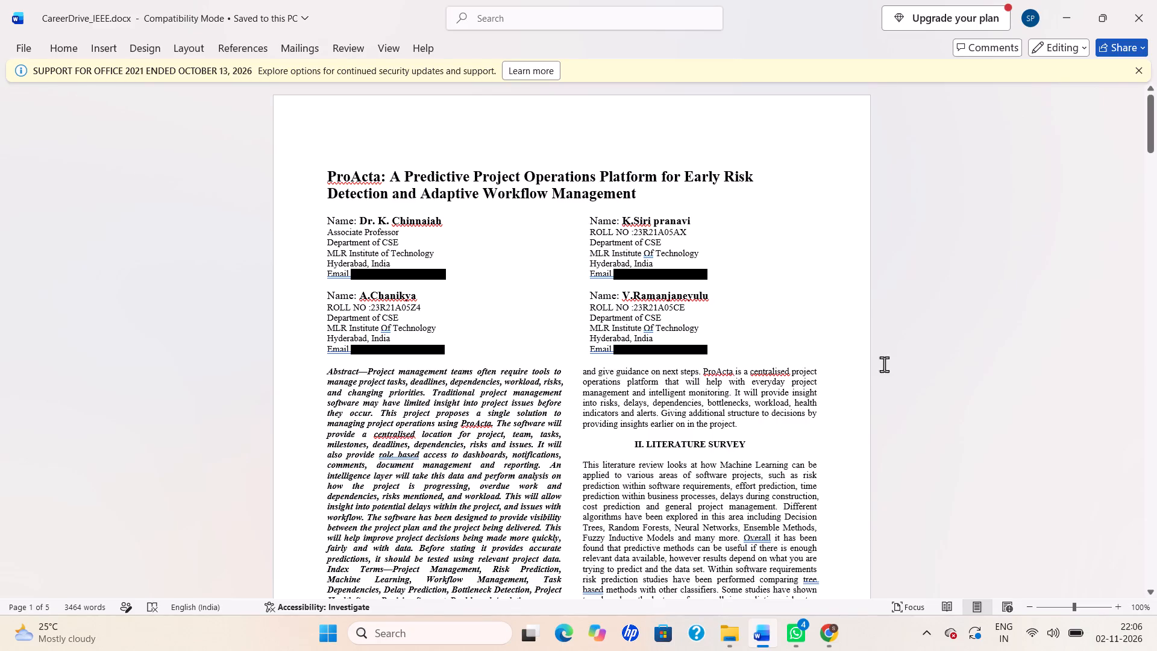
# Switch to File Explorer and copy the CareerDrive_IEEE.docx file from the recent files.
pyautogui.click(731, 629)
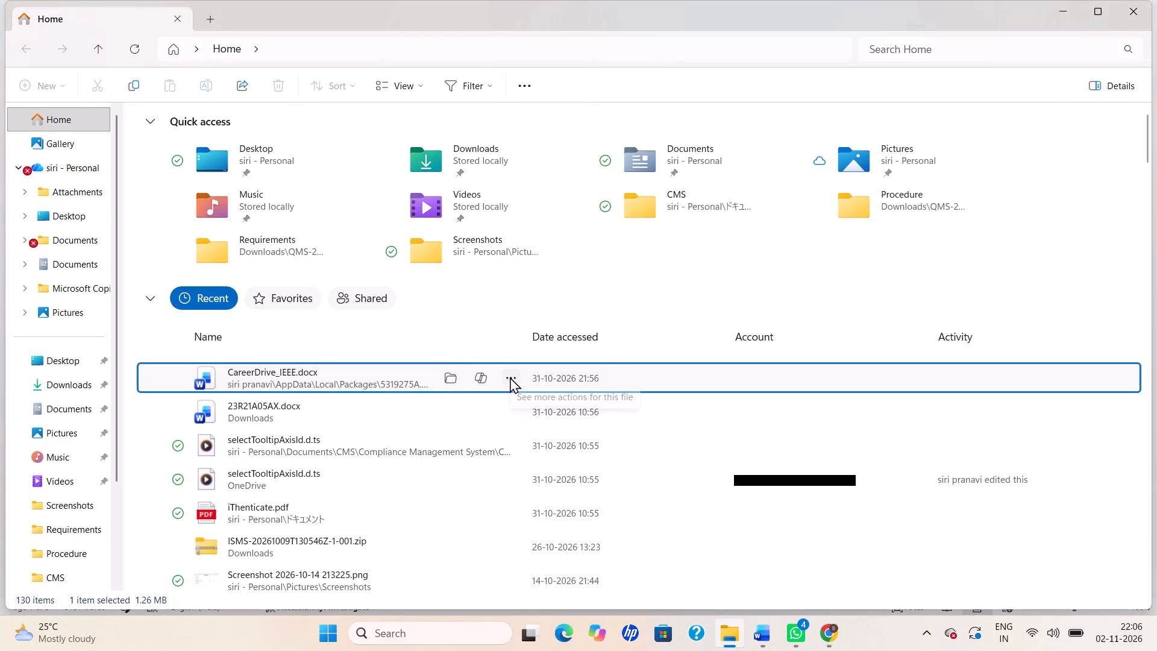
pyautogui.click(316, 383)
pyautogui.hotkey('ctrl', 'c')
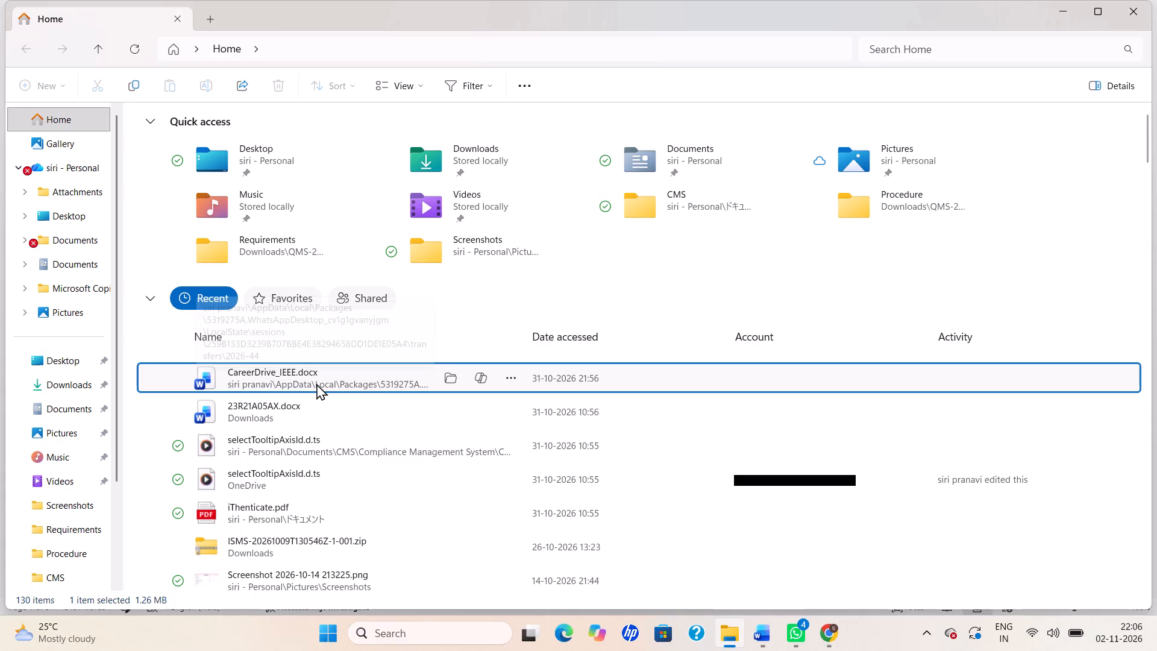
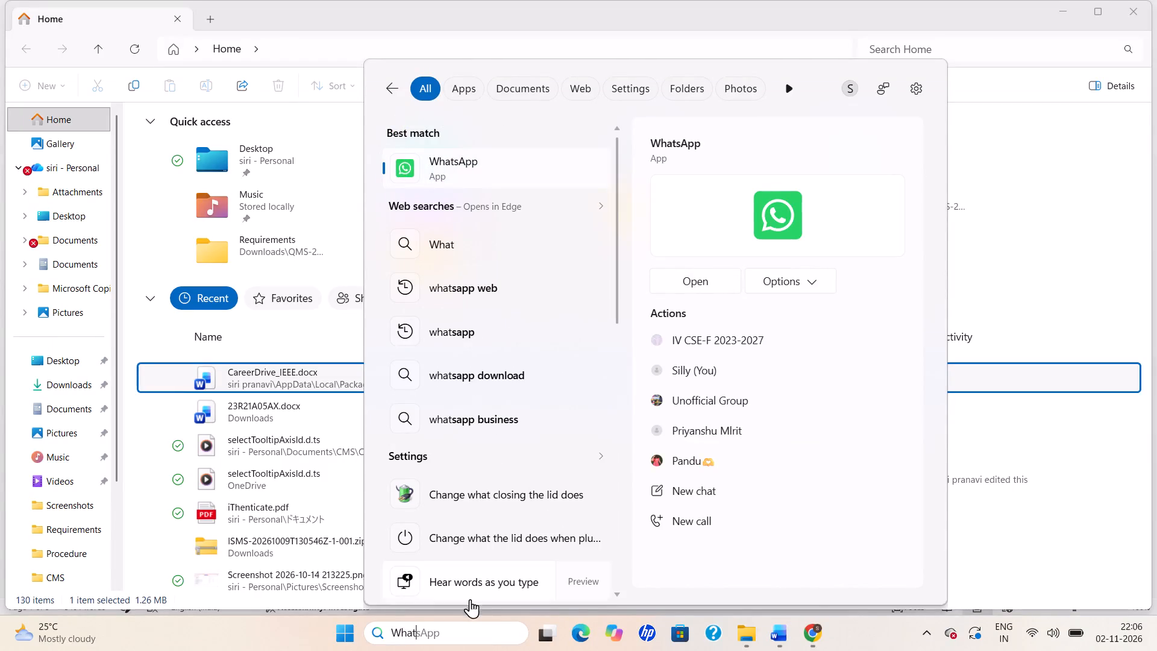
# Switch to WhatsApp, opening the self-chat marked "(You)".
pyautogui.click(706, 360)
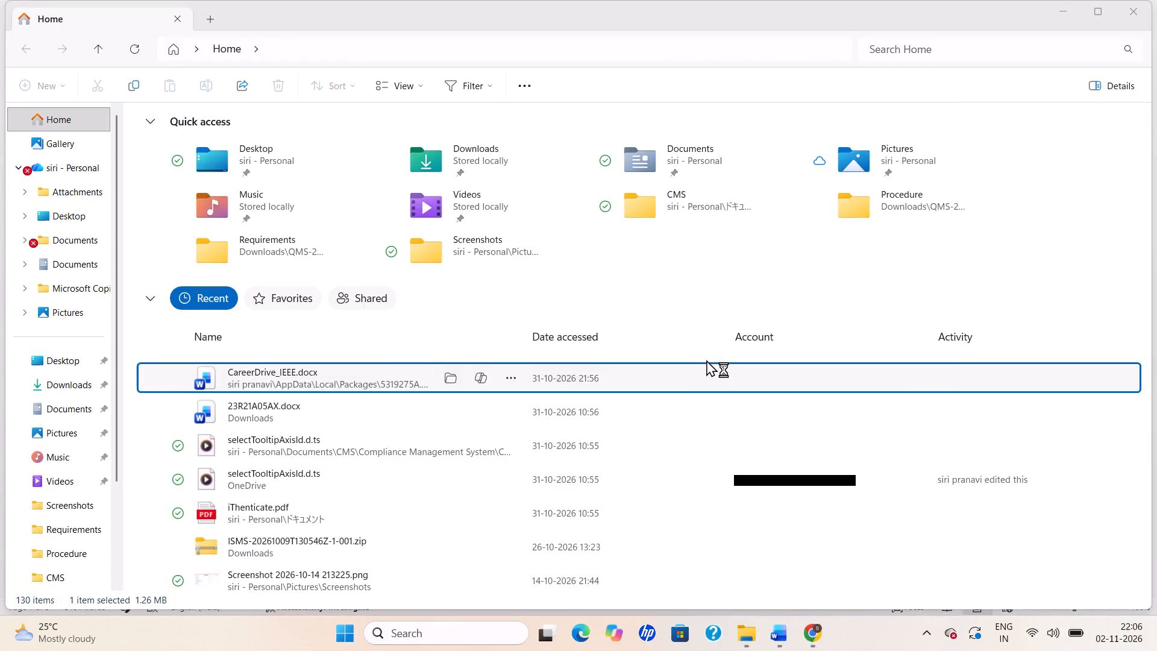
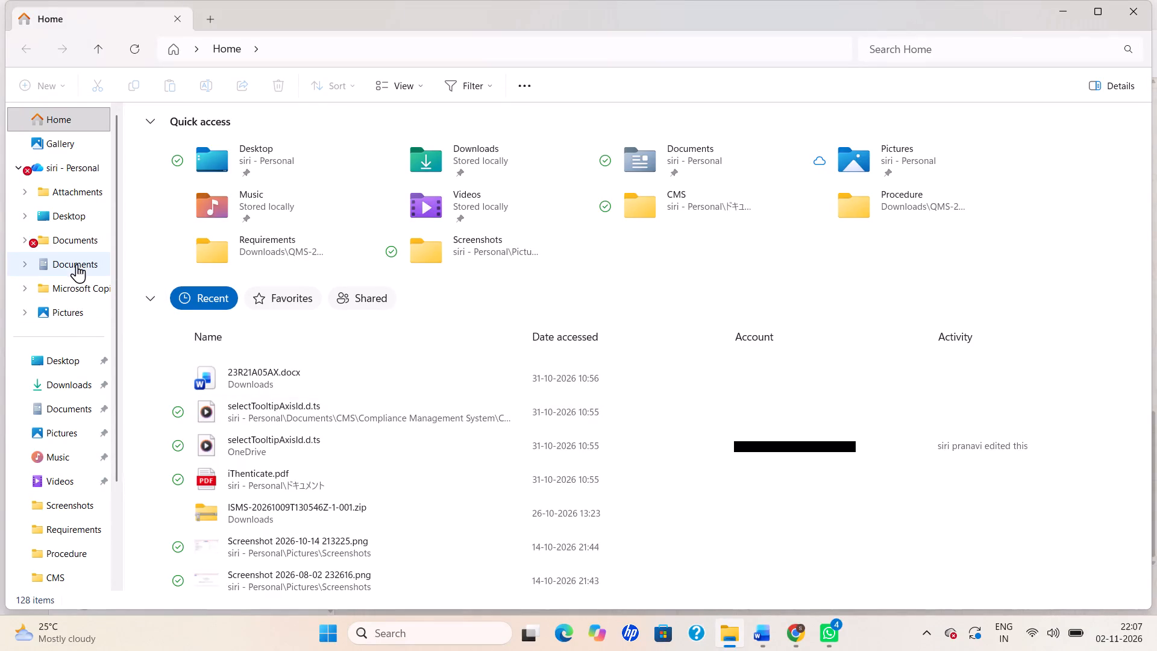
# Switch to File Explorer and look through the Documents folder and the Downloads folder.
pyautogui.click(77, 264)
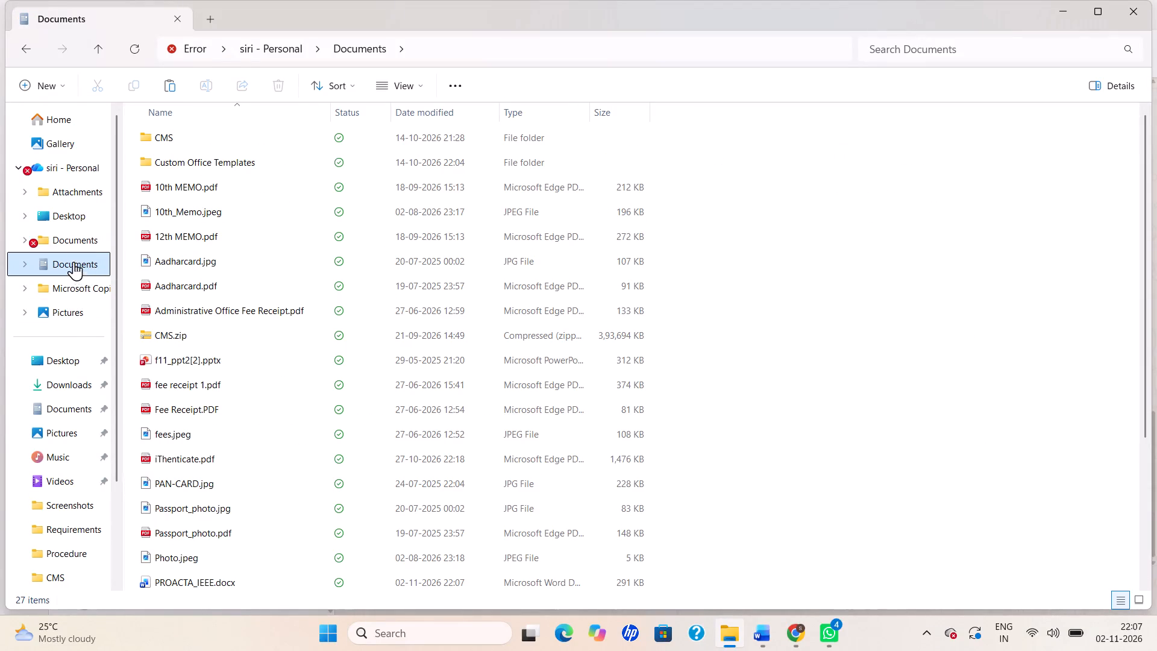
pyautogui.click(52, 388)
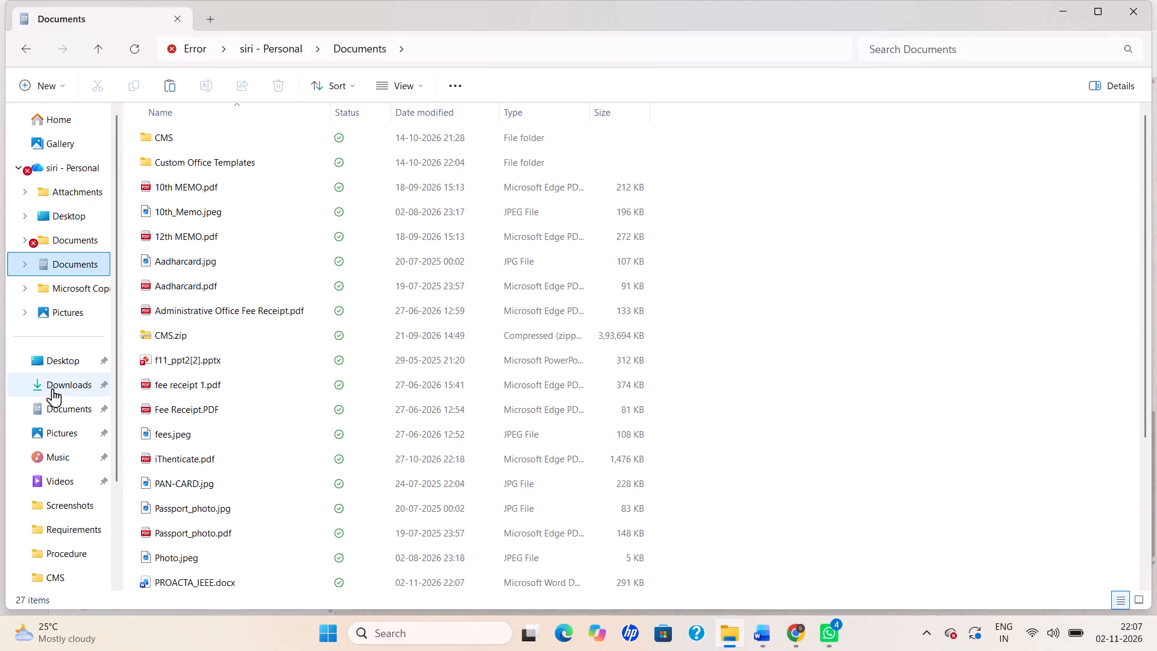
# Find PROACTA_IEEE.docx in the personal OneDrive's Documents folder and copy the file to the clipboard.
pyautogui.click(82, 164)
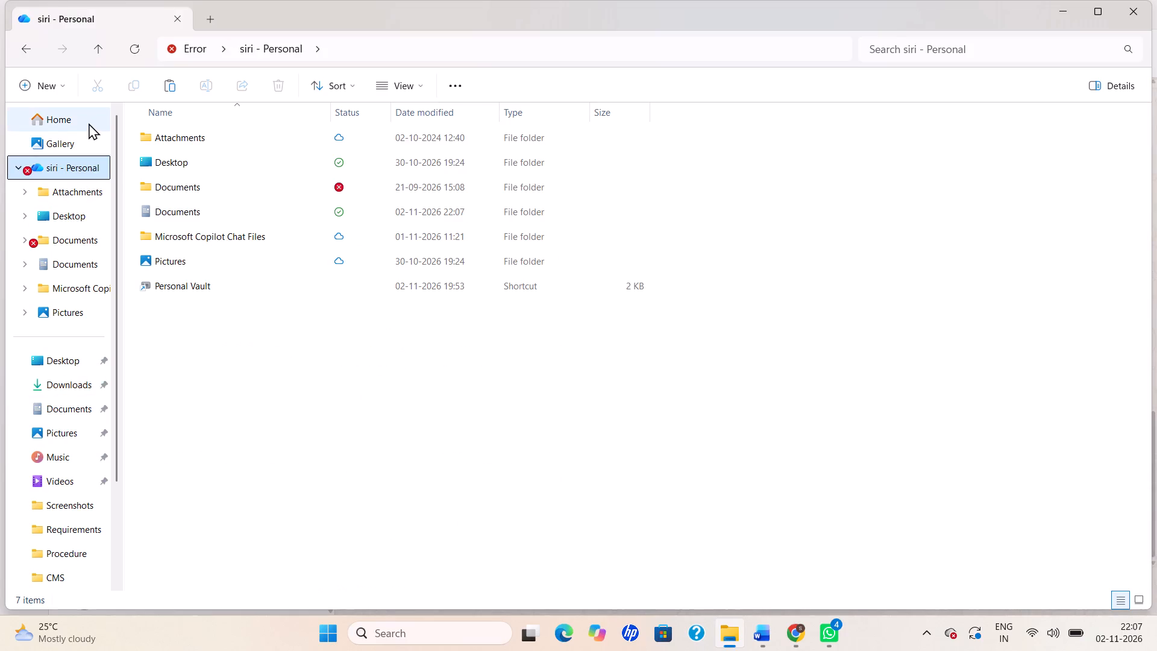
pyautogui.click(89, 123)
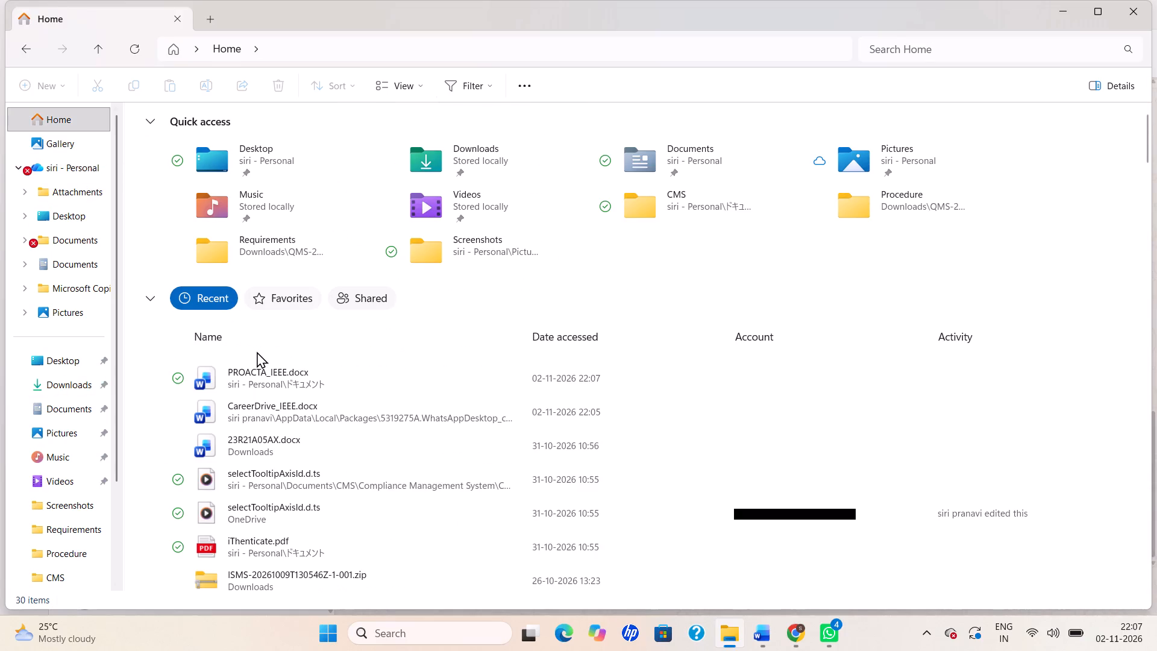
pyautogui.click(60, 166)
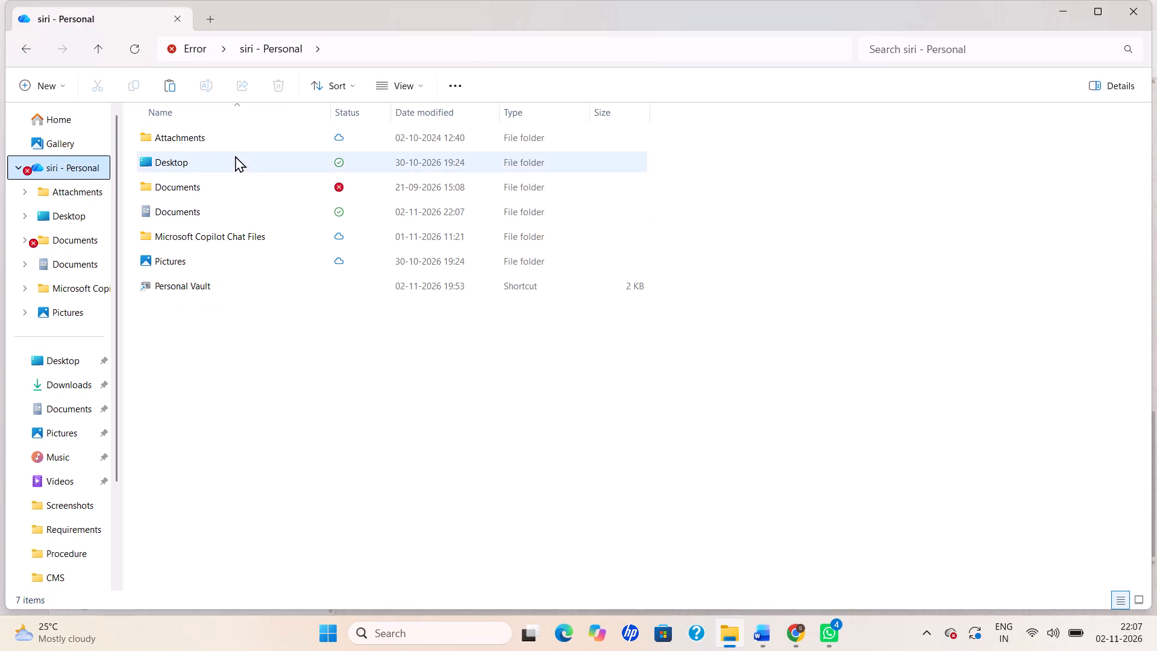
pyautogui.doubleClick(236, 183)
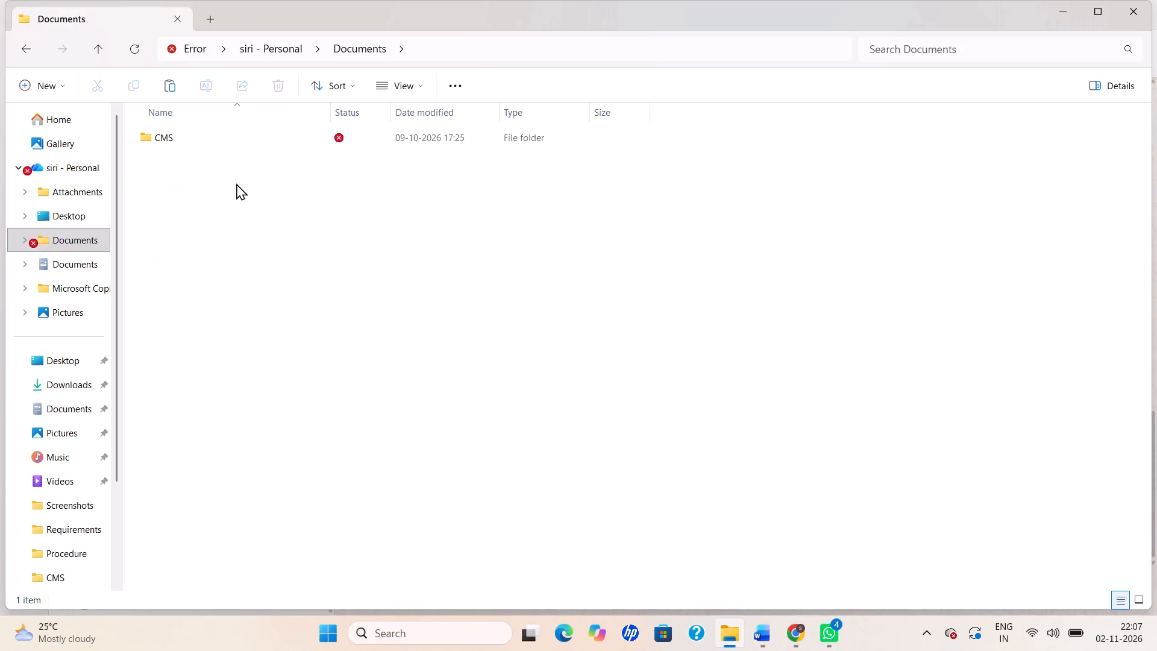
pyautogui.click(22, 43)
pyautogui.doubleClick(200, 210)
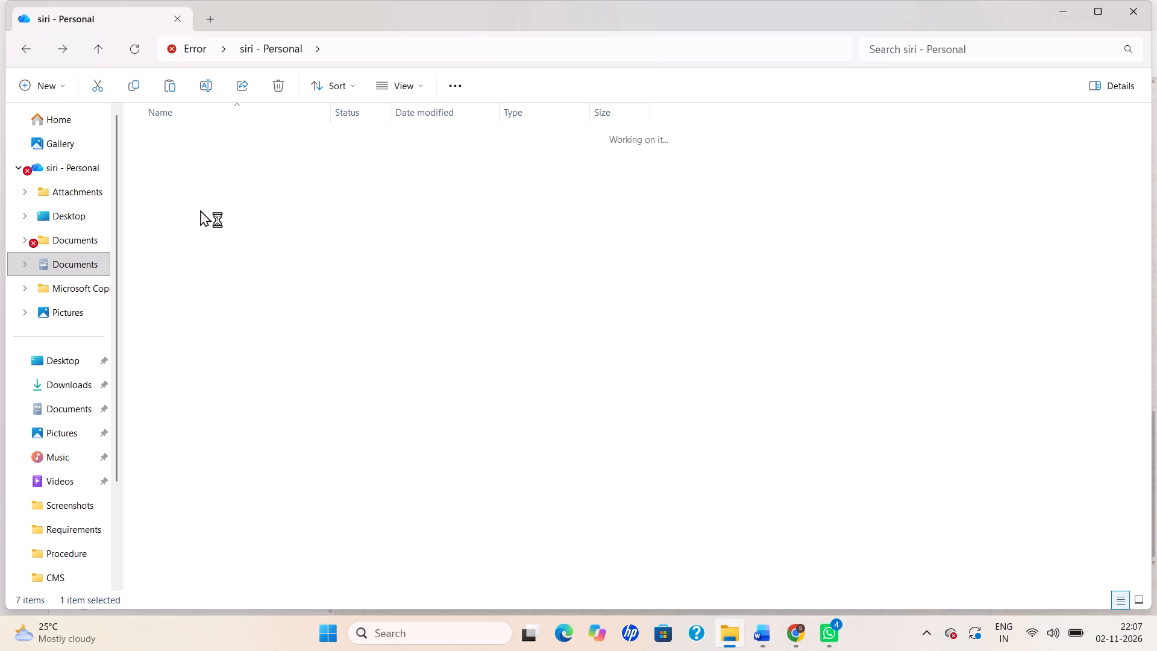
pyautogui.scroll(-4, 252, 261)
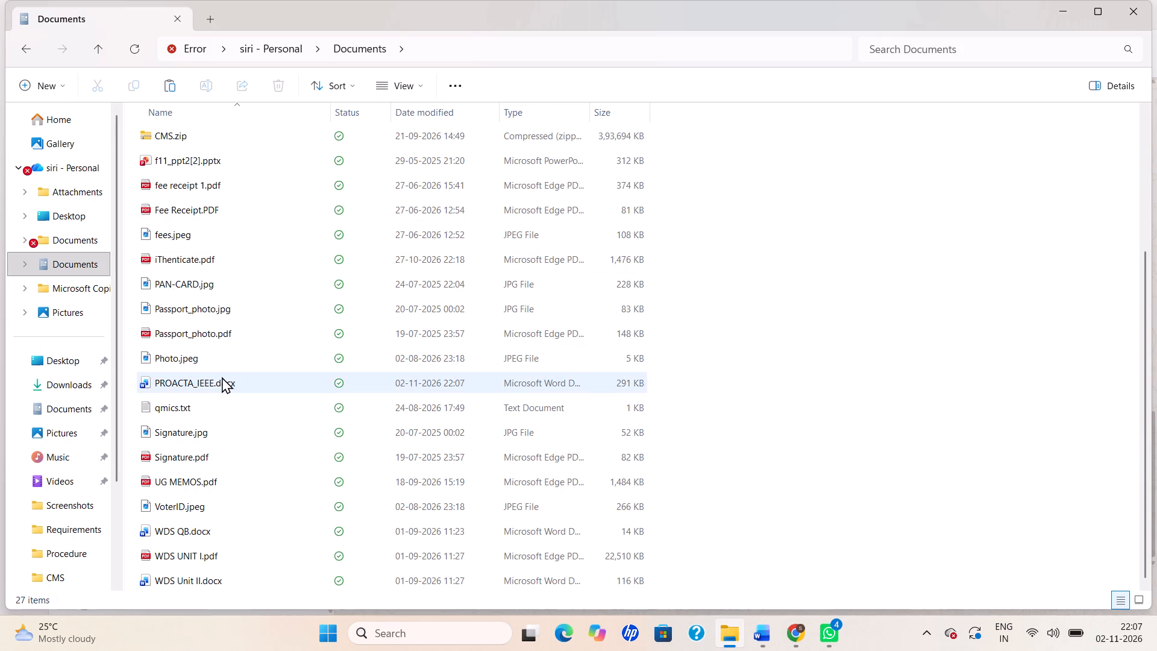
pyautogui.click(222, 377)
pyautogui.hotkey('ctrl', 'c')
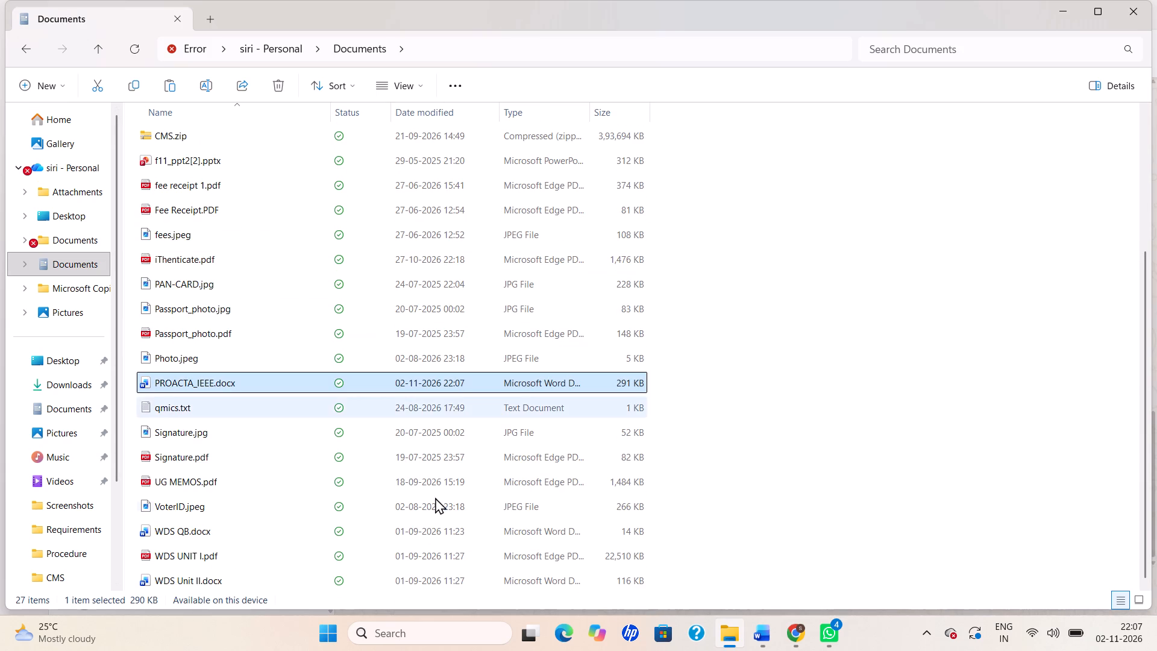
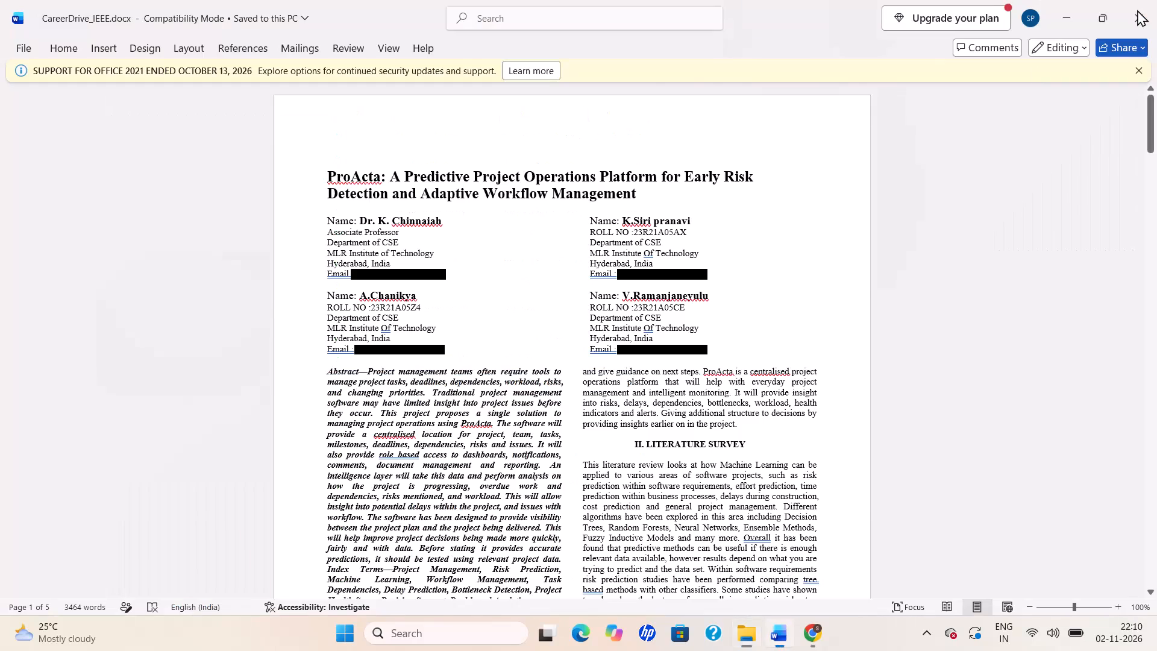
# Close the CareerDrive_IEEE.docx document and the browser window containing the AI humanizer and AI detector pages.
pyautogui.click(1139, 0)
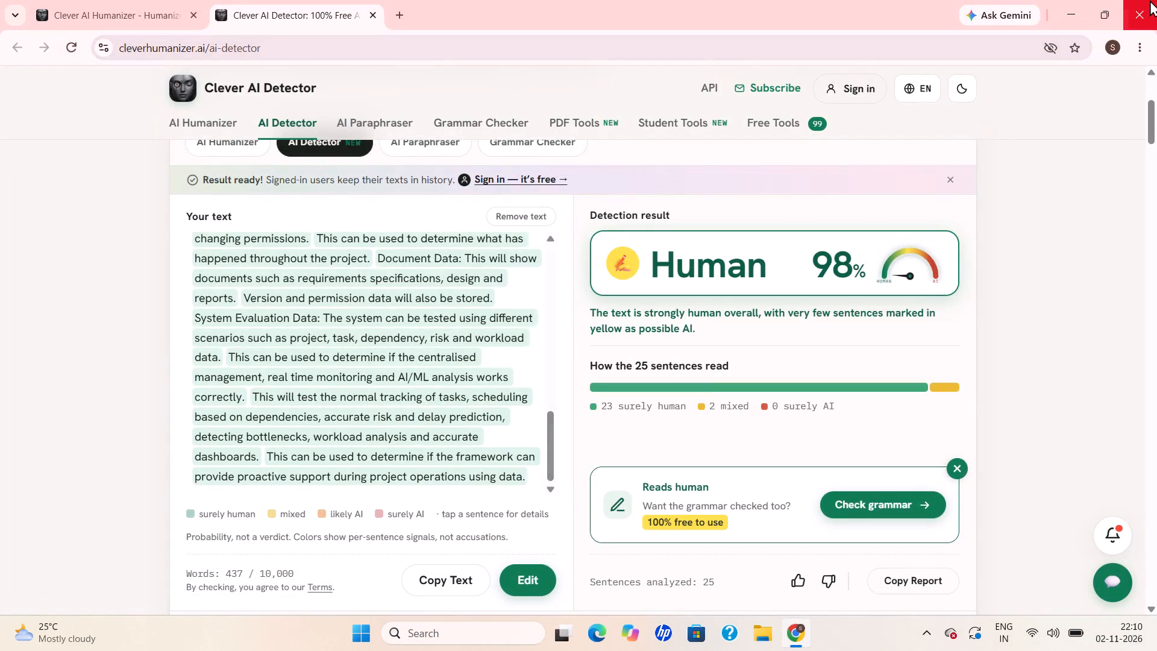
pyautogui.click(1150, 0)
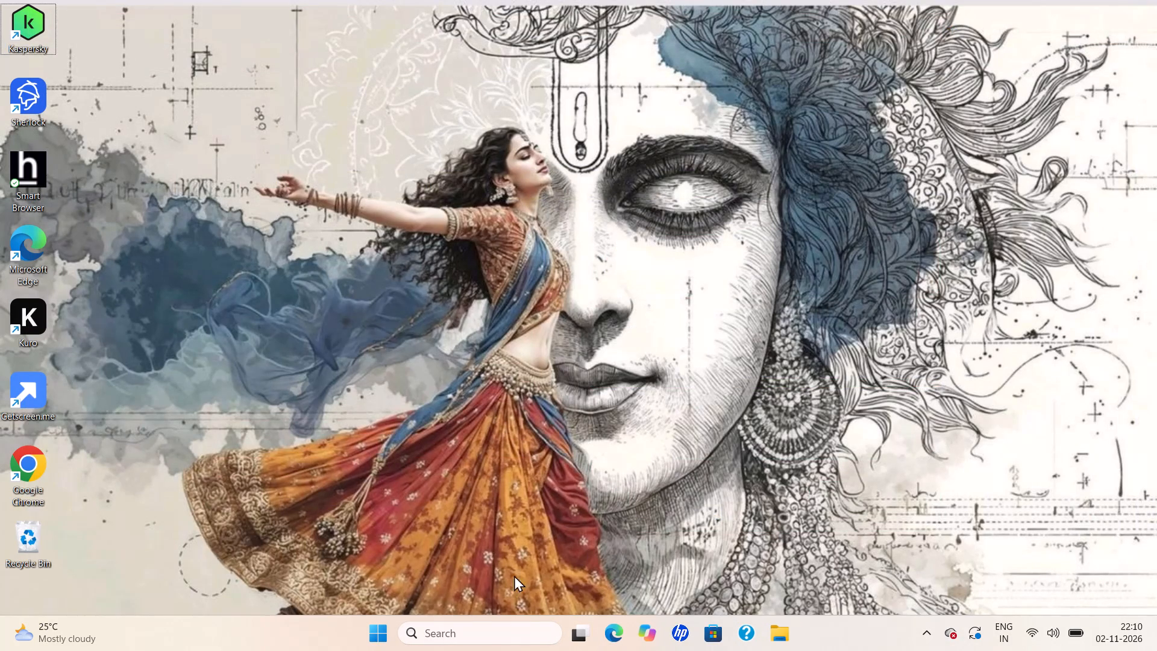